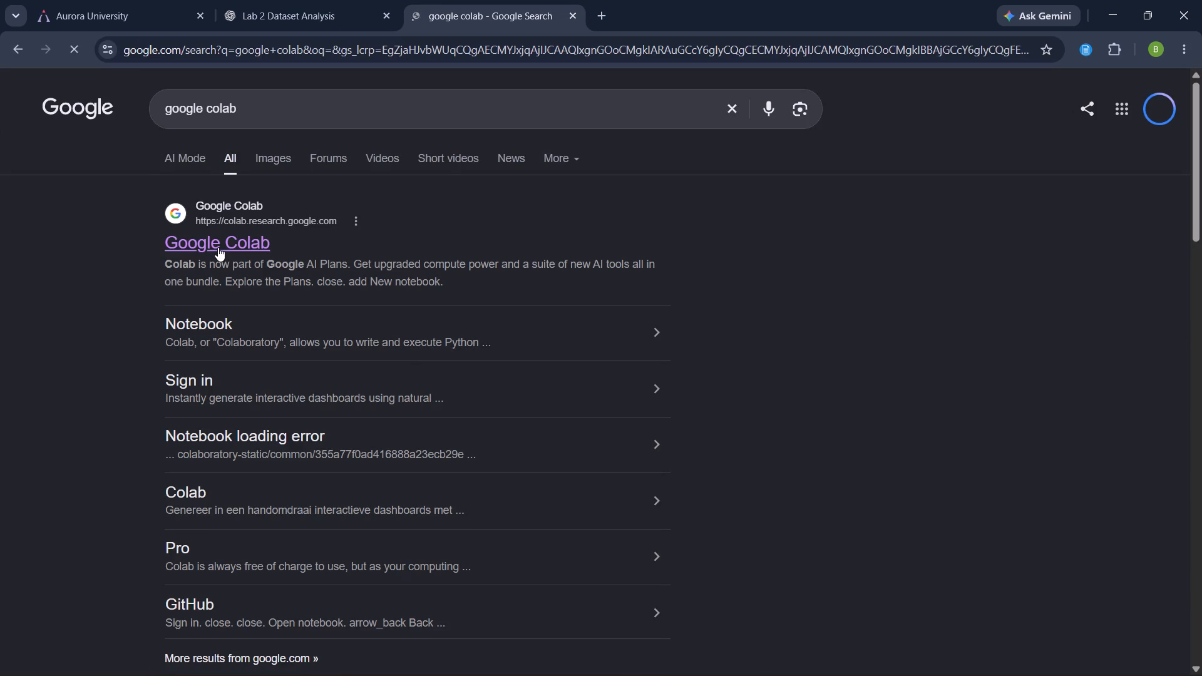
# Open Google Colab from the search results and load the recent notebook lab_2.ipynb.
pyautogui.click(218, 247)
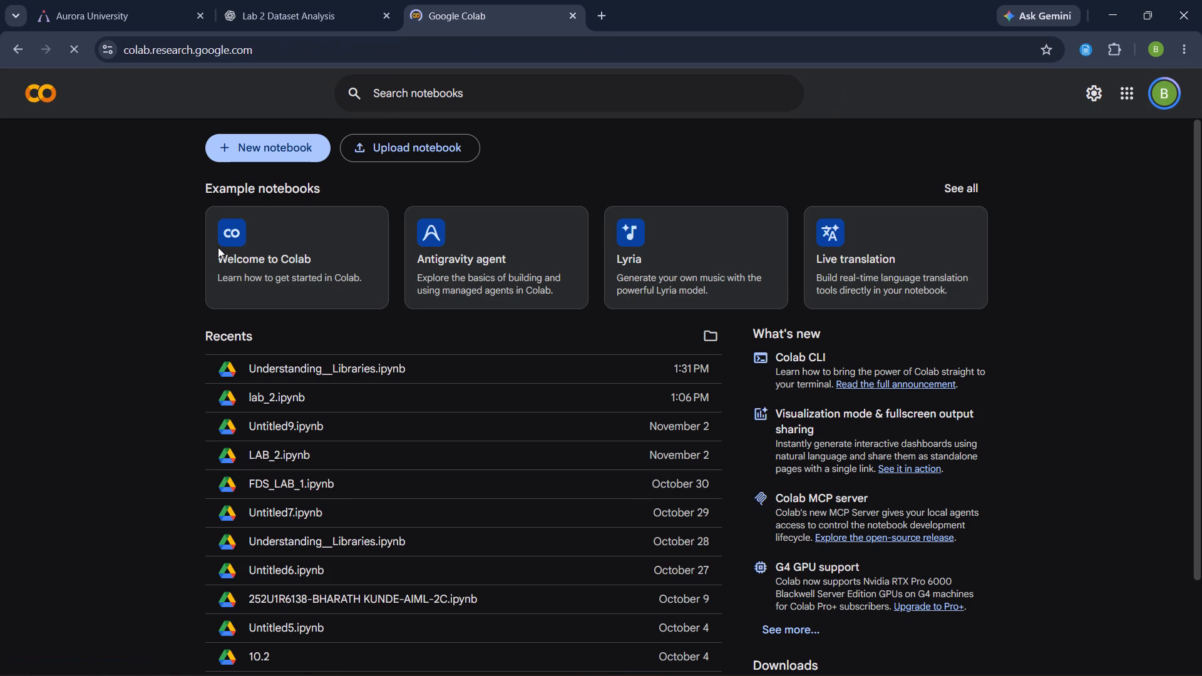
pyautogui.click(255, 387)
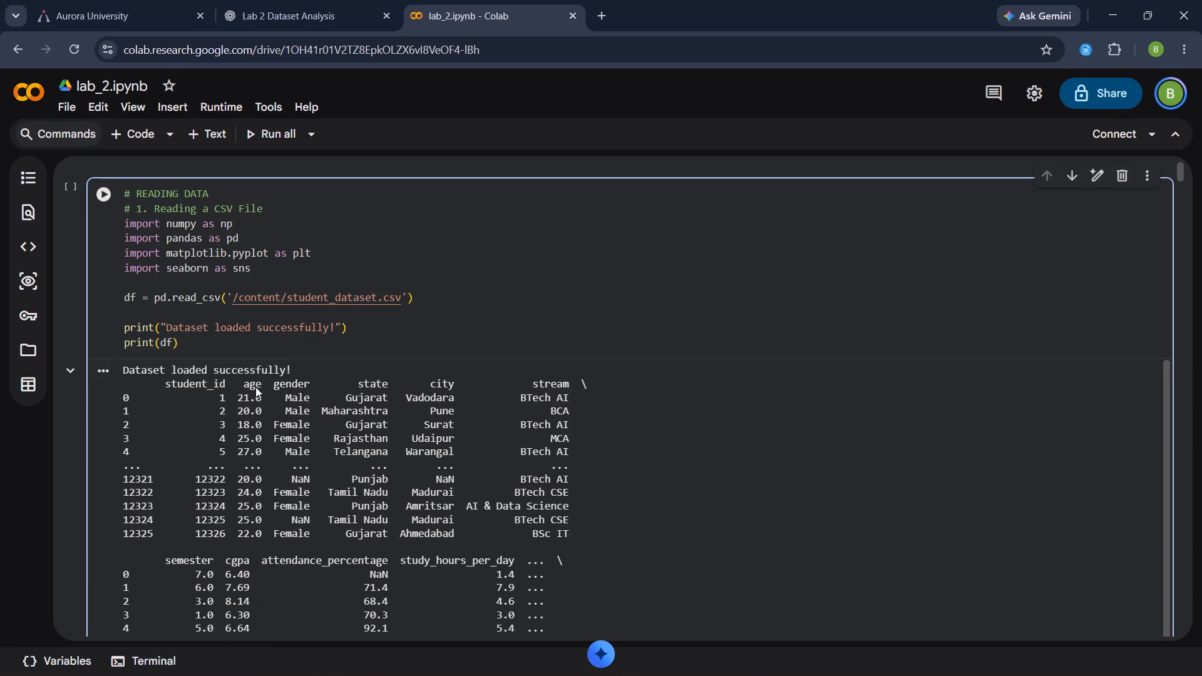
# Skim lab_2.ipynb from the CSV reading cell through to the Study Hours vs CGPA scatter plot and its code.
pyautogui.scroll(-1, 351, 292)
pyautogui.scroll(-1, 460, 329)
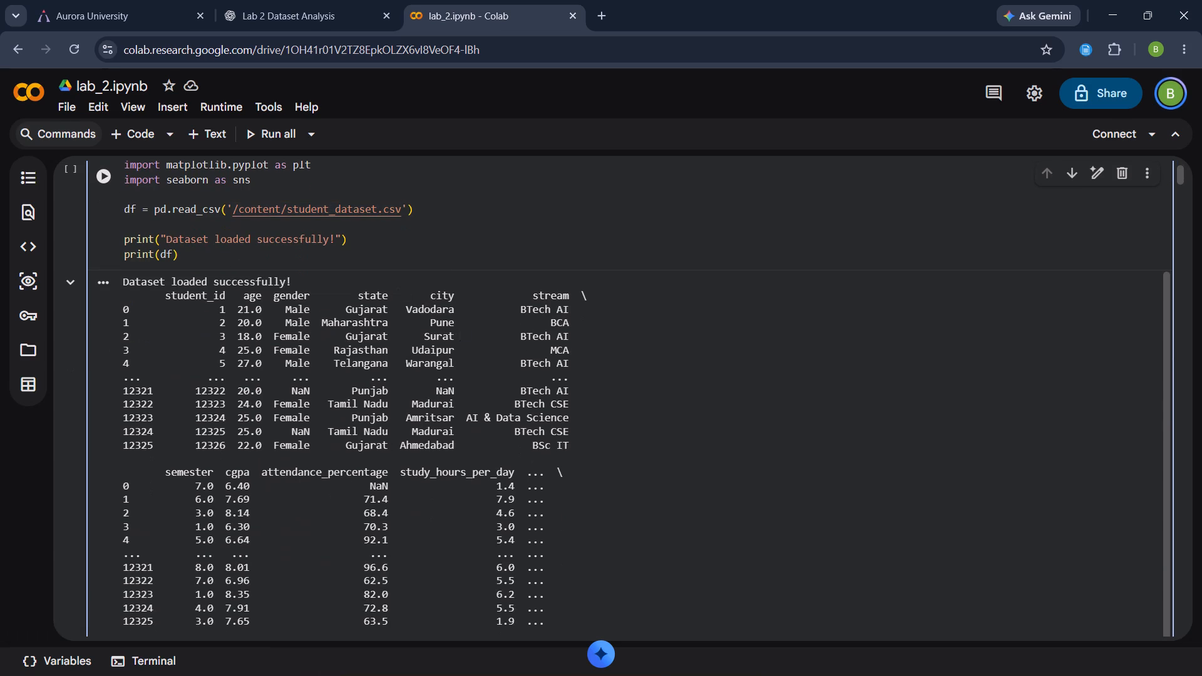
pyautogui.scroll(-15, 460, 329)
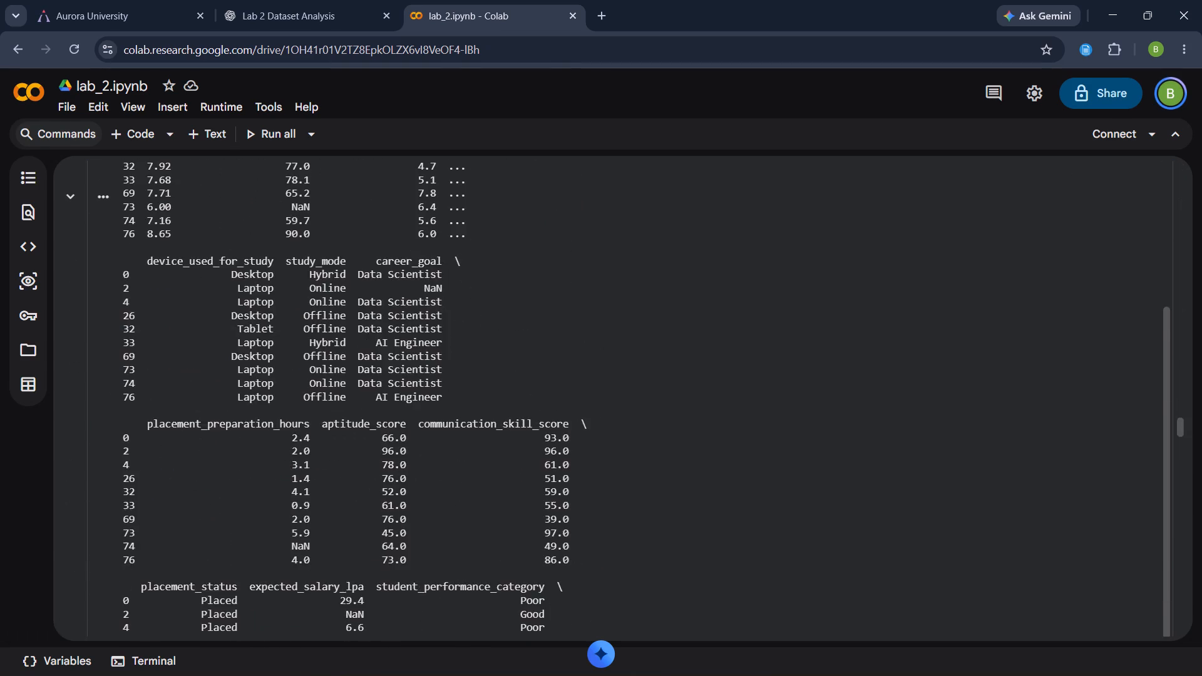
pyautogui.scroll(-12, 460, 329)
pyautogui.scroll(2, 460, 329)
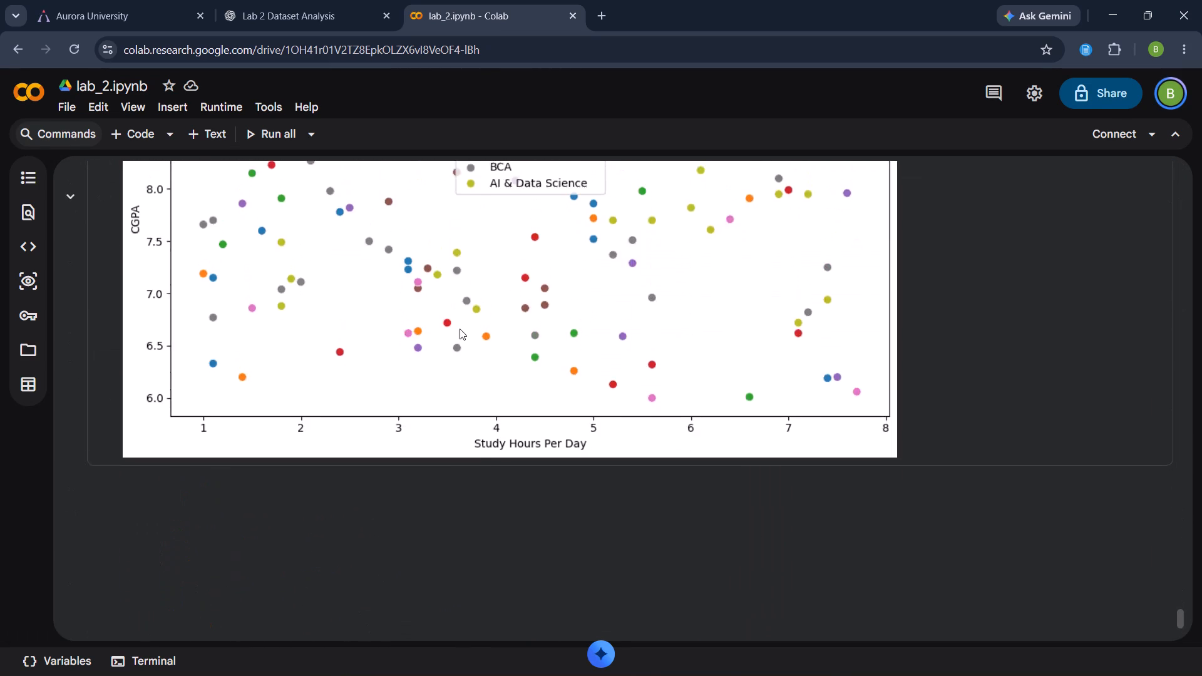
pyautogui.scroll(4, 460, 329)
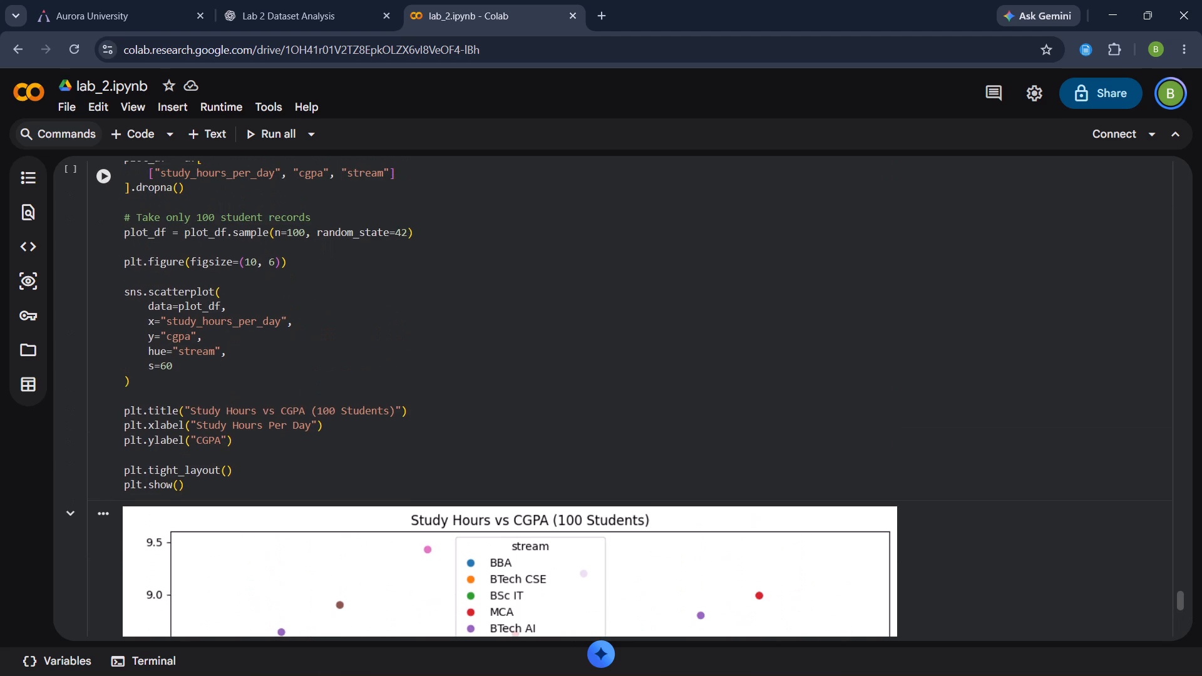
# Review the notebook's filtering and column selection cells and their outputs, going back to the start of the Selecting and Filtering Data section.
pyautogui.scroll(11, 460, 329)
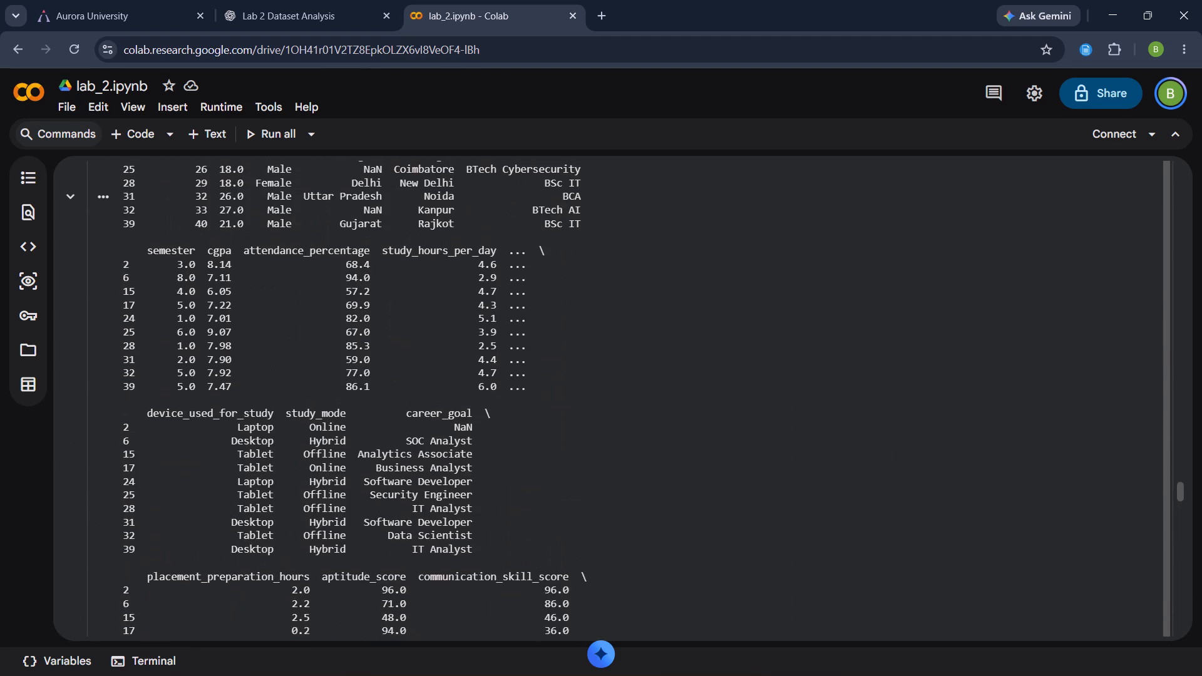
pyautogui.scroll(9, 460, 329)
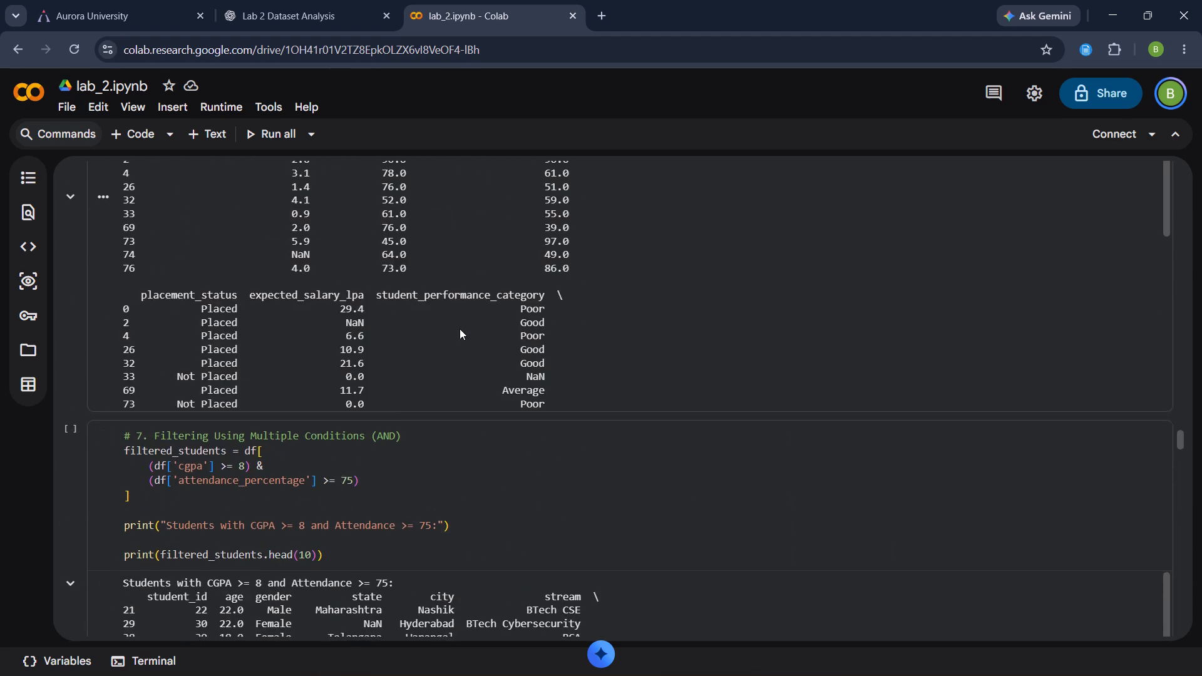
pyautogui.scroll(3, 460, 329)
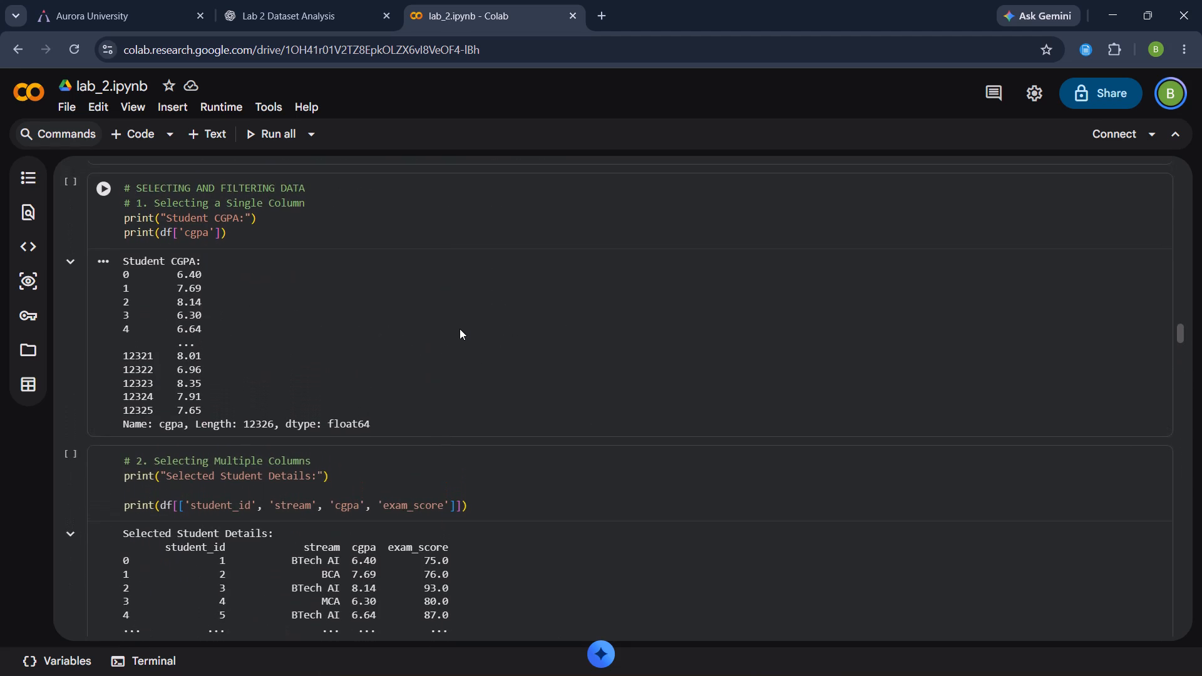
# Check the summary statistics output and the Reading Data cells back to the beginning of the notebook.
pyautogui.scroll(10, 460, 329)
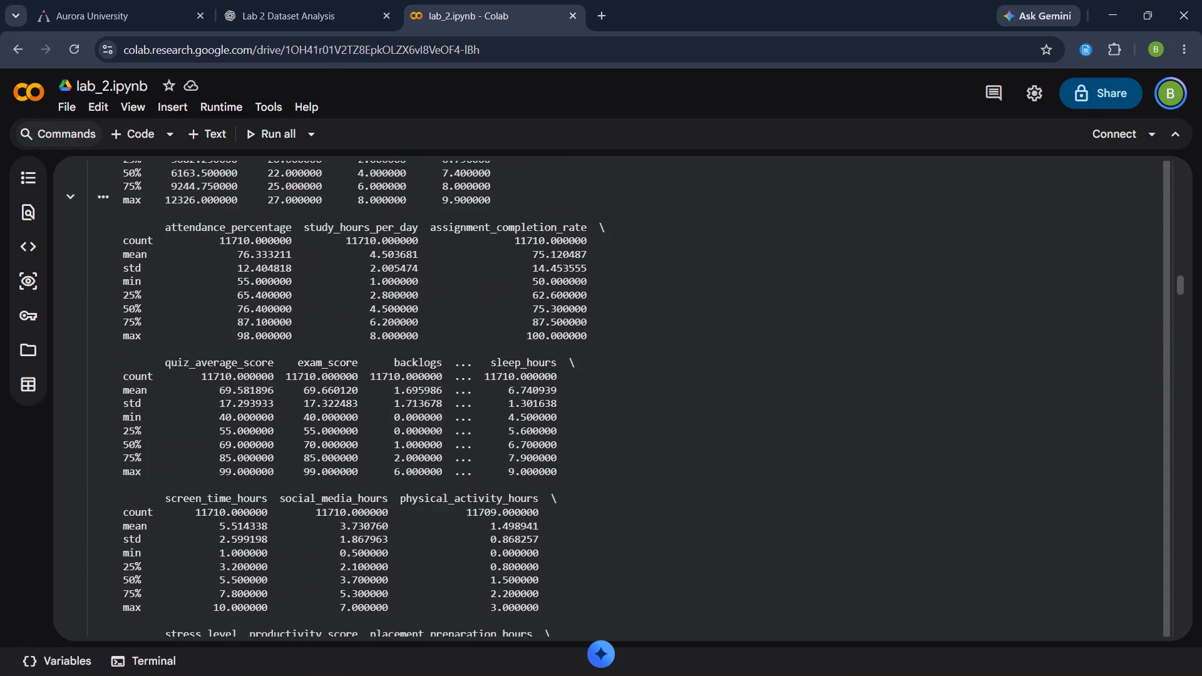
pyautogui.scroll(8, 460, 329)
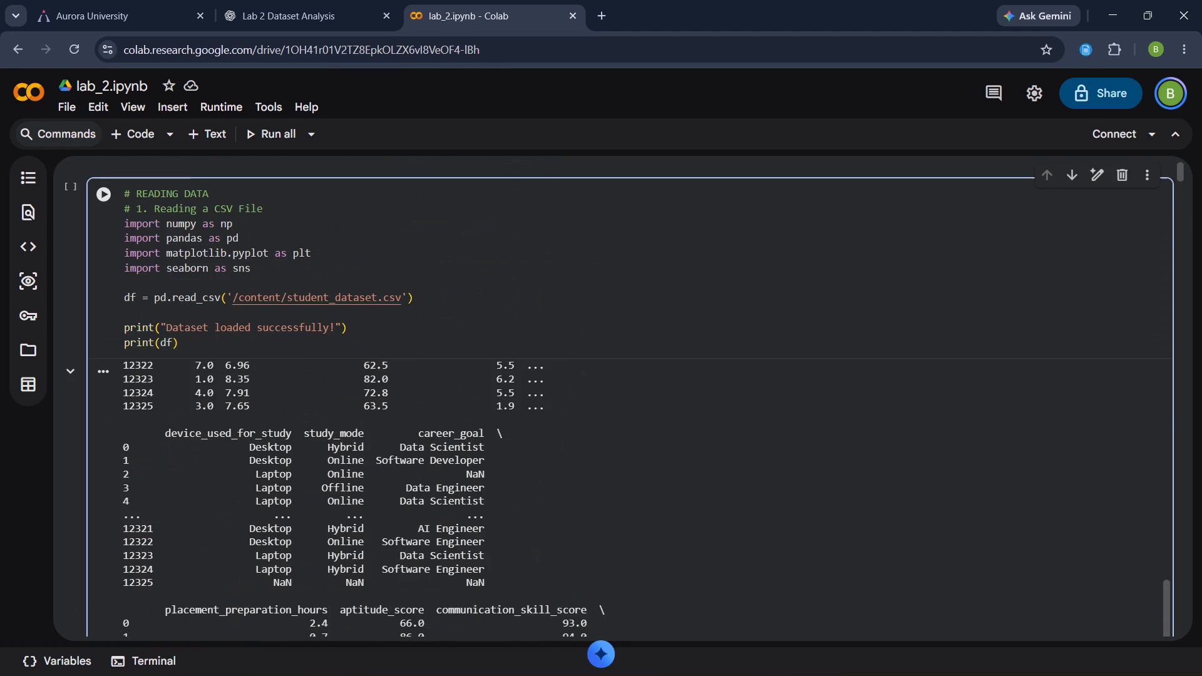
pyautogui.scroll(5, 460, 329)
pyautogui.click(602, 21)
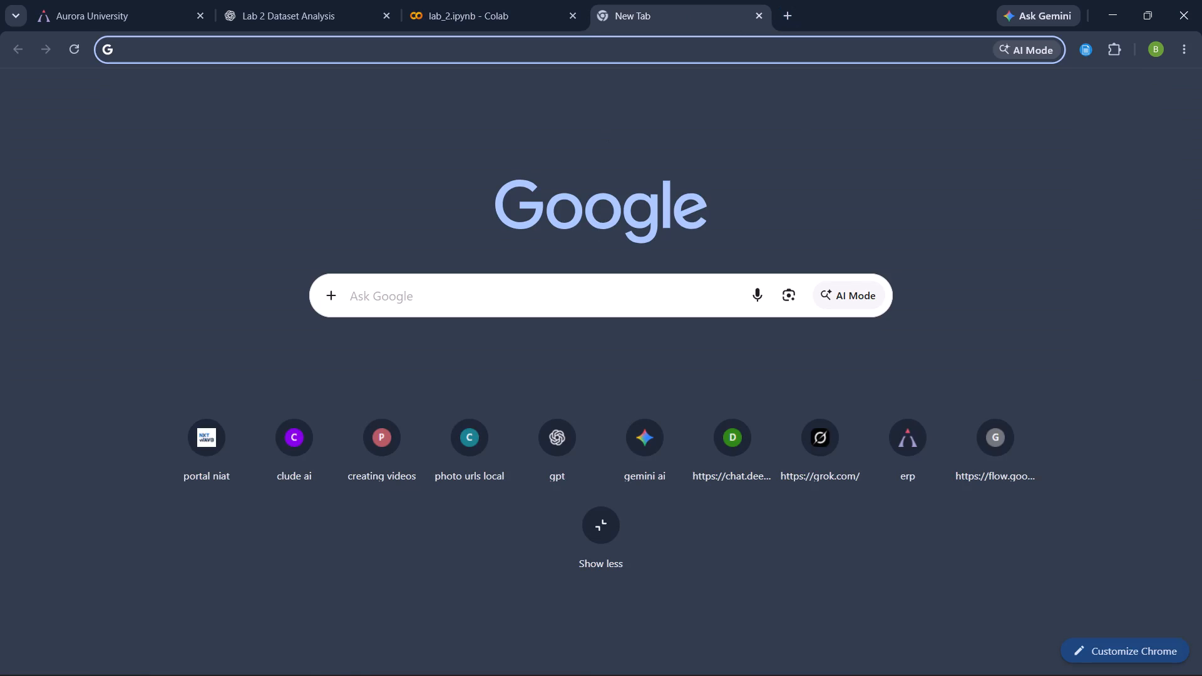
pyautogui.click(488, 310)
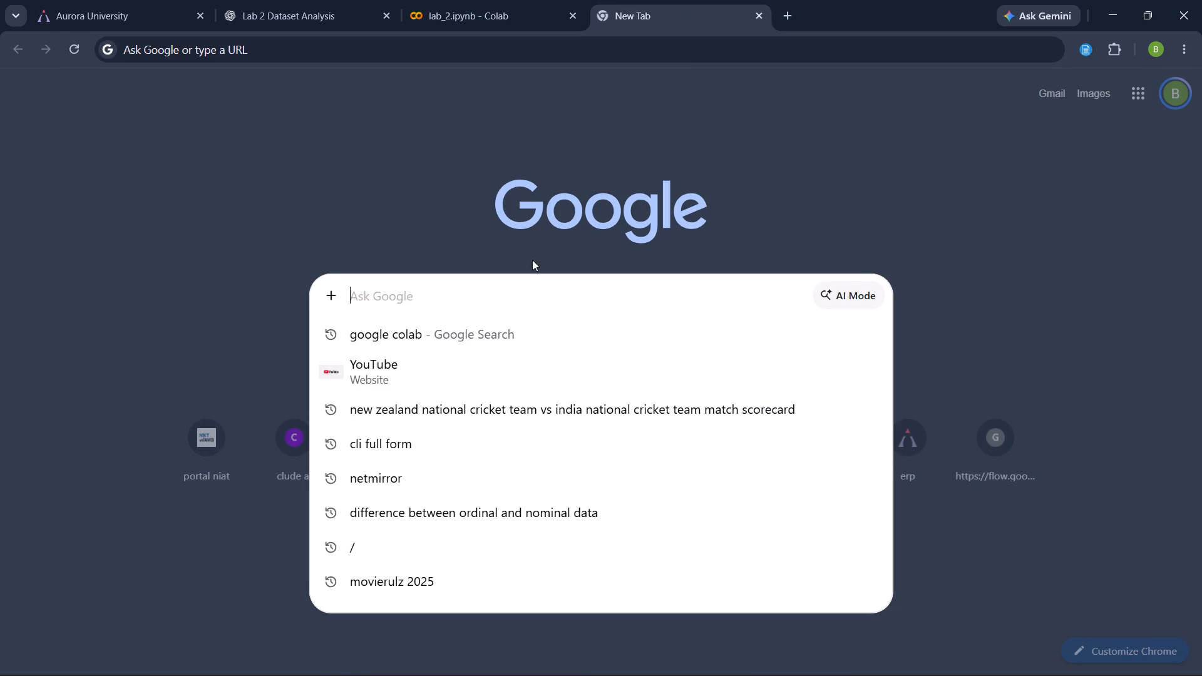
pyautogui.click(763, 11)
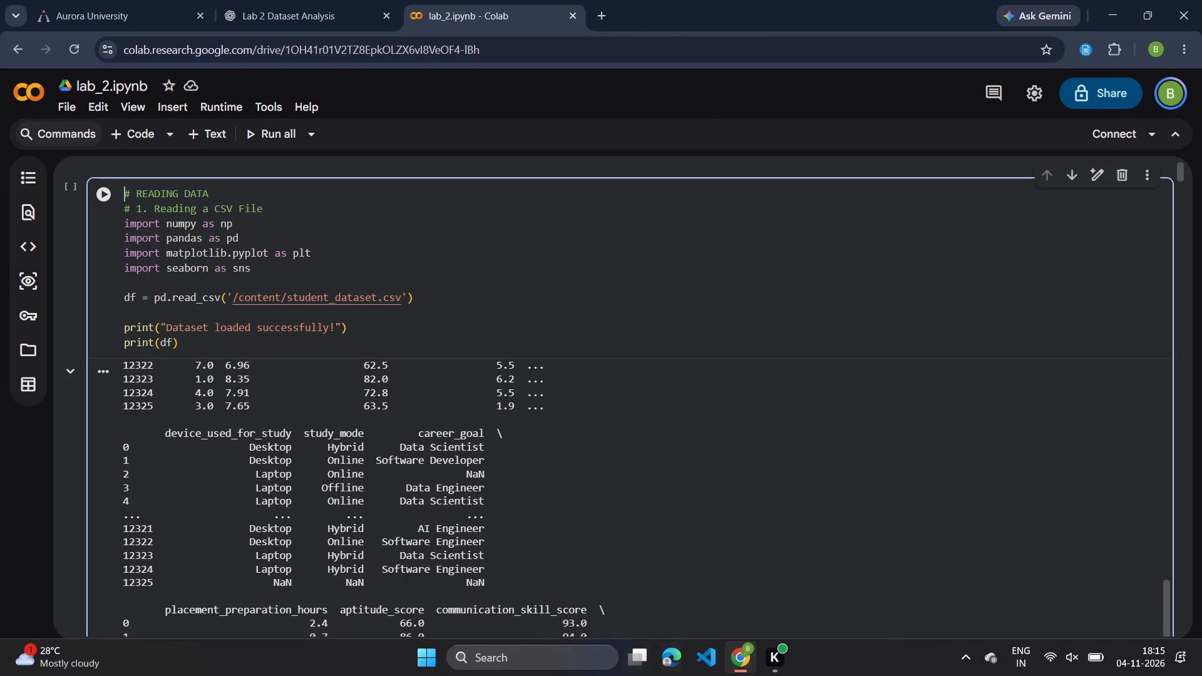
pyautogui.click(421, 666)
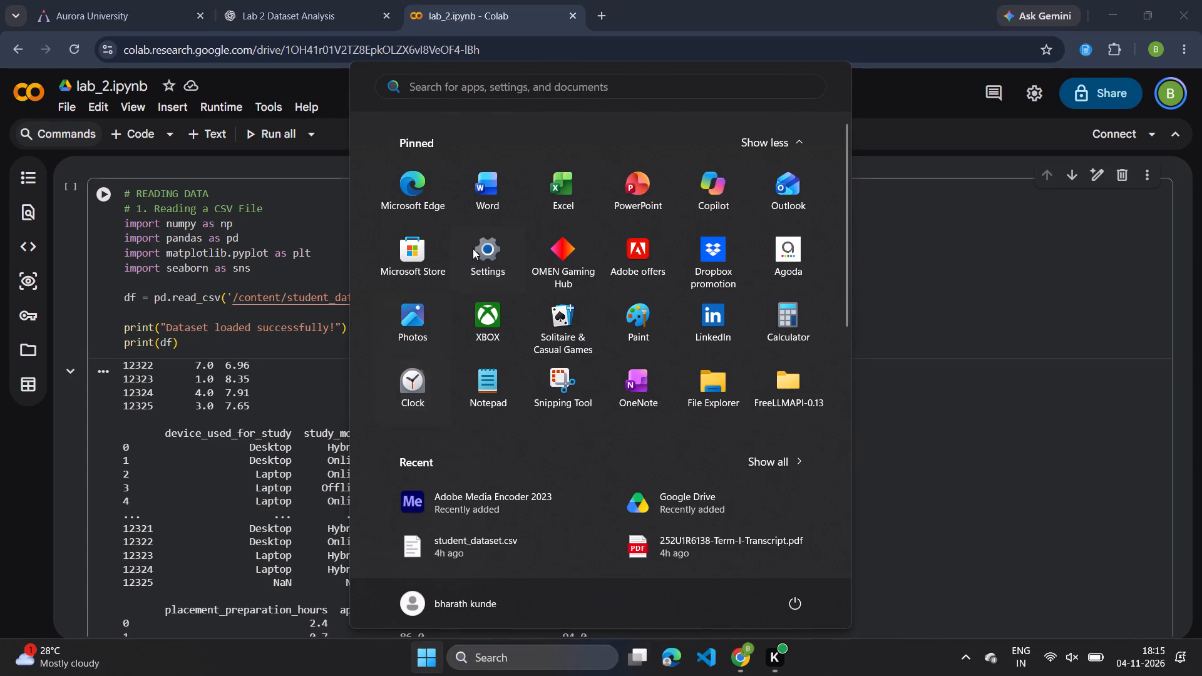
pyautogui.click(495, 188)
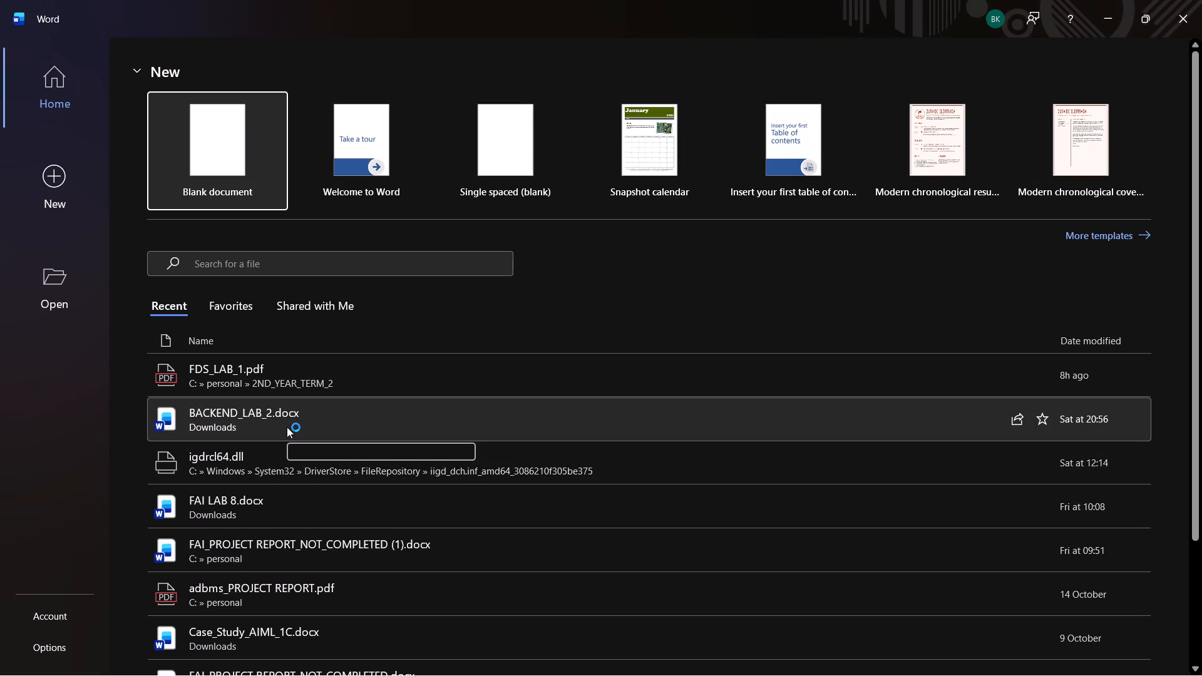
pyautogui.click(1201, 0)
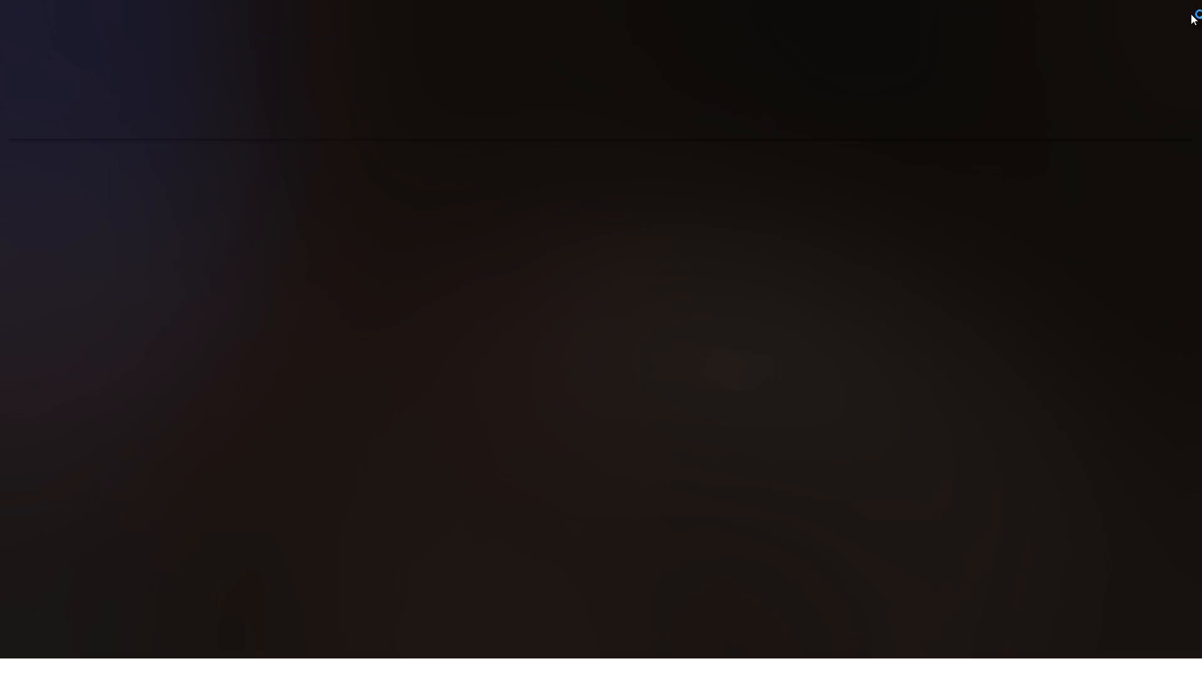
# Search Windows for "w" and launch the WhatsApp app.
pyautogui.click(491, 657)
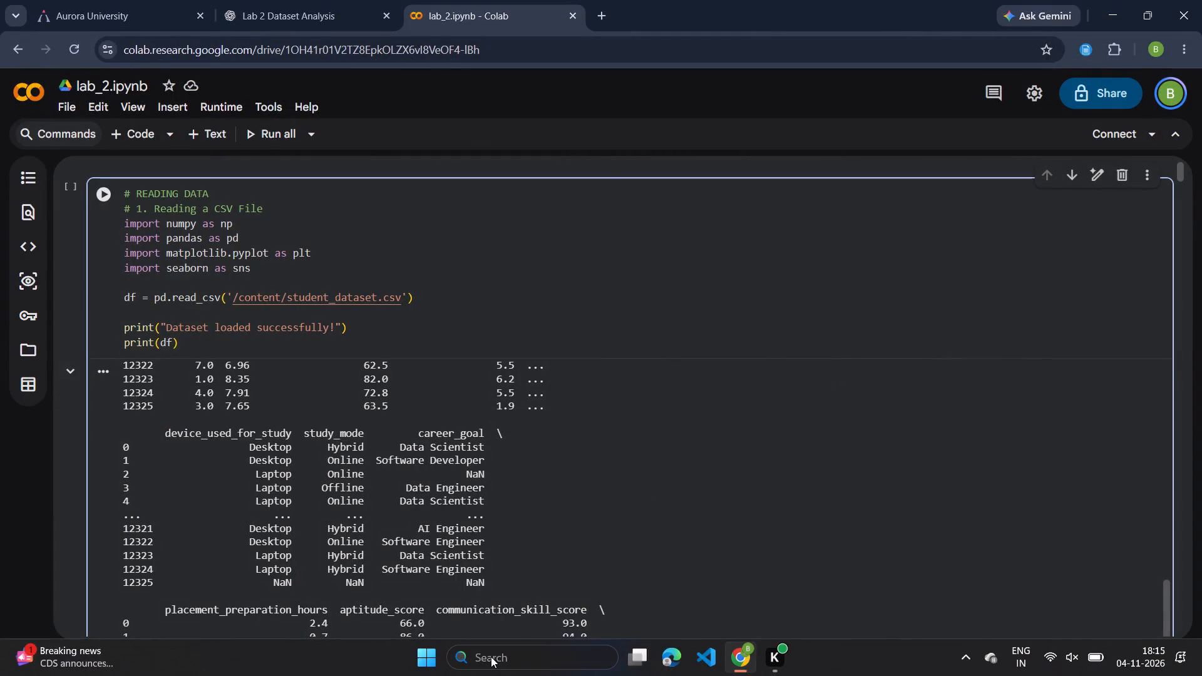
pyautogui.press('w')
pyautogui.press('Return')
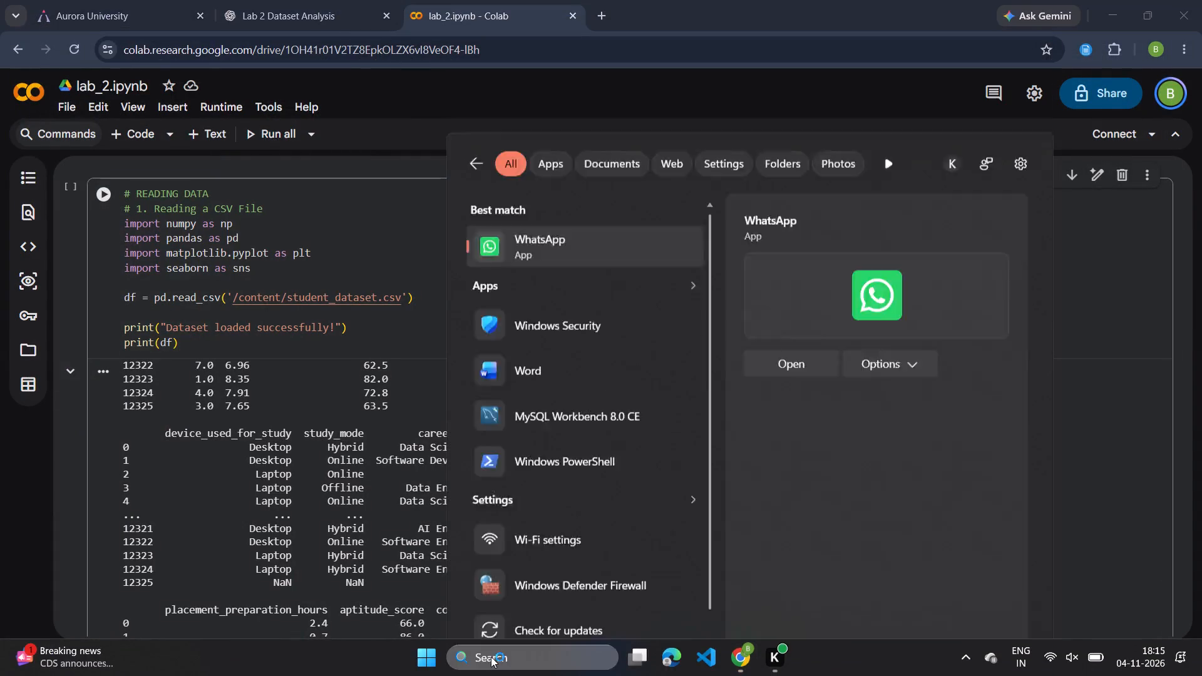
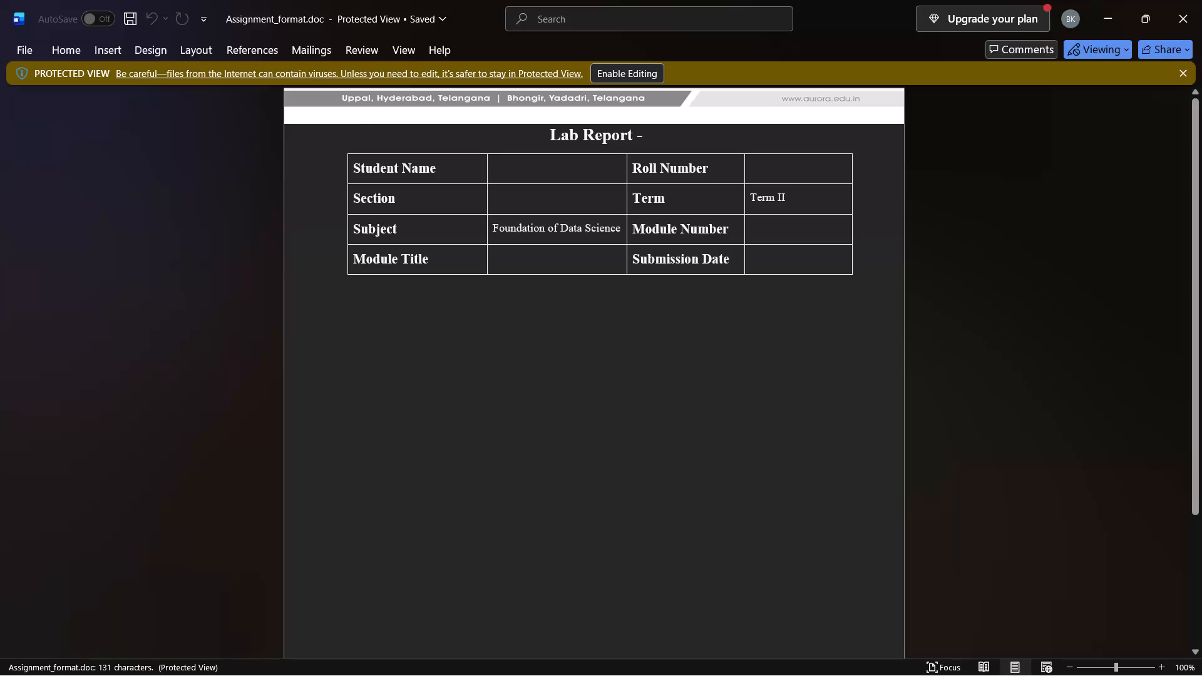
# Enable editing of Assignment_format.doc and complete the heading as "Lab Report - 2".
pyautogui.click(627, 72)
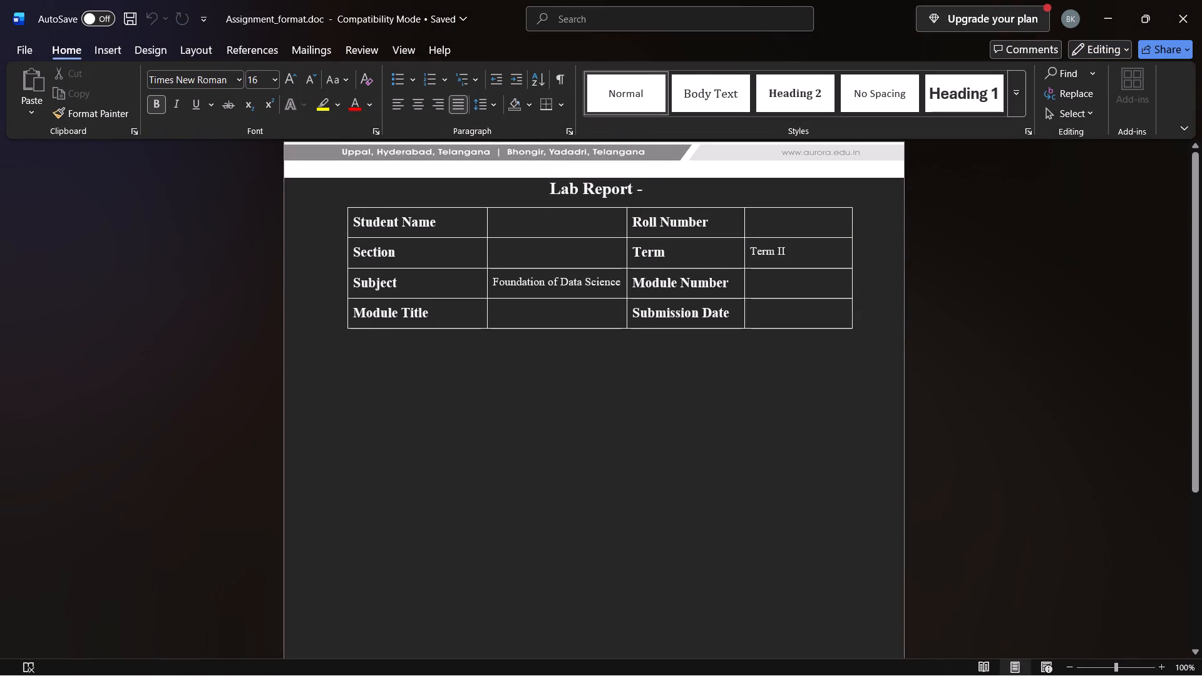
pyautogui.click(652, 188)
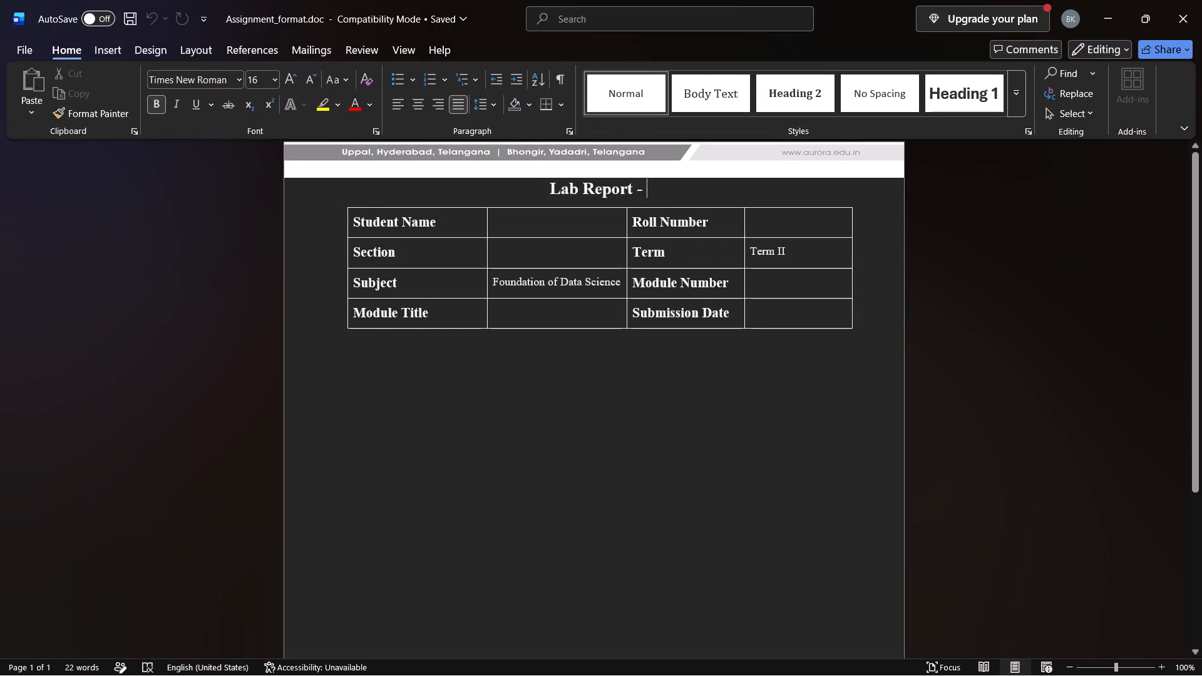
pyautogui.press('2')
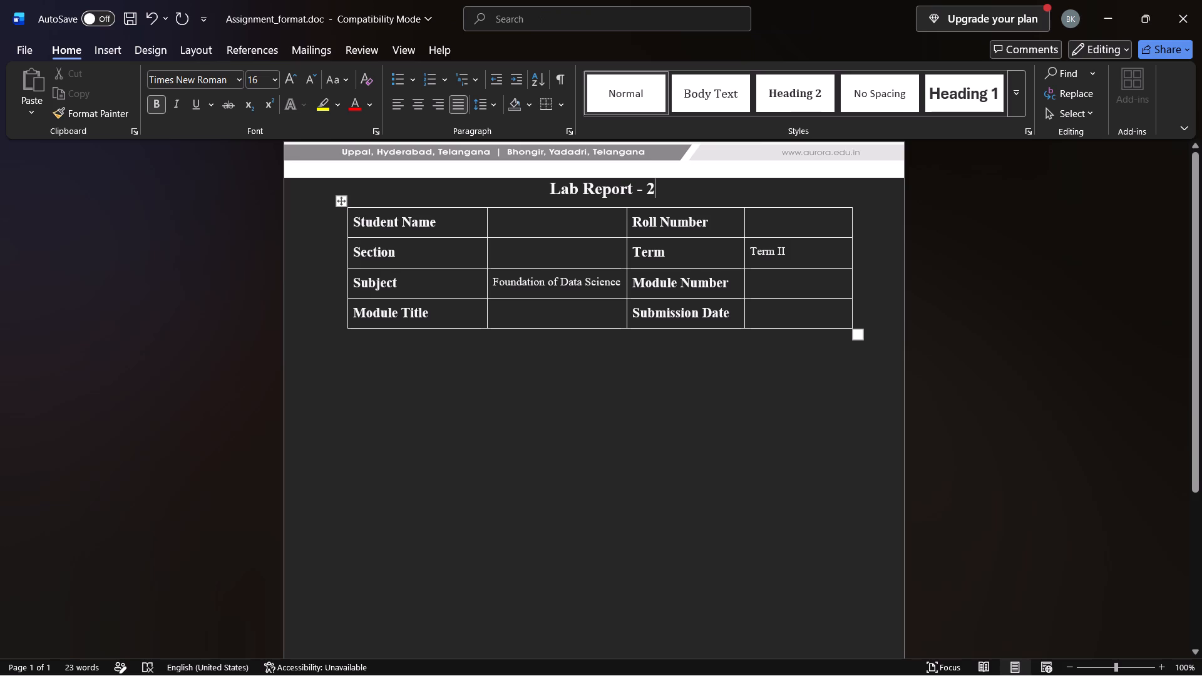
# Enter the student's name in the Student Name cell of the lab report table.
pyautogui.click(569, 227)
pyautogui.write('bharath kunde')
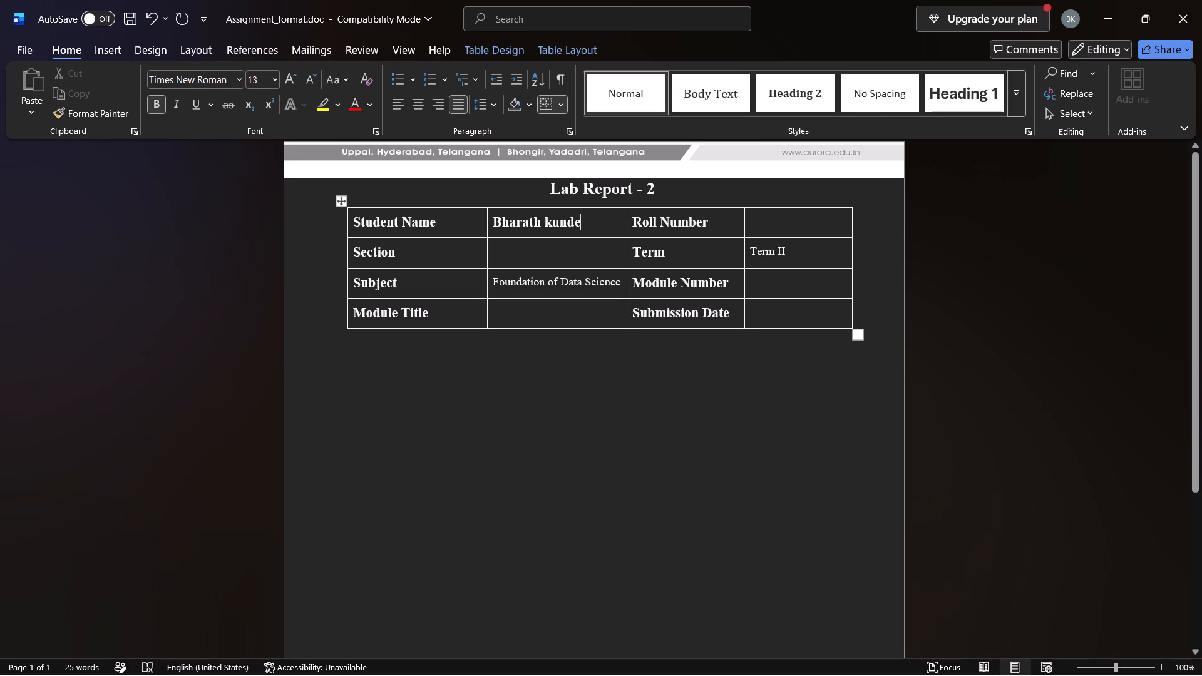
# Enter the student's roll number in the Roll Number cell, with its letters in capitals.
pyautogui.click(779, 228)
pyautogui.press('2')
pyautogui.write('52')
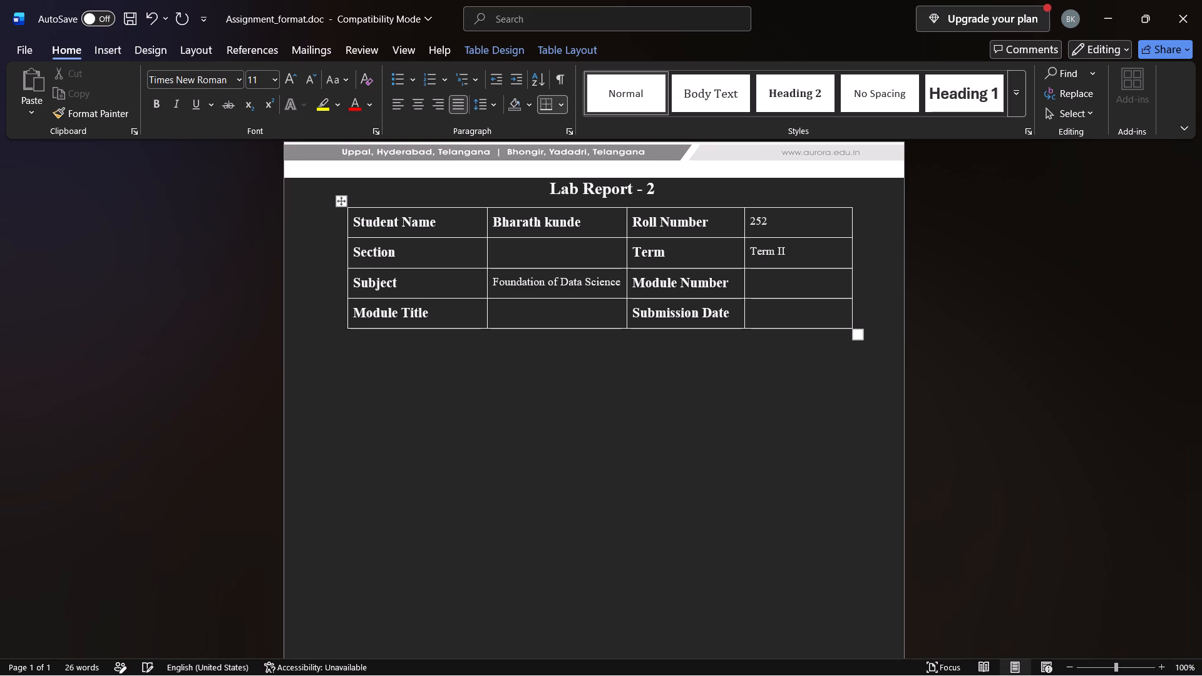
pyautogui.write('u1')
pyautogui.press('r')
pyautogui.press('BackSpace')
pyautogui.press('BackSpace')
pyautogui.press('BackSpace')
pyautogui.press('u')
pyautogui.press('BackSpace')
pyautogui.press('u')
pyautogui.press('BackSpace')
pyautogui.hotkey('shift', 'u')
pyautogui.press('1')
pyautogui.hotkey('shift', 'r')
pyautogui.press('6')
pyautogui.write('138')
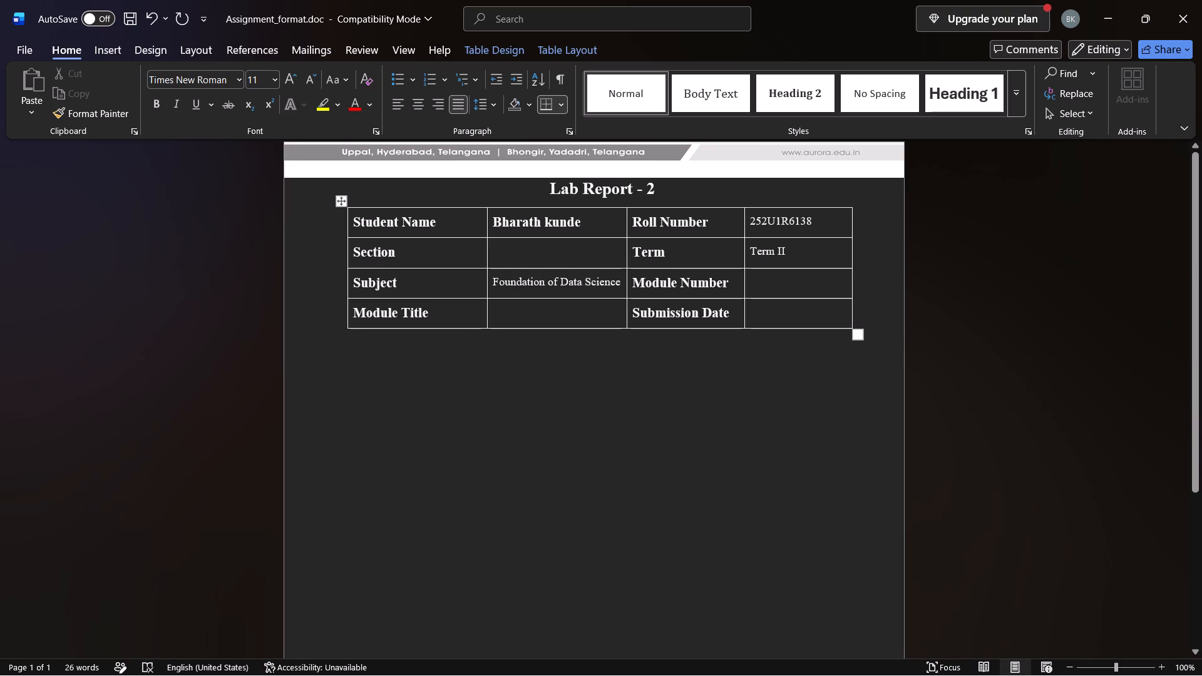
# Fill in the Section cell with AIML-2C.
pyautogui.click(548, 257)
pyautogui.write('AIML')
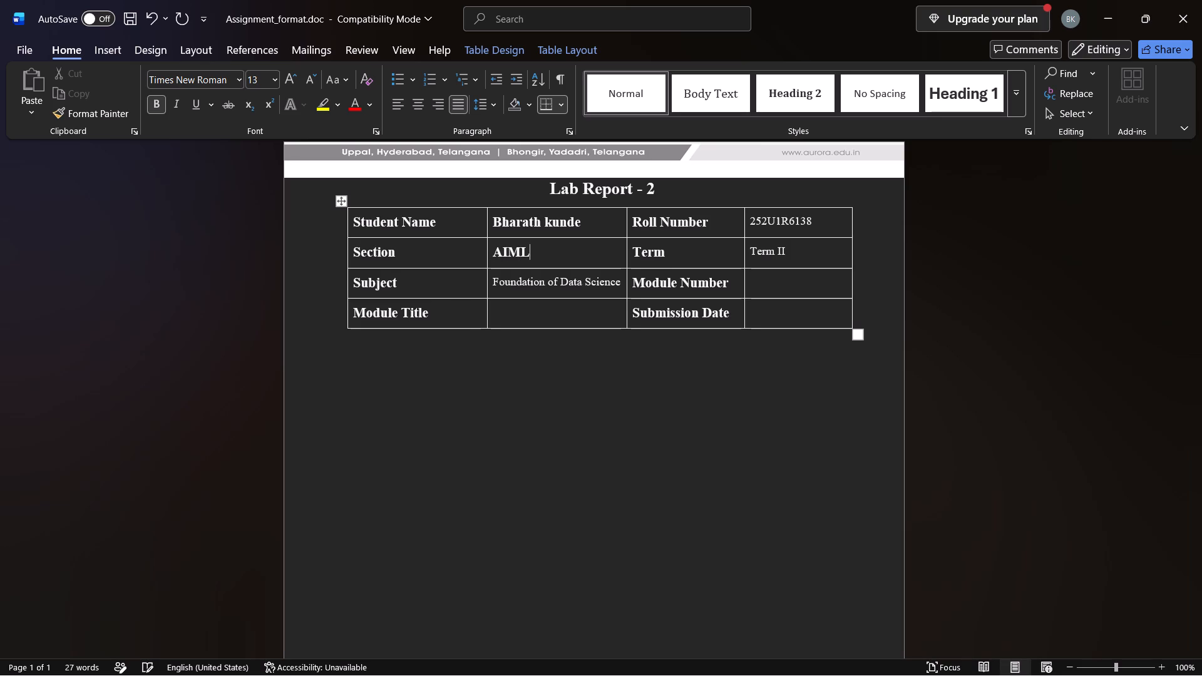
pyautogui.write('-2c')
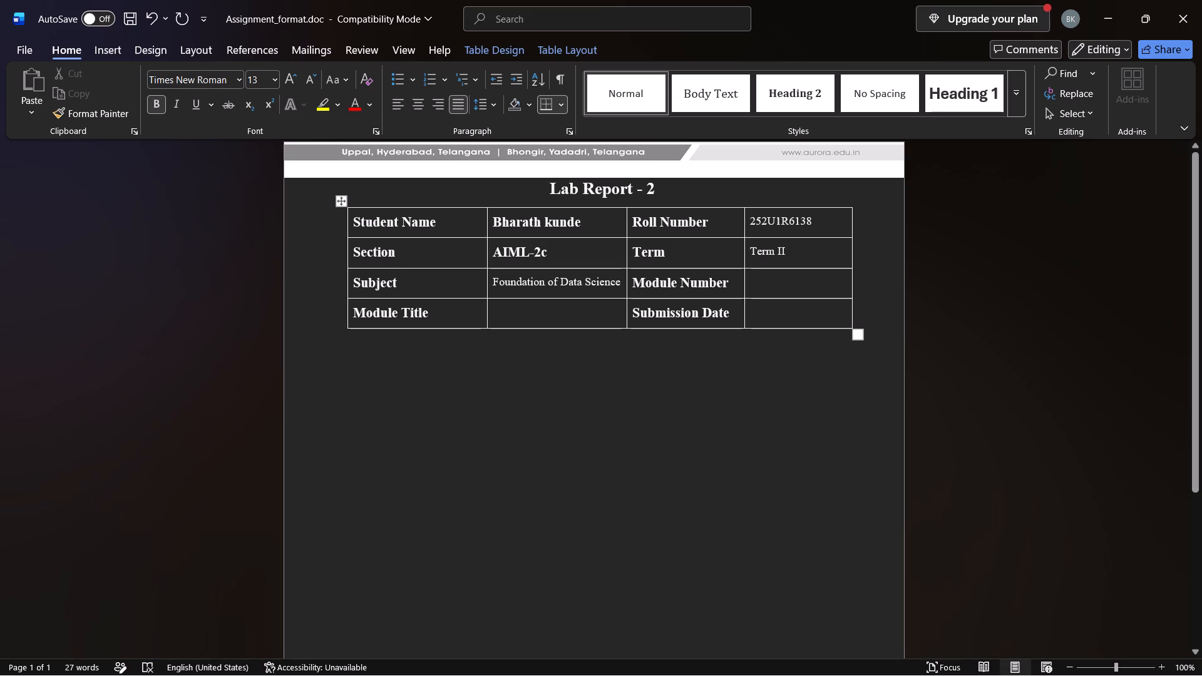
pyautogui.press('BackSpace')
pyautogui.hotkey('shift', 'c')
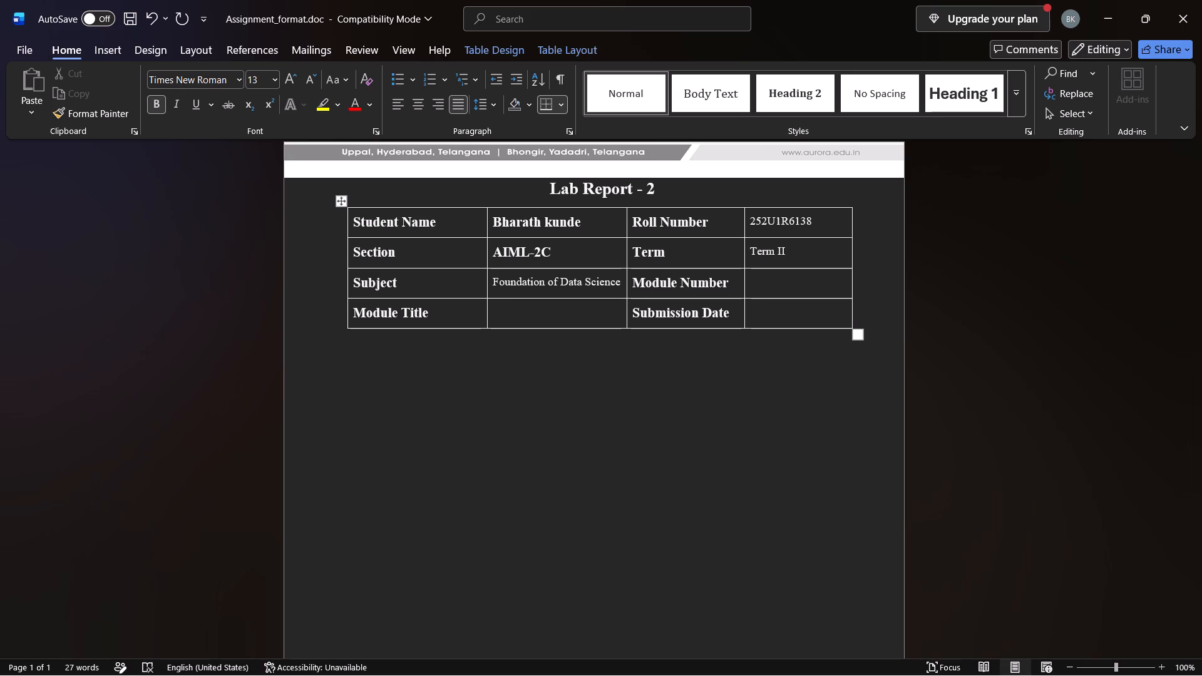
# Switch to Chrome, open the "portal niat" learning site in a new tab and complete its Face ID verification.
pyautogui.click(568, 317)
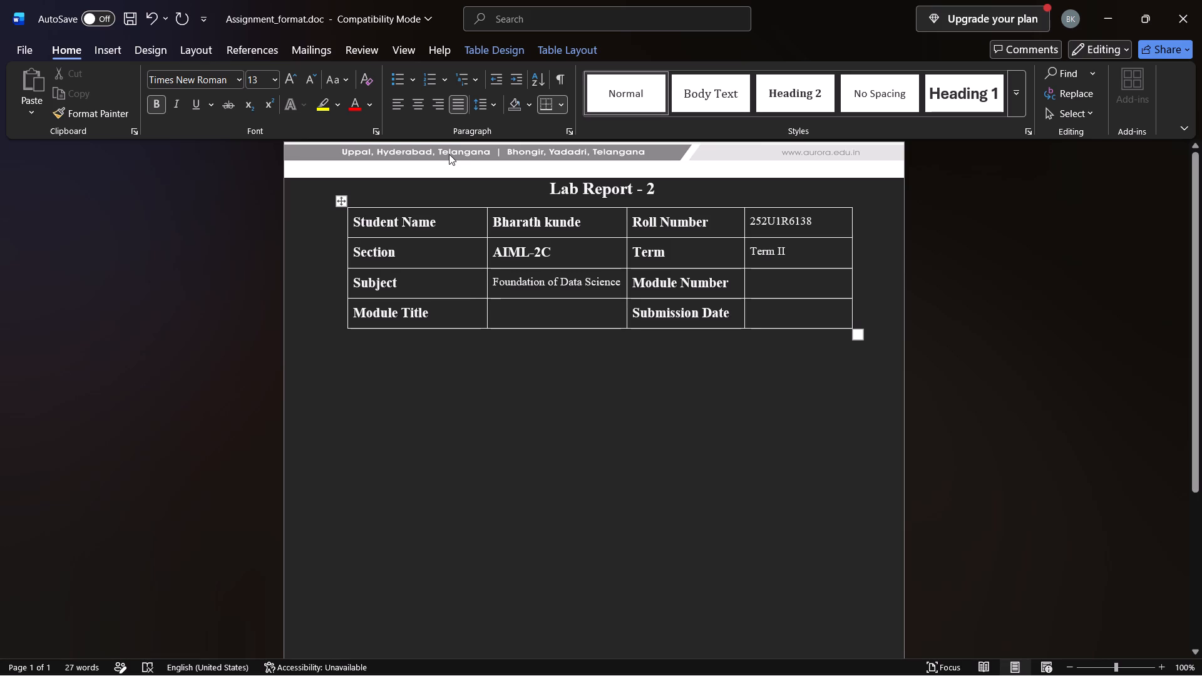
pyautogui.click(704, 665)
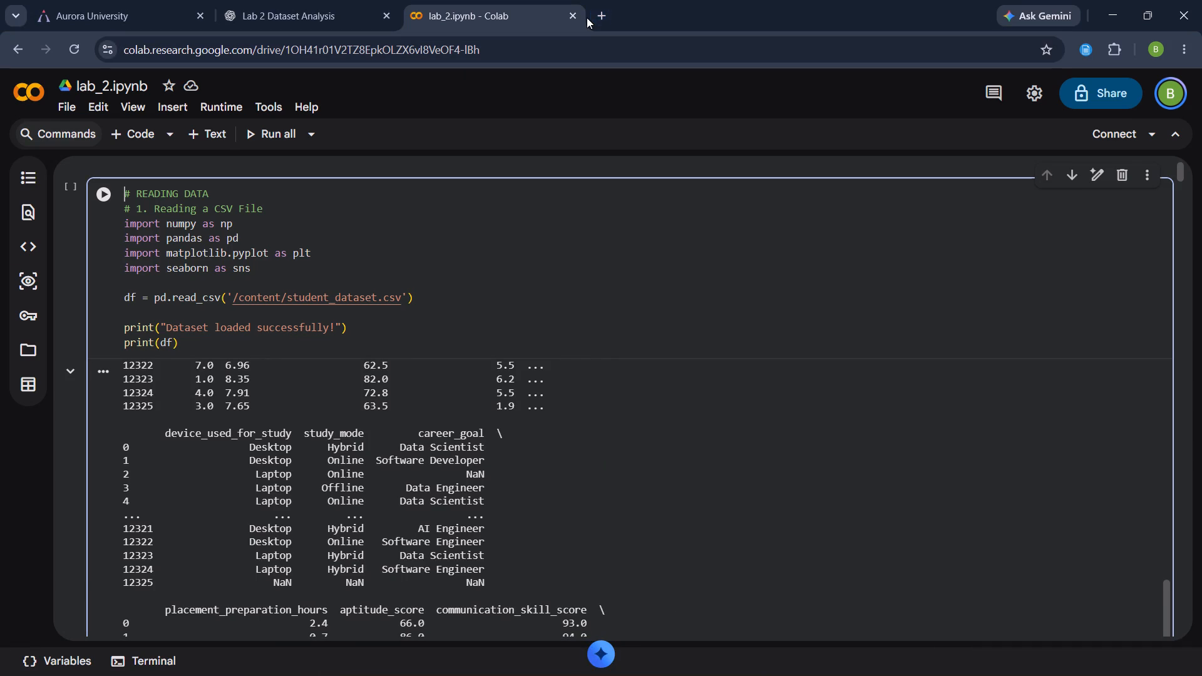
pyautogui.click(603, 18)
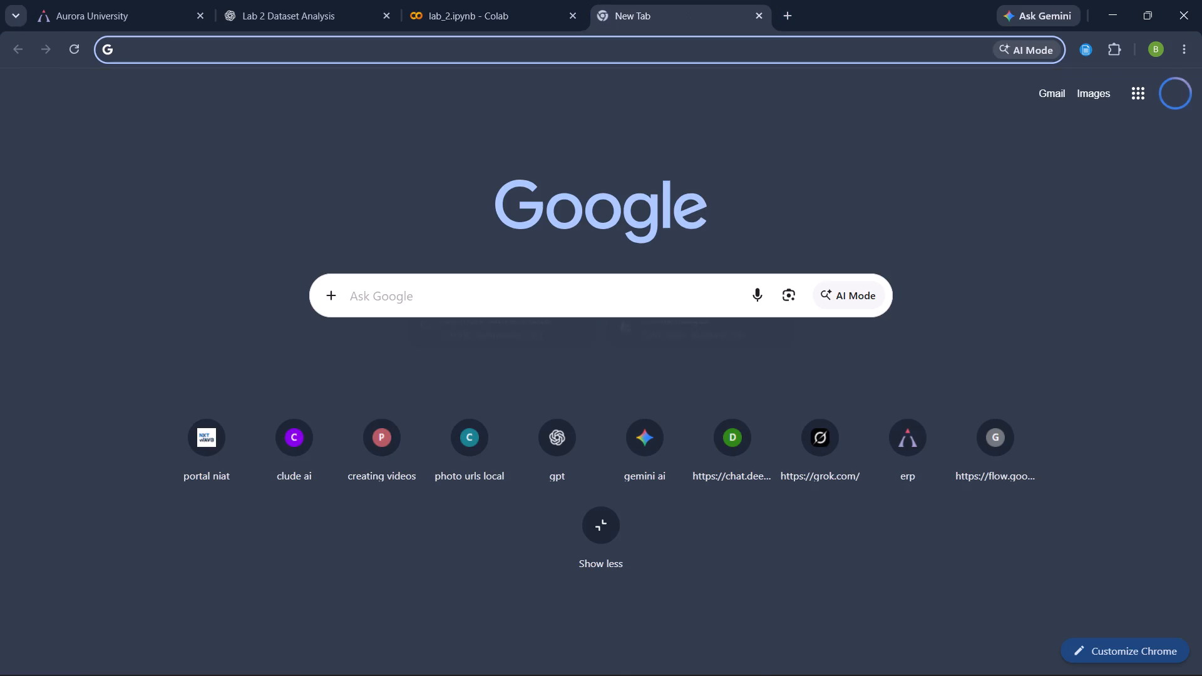
pyautogui.click(204, 438)
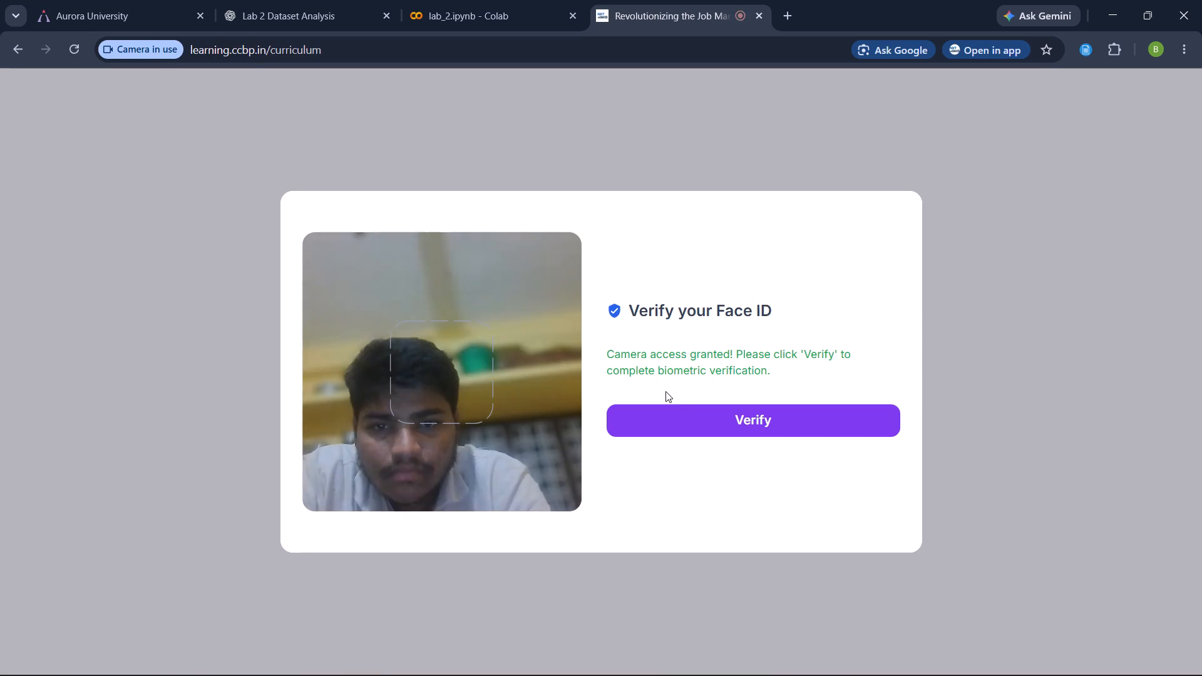
pyautogui.click(722, 431)
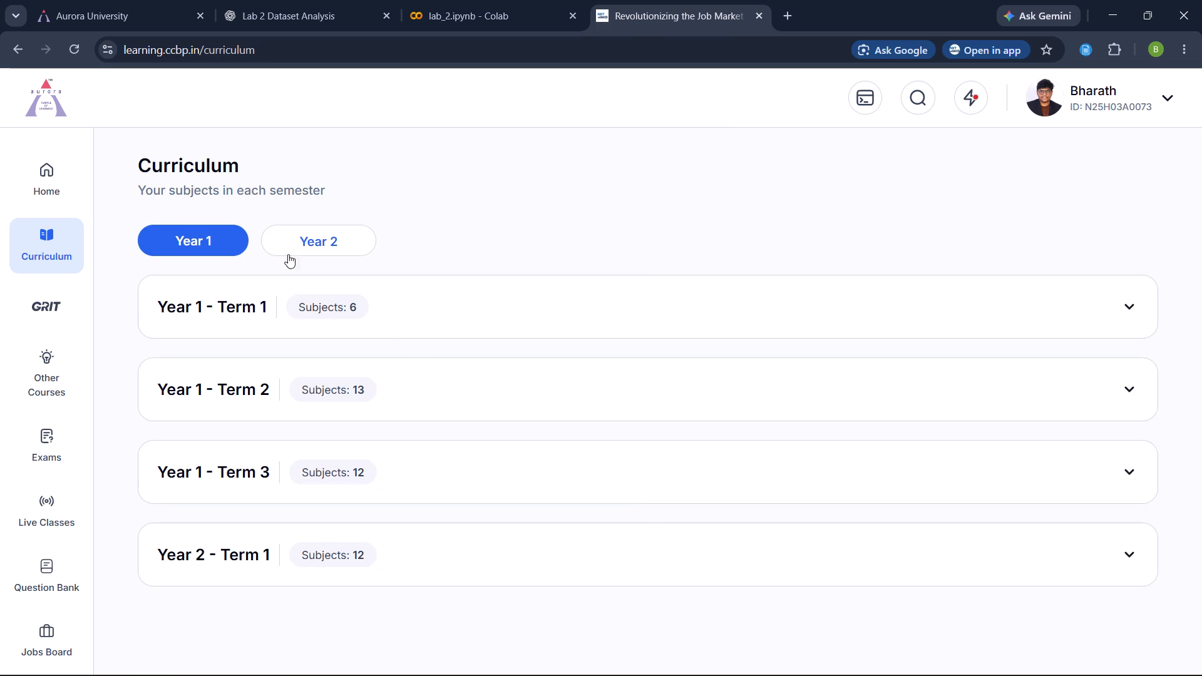
# Go to the learning portal's home page and look through the sessions in the day's schedule.
pyautogui.click(78, 188)
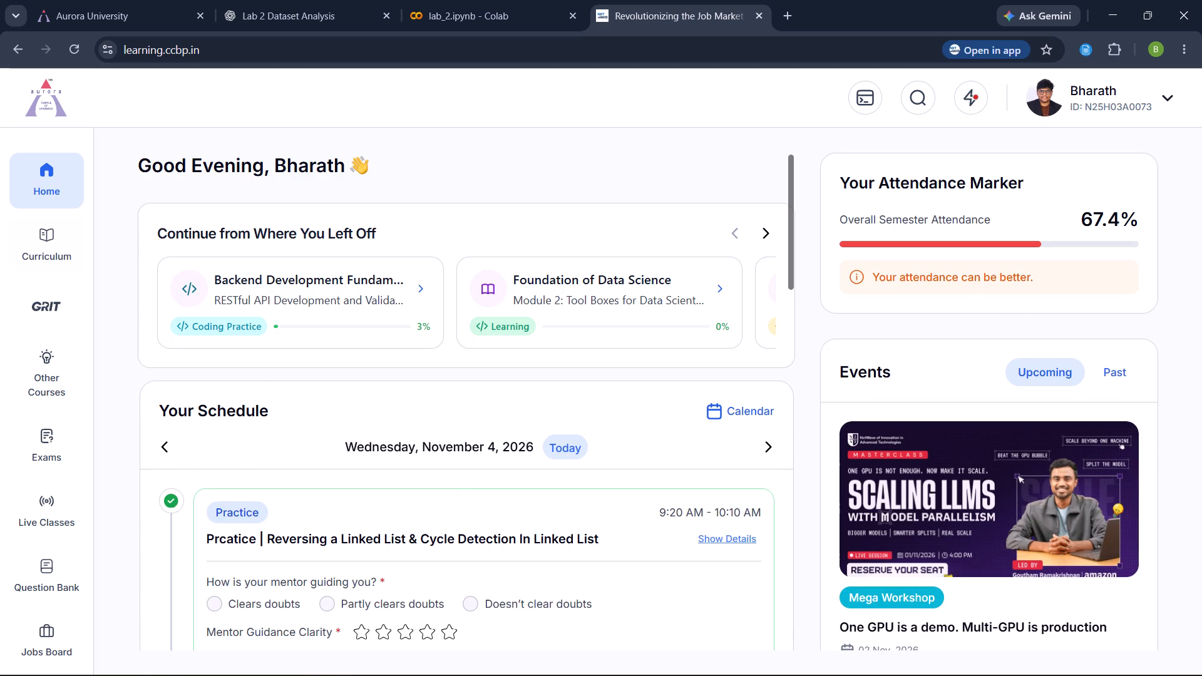
pyautogui.scroll(-2, 372, 548)
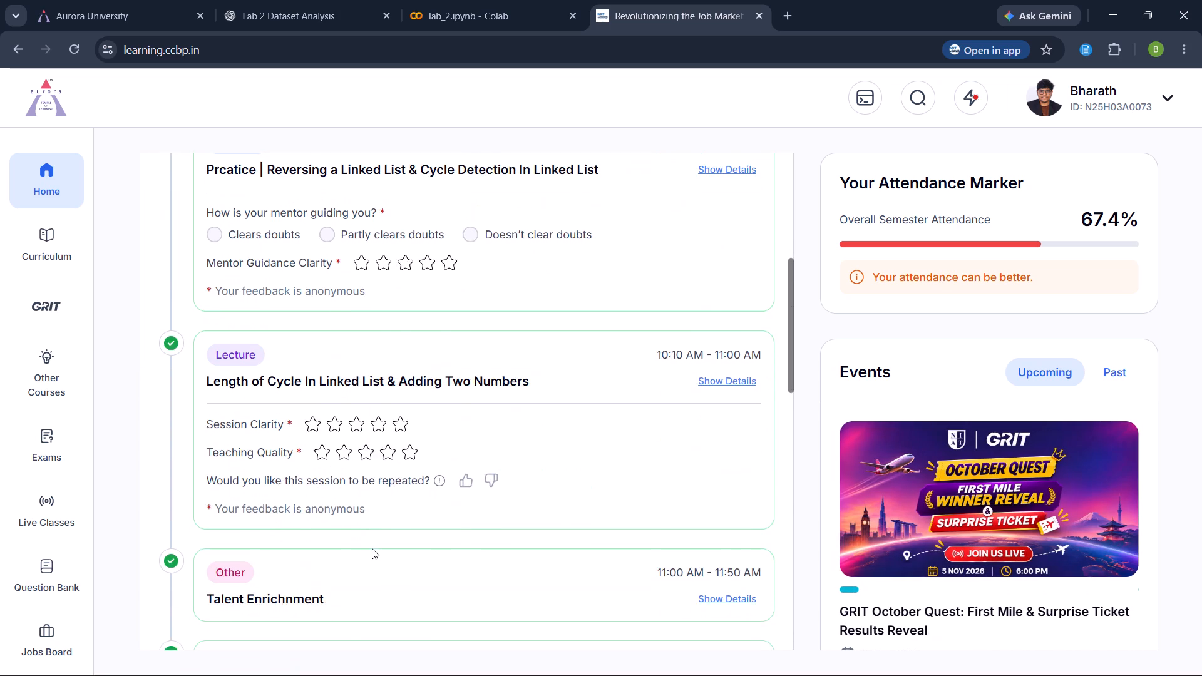
pyautogui.scroll(-3, 372, 548)
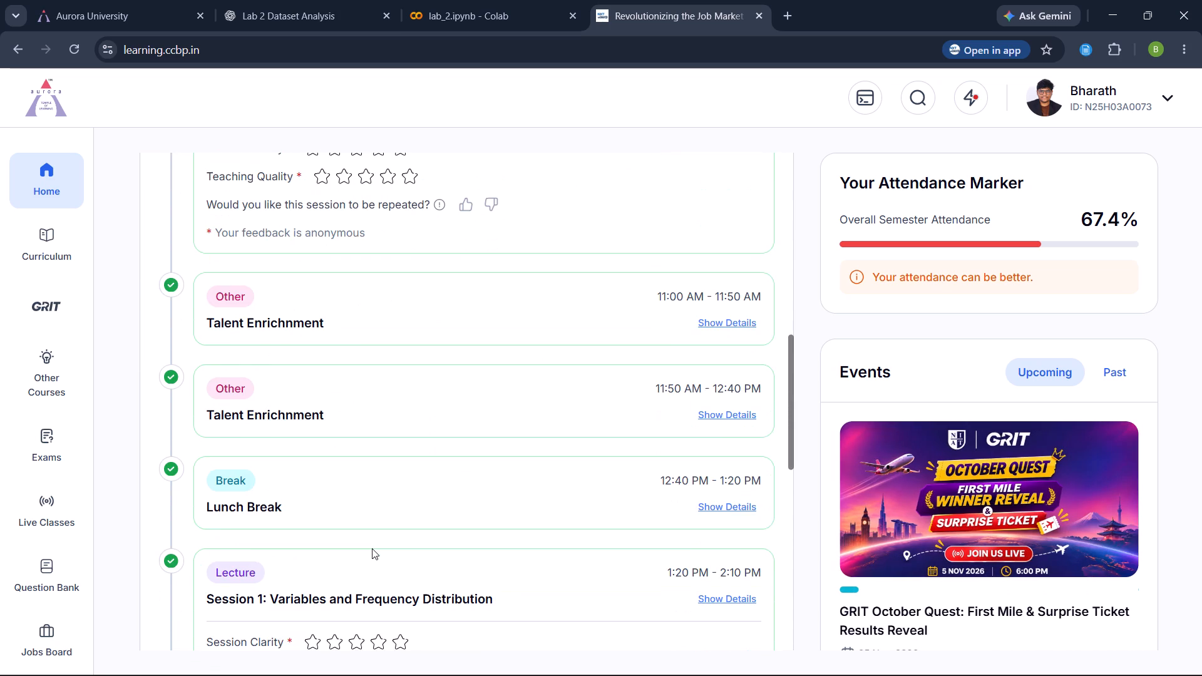
pyautogui.scroll(4, 372, 548)
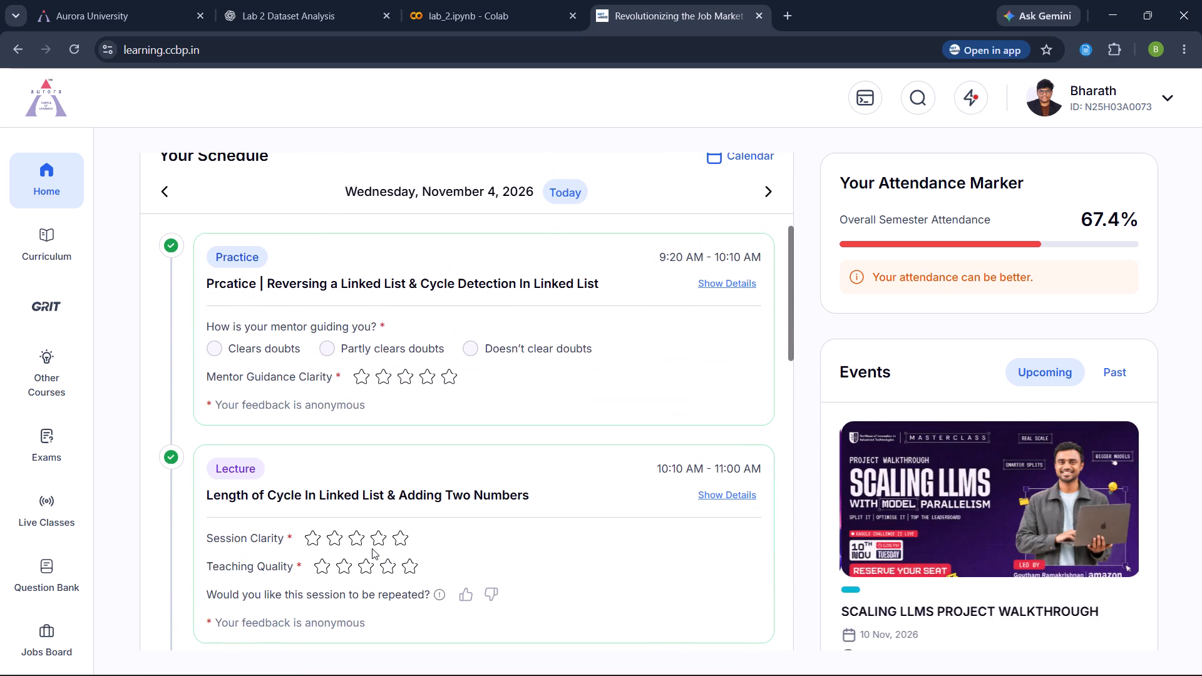
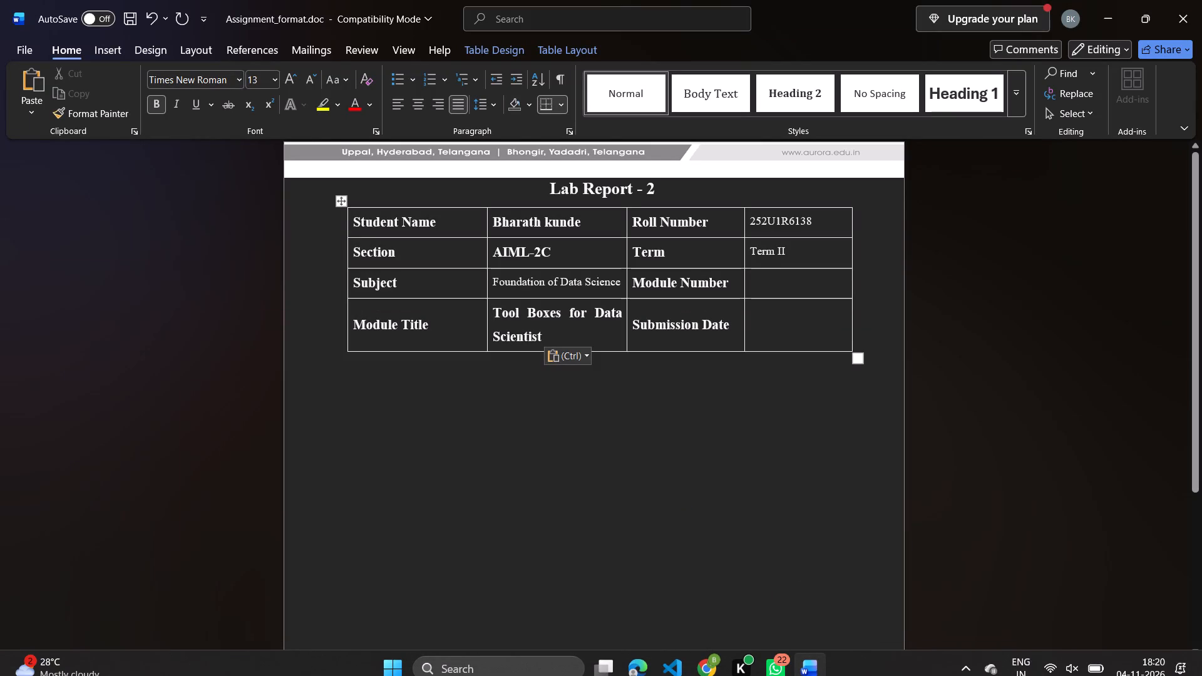
# Format all the report's text as Times New Roman, size 12, and remove the bold.
pyautogui.moveTo(567, 331); pyautogui.dragTo(488, 319)
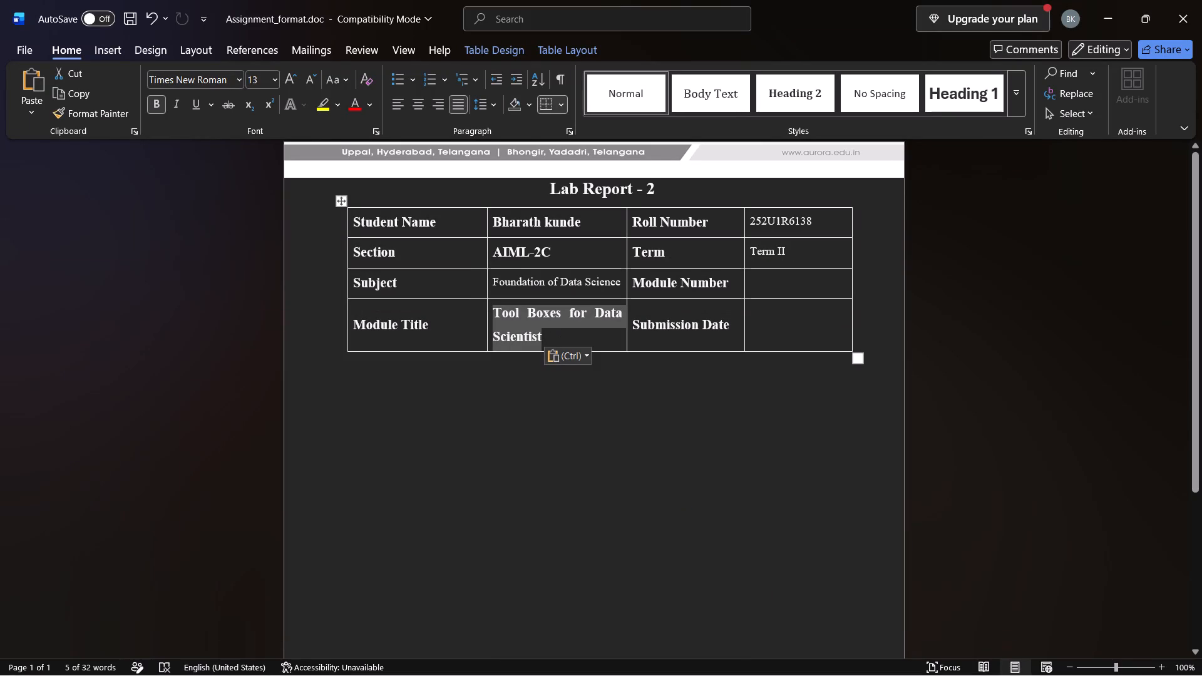
pyautogui.click(590, 341)
pyautogui.hotkey('ctrl', 'a')
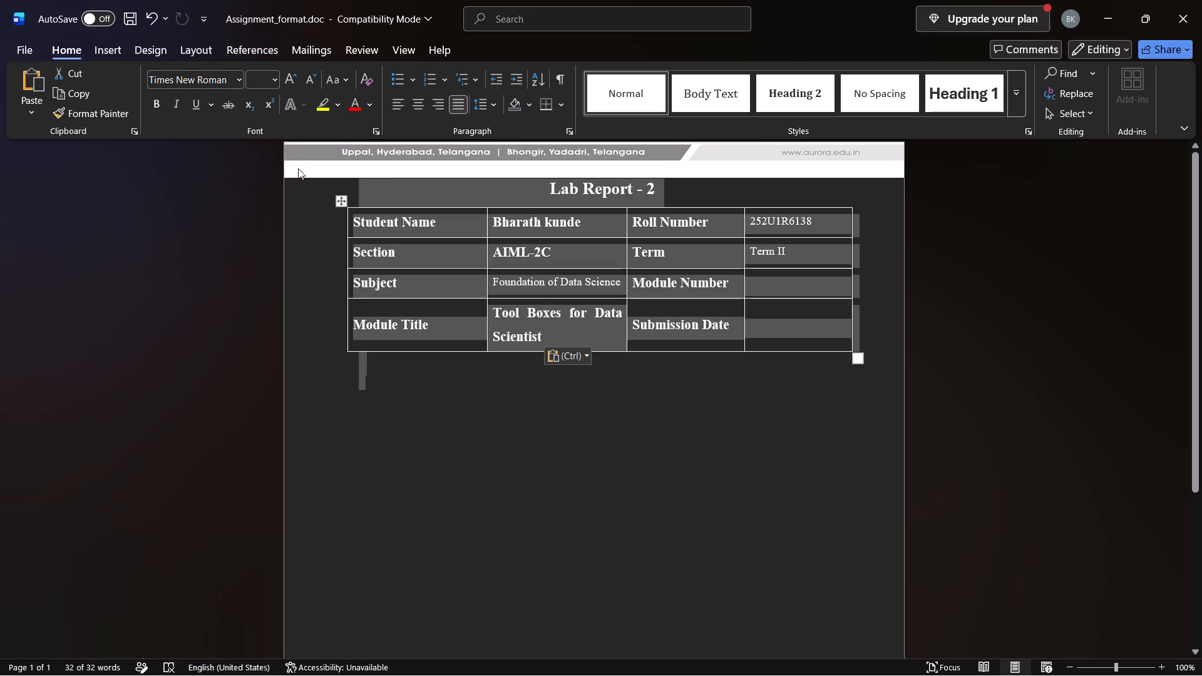
pyautogui.click(238, 79)
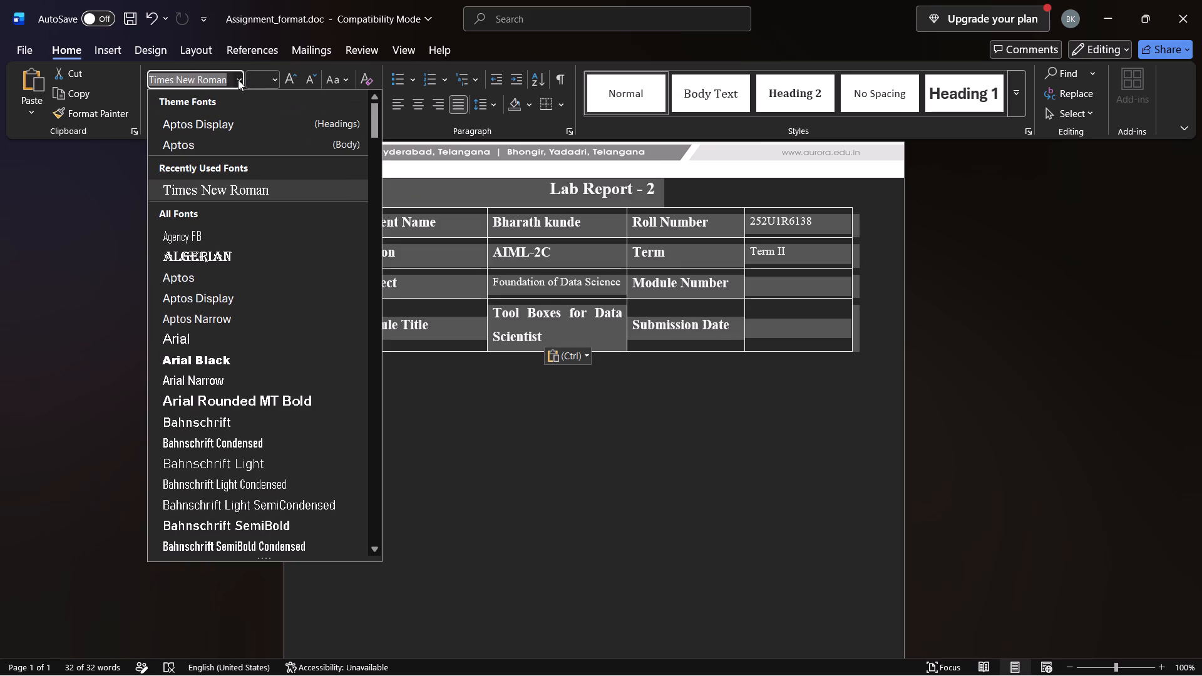
pyautogui.click(240, 193)
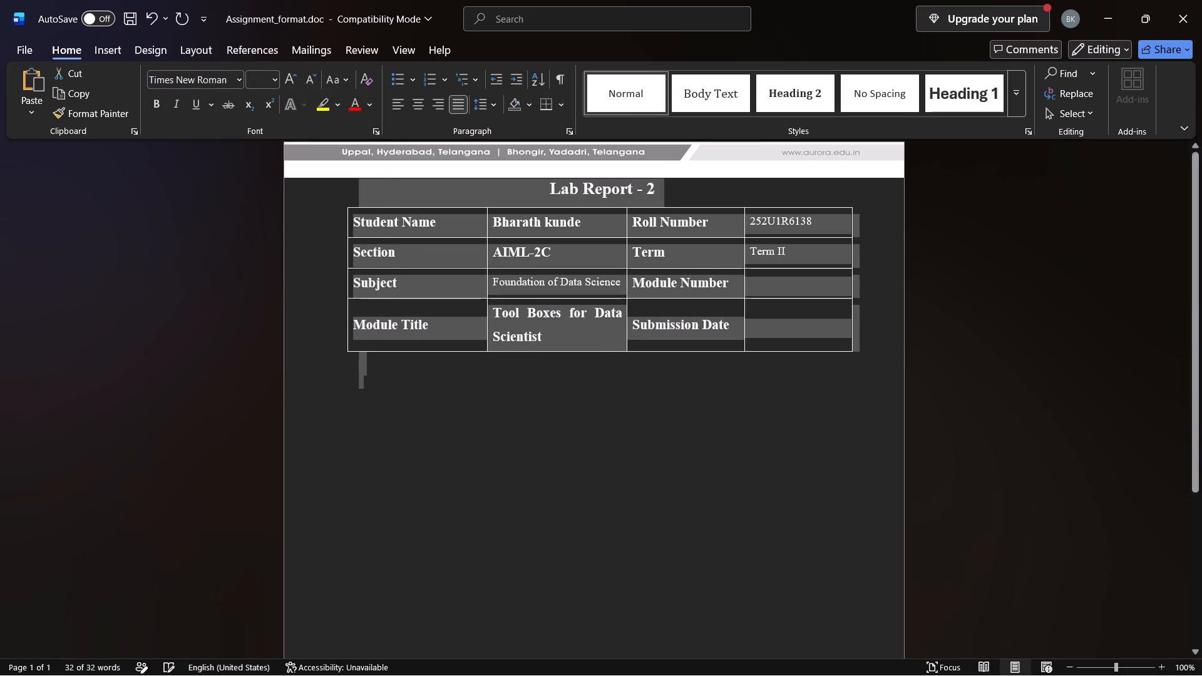
pyautogui.click(272, 83)
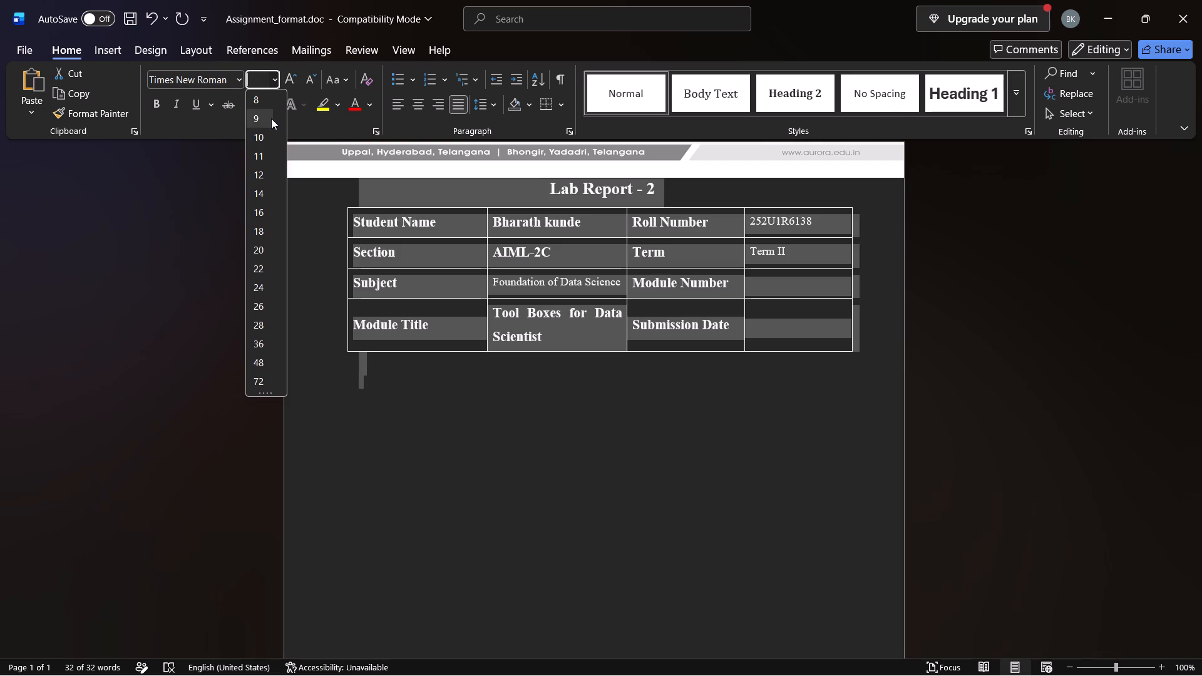
pyautogui.click(263, 178)
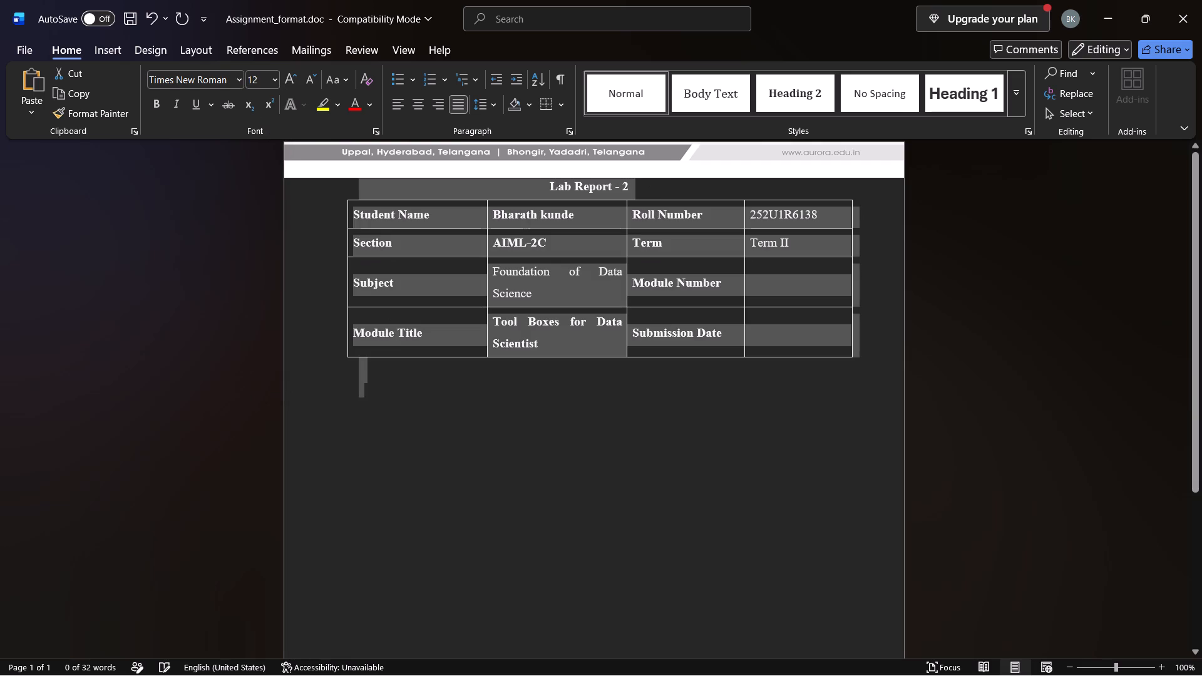
pyautogui.click(157, 102)
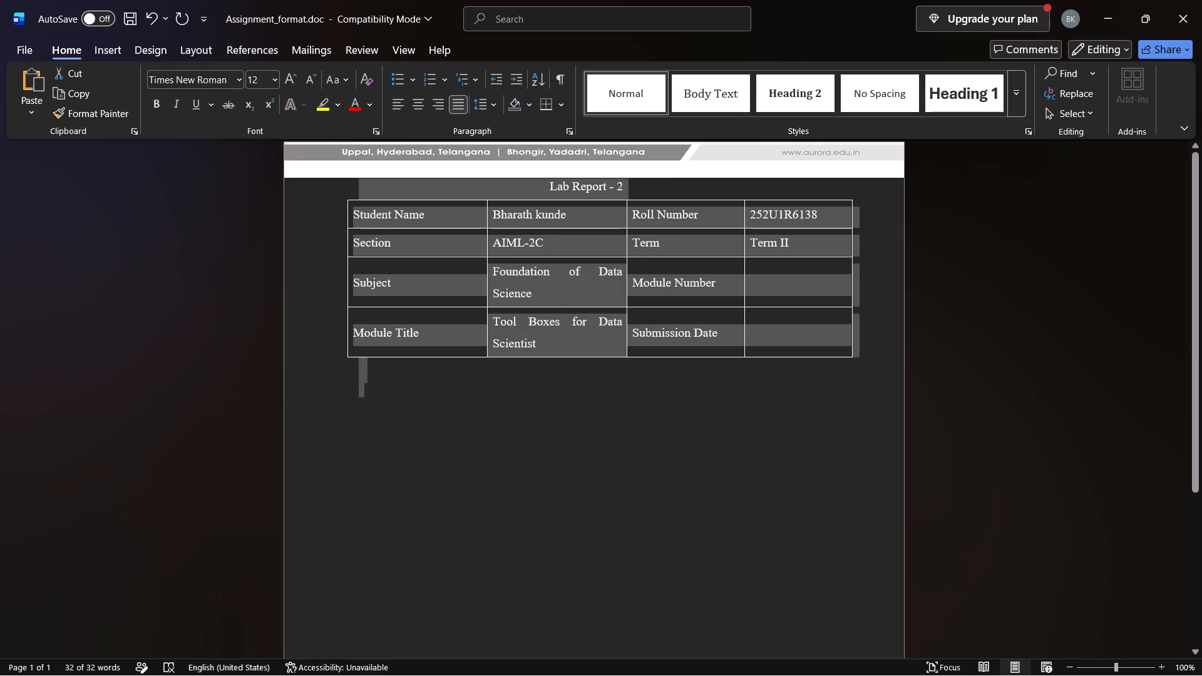
# Clear the blank line below the student details table and add two line breaks there.
pyautogui.click(444, 453)
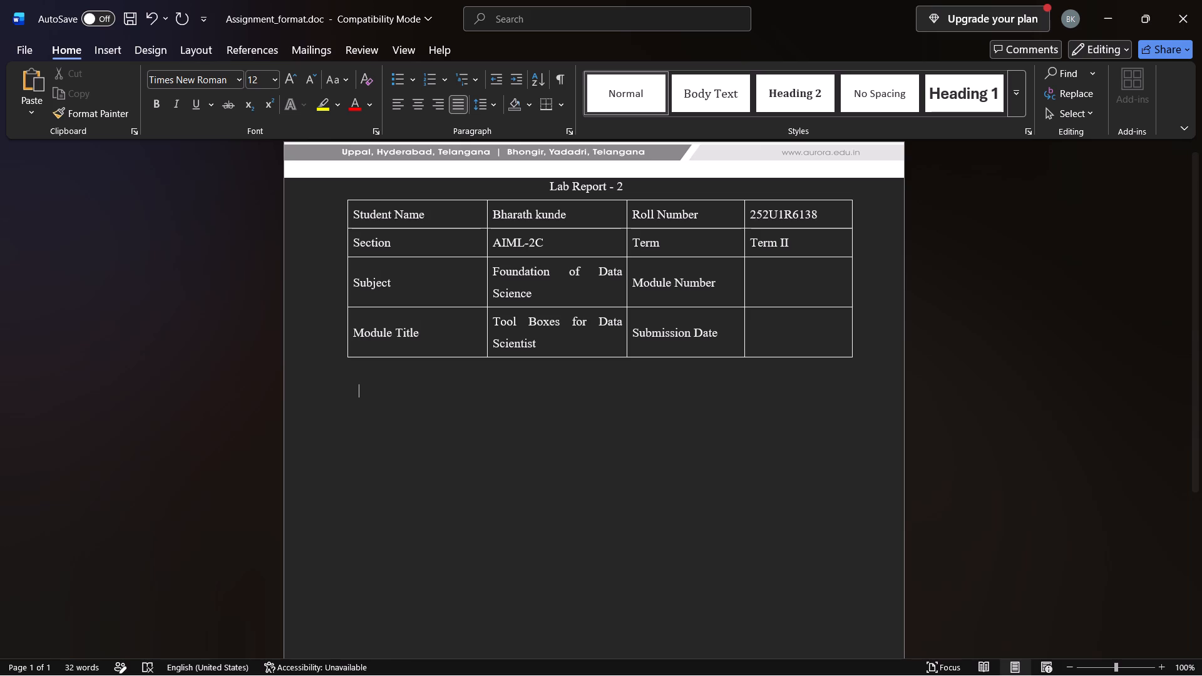
pyautogui.press('BackSpace')
pyautogui.press('BackSpace')
pyautogui.press('Return')
pyautogui.press('Return')
pyautogui.press('BackSpace')
pyautogui.press('BackSpace')
pyautogui.press('BackSpace')
pyautogui.press('BackSpace')
pyautogui.press('BackSpace')
pyautogui.press('Return')
pyautogui.press('Return')
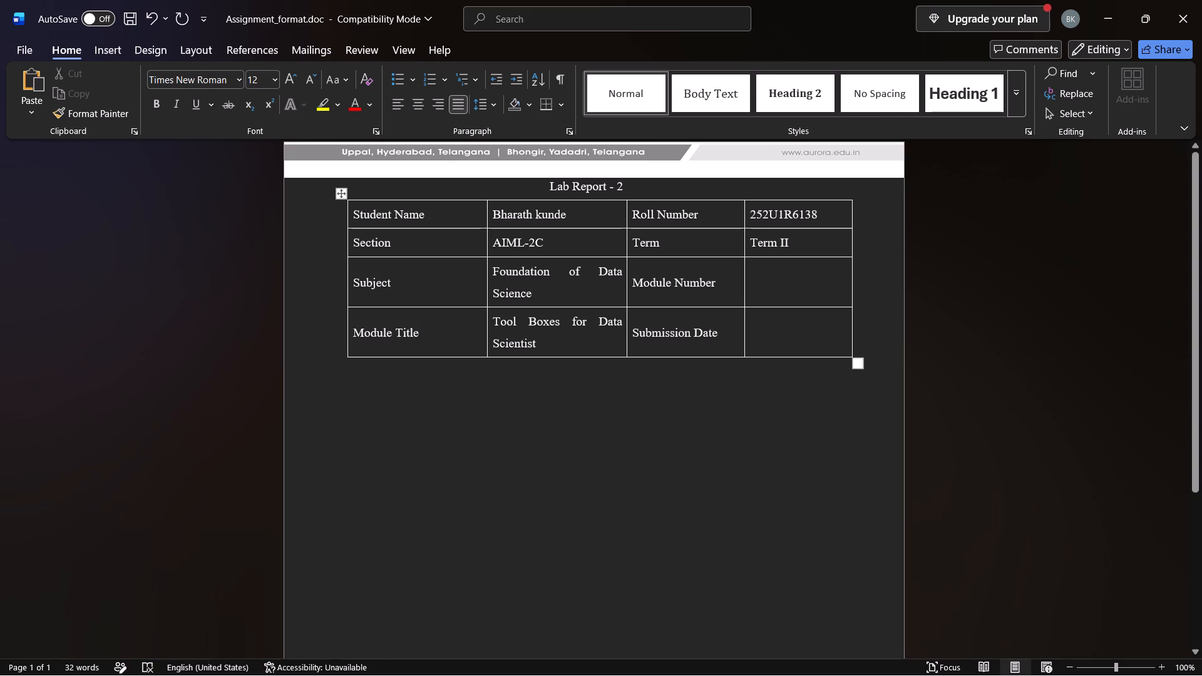
# Switch to Chrome and examine the CSV-reading code and its dataset output in the lab_2.ipynb Colab notebook.
pyautogui.click(708, 645)
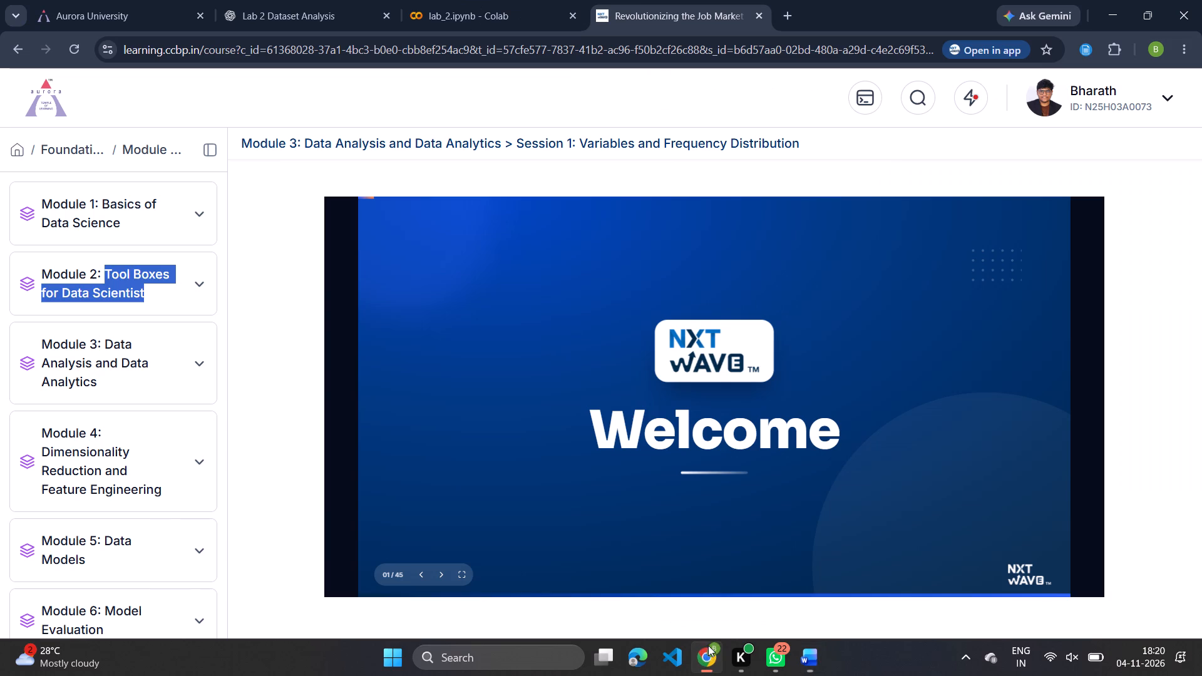
pyautogui.click(491, 7)
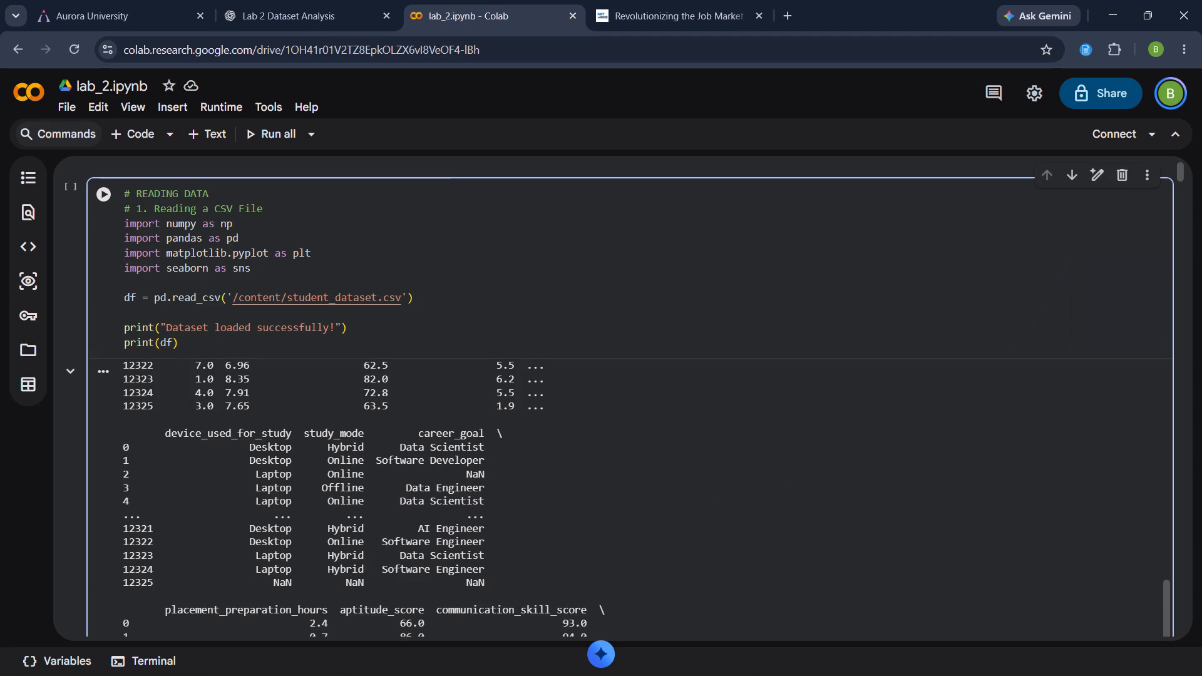
pyautogui.scroll(-2, 439, 246)
pyautogui.scroll(1, 439, 246)
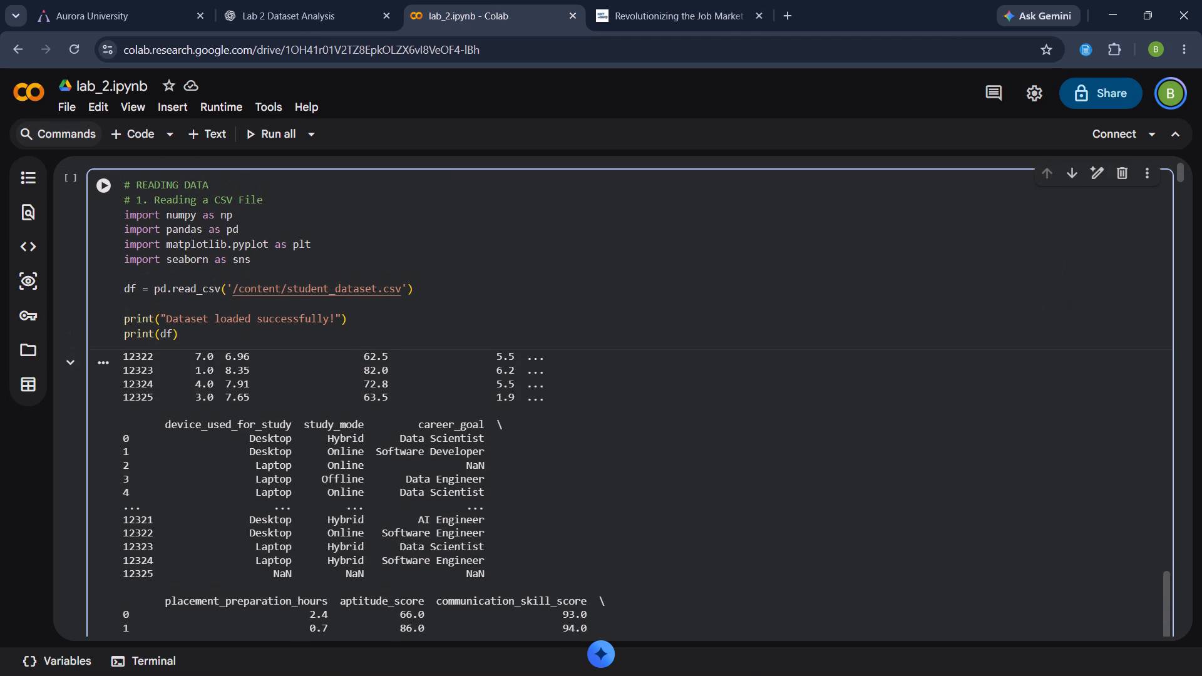
pyautogui.scroll(2, 439, 246)
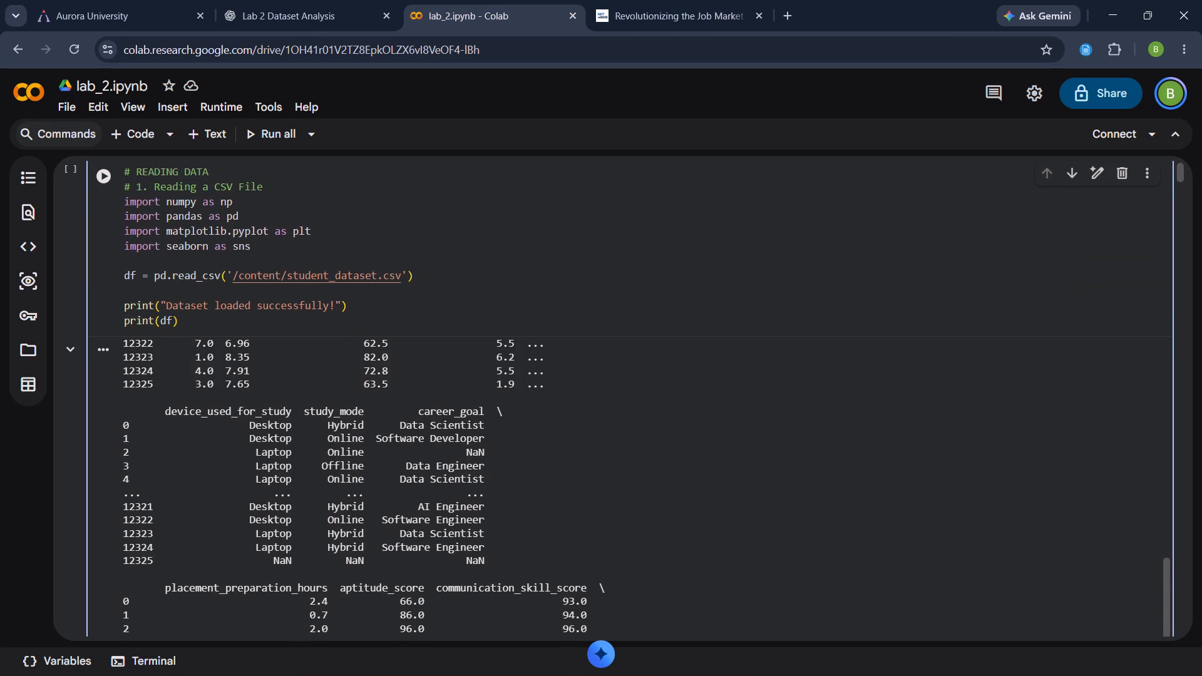
pyautogui.hotkey('ctrl', '-')
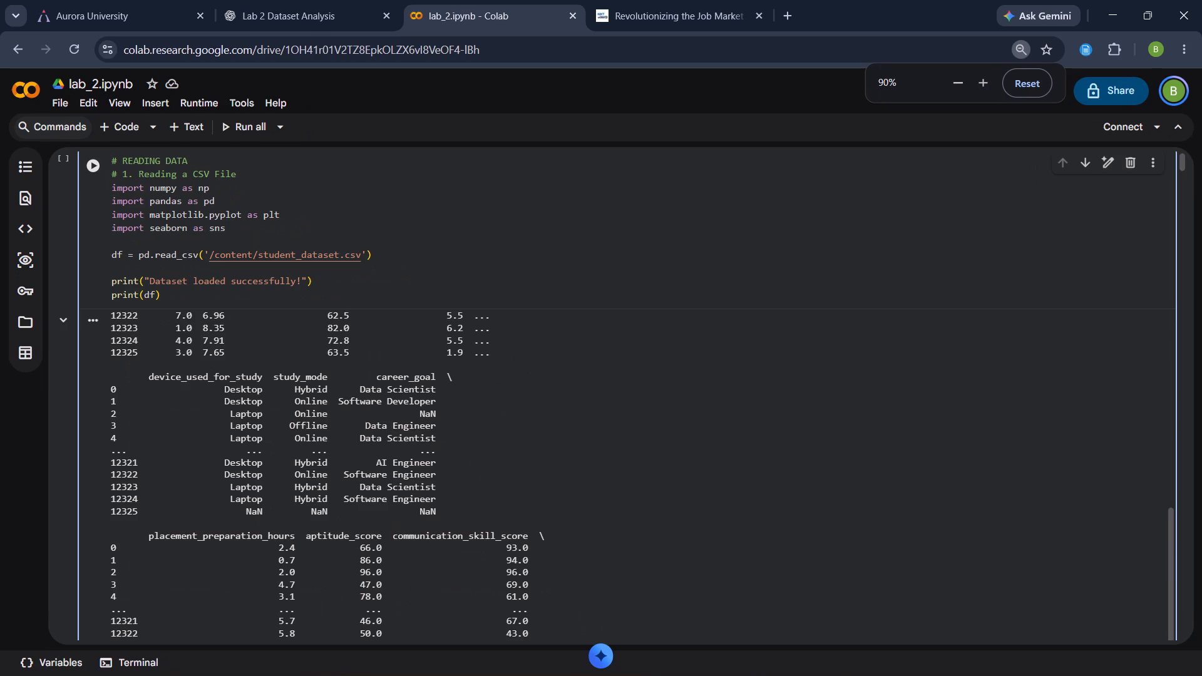
pyautogui.hotkey('ctrl', '-')
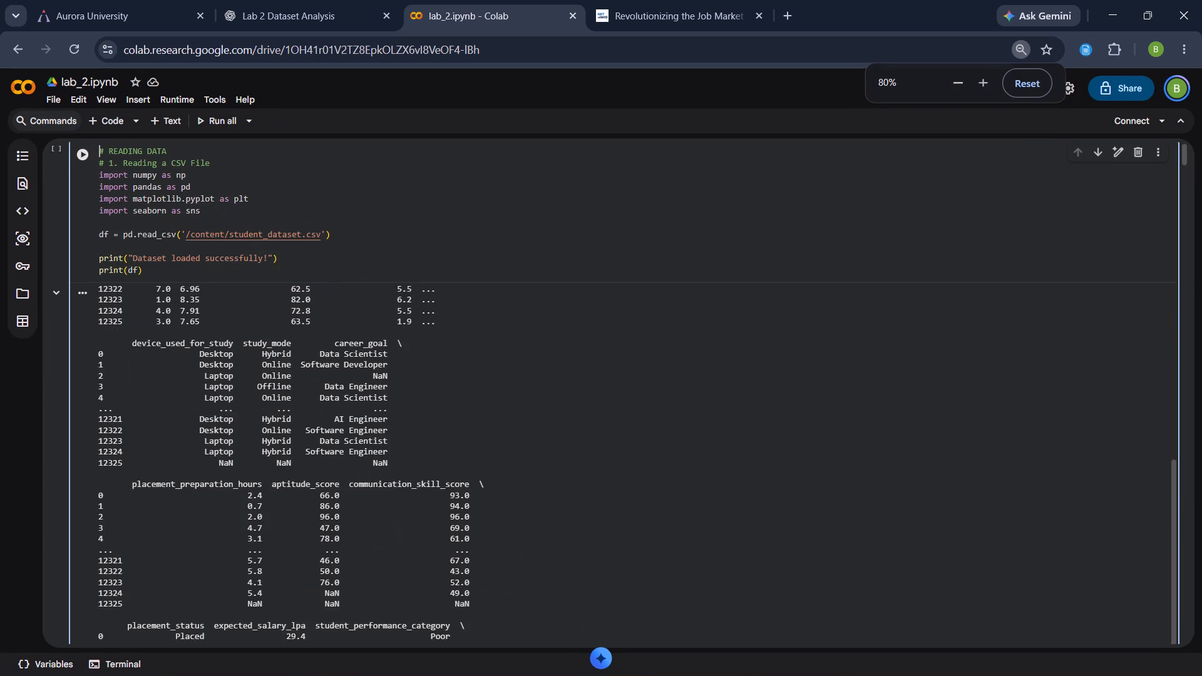
pyautogui.scroll(1, 439, 246)
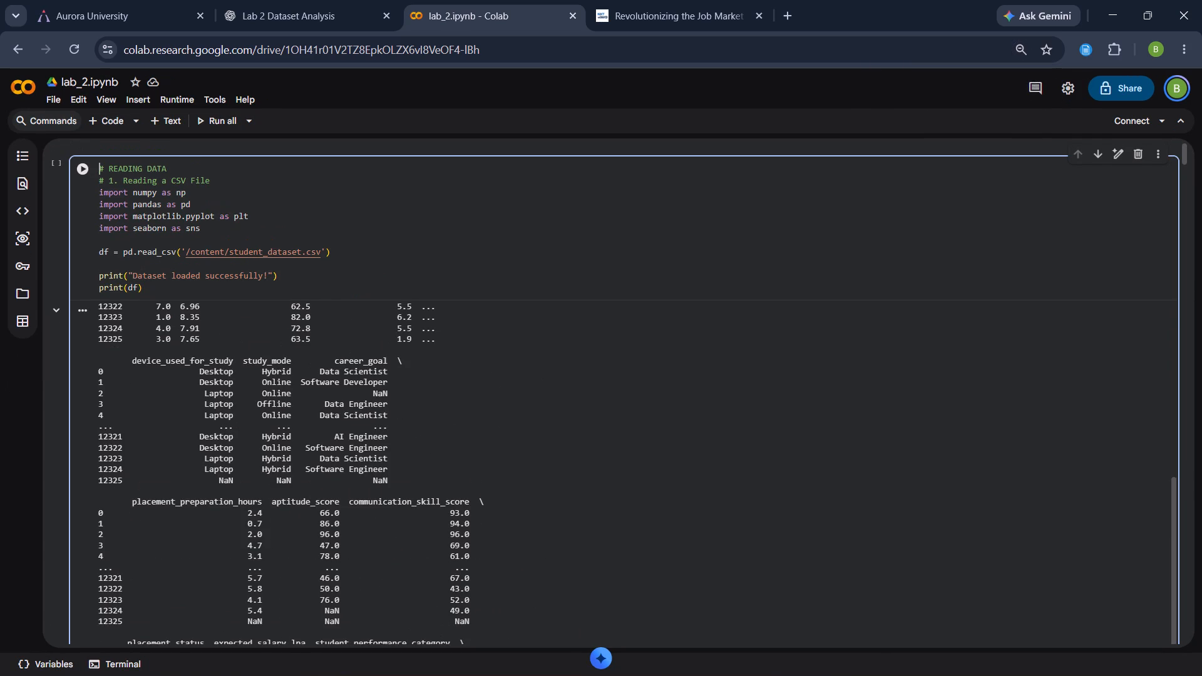
pyautogui.scroll(-3, 439, 246)
pyautogui.scroll(2, 439, 246)
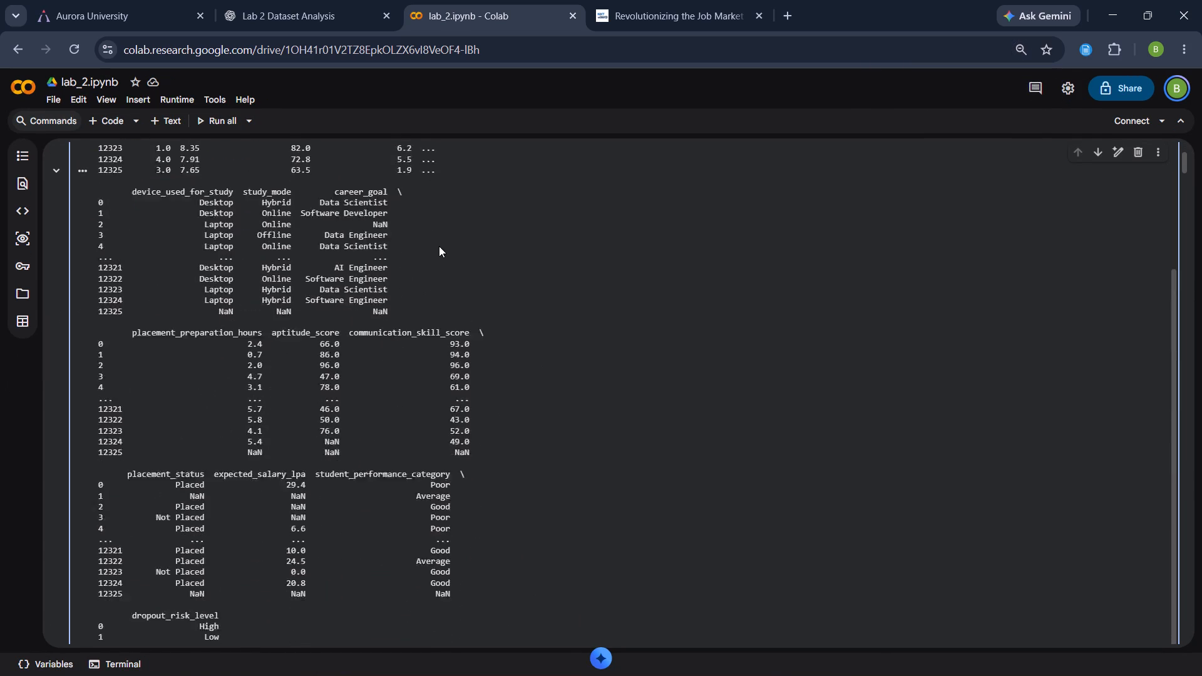
pyautogui.scroll(3, 439, 246)
pyautogui.scroll(-3, 439, 246)
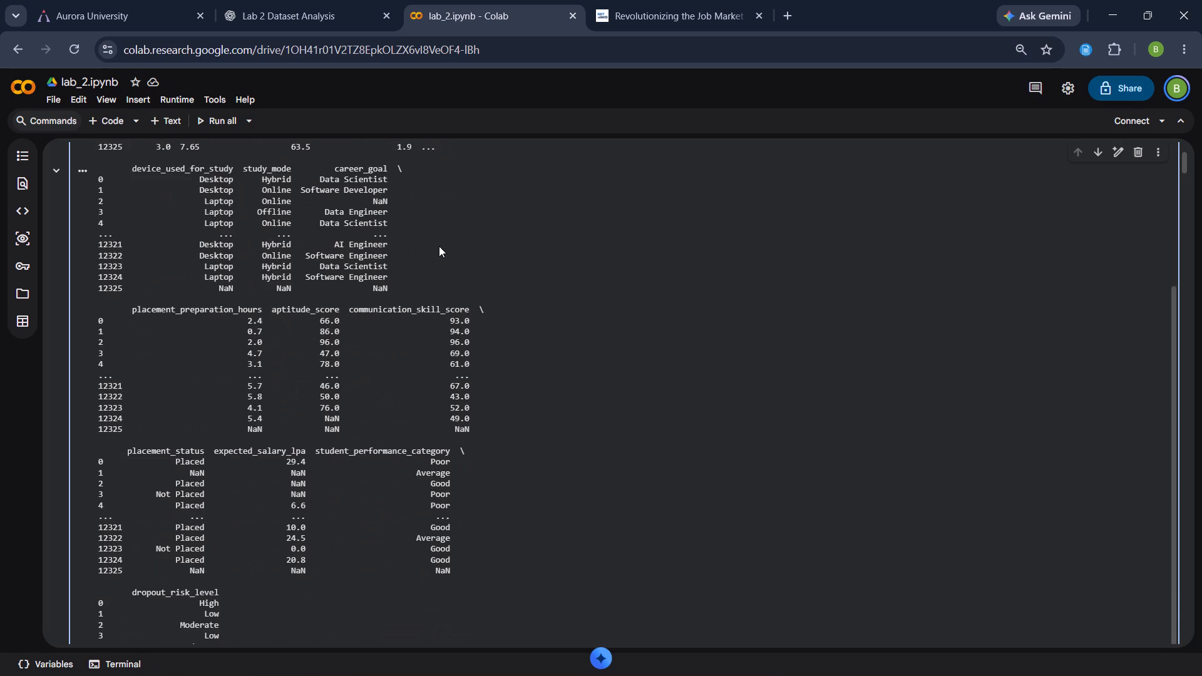
pyautogui.scroll(-1, 439, 246)
pyautogui.scroll(3, 439, 246)
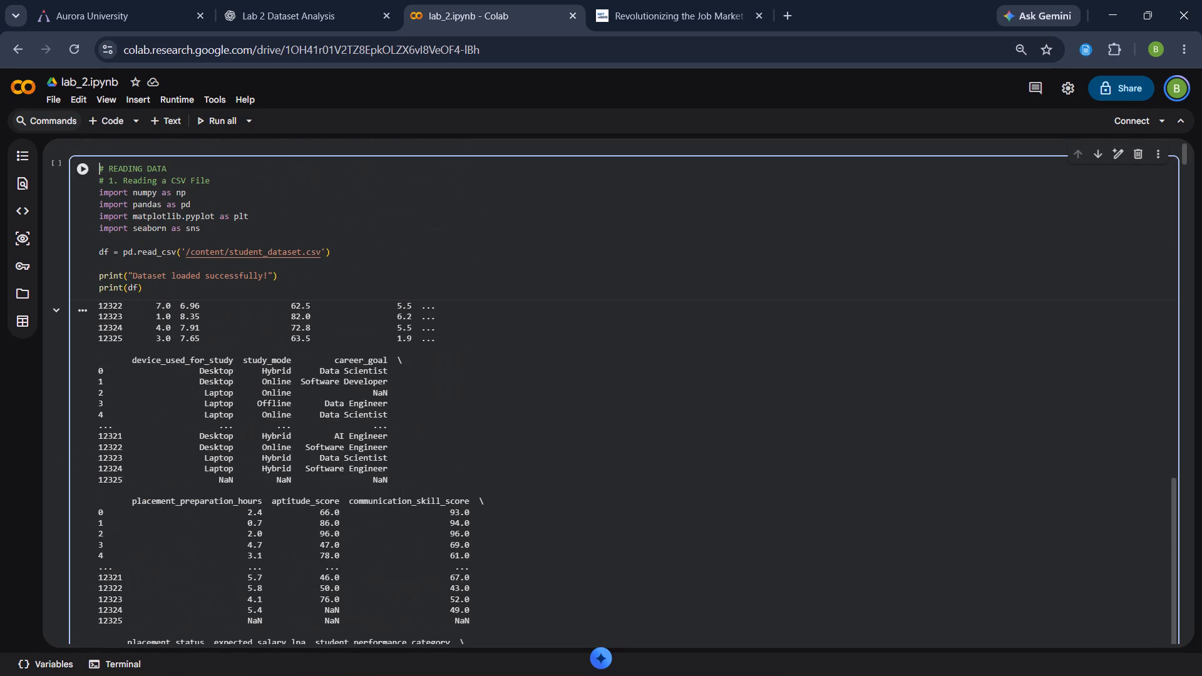
pyautogui.hotkey('ctrl', '=')
pyautogui.hotkey('ctrl', '=')
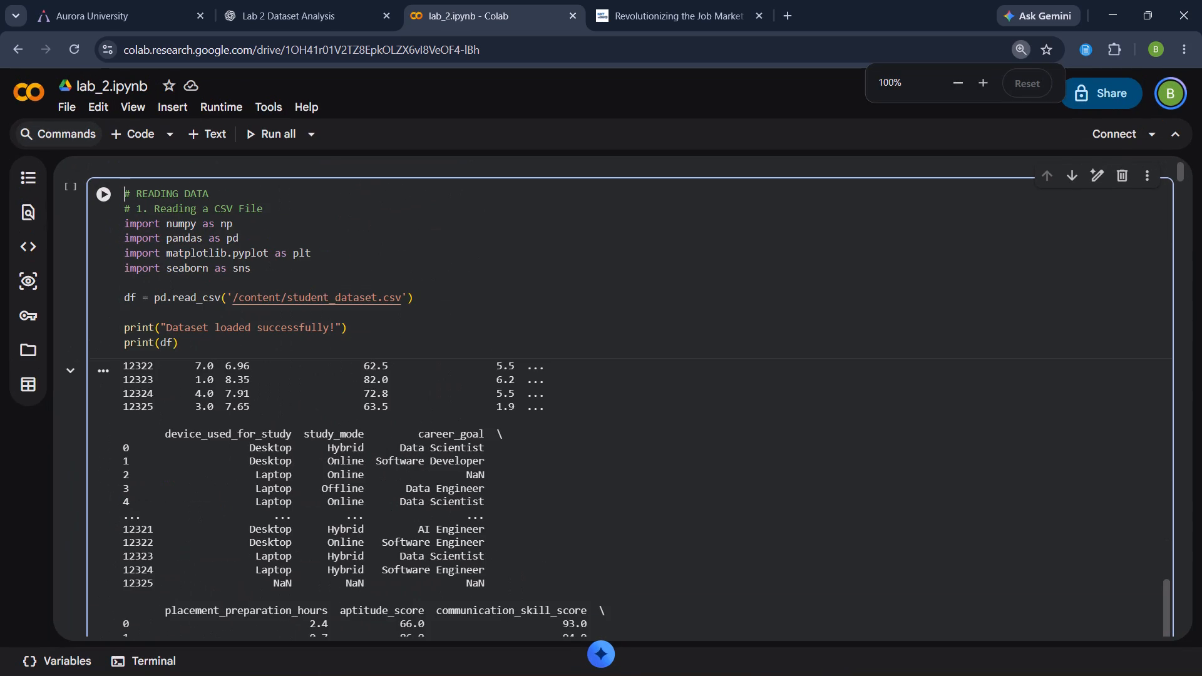
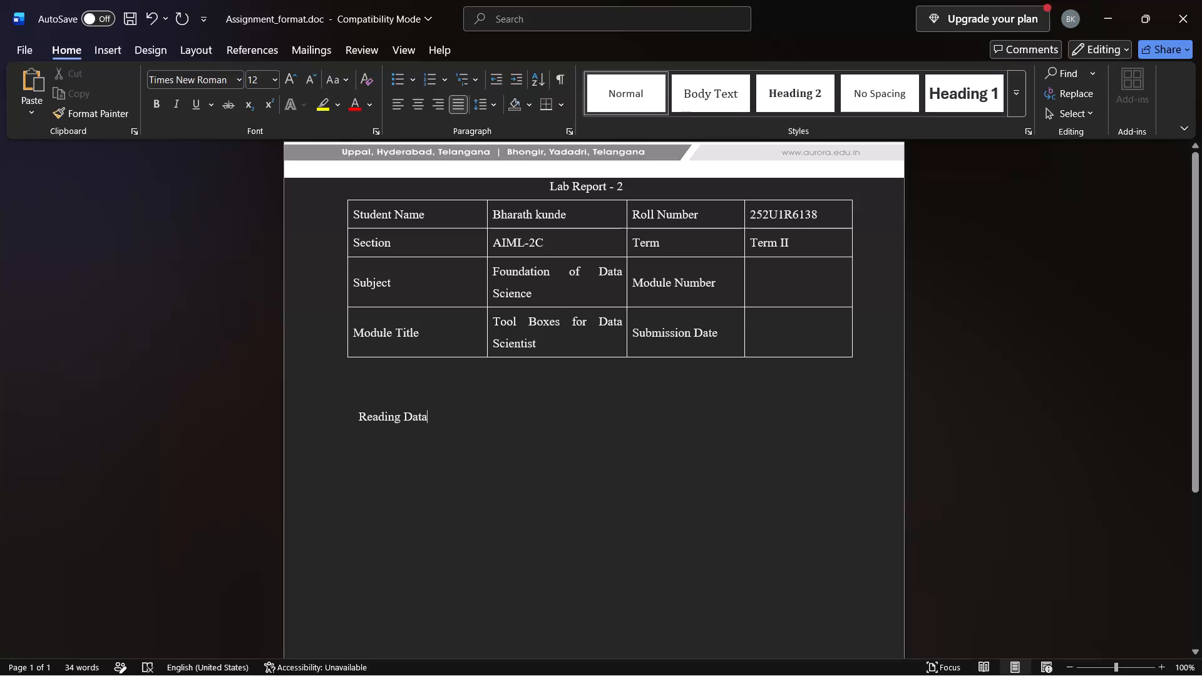
# Number the Reading Data heading by adding "1)" in front of it, and start a new line below the heading.
pyautogui.press('Left')
pyautogui.press('Left')
pyautogui.press('Left')
pyautogui.press('Left')
pyautogui.press('Left')
pyautogui.press('Left')
pyautogui.press('Left')
pyautogui.press('Left')
pyautogui.press('Left')
pyautogui.press('Left')
pyautogui.press('Left')
pyautogui.press('Left')
pyautogui.press('Left')
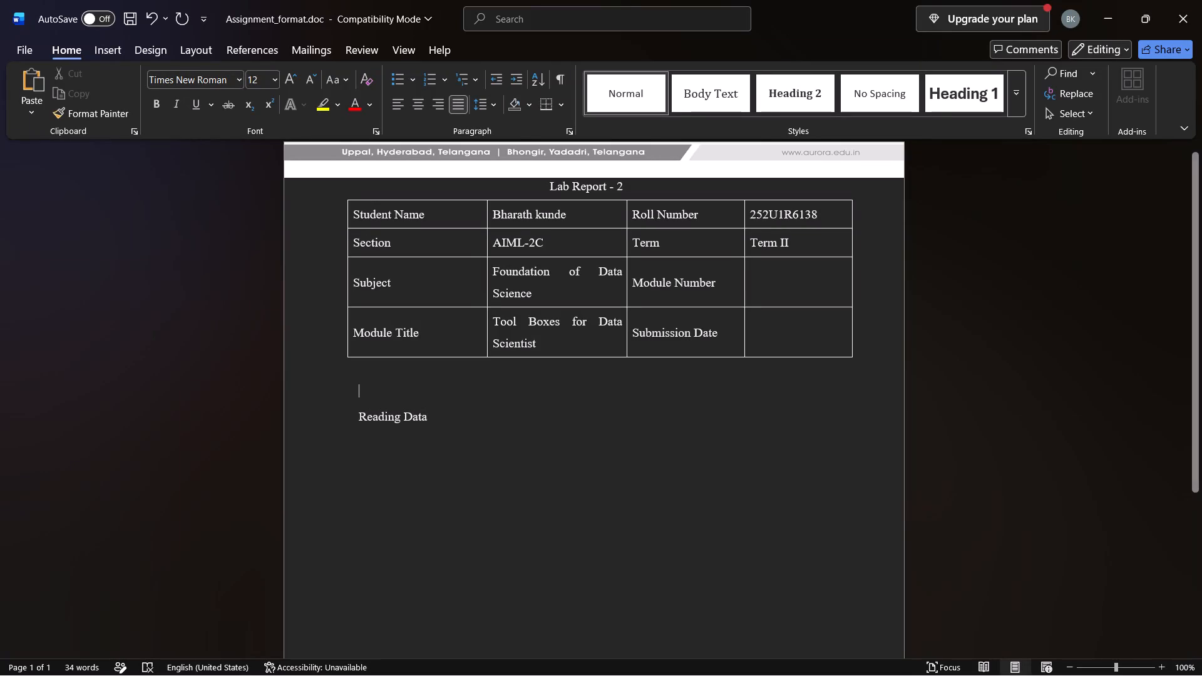
pyautogui.press('Right')
pyautogui.press('Right')
pyautogui.press('Left')
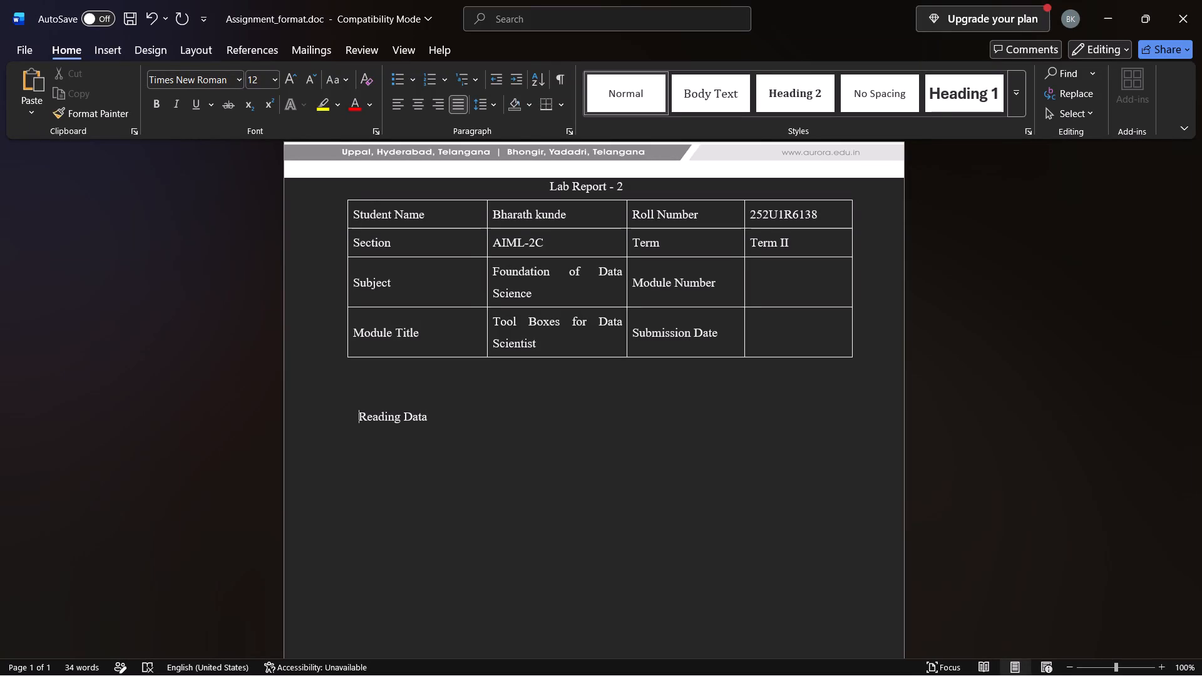
pyautogui.write('1)')
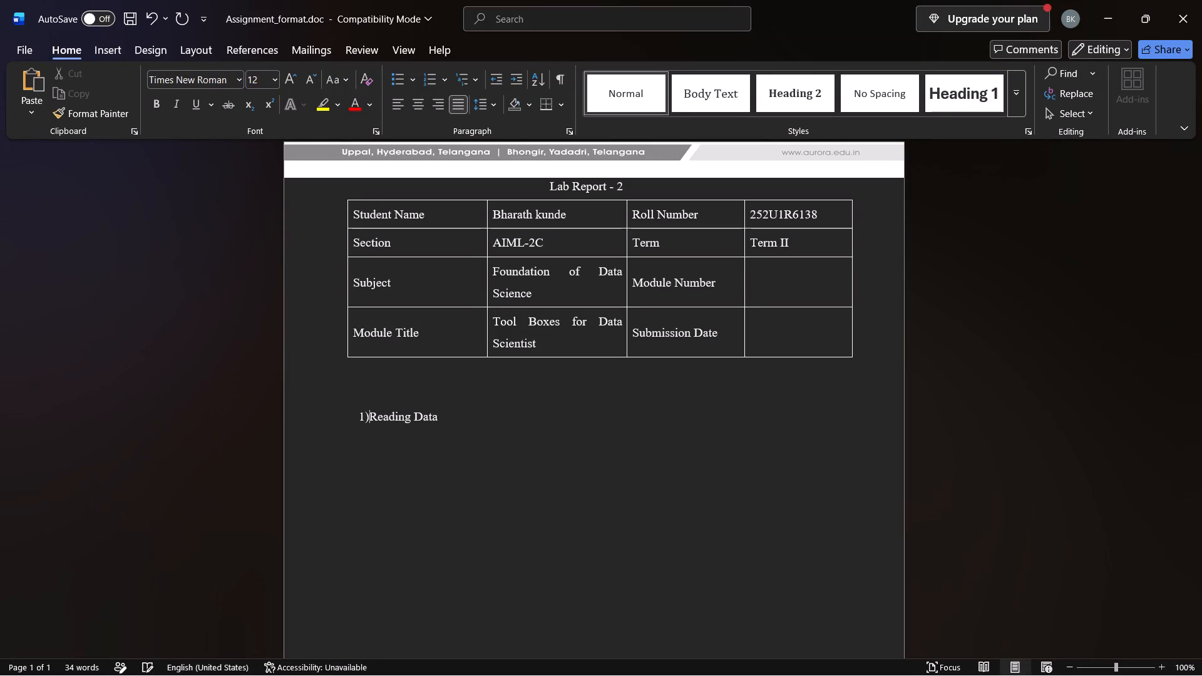
pyautogui.press('Right')
pyautogui.press('Right')
pyautogui.press('Right')
pyautogui.press('Right')
pyautogui.press('Right')
pyautogui.press('Right')
pyautogui.press('Right')
pyautogui.press('Right')
pyautogui.press('Right')
pyautogui.press('Right')
pyautogui.press('Right')
pyautogui.press('Right')
pyautogui.press('Return')
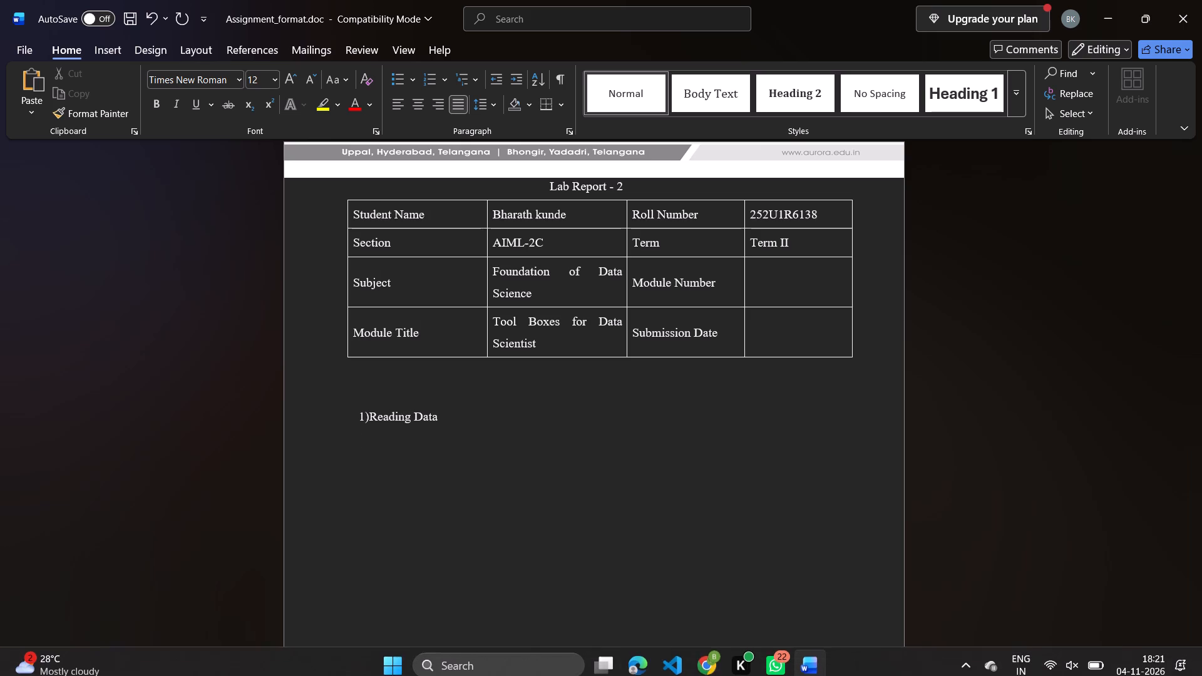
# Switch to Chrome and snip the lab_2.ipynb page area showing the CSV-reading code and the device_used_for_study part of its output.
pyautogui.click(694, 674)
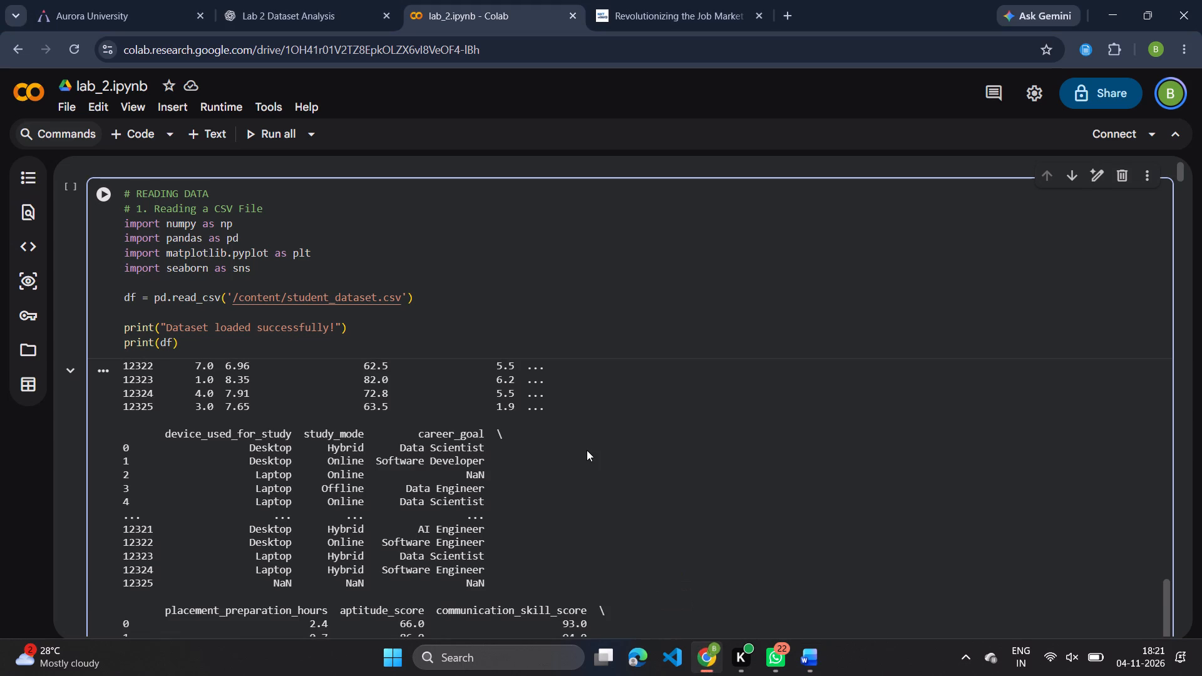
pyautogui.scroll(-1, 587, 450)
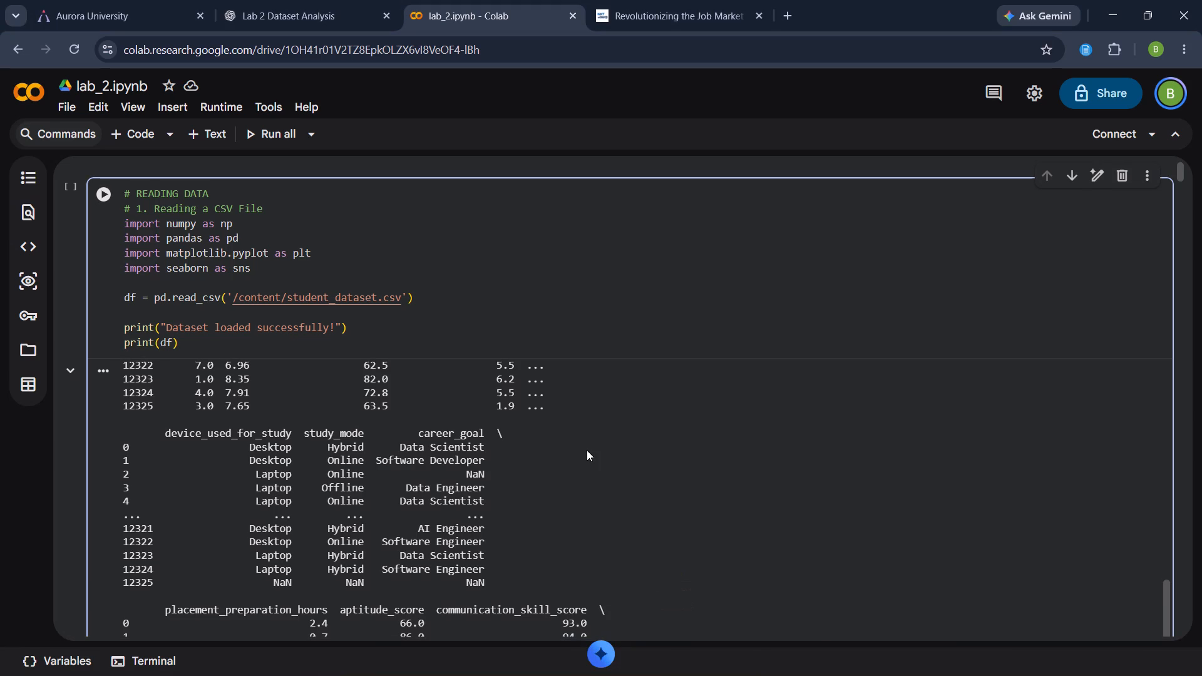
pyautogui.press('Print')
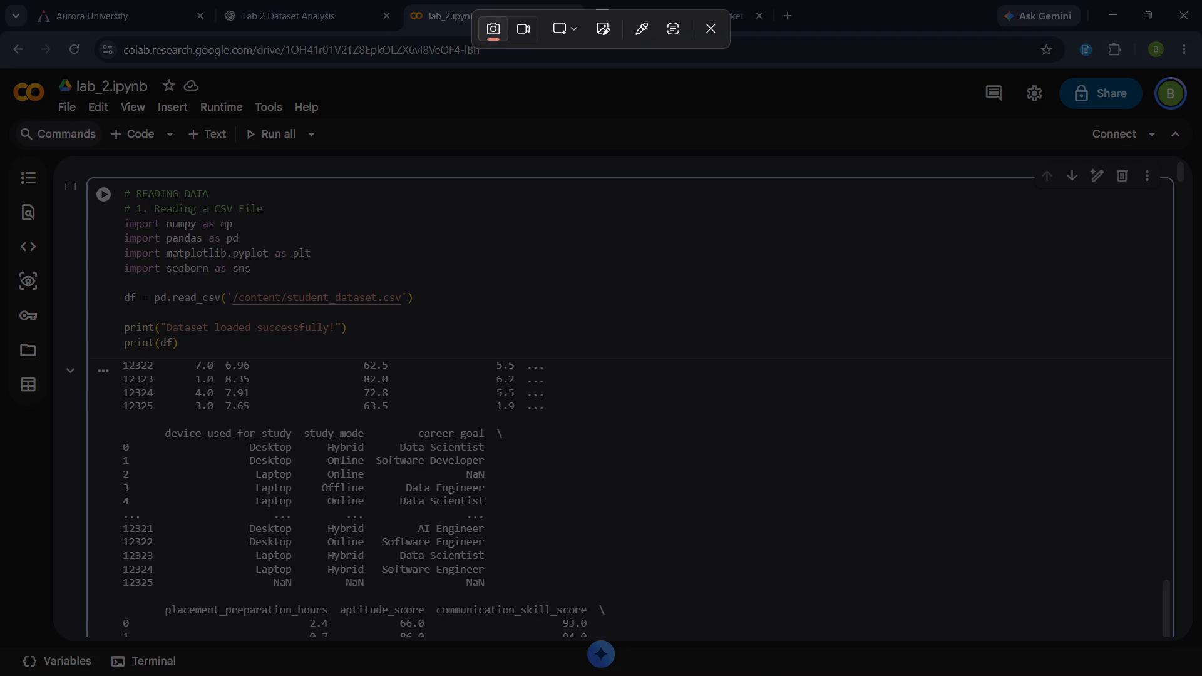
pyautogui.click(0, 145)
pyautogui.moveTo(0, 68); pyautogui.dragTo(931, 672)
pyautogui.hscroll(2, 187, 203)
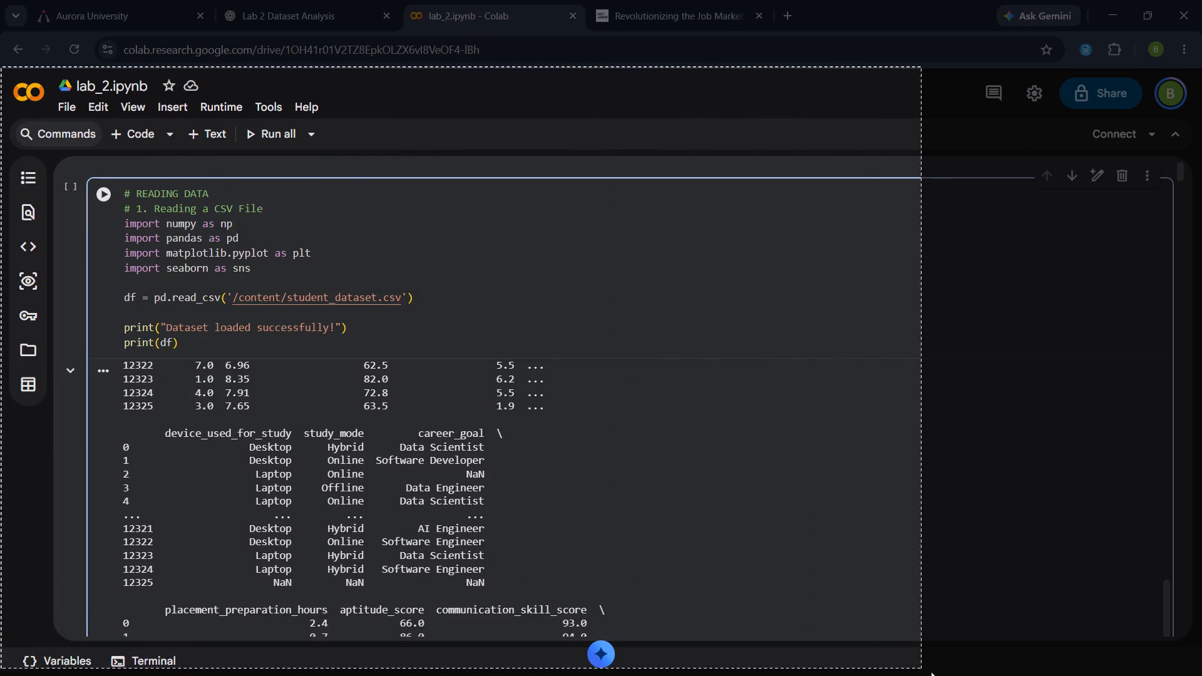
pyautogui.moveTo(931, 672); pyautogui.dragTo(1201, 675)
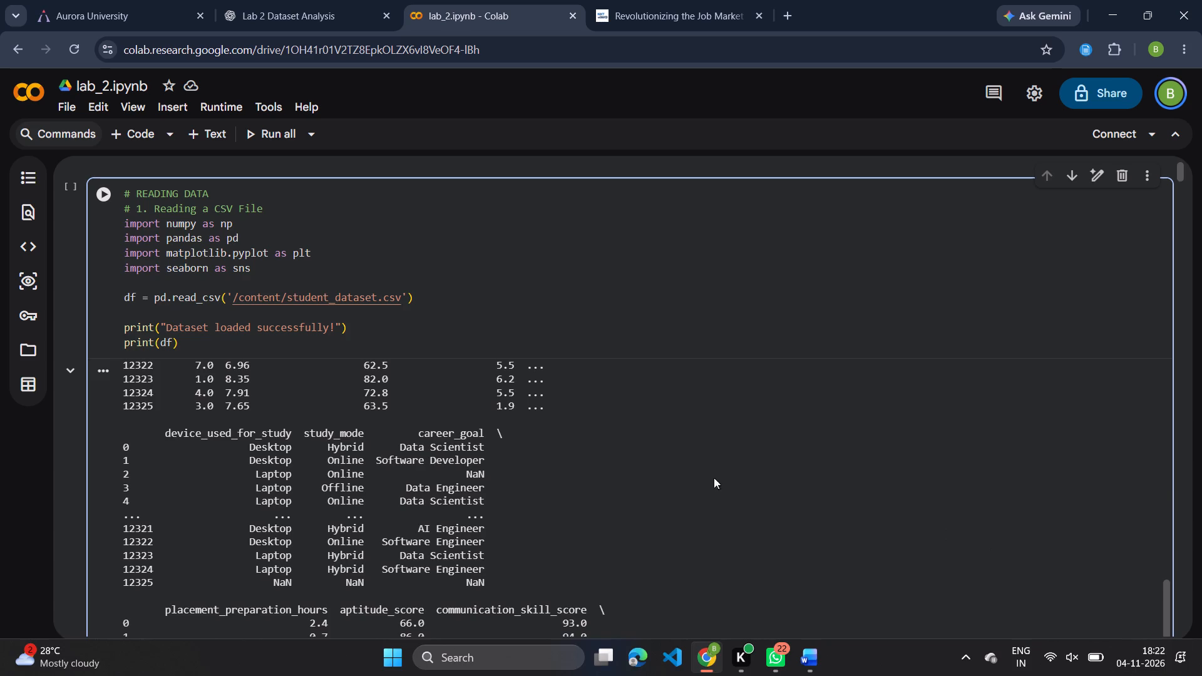
# Clear the entire clipboard history.
pyautogui.scroll(-2, 659, 465)
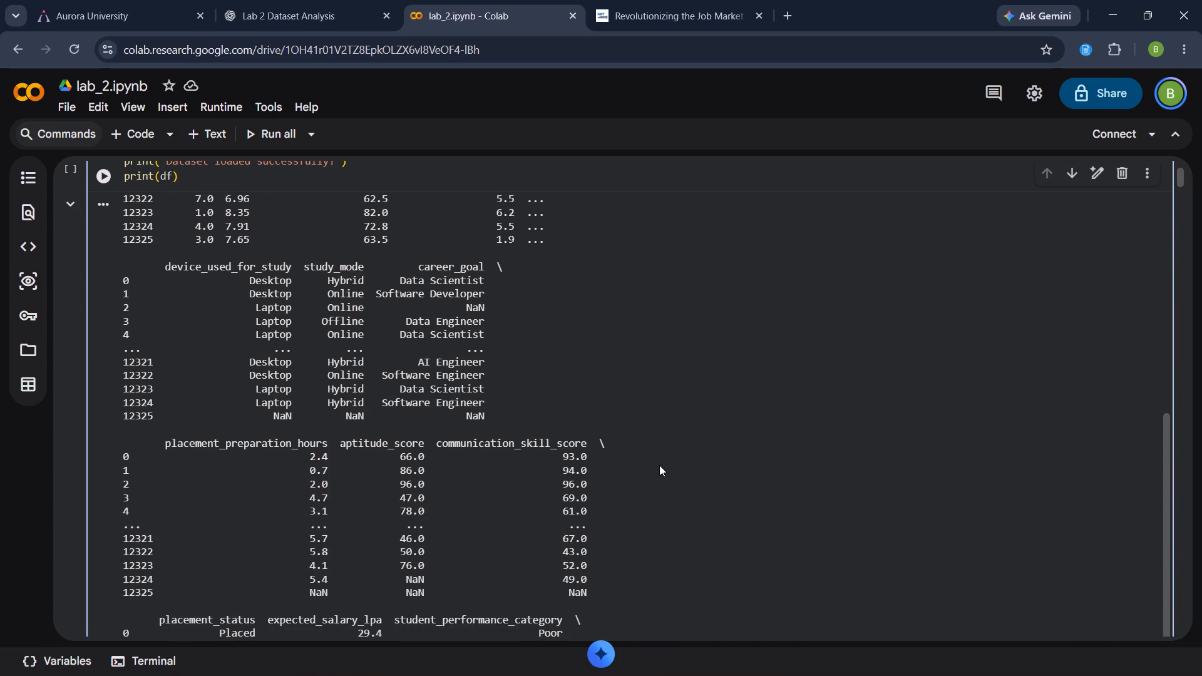
pyautogui.scroll(2, 659, 465)
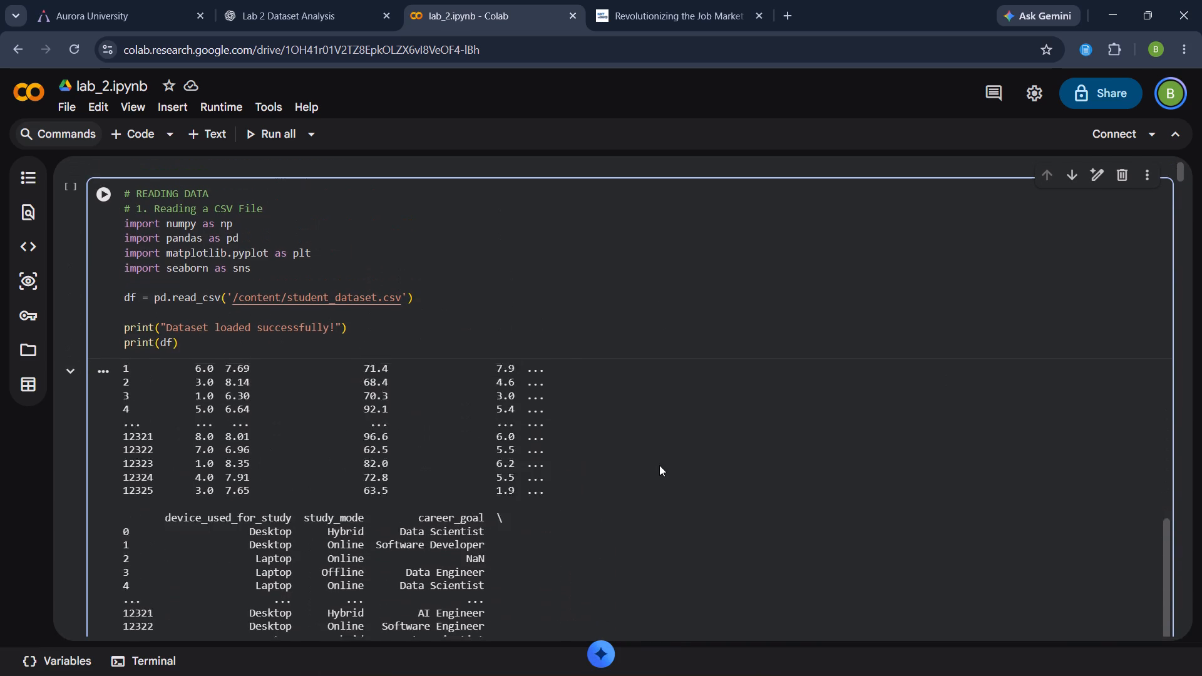
pyautogui.scroll(4, 659, 465)
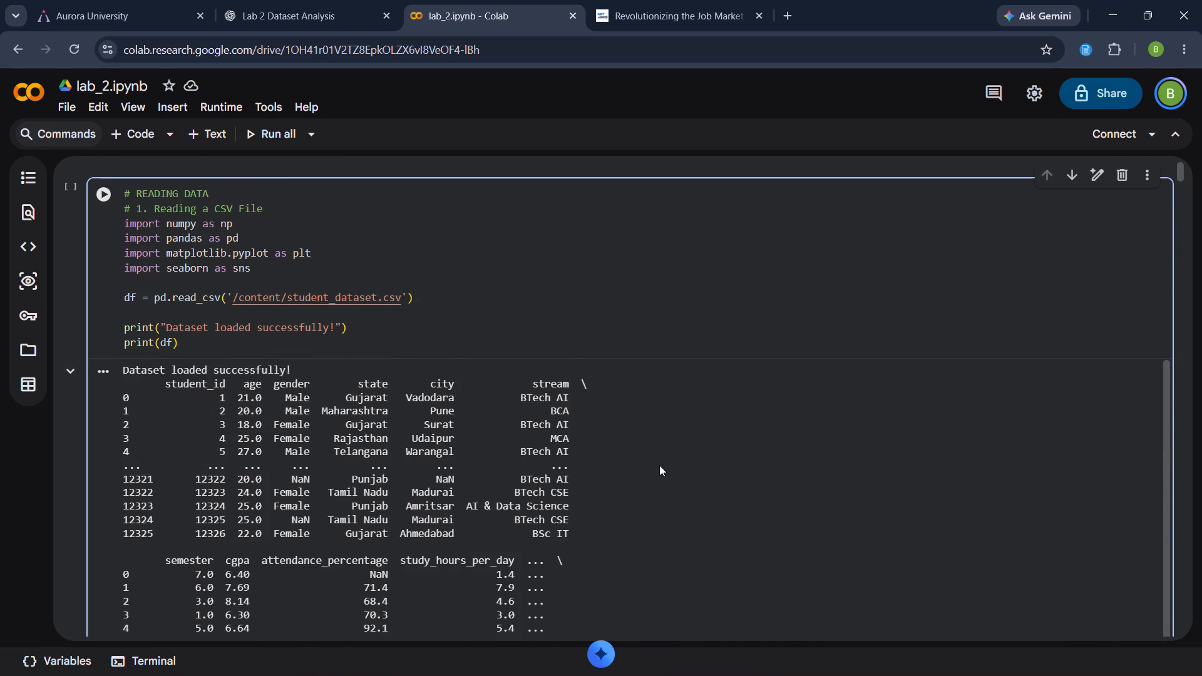
pyautogui.press('super+v')
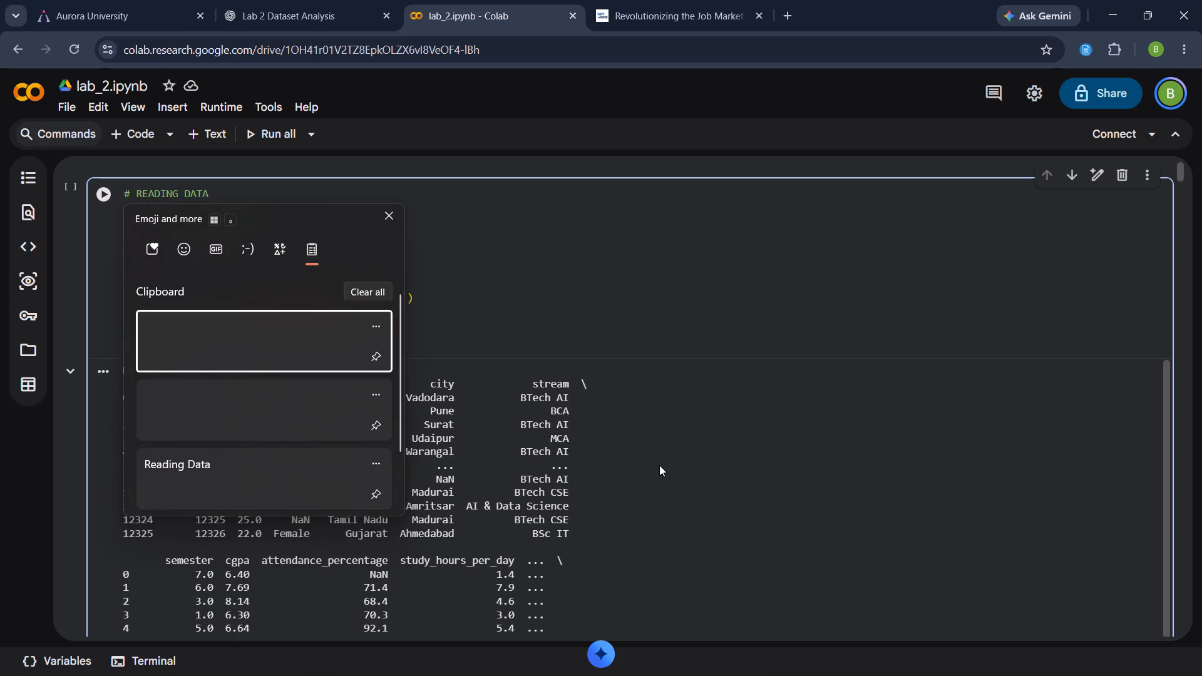
pyautogui.click(369, 290)
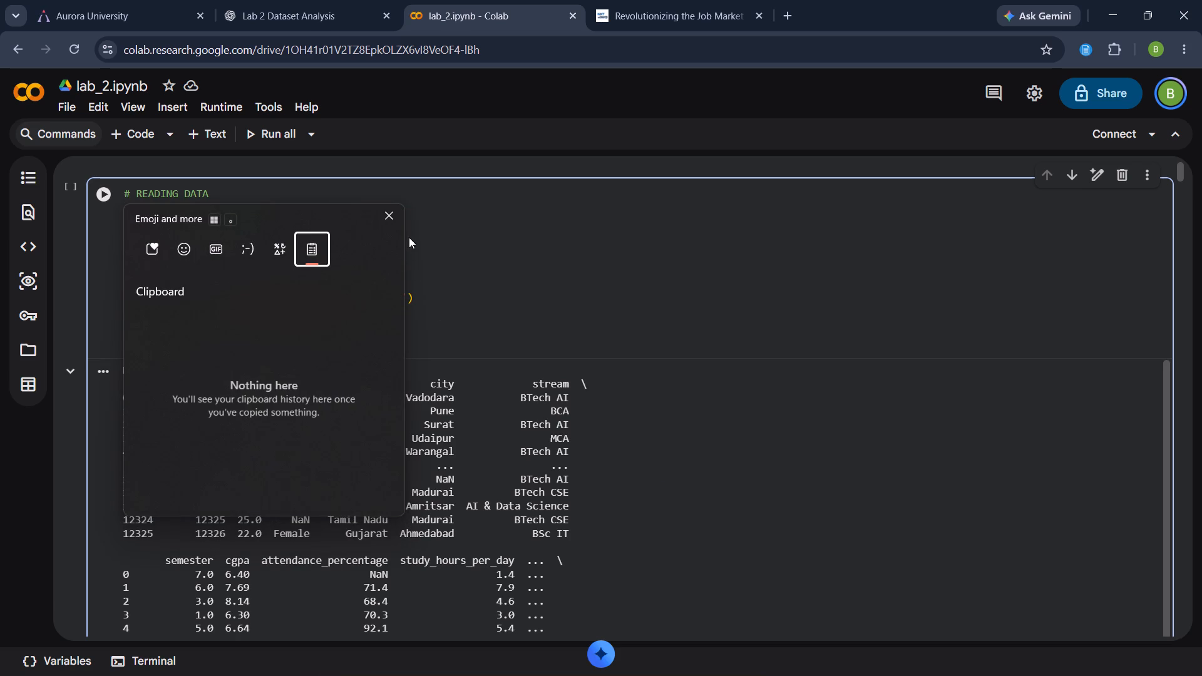
pyautogui.click(388, 216)
# Snip the notebook page area below the address bar, showing the CSV-reading code and the start of its dataset output.
pyautogui.press('Print')
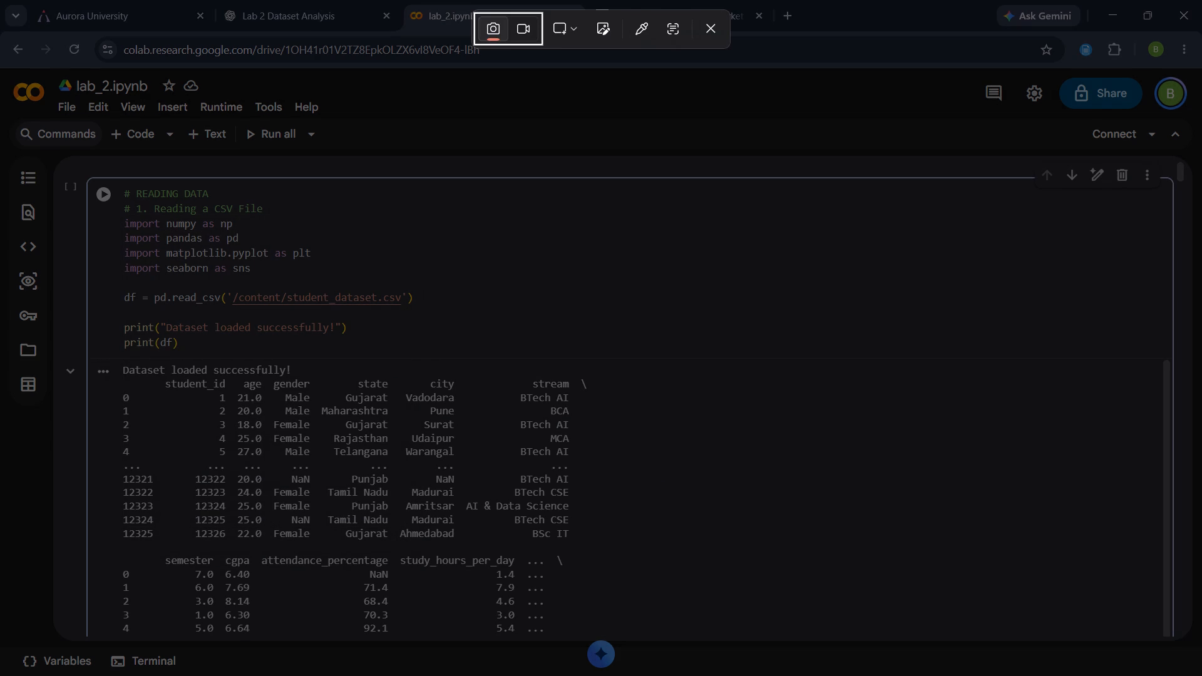
pyautogui.moveTo(0, 66); pyautogui.dragTo(885, 675)
pyautogui.hscroll(1, 812, 675)
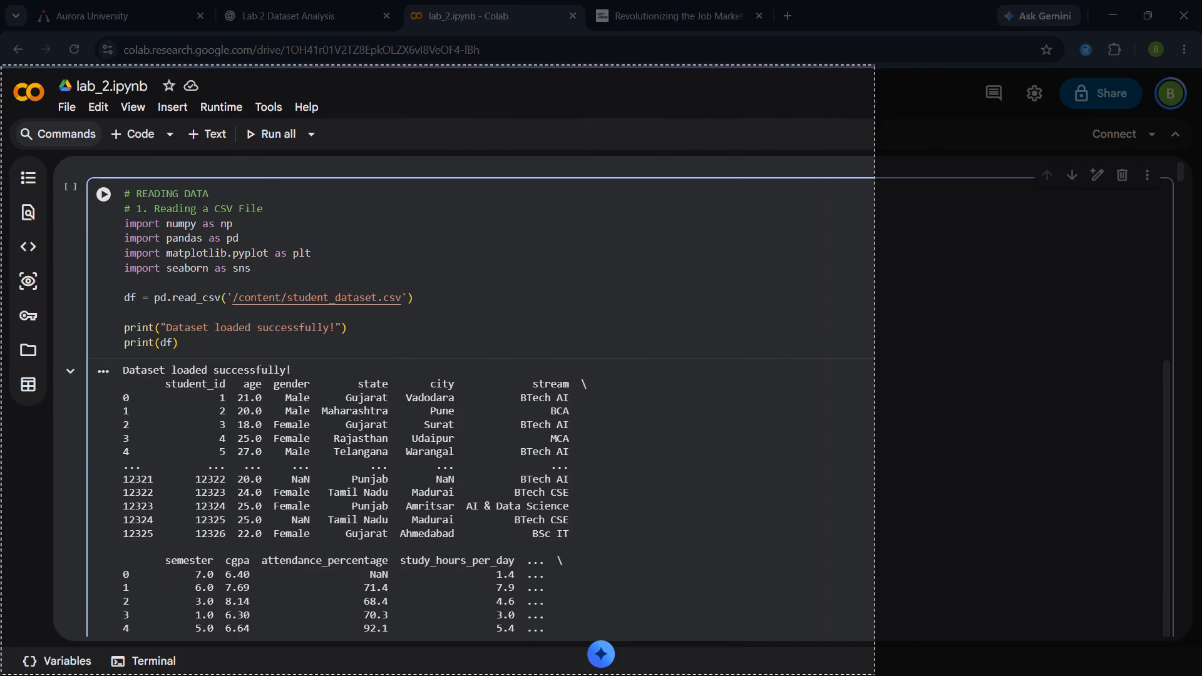
pyautogui.moveTo(885, 675); pyautogui.dragTo(1051, 671)
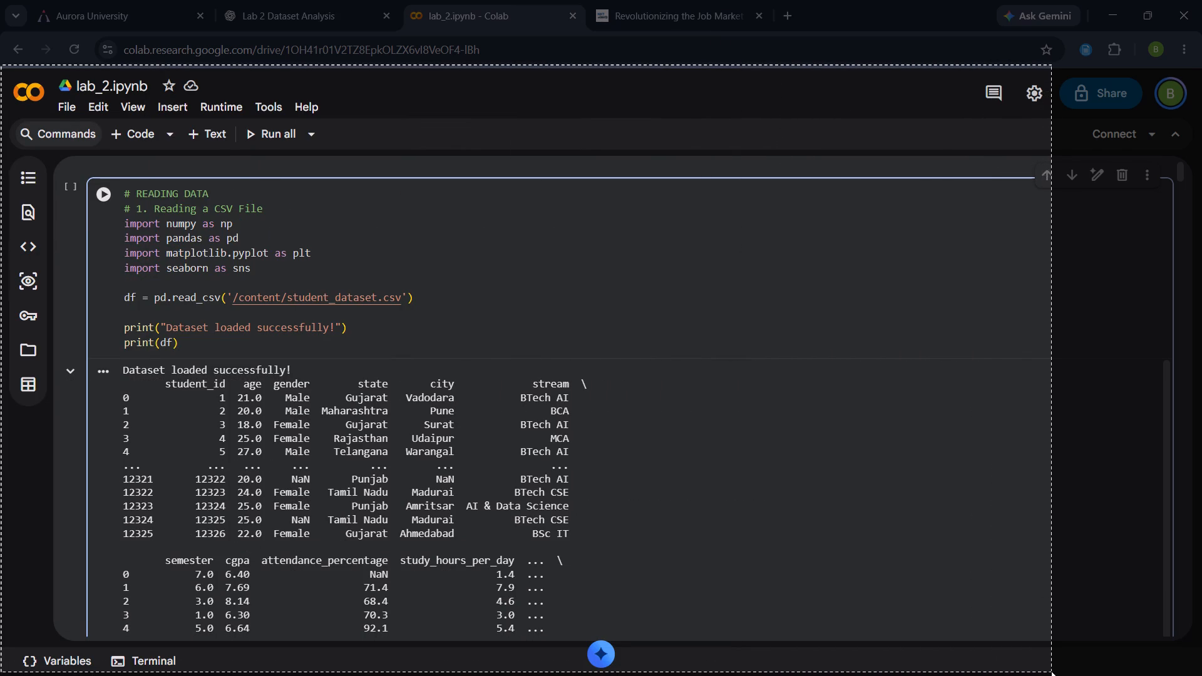
pyautogui.moveTo(1051, 671); pyautogui.dragTo(1201, 675)
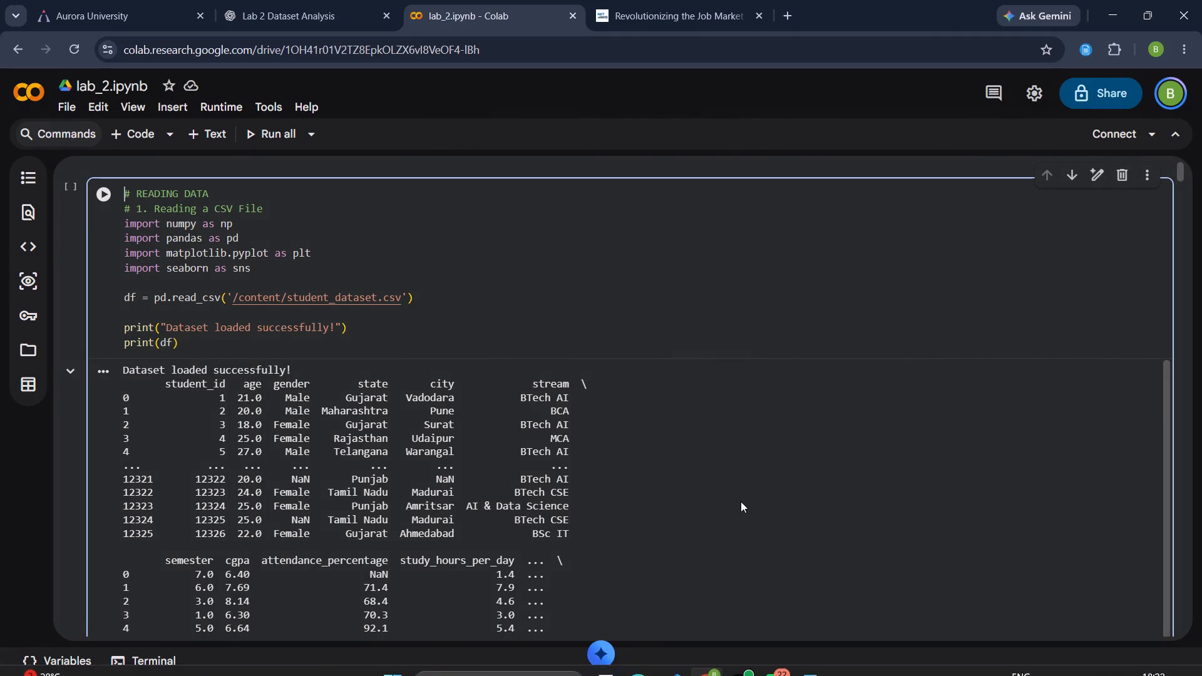
# Snip the notebook page area showing the output's device_used_for_study and placement_preparation_hours column groups.
pyautogui.scroll(-4, 741, 501)
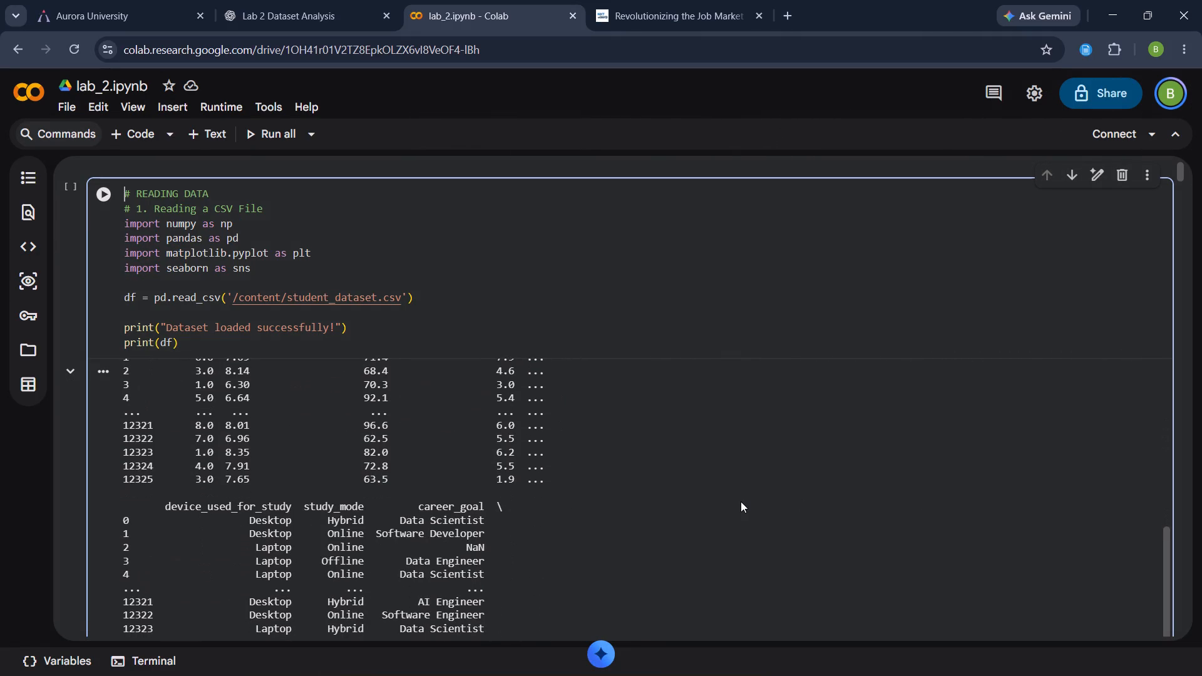
pyautogui.scroll(-1, 741, 501)
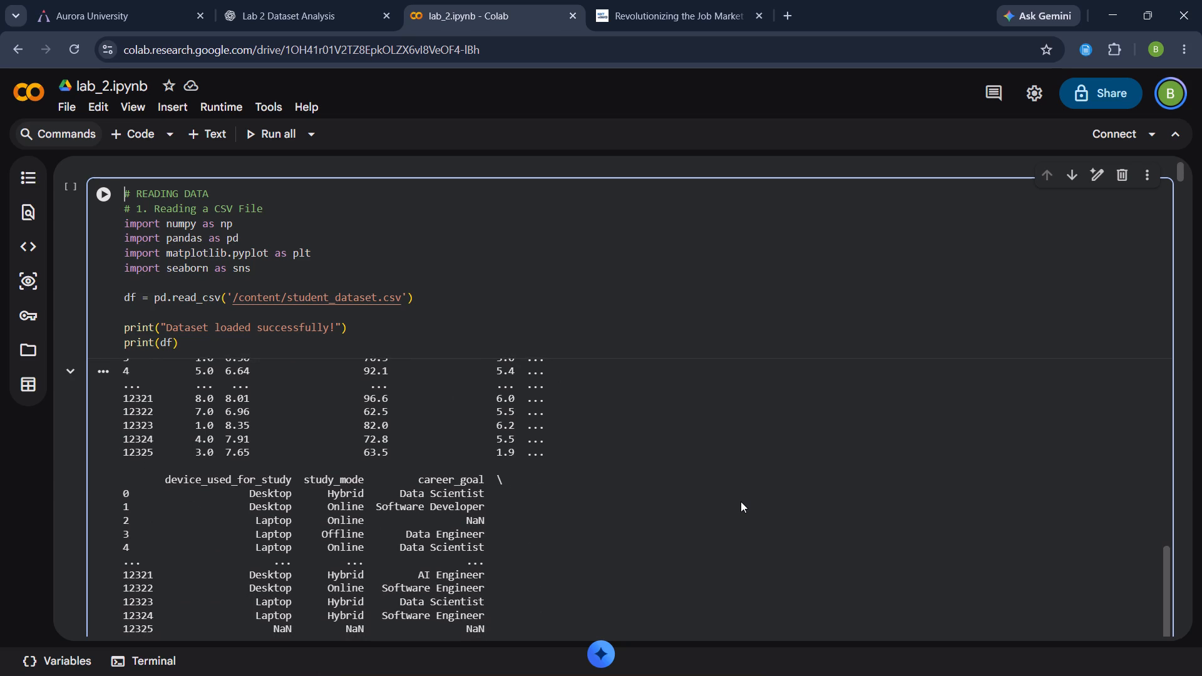
pyautogui.scroll(-1, 741, 501)
pyautogui.scroll(-1, 637, 286)
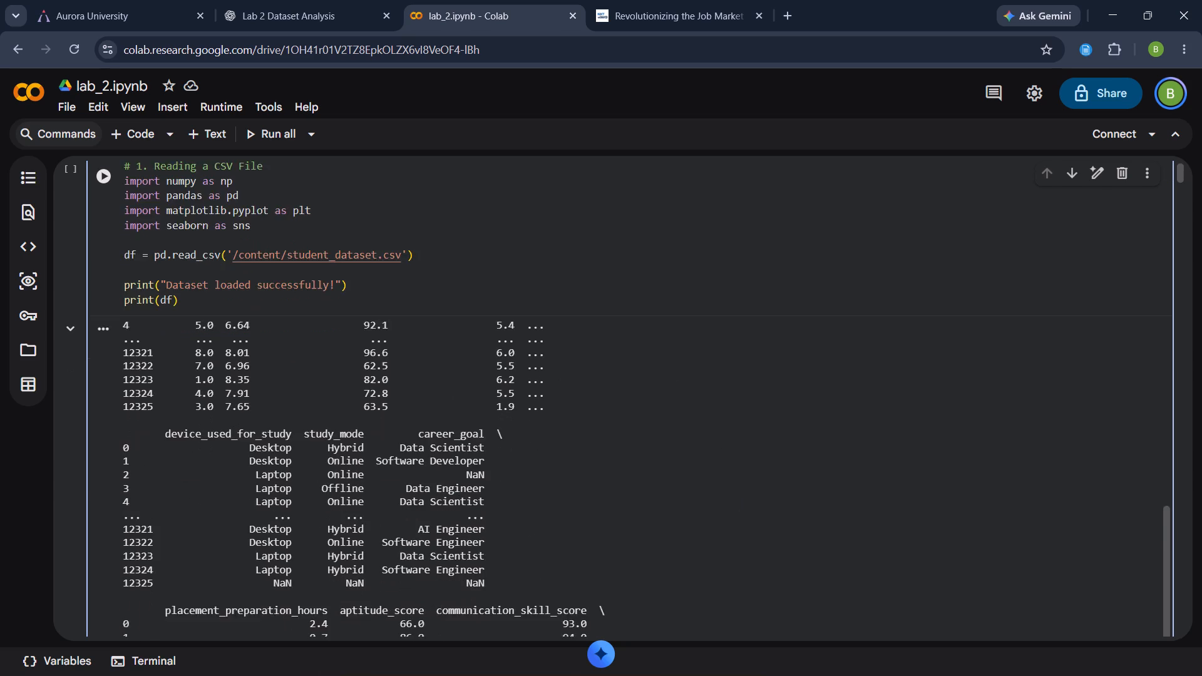
pyautogui.scroll(-4, 637, 286)
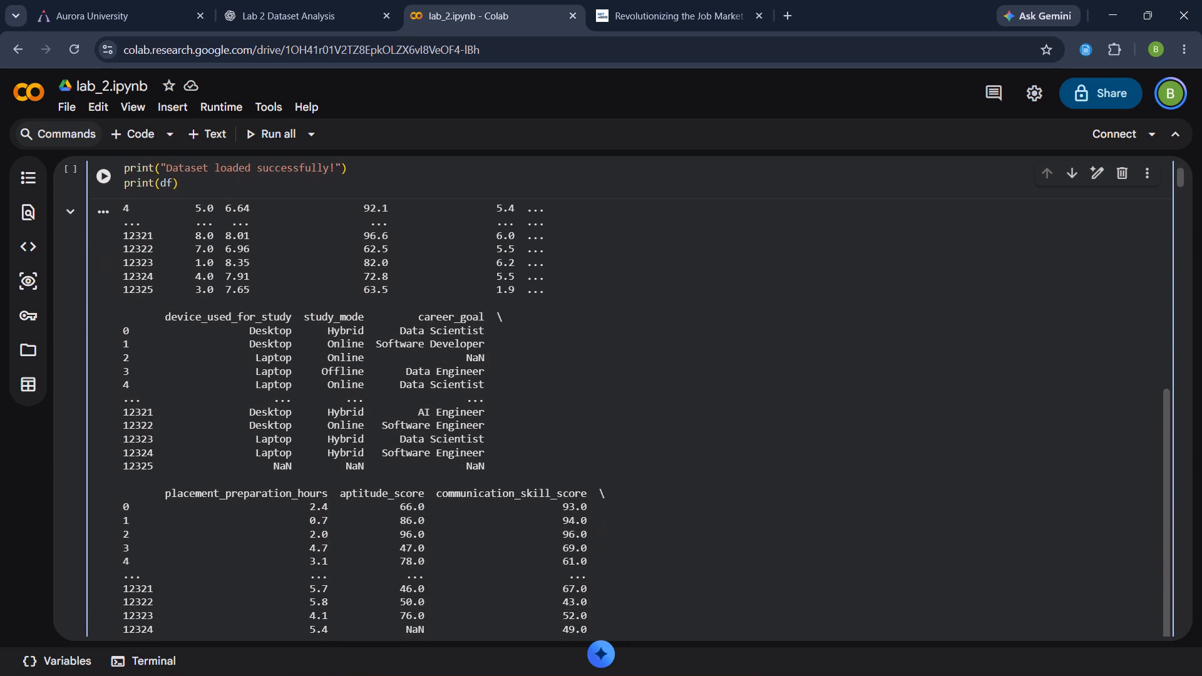
pyautogui.scroll(-2, 637, 286)
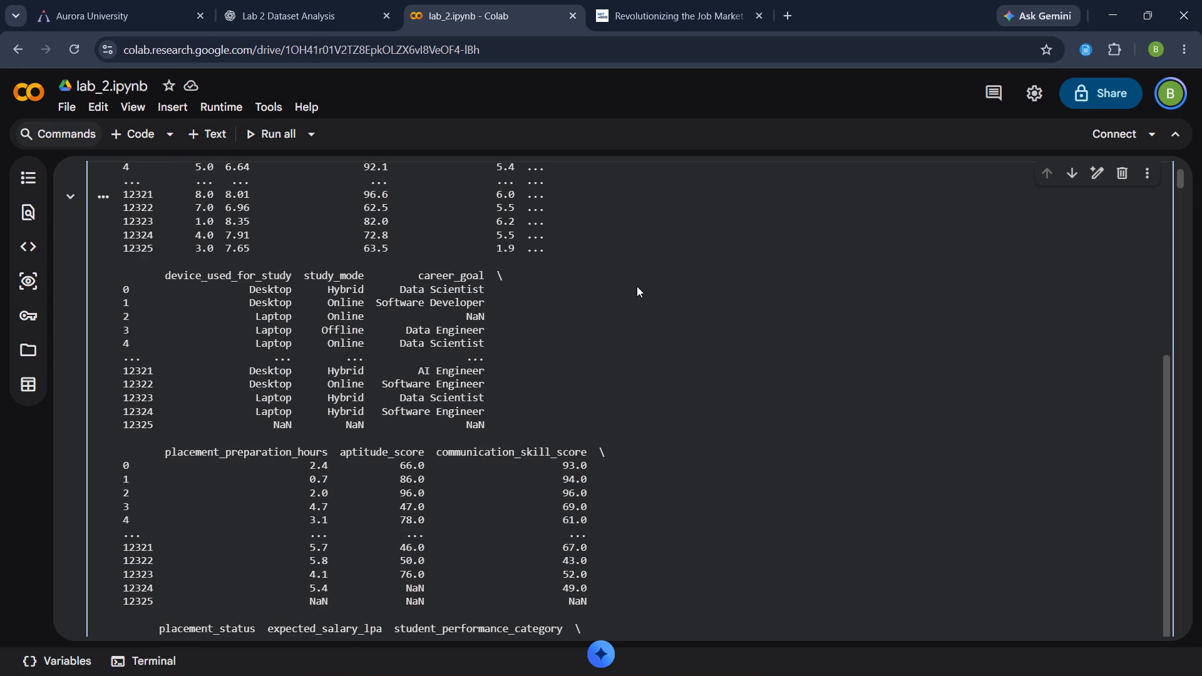
pyautogui.press('Print')
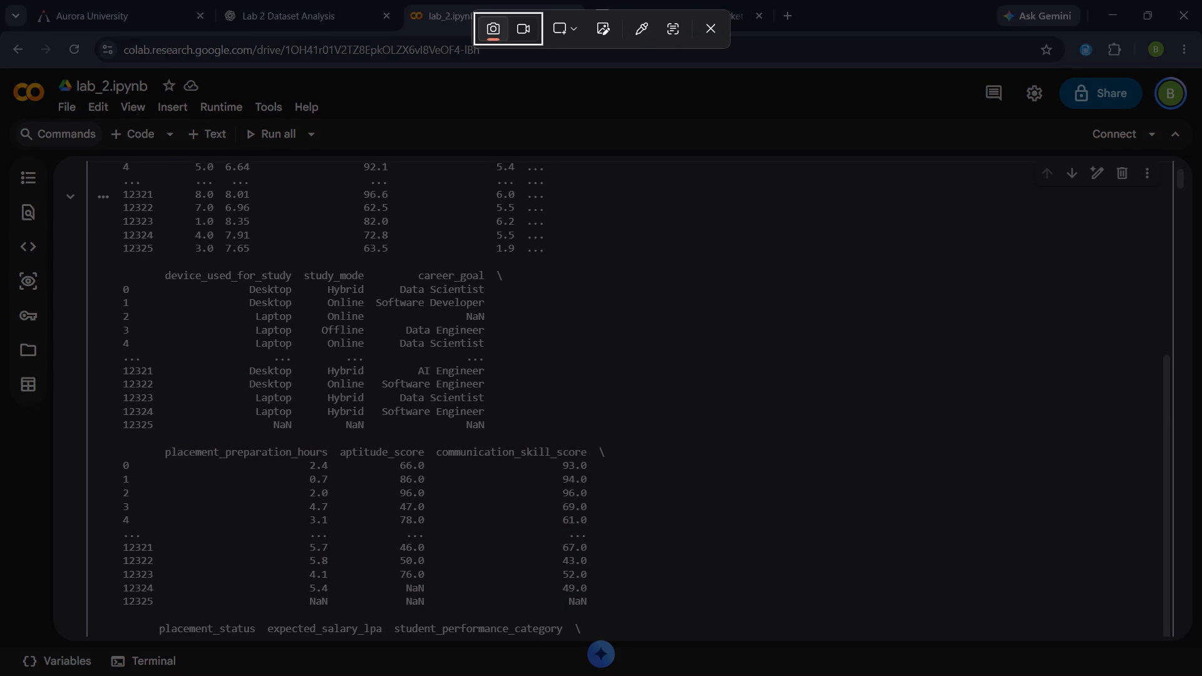
pyautogui.moveTo(0, 68); pyautogui.dragTo(650, 519)
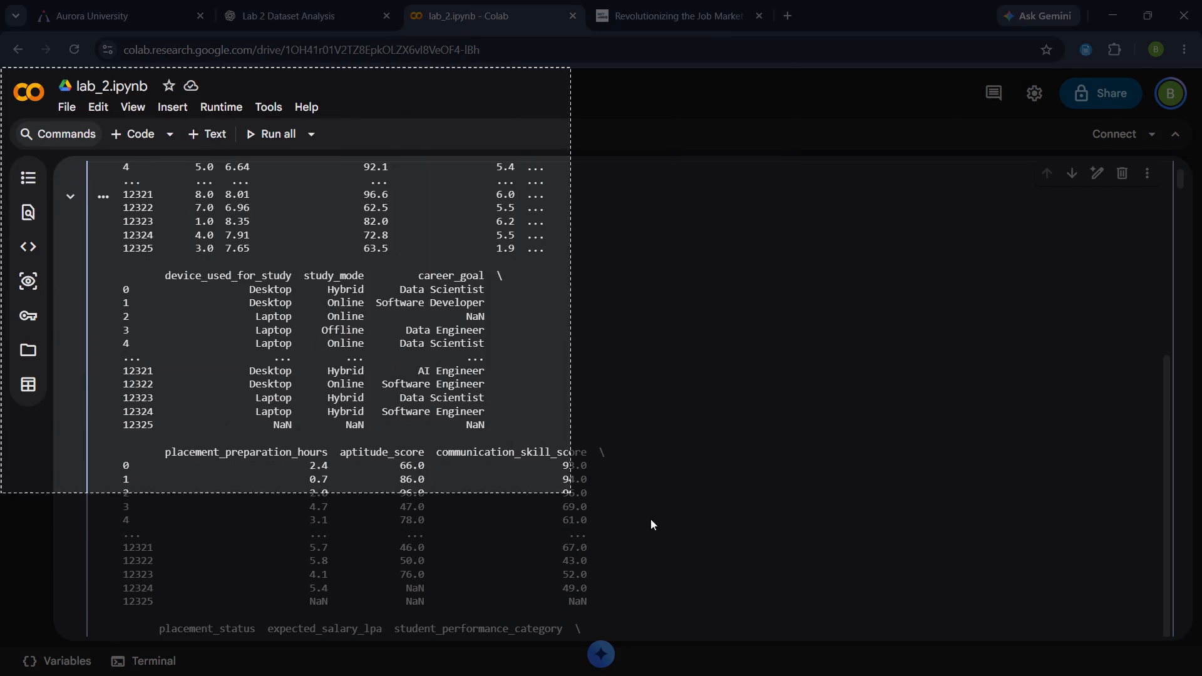
pyautogui.moveTo(650, 519); pyautogui.dragTo(1201, 675)
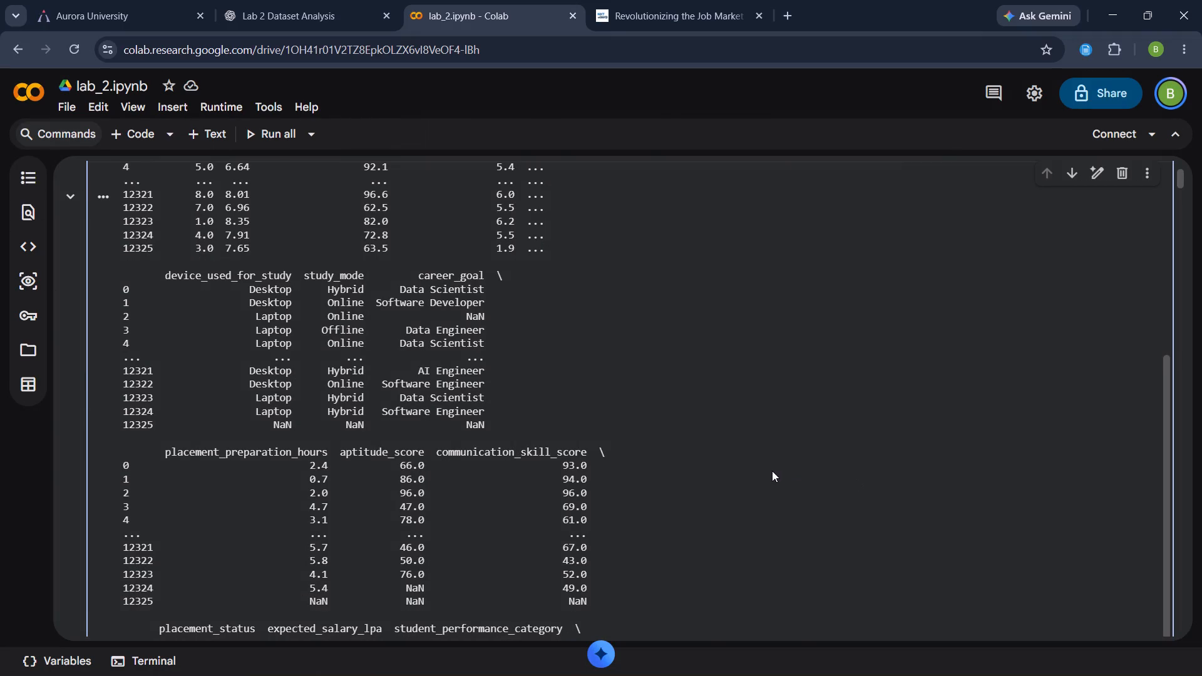
# Snip the notebook page from the address bar down, showing the output's placement_status and dropout_risk_level column groups.
pyautogui.scroll(-3, 671, 466)
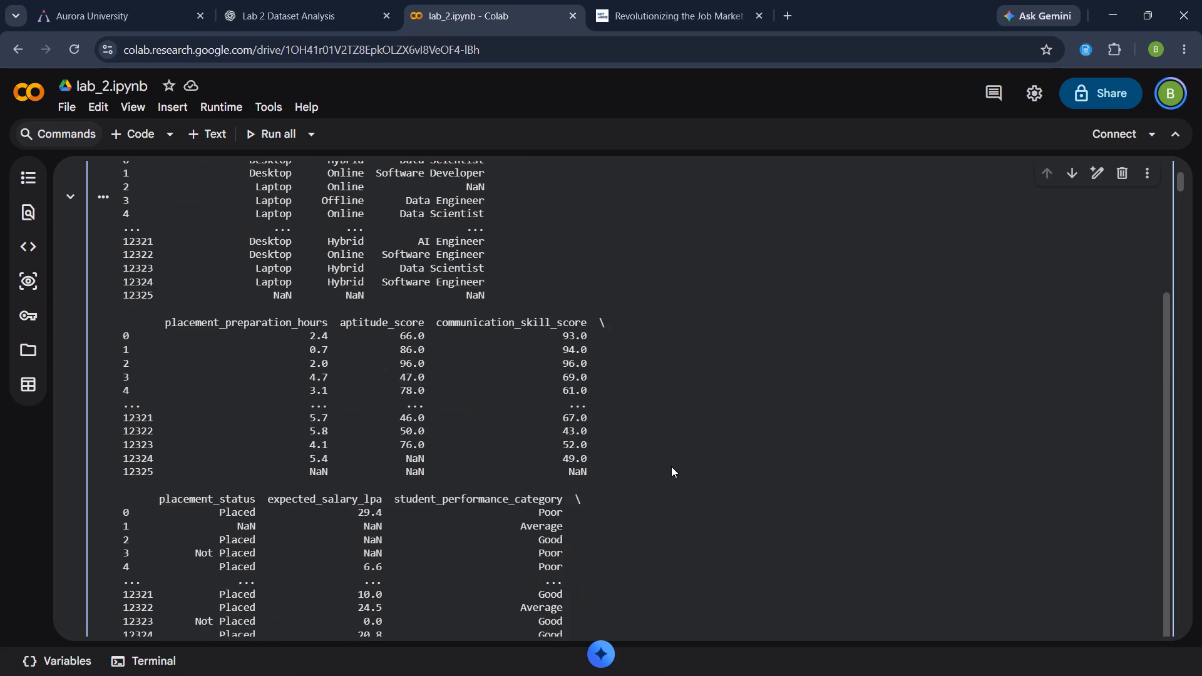
pyautogui.scroll(-3, 671, 466)
pyautogui.scroll(1, 671, 466)
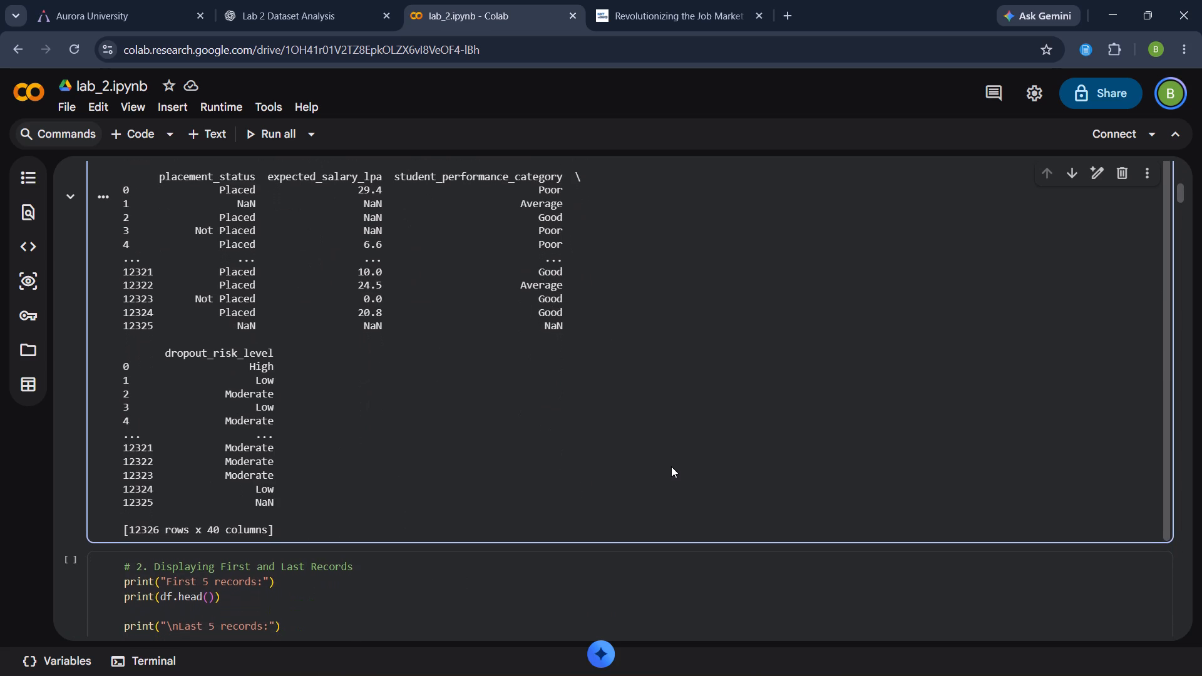
pyautogui.scroll(2, 671, 466)
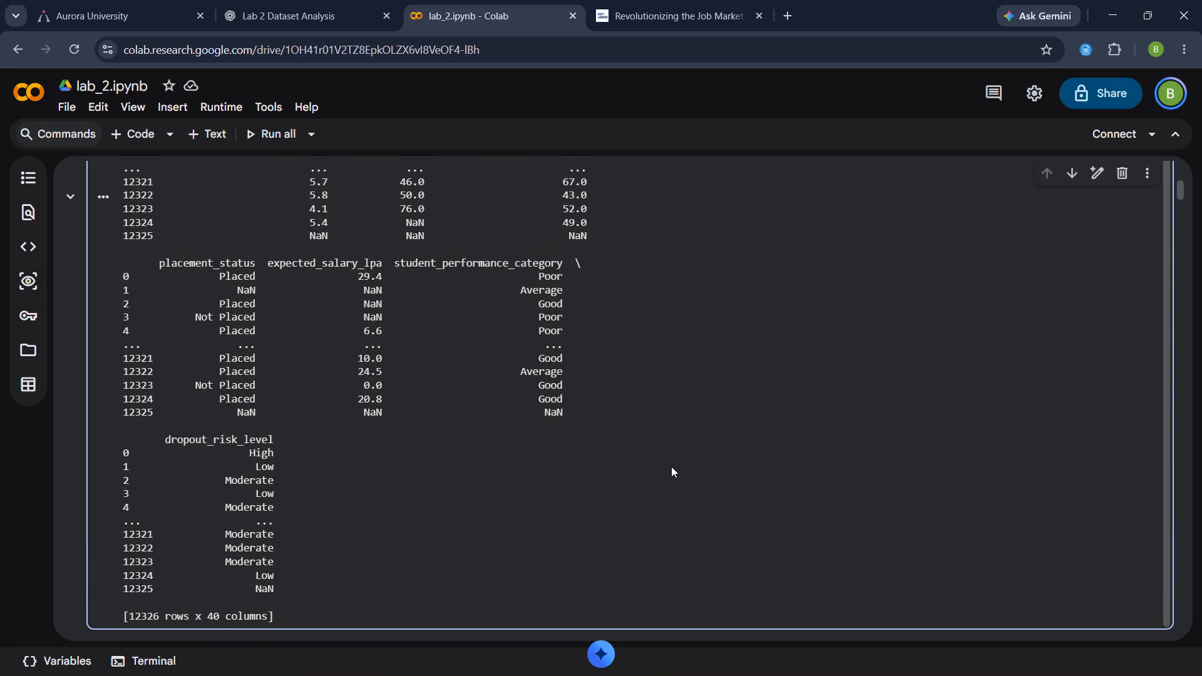
pyautogui.scroll(1, 671, 466)
pyautogui.press('Print')
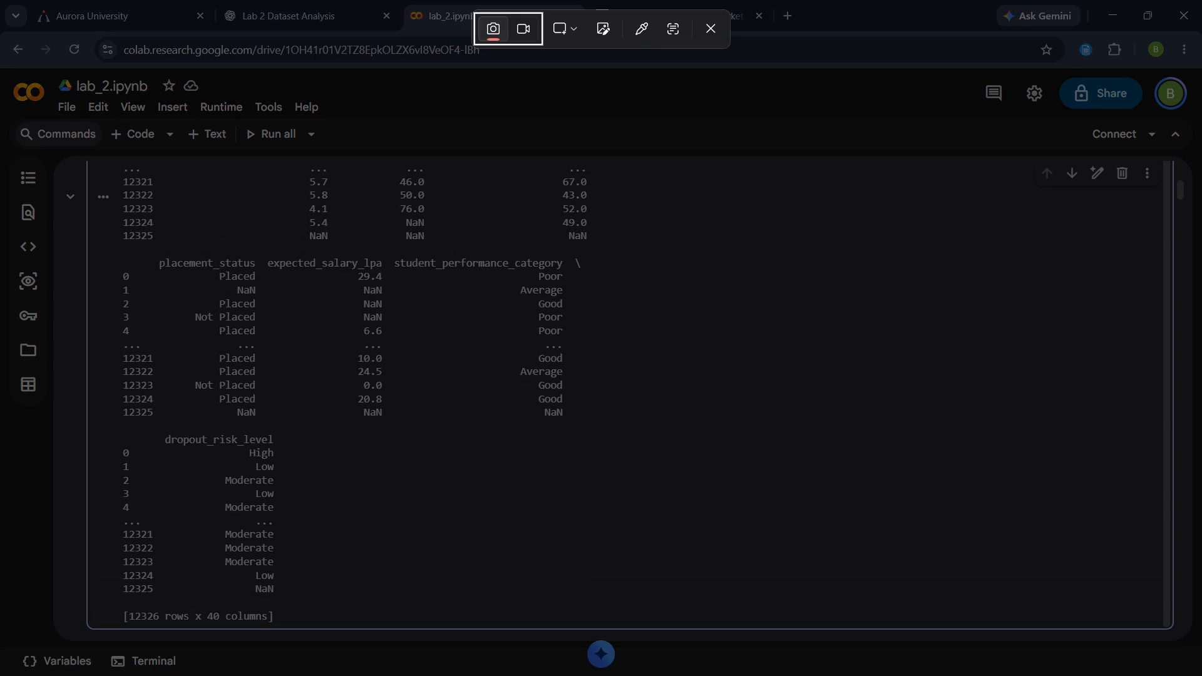
pyautogui.click(0, 68)
pyautogui.click(0, 30)
pyautogui.moveTo(0, 34); pyautogui.dragTo(76, 69)
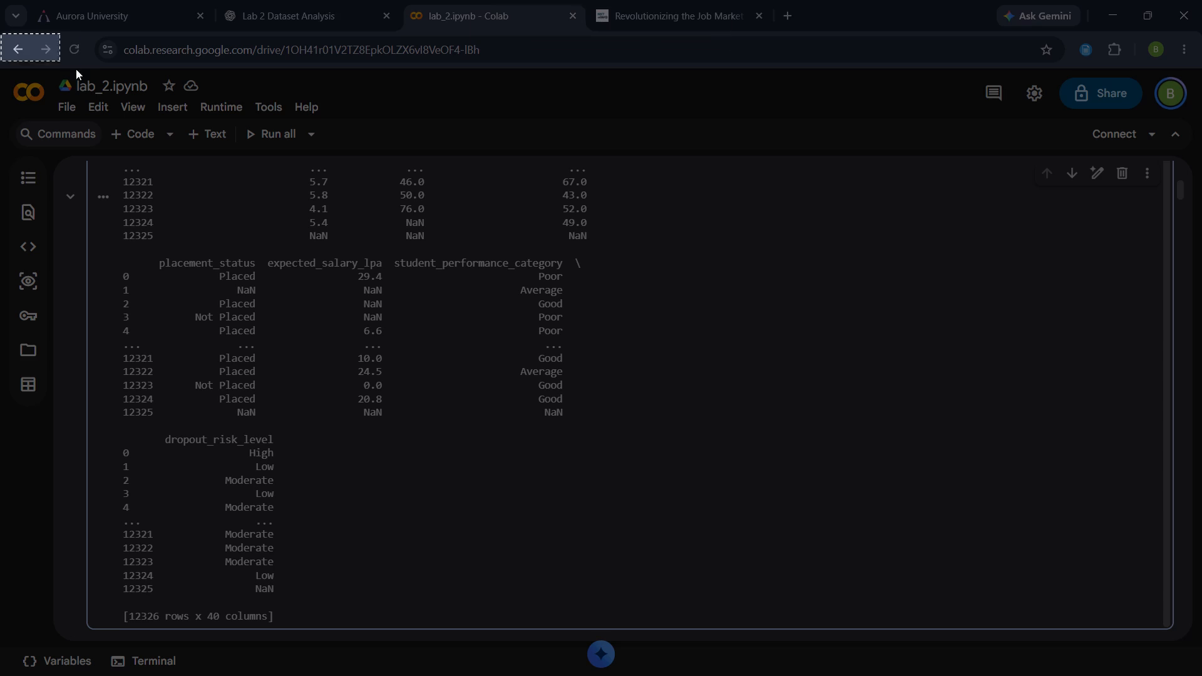
pyautogui.moveTo(76, 69); pyautogui.dragTo(1201, 675)
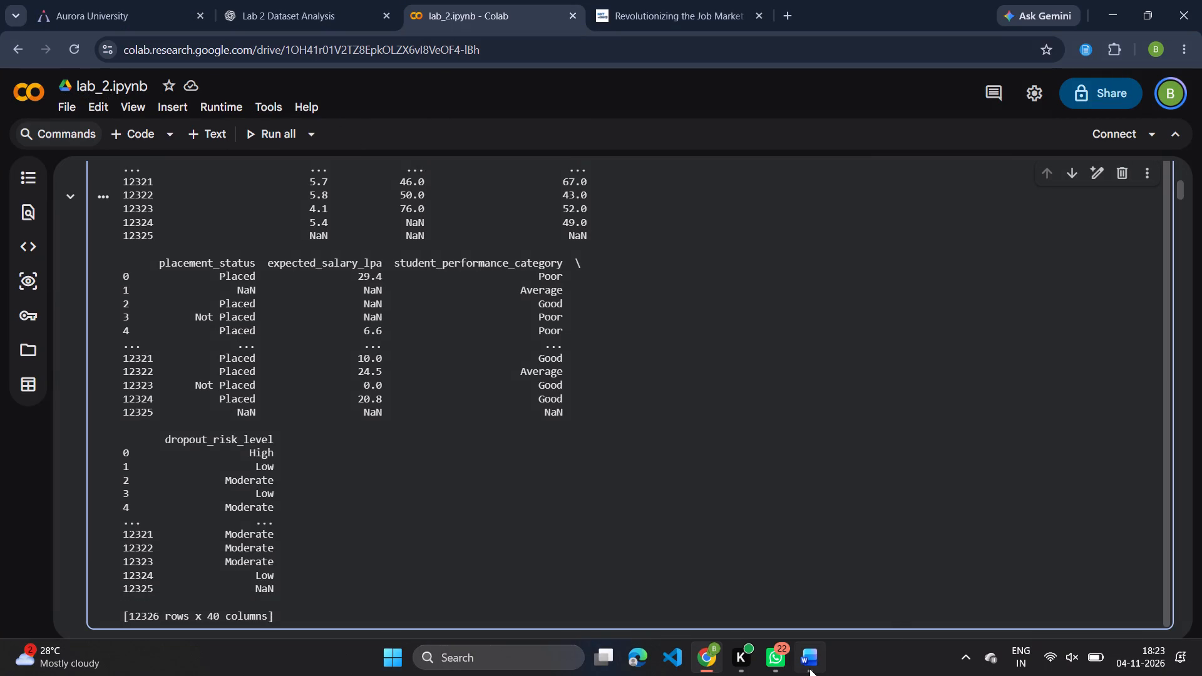
# Switch to the Assignment_format.doc report in Word.
pyautogui.click(809, 668)
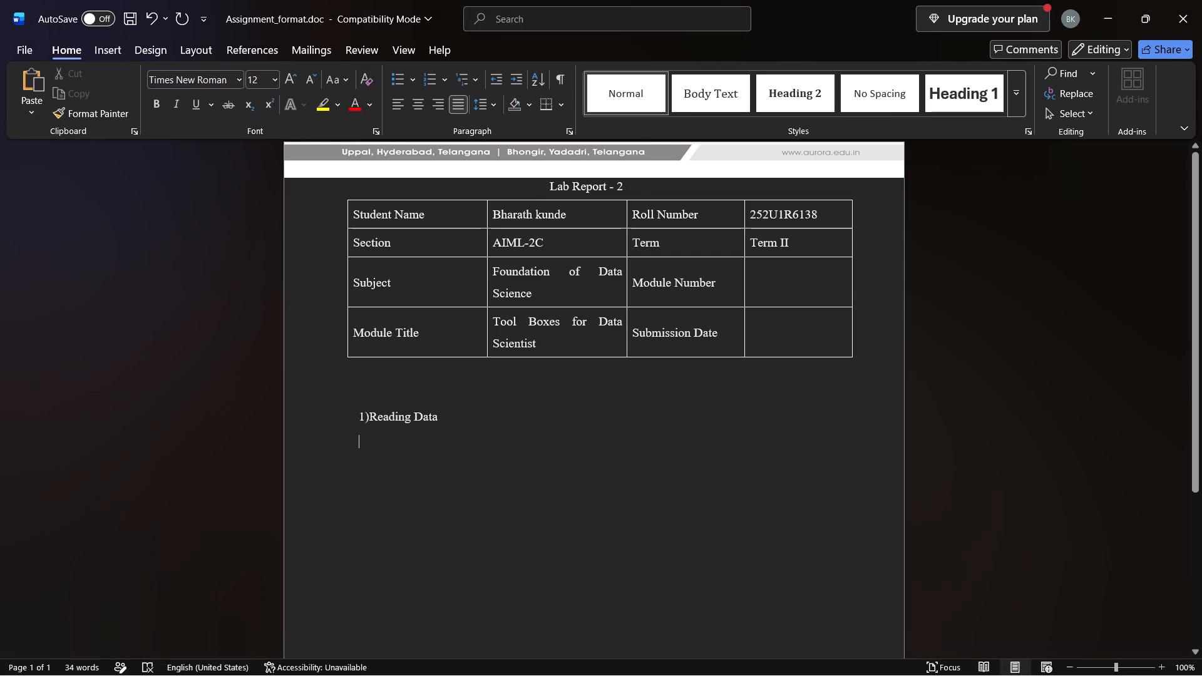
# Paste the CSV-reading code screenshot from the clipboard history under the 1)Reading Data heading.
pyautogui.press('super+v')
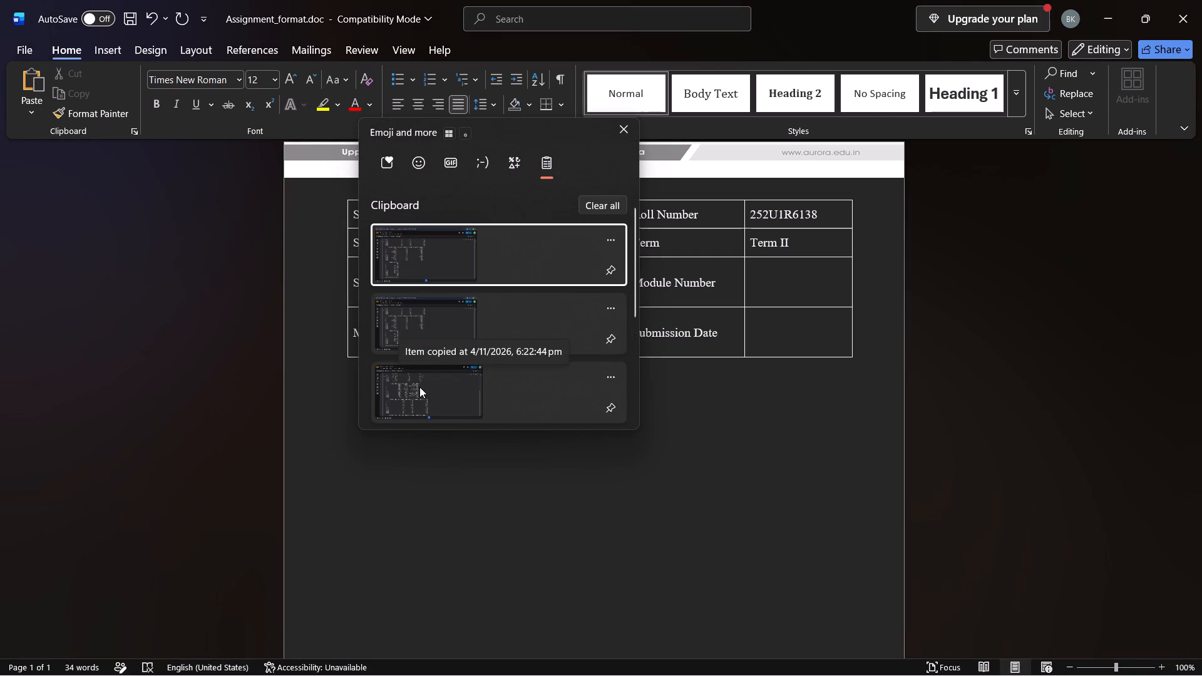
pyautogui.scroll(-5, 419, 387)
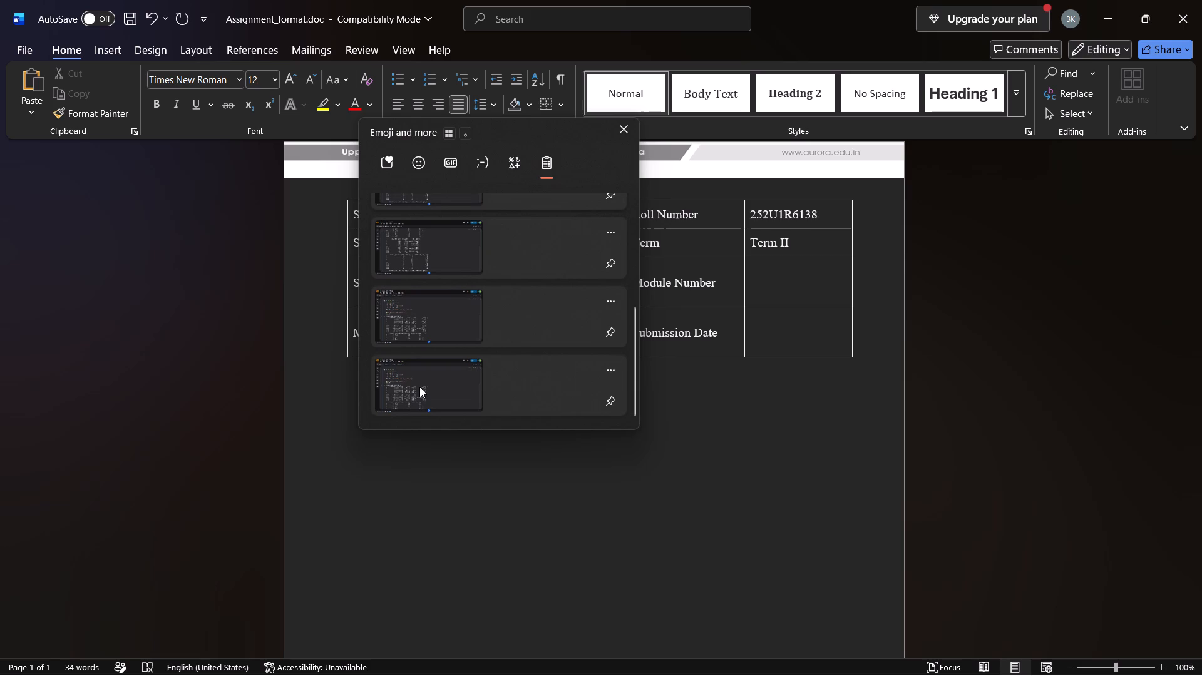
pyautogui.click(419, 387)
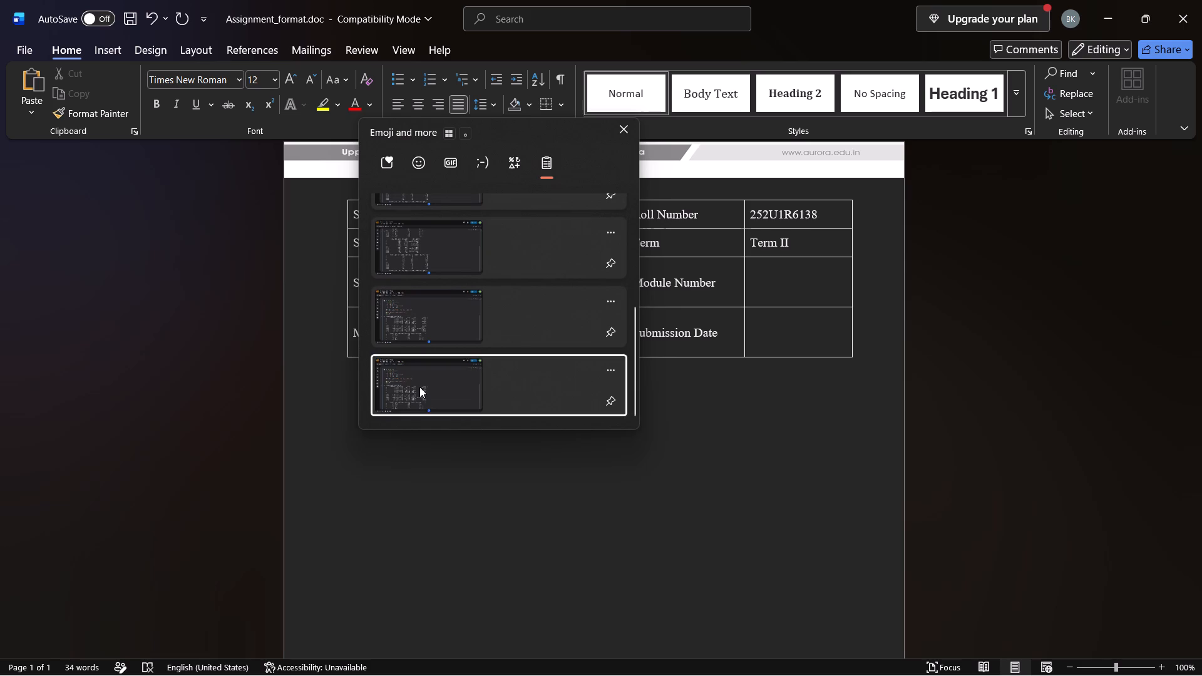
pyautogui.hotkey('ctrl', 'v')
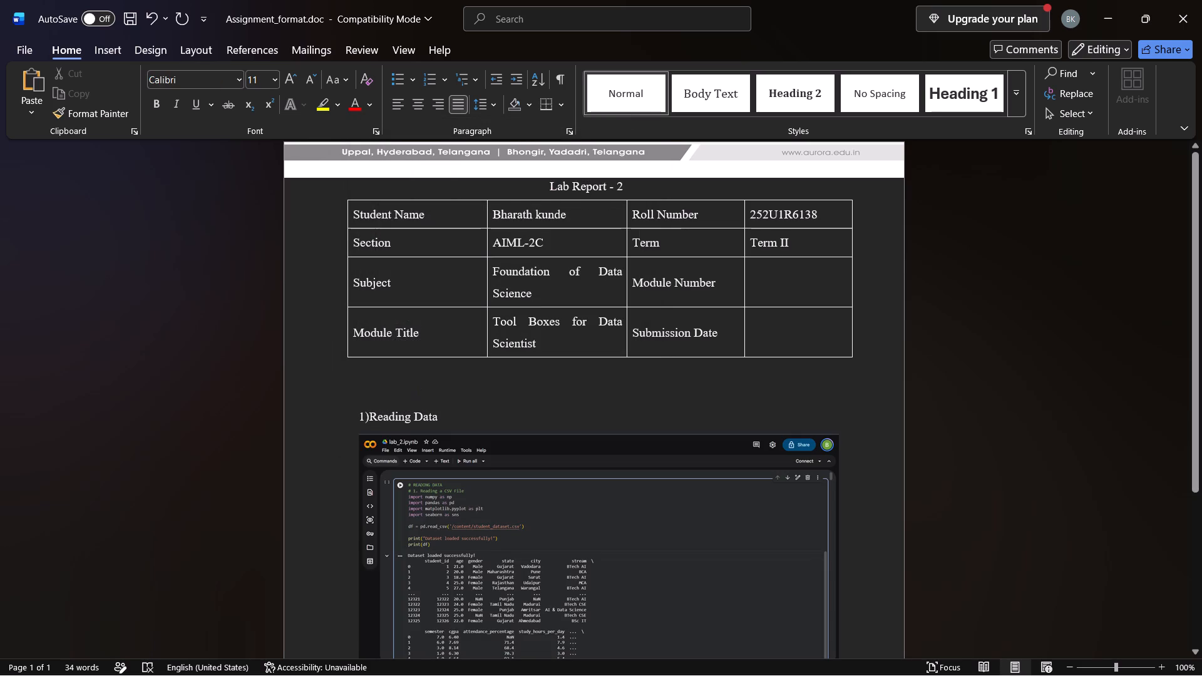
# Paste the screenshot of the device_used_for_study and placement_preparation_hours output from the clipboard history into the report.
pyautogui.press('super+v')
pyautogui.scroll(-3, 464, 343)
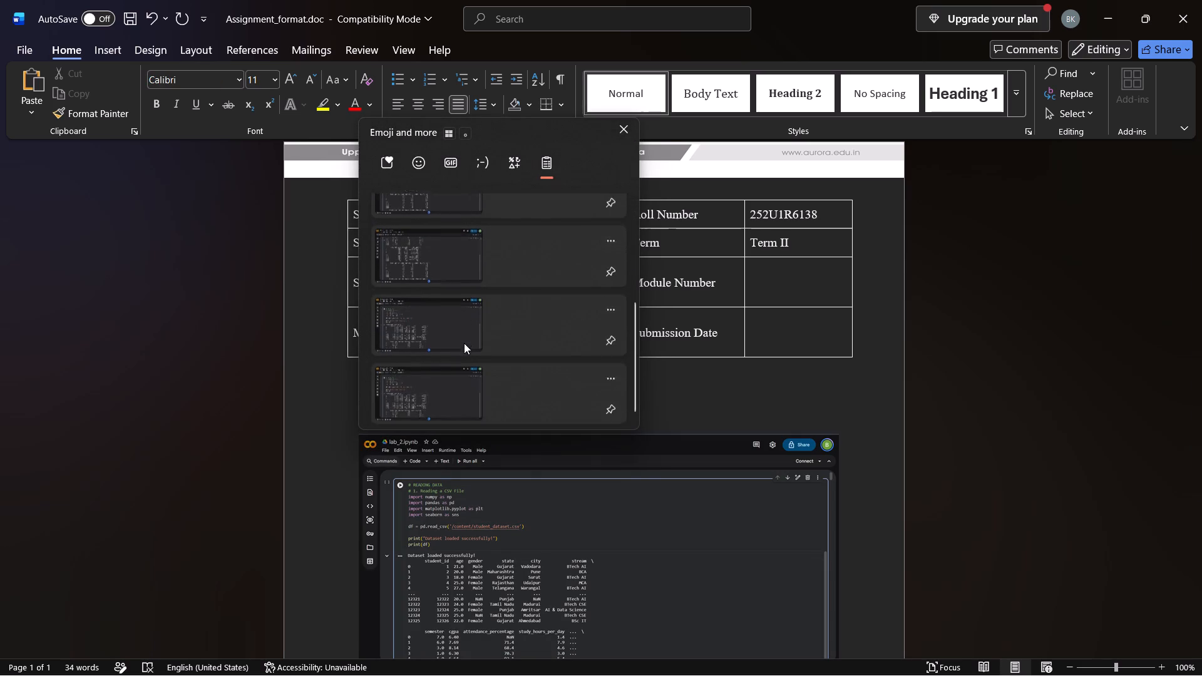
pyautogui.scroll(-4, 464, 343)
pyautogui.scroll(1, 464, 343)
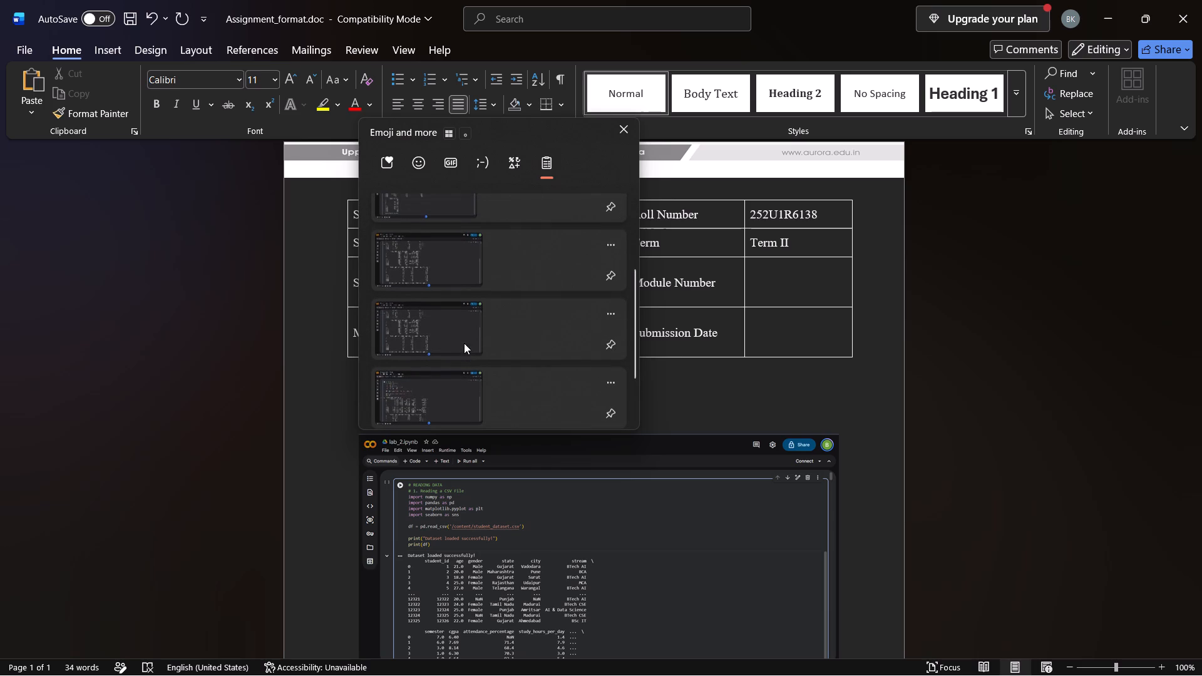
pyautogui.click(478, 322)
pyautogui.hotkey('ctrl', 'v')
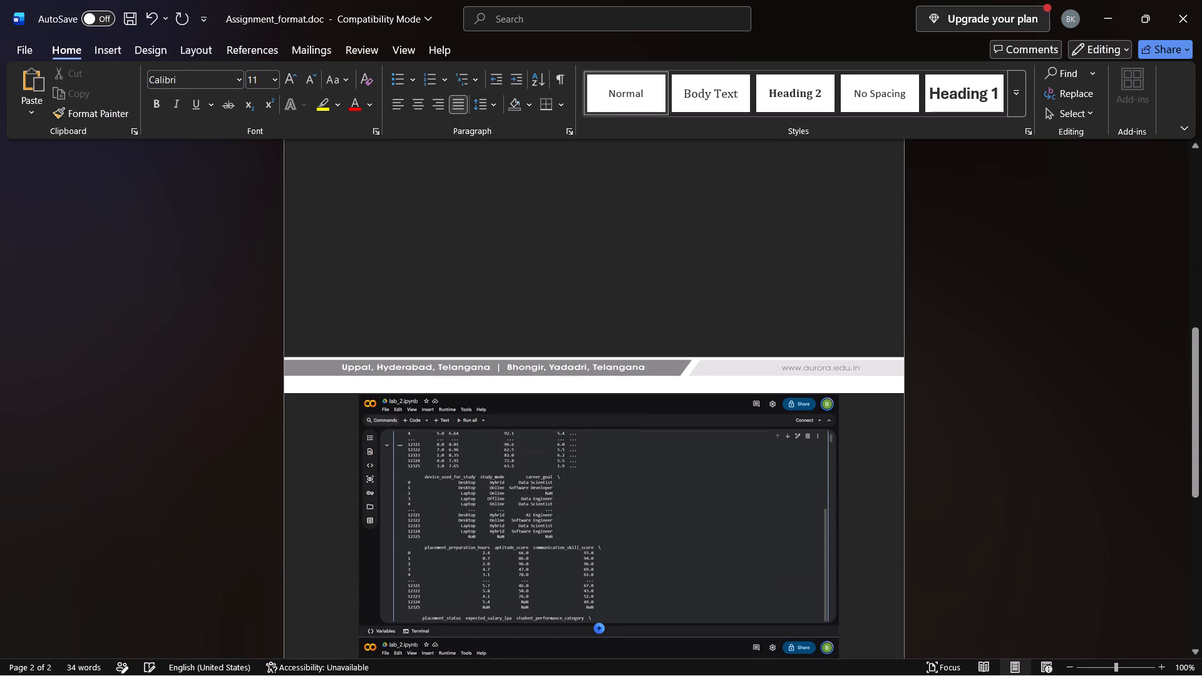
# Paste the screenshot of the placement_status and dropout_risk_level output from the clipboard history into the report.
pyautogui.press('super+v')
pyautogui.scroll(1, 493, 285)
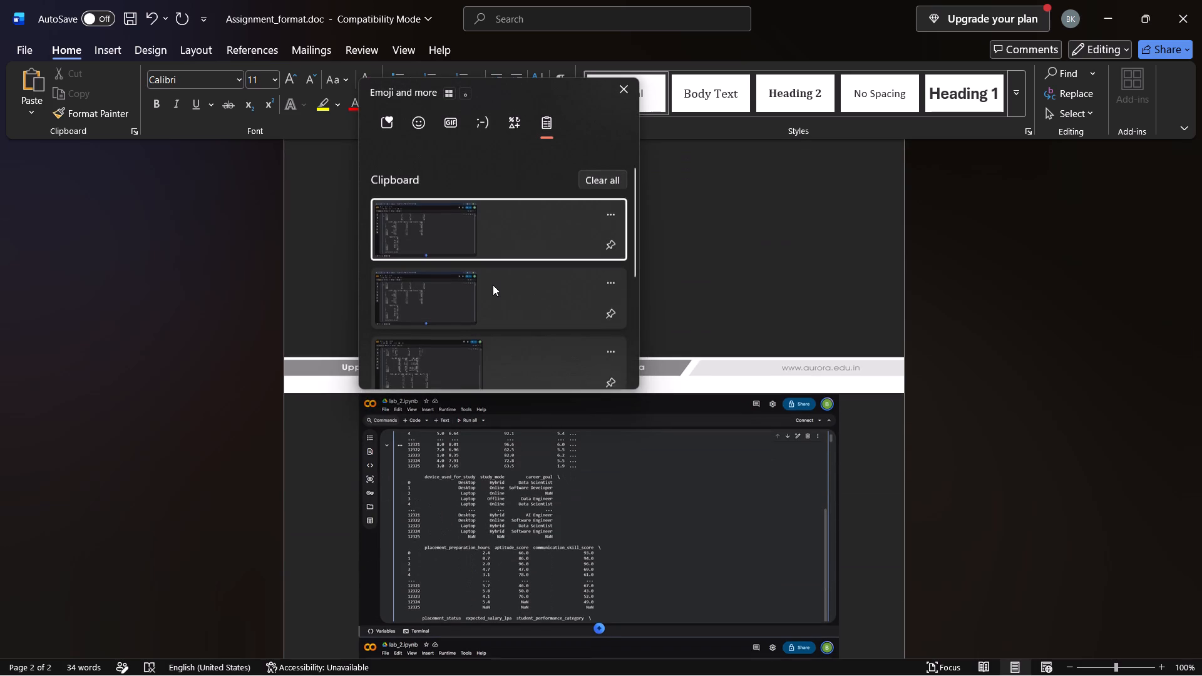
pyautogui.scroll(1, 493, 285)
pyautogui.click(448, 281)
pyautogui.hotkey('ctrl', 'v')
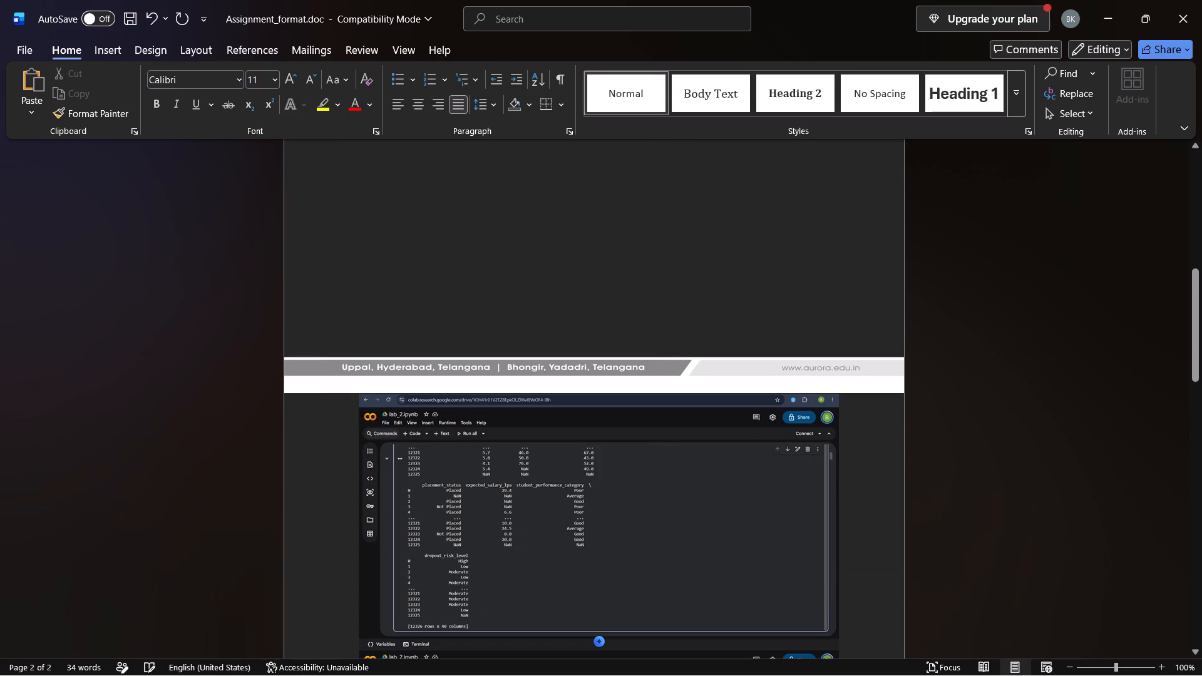
# Examine the order and page placement of the three pasted notebook screenshots in the report.
pyautogui.scroll(-3, 448, 281)
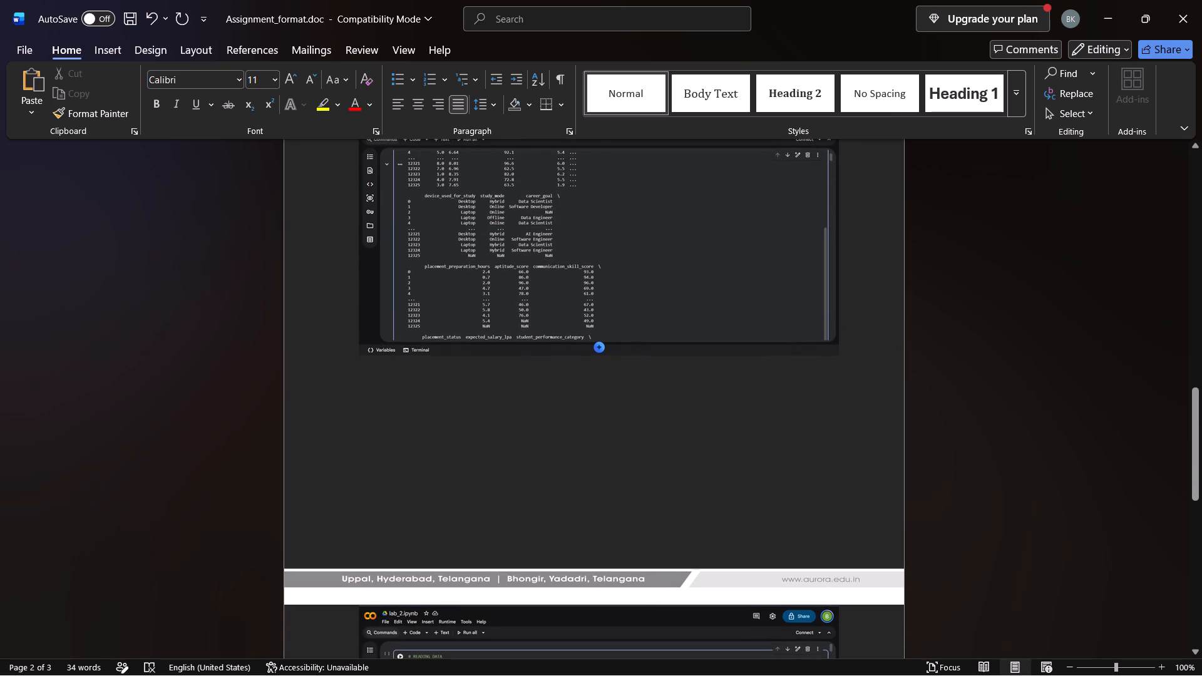
pyautogui.scroll(-2, 448, 281)
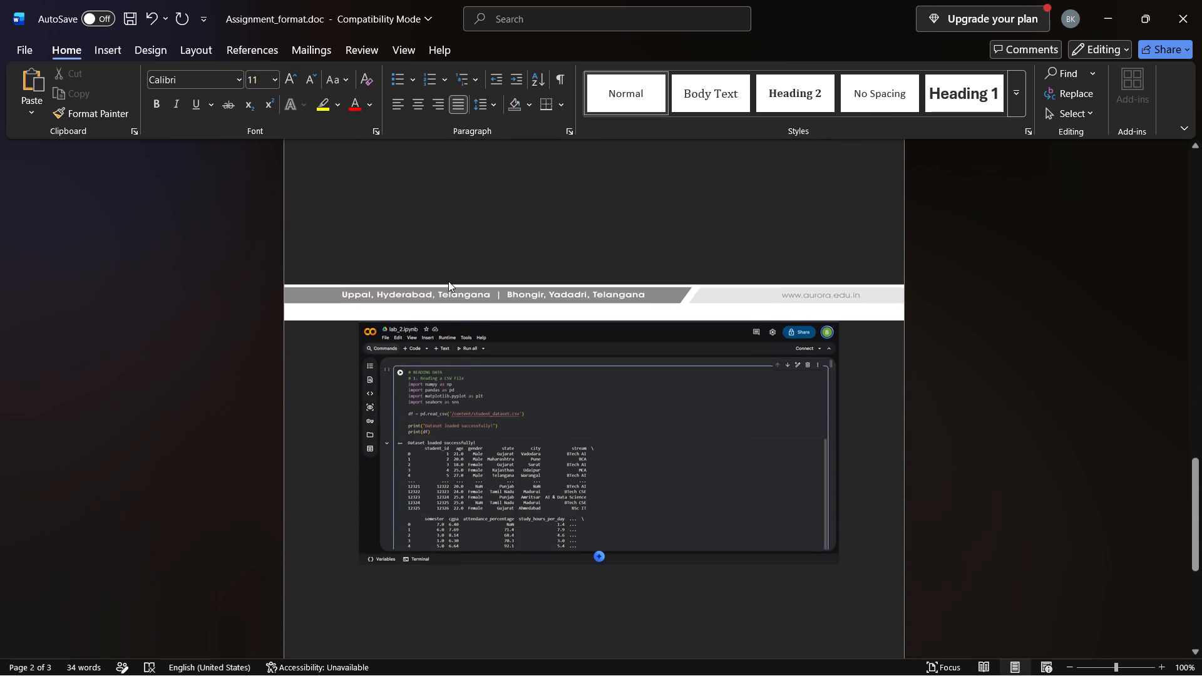
pyautogui.scroll(-1, 448, 281)
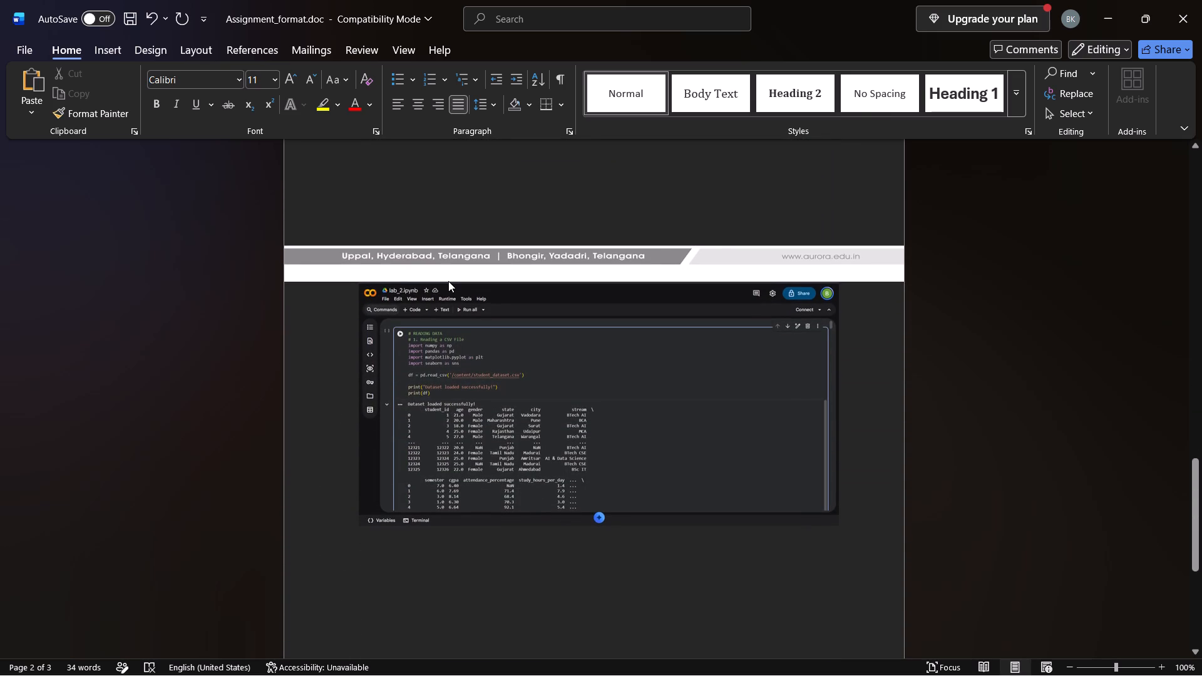
pyautogui.scroll(-1, 448, 281)
pyautogui.scroll(10, 448, 281)
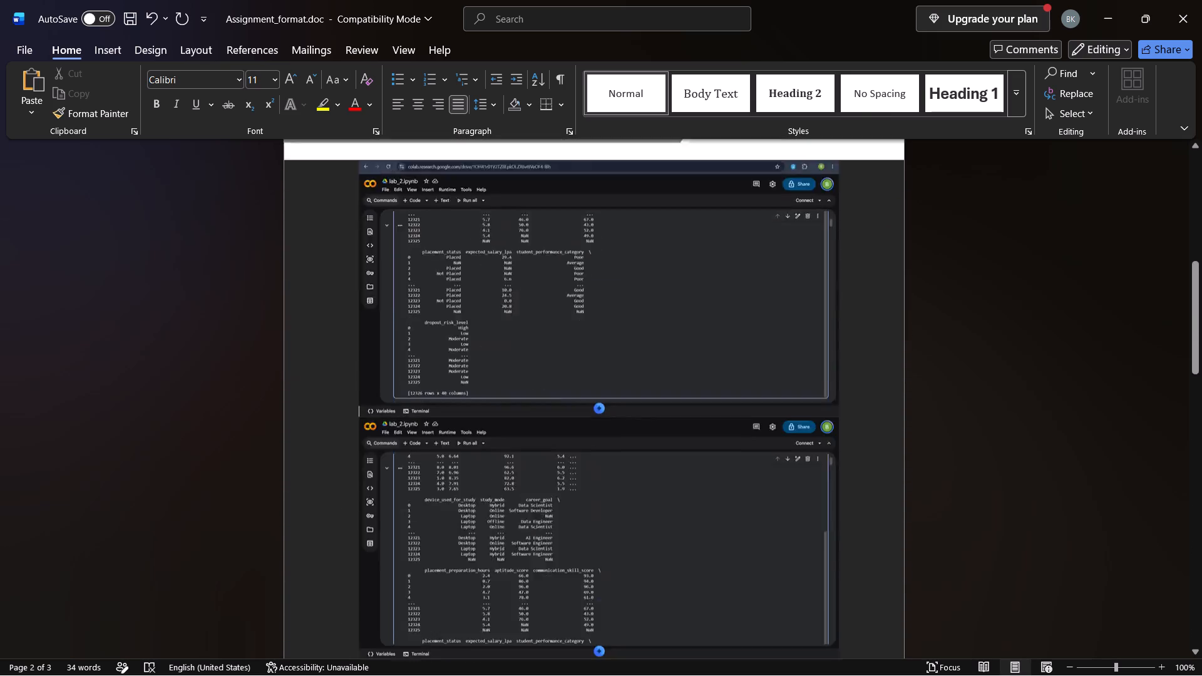
pyautogui.scroll(1, 448, 281)
pyautogui.scroll(-3, 448, 281)
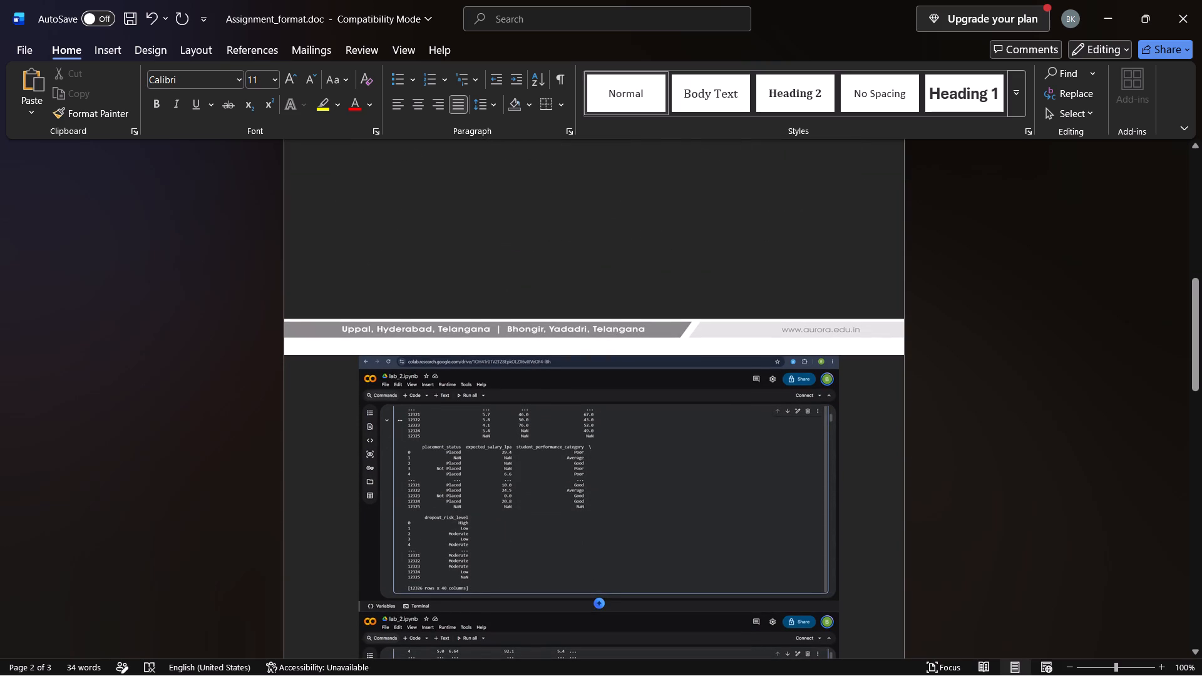
pyautogui.scroll(-1, 448, 281)
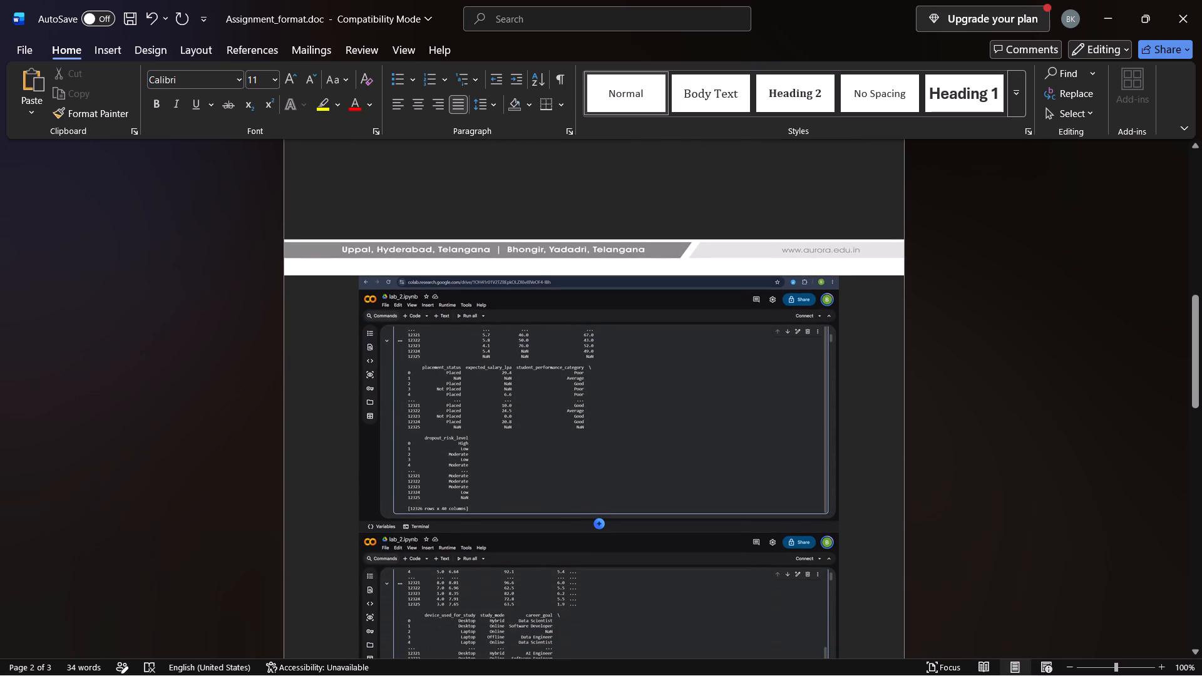
pyautogui.scroll(-2, 448, 281)
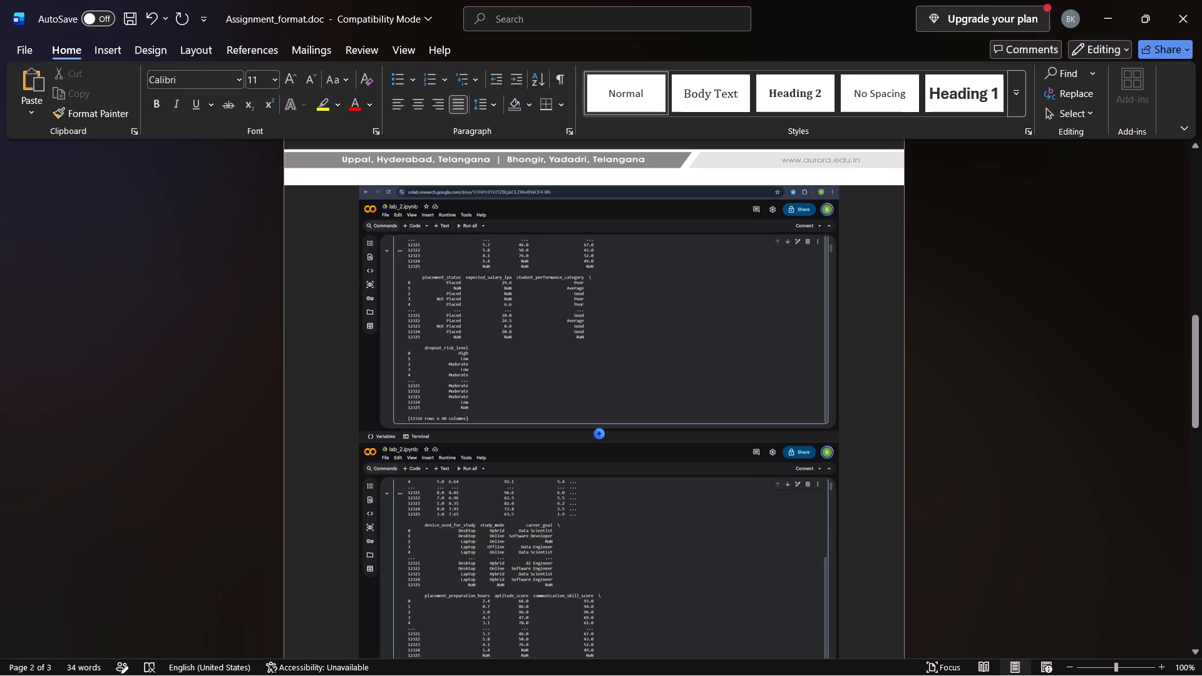
pyautogui.scroll(-3, 448, 281)
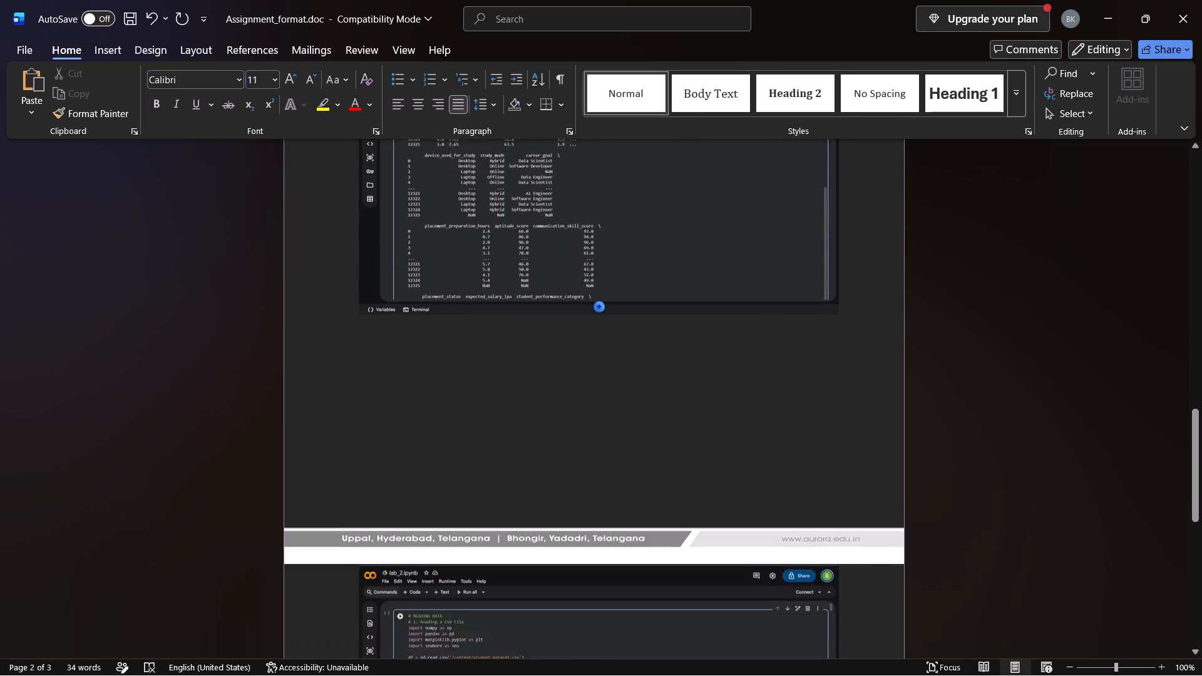
pyautogui.scroll(-1, 448, 281)
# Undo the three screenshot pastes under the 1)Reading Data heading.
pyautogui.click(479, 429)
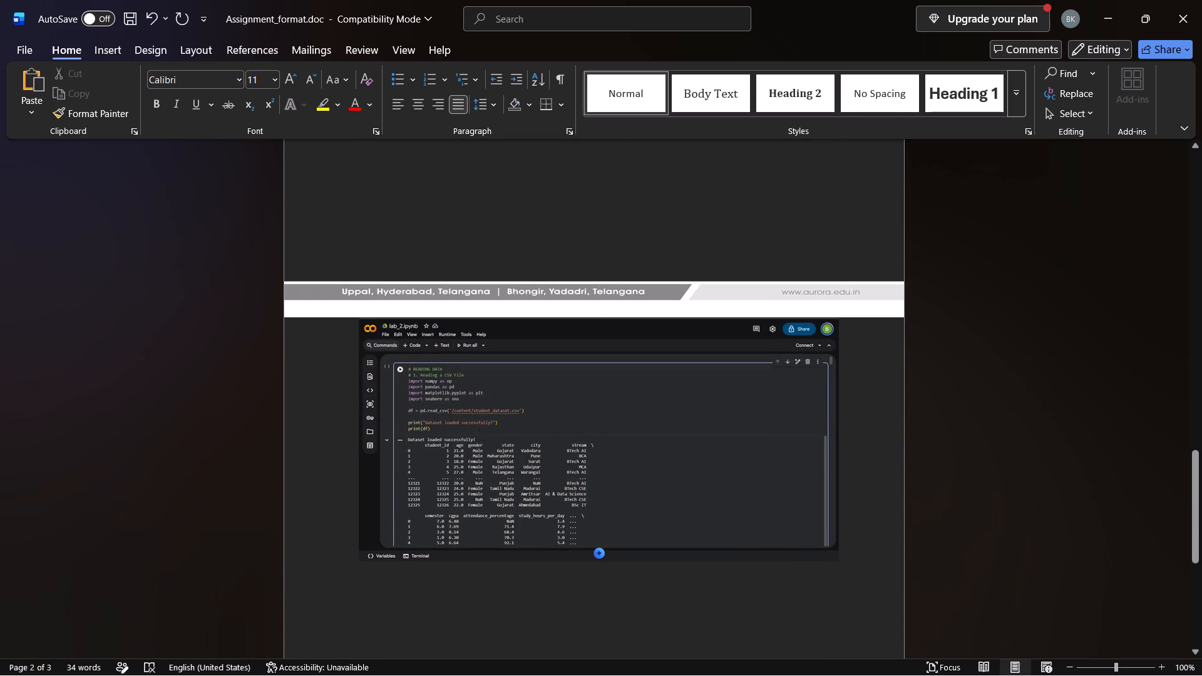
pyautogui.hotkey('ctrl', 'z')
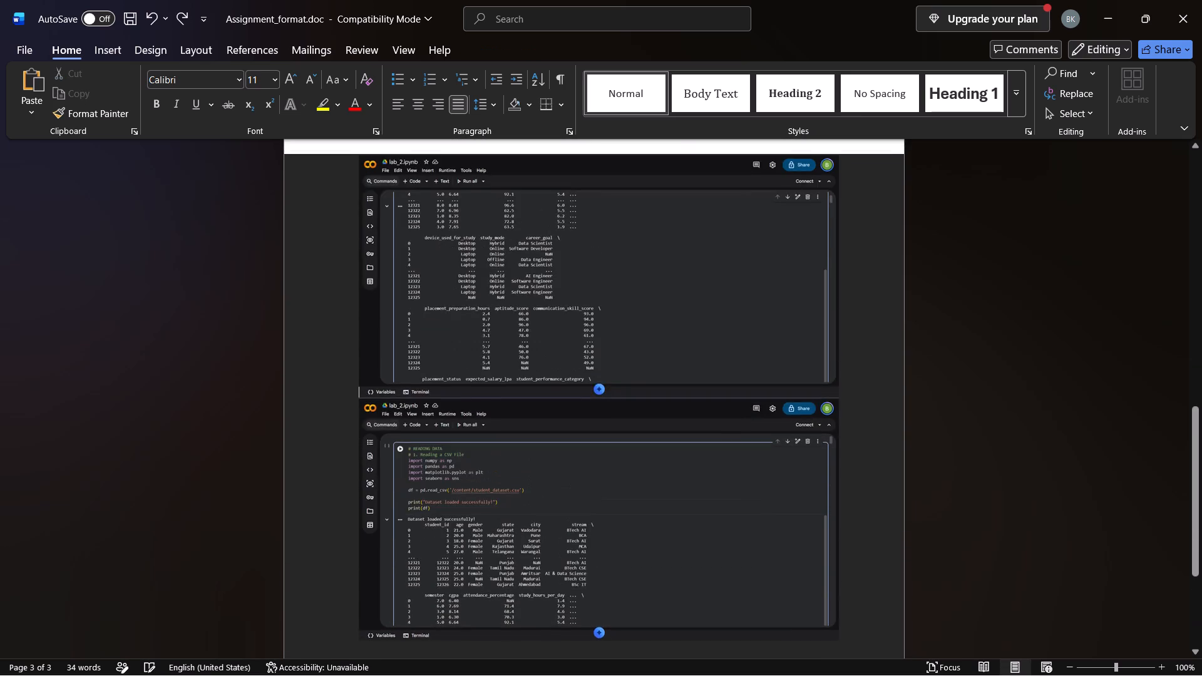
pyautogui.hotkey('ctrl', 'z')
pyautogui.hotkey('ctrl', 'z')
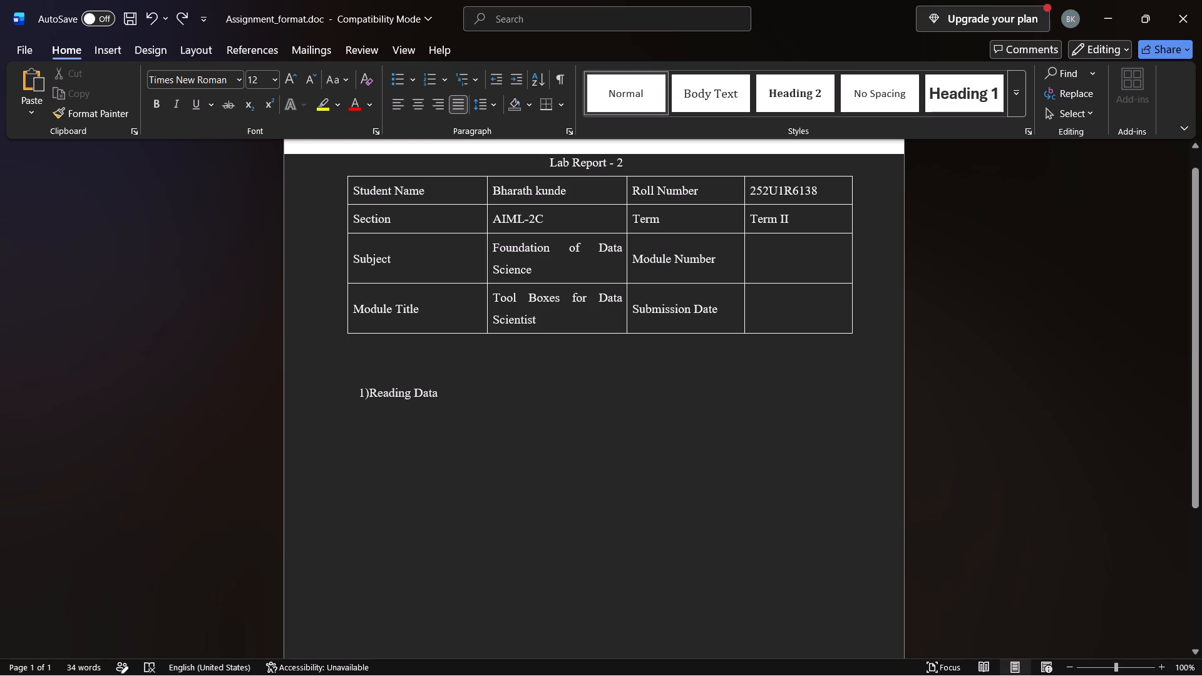
# Paste the CSV-reading code screenshot from the clipboard history again under the 1)Reading Data heading.
pyautogui.press('super+v')
pyautogui.scroll(-6, 488, 359)
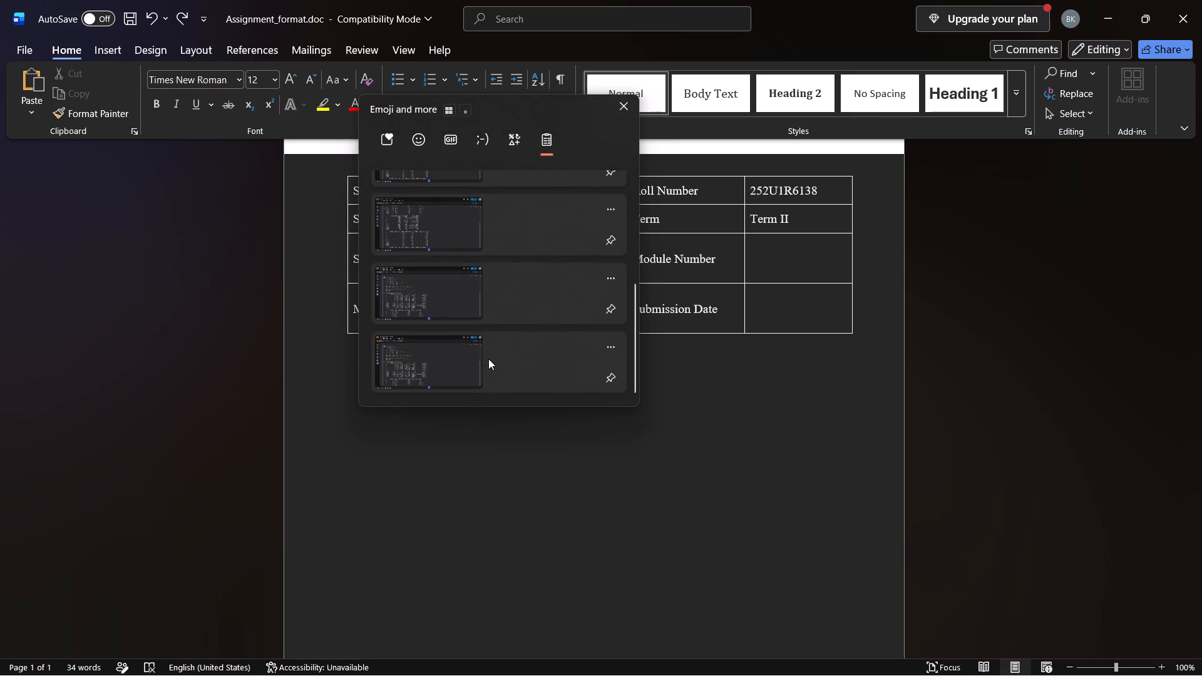
pyautogui.click(452, 371)
pyautogui.hotkey('ctrl', 'v')
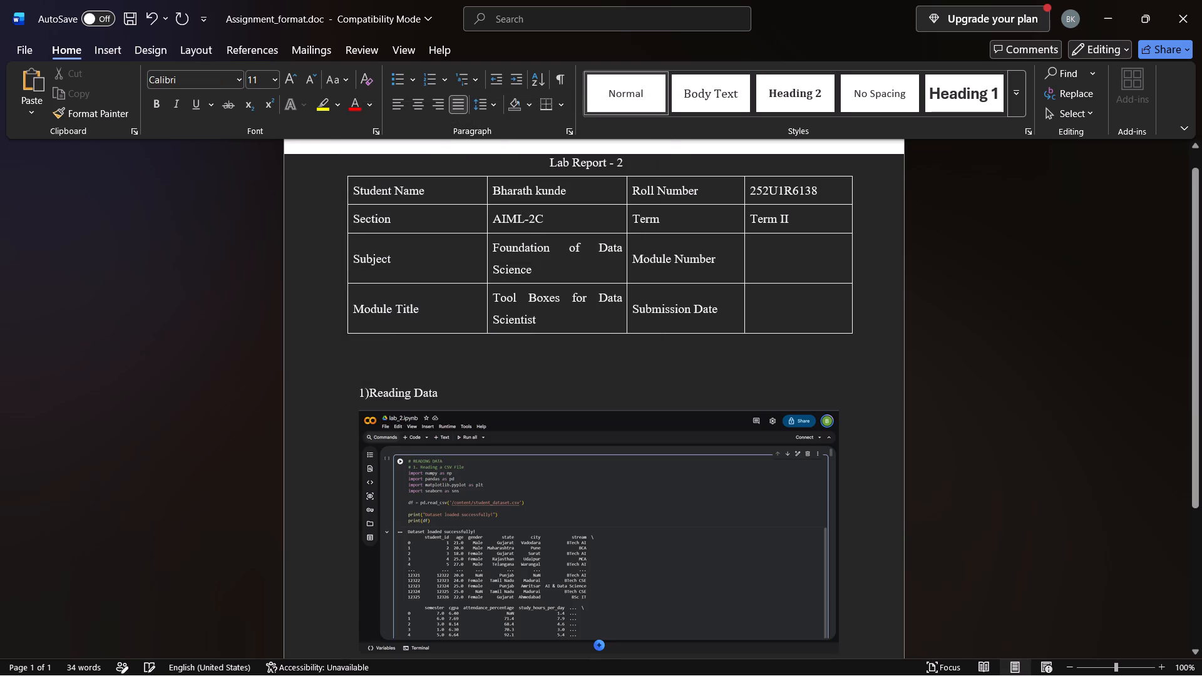
# Paste the device_used_for_study and placement_preparation_hours output screenshot from the clipboard history and check its position relative to the code screenshot.
pyautogui.scroll(-2, 511, 414)
pyautogui.press('super+v')
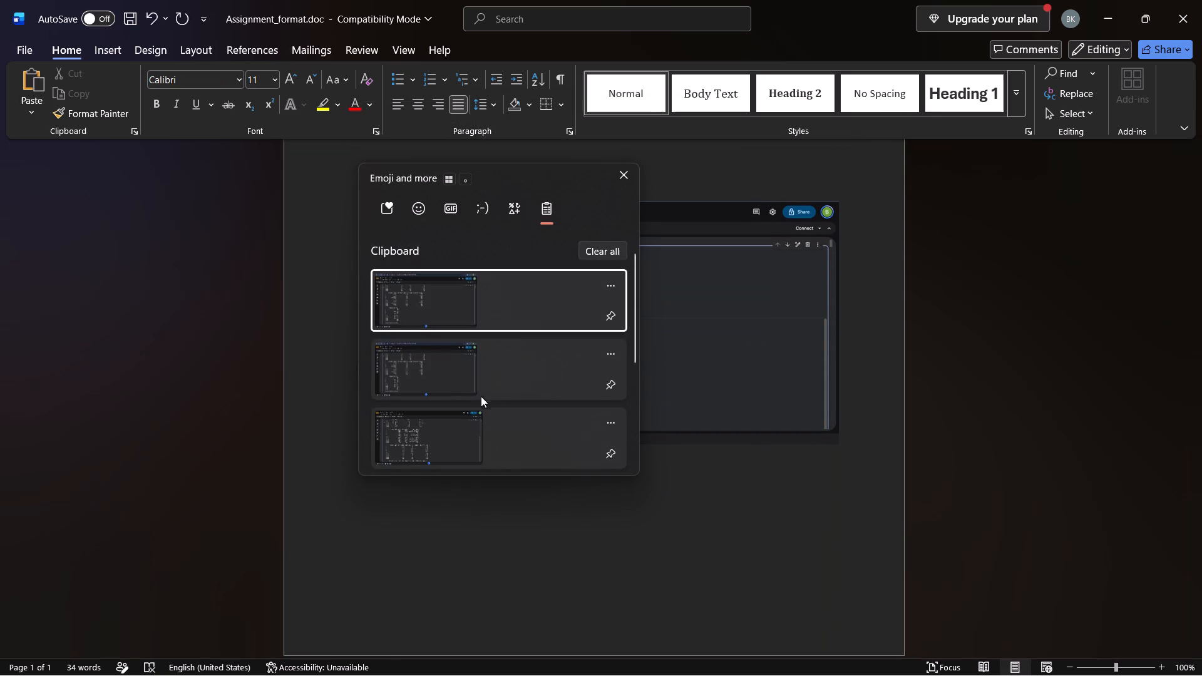
pyautogui.scroll(-4, 463, 392)
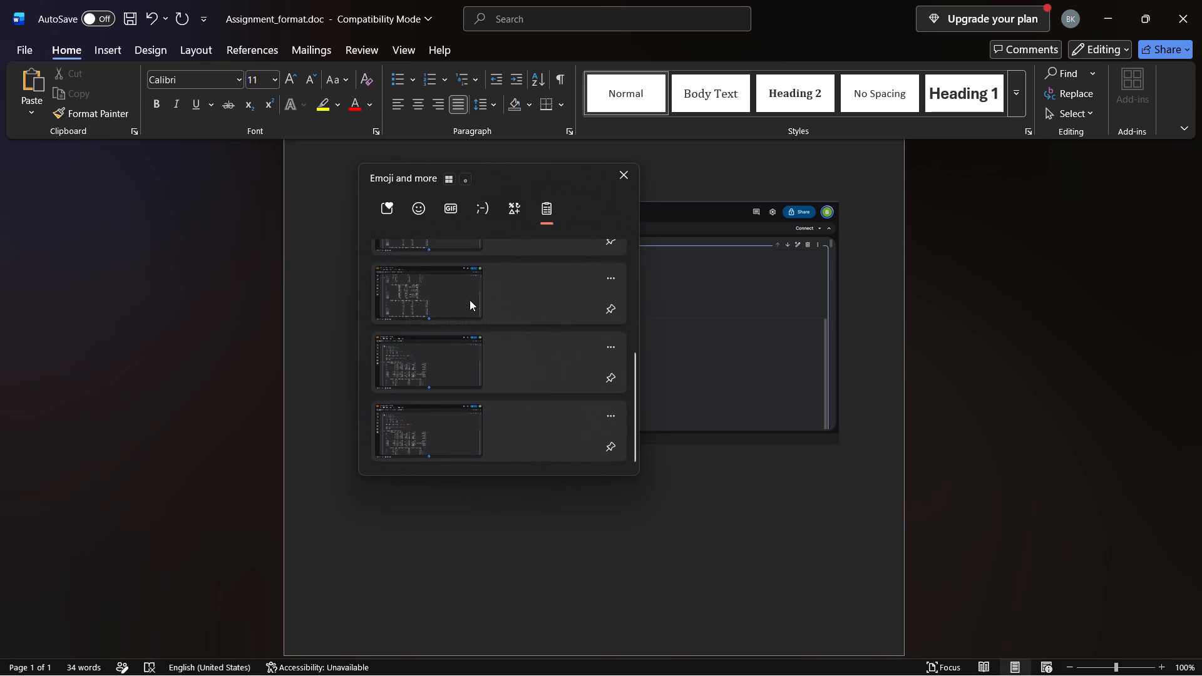
pyautogui.click(470, 299)
pyautogui.hotkey('ctrl', 'v')
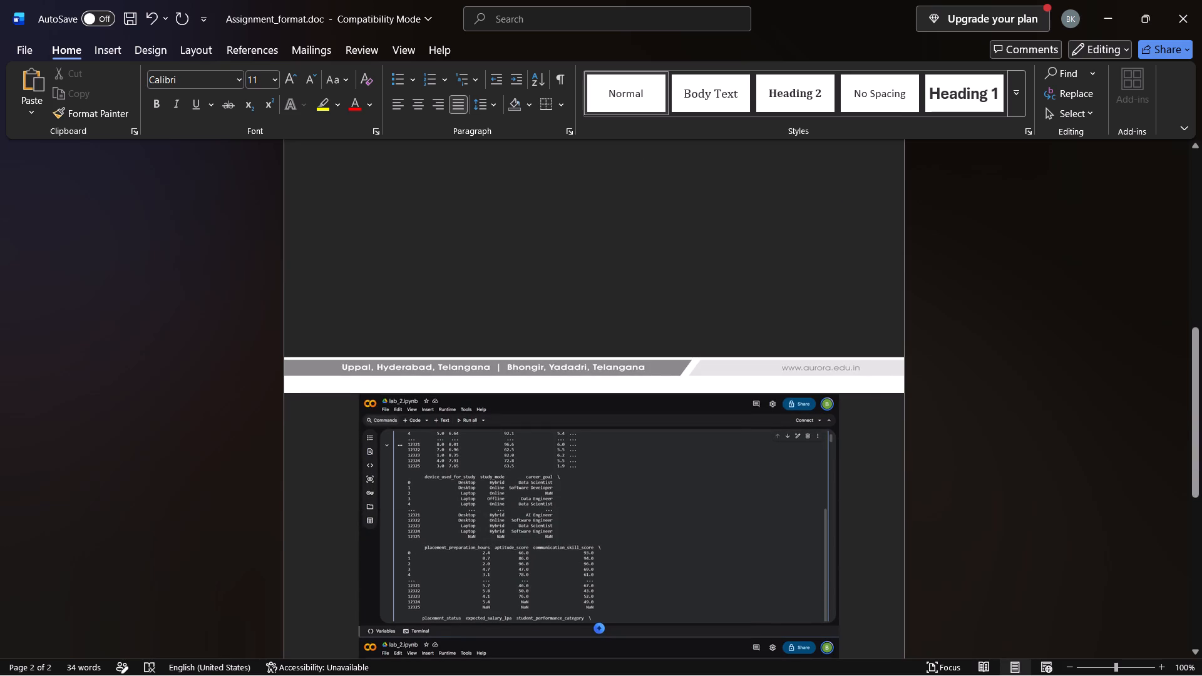
pyautogui.scroll(-2, 478, 441)
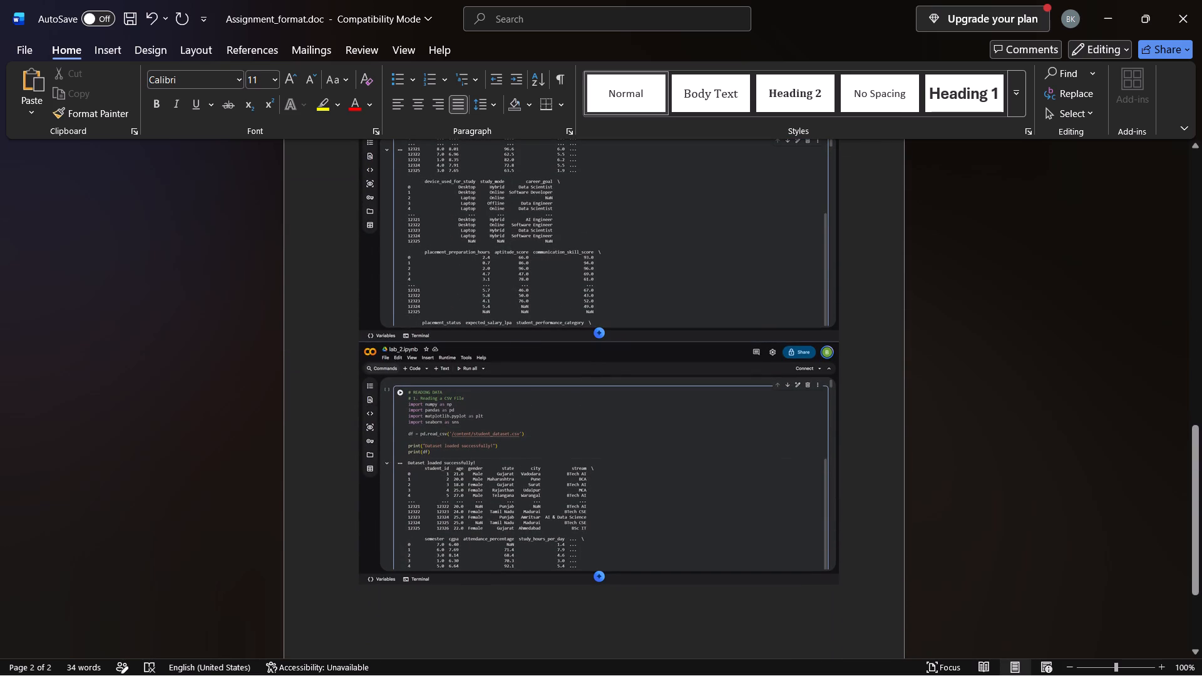
# Undo the misplaced paste of the device_used_for_study output screenshot, leaving only the CSV-reading code screenshot under 1)Reading Data.
pyautogui.hotkey('ctrl', 'z')
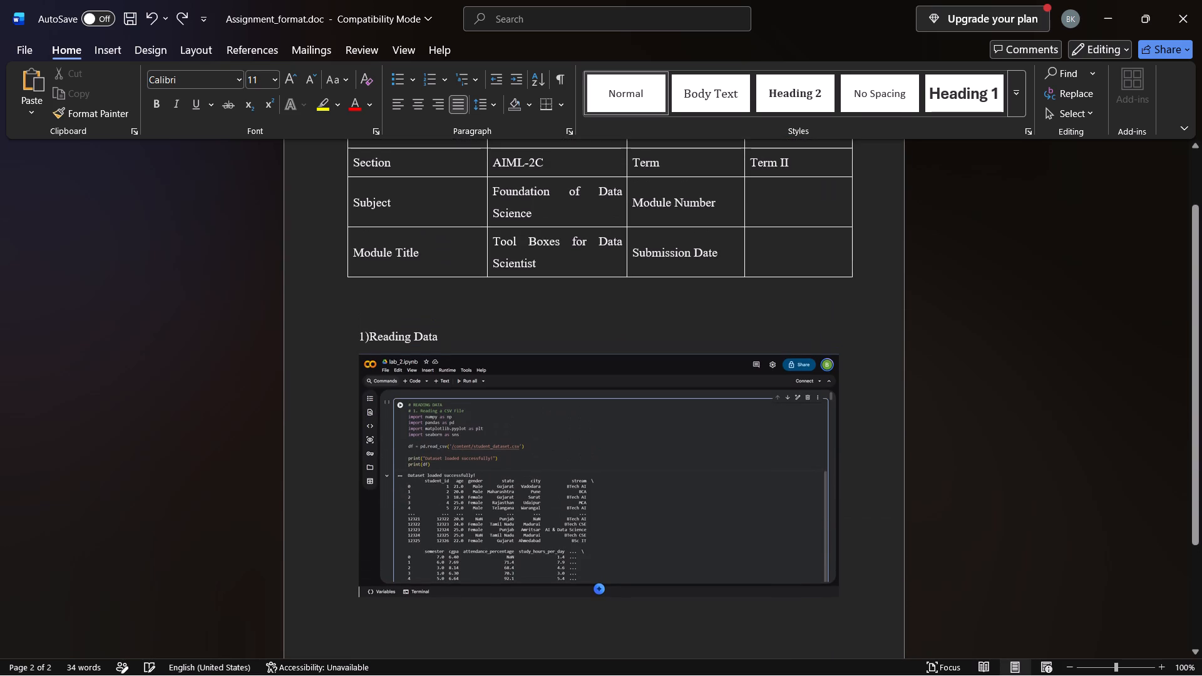
pyautogui.press('Return')
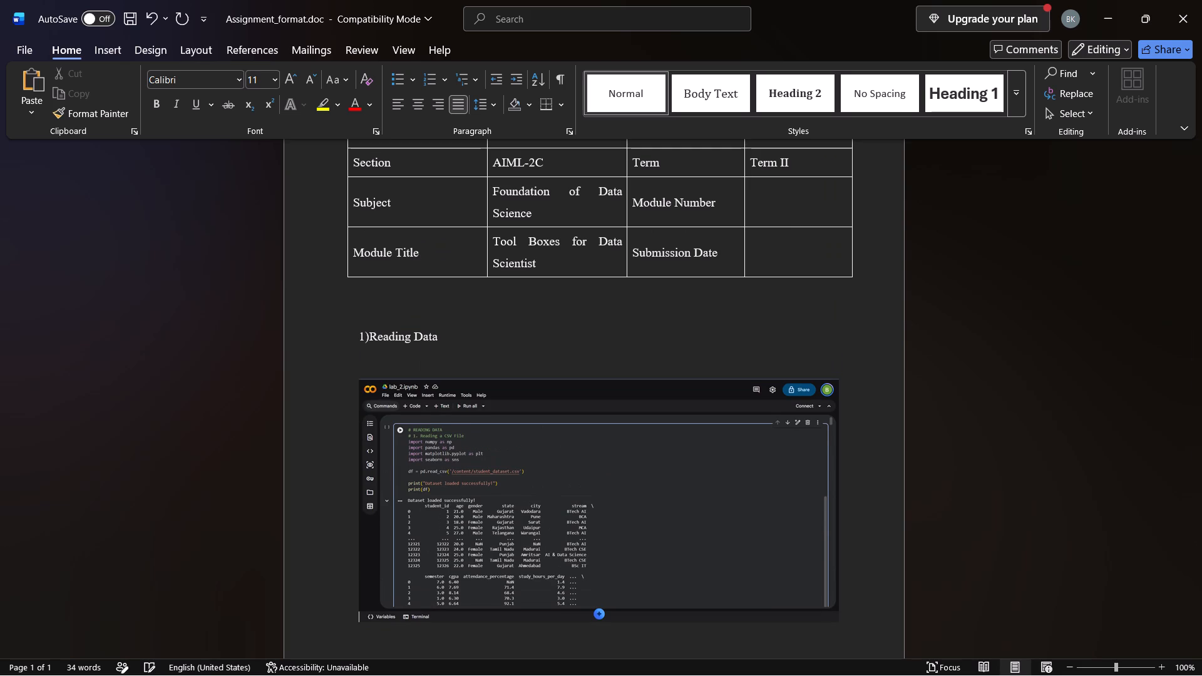
pyautogui.press('BackSpace')
# Paste the device_used_for_study and placement_preparation_hours output screenshot from the clipboard history below the CSV-reading code screenshot.
pyautogui.scroll(-1, 540, 590)
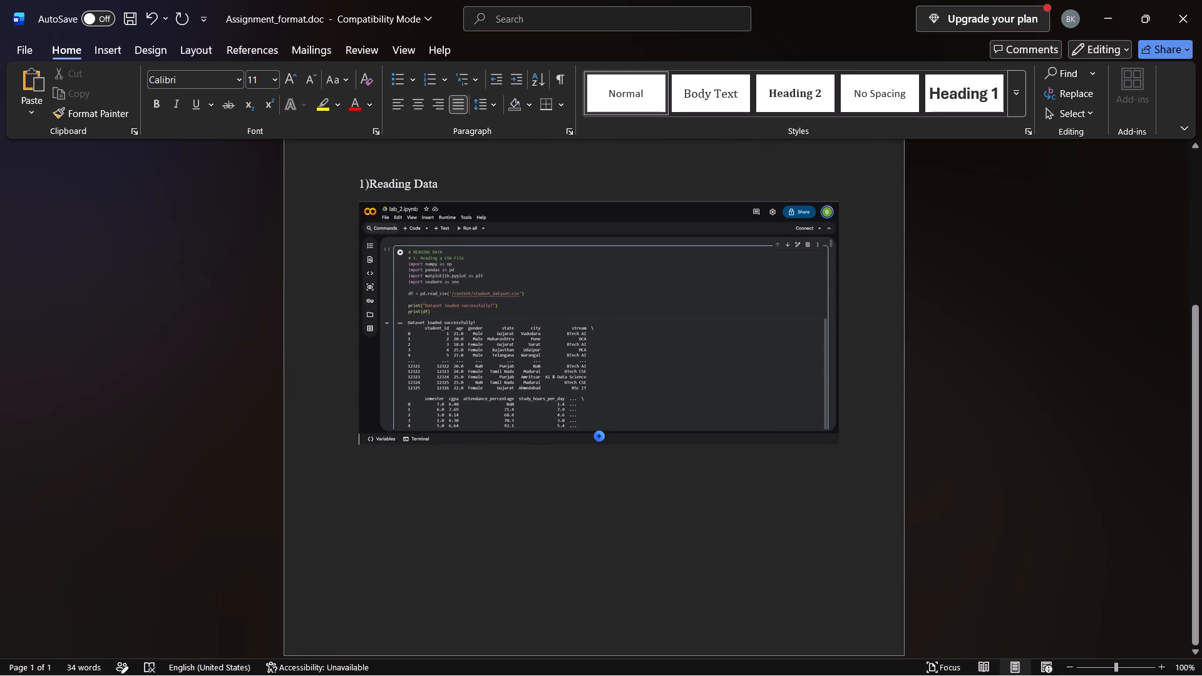
pyautogui.doubleClick(431, 503)
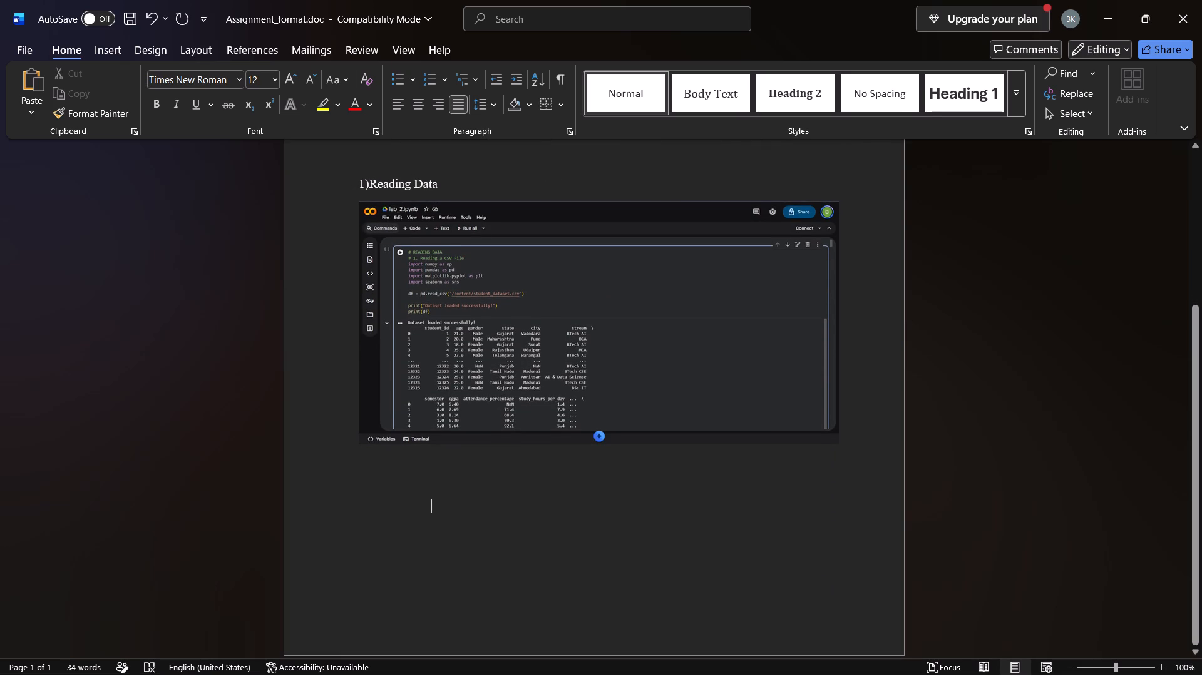
pyautogui.press('BackSpace')
pyautogui.press('BackSpace')
pyautogui.press('BackSpace')
pyautogui.press('BackSpace')
pyautogui.press('BackSpace')
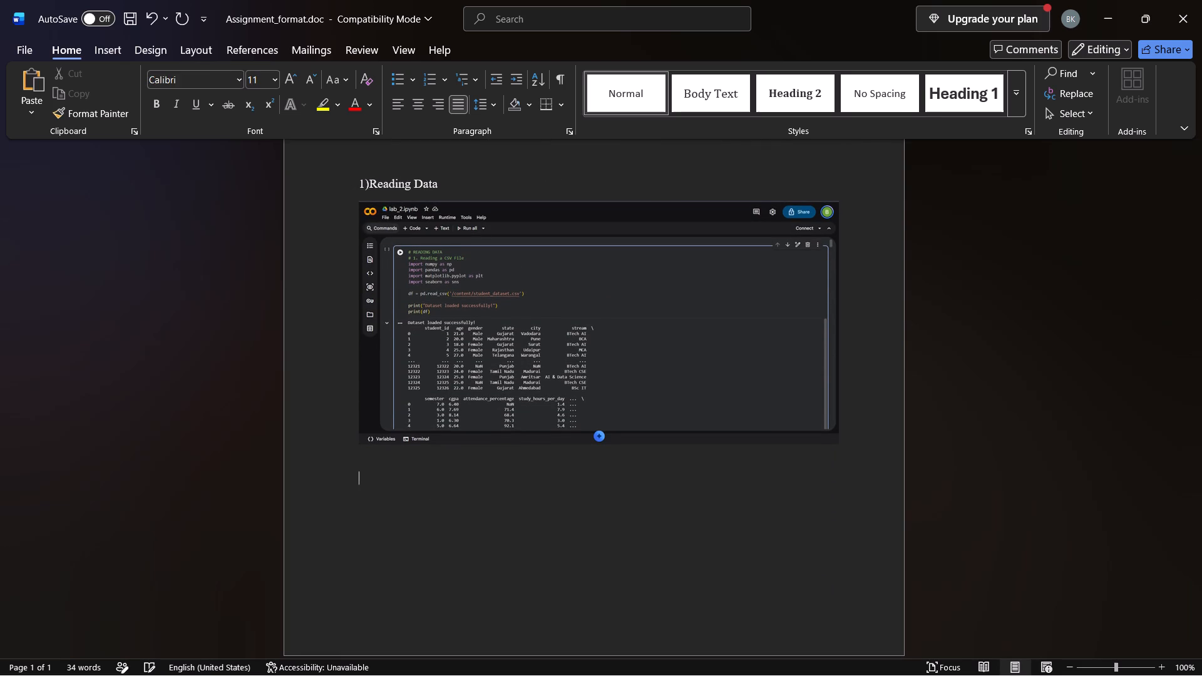
pyautogui.press('BackSpace')
pyautogui.press('super+v')
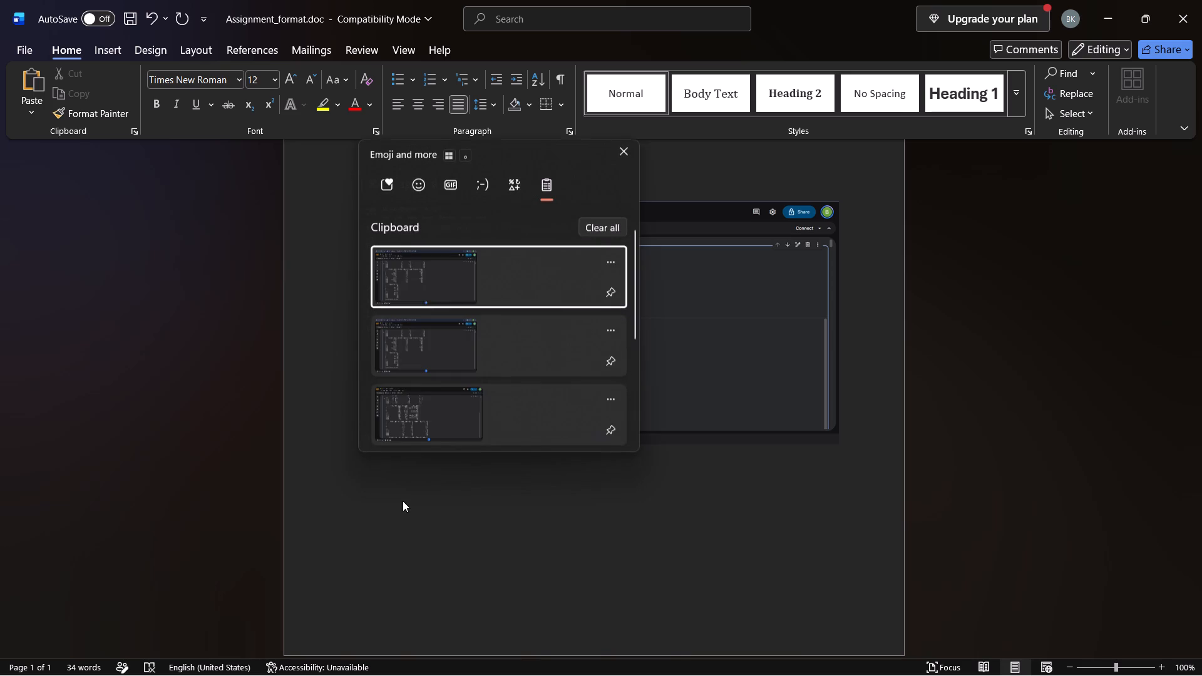
pyautogui.scroll(-4, 470, 376)
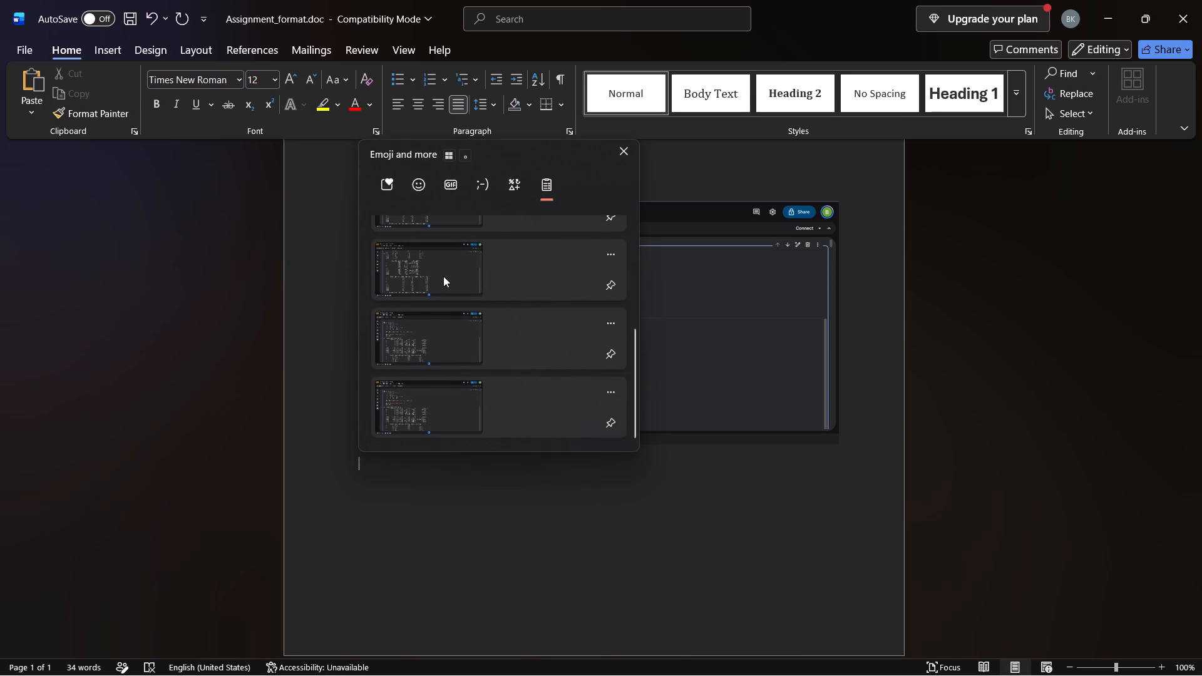
pyautogui.click(441, 276)
pyautogui.hotkey('ctrl', 'v')
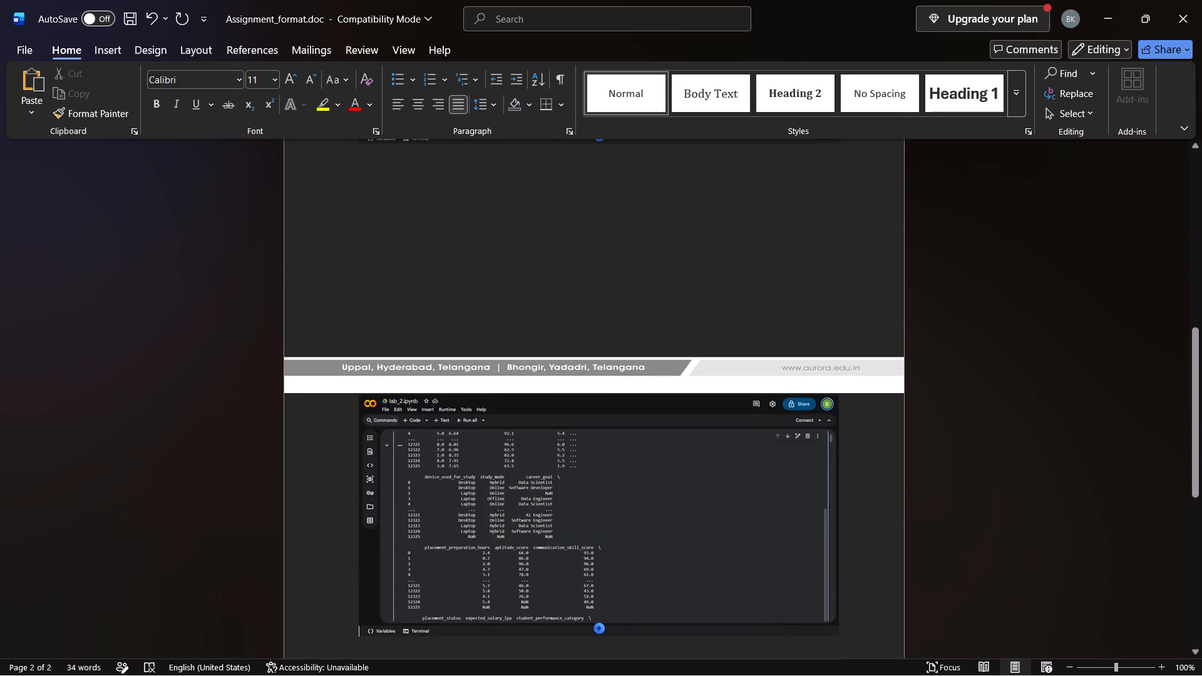
pyautogui.scroll(-1, 496, 504)
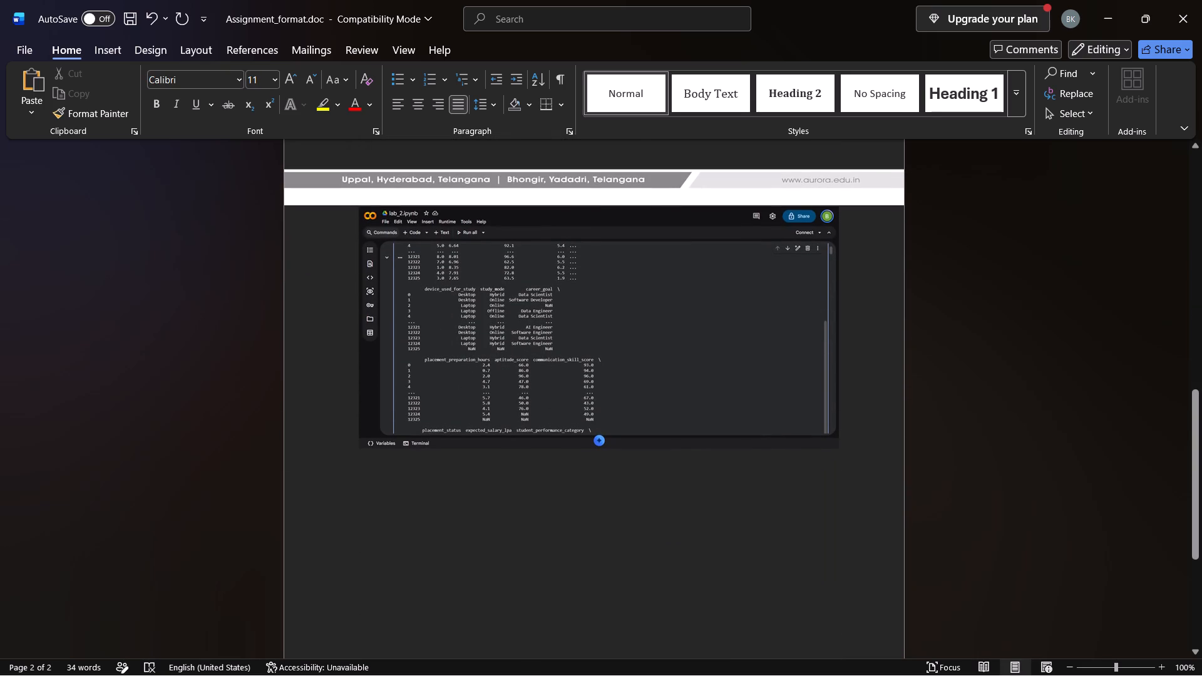
# Paste the placement_status and dropout_risk_level output screenshot from the clipboard history below the device_used_for_study screenshot.
pyautogui.doubleClick(496, 504)
pyautogui.press('BackSpace')
pyautogui.press('BackSpace')
pyautogui.press('BackSpace')
pyautogui.press('BackSpace')
pyautogui.press('BackSpace')
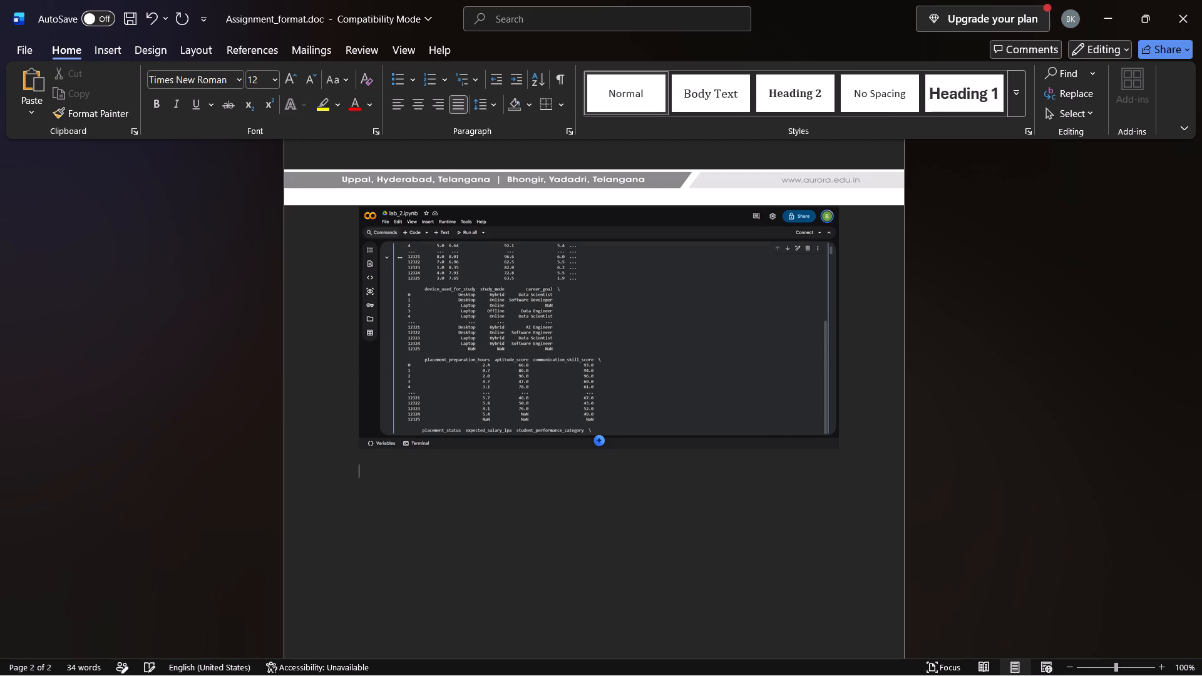
pyautogui.press('super+v')
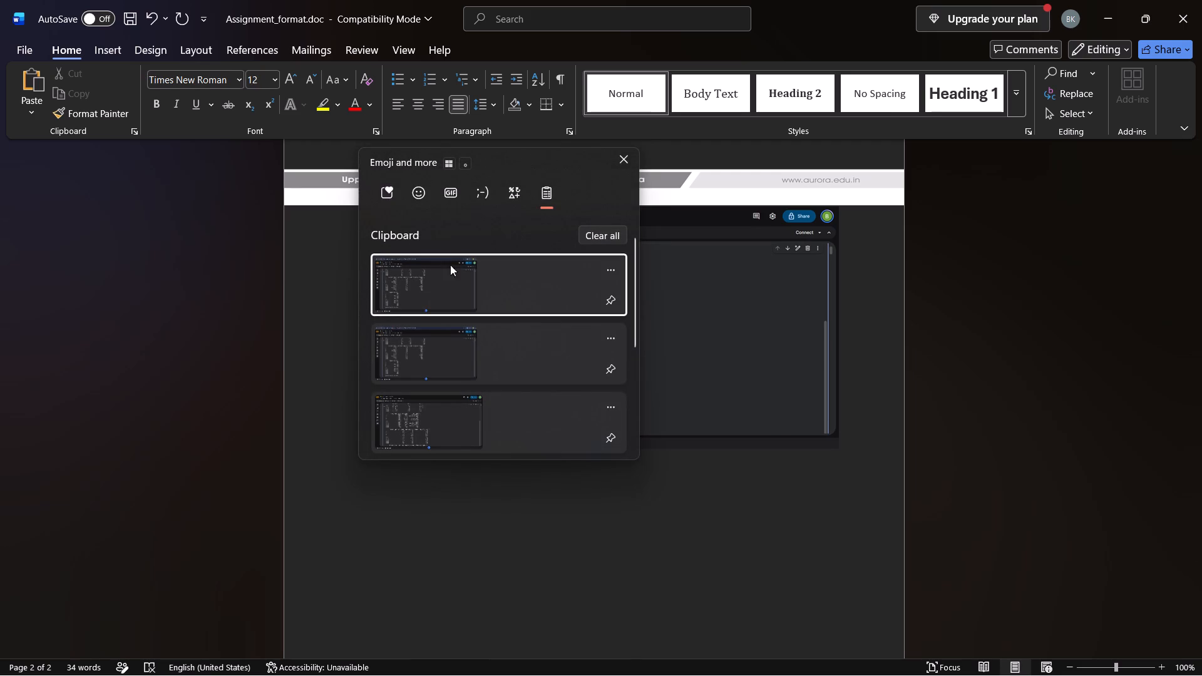
pyautogui.click(443, 270)
pyautogui.hotkey('ctrl', 'v')
pyautogui.scroll(-1, 445, 402)
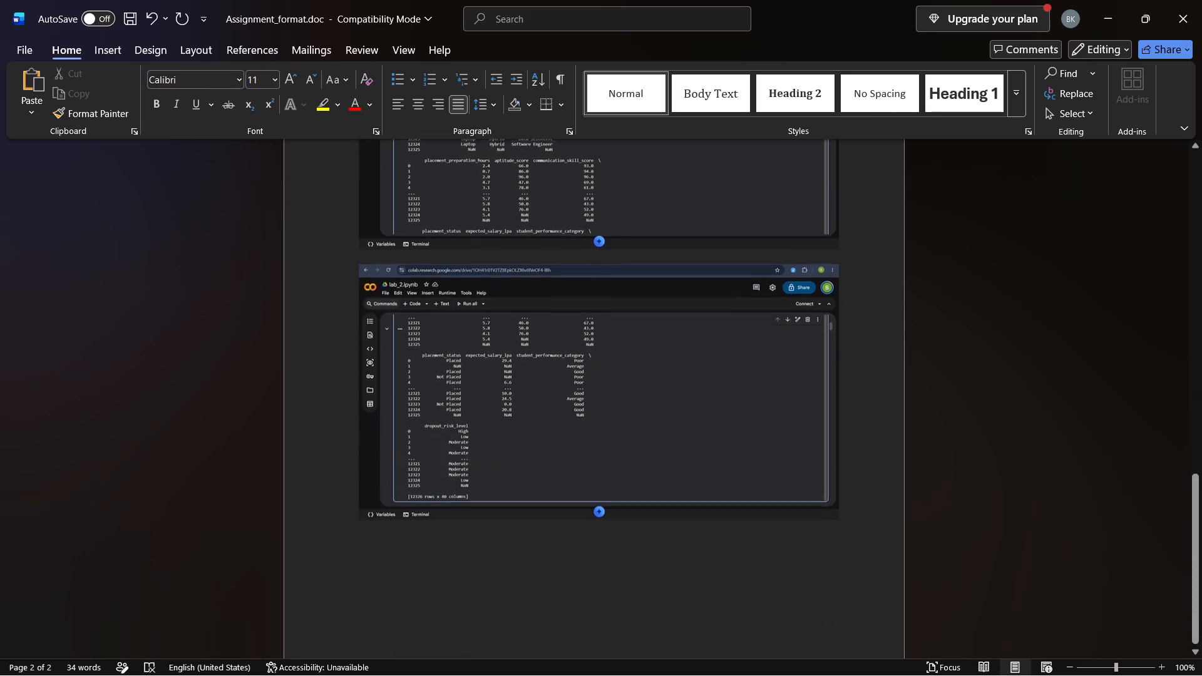
# Add the line "Explanation:" below the last output screenshot and start a new line after it.
pyautogui.scroll(5, 445, 402)
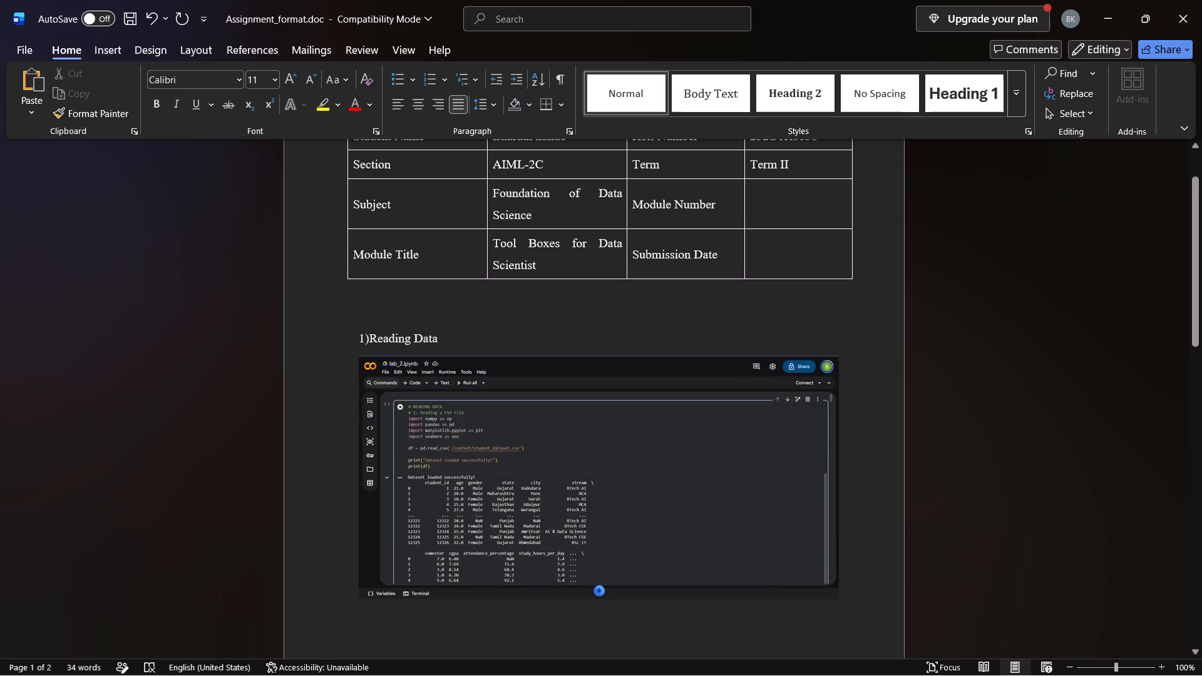
pyautogui.scroll(-9, 445, 402)
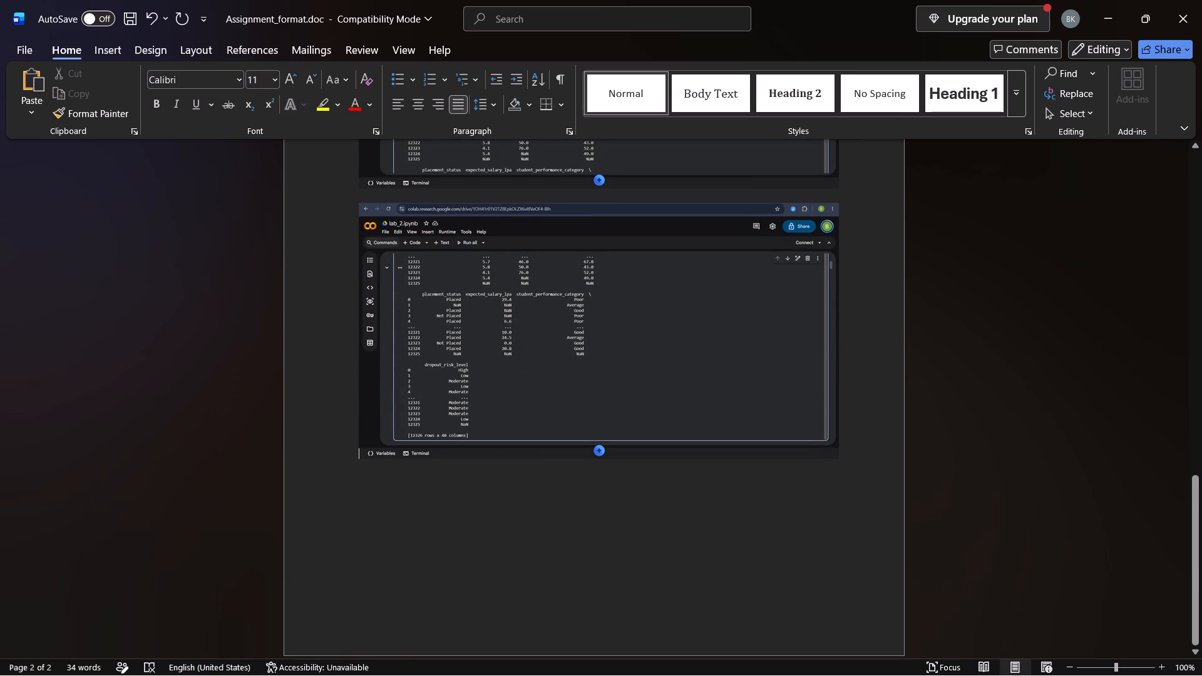
pyautogui.click(370, 499)
pyautogui.click(370, 499)
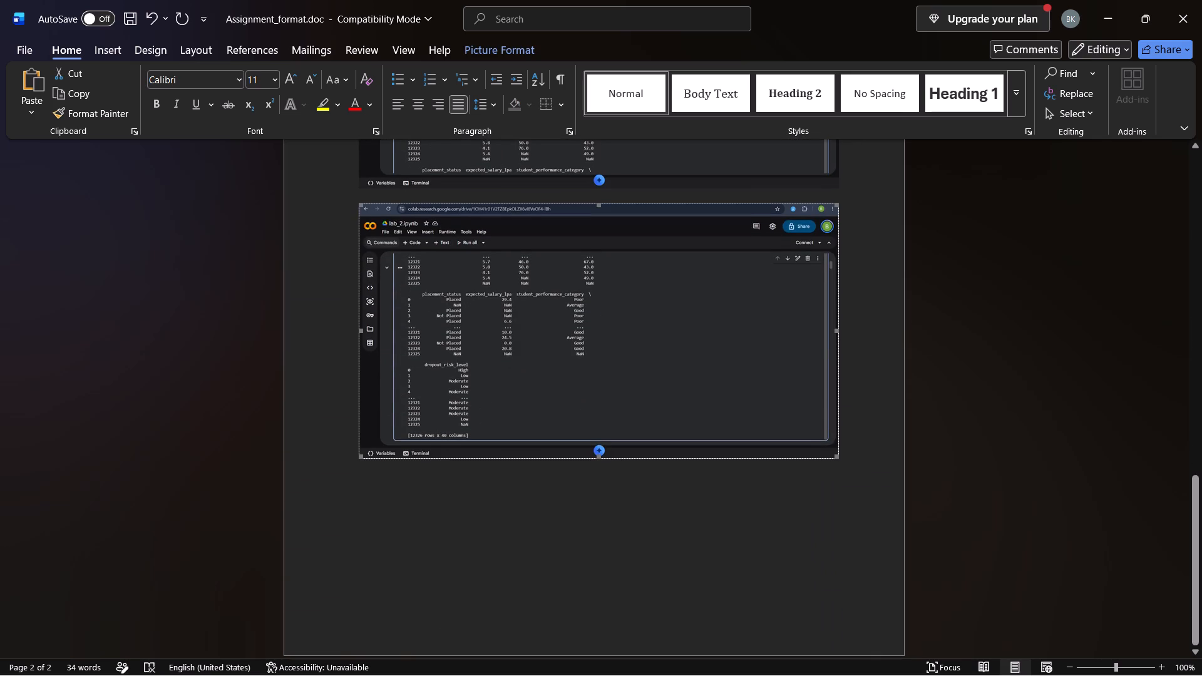
pyautogui.doubleClick(370, 499)
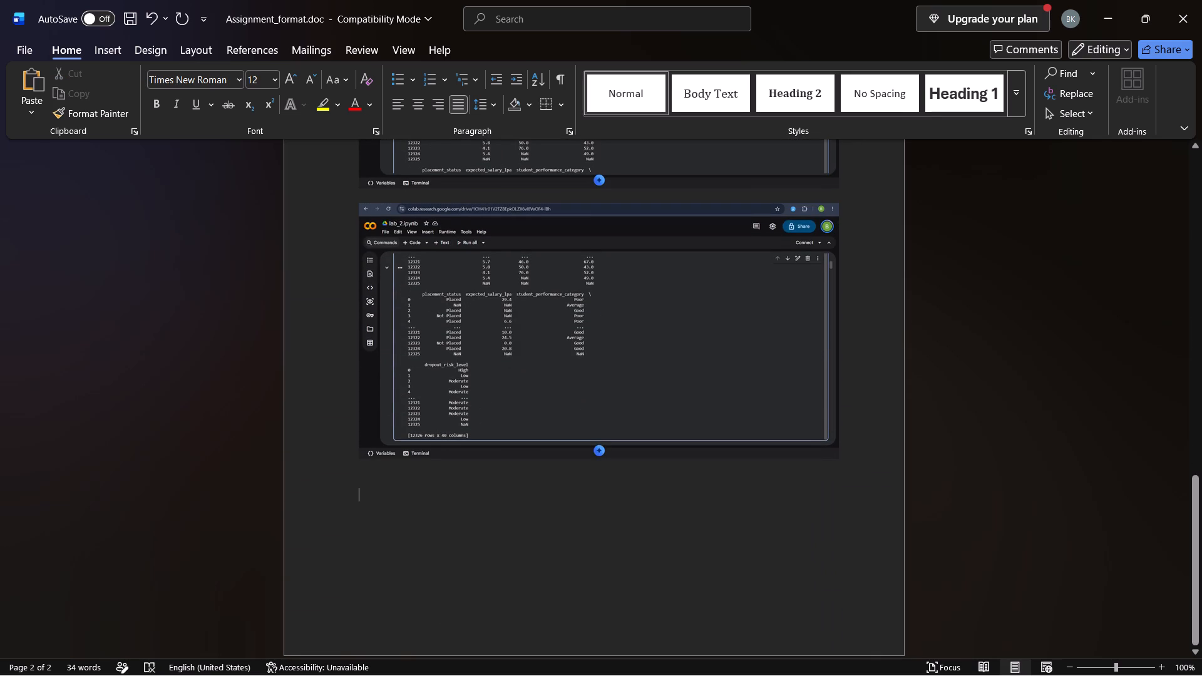
pyautogui.press('BackSpace')
pyautogui.write('explanation')
pyautogui.hotkey('shift', ':')
pyautogui.press('Return')
pyautogui.click(712, 658)
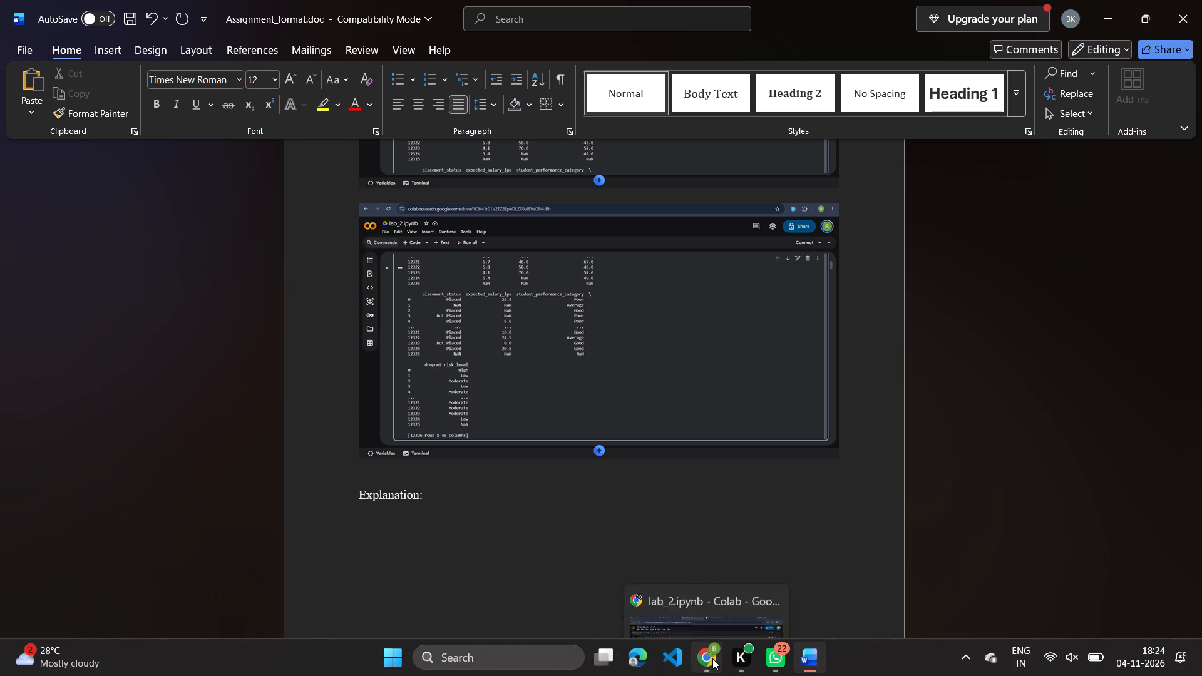
pyautogui.scroll(4, 712, 658)
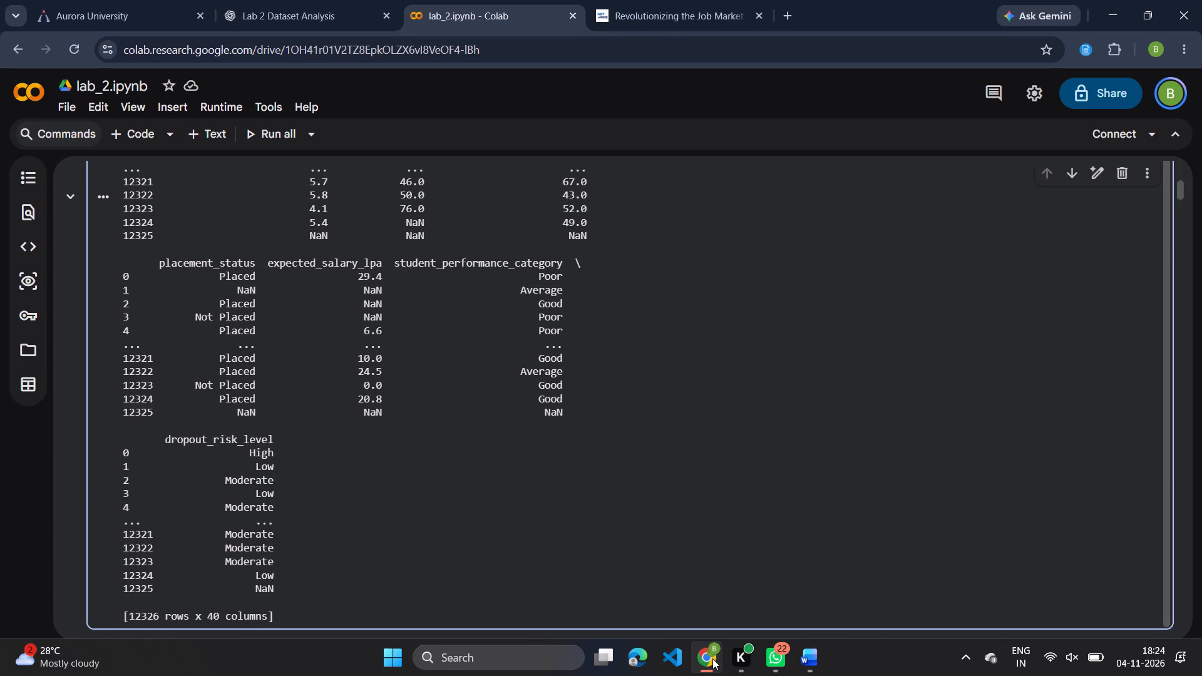
pyautogui.scroll(5, 712, 658)
pyautogui.scroll(11, 528, 406)
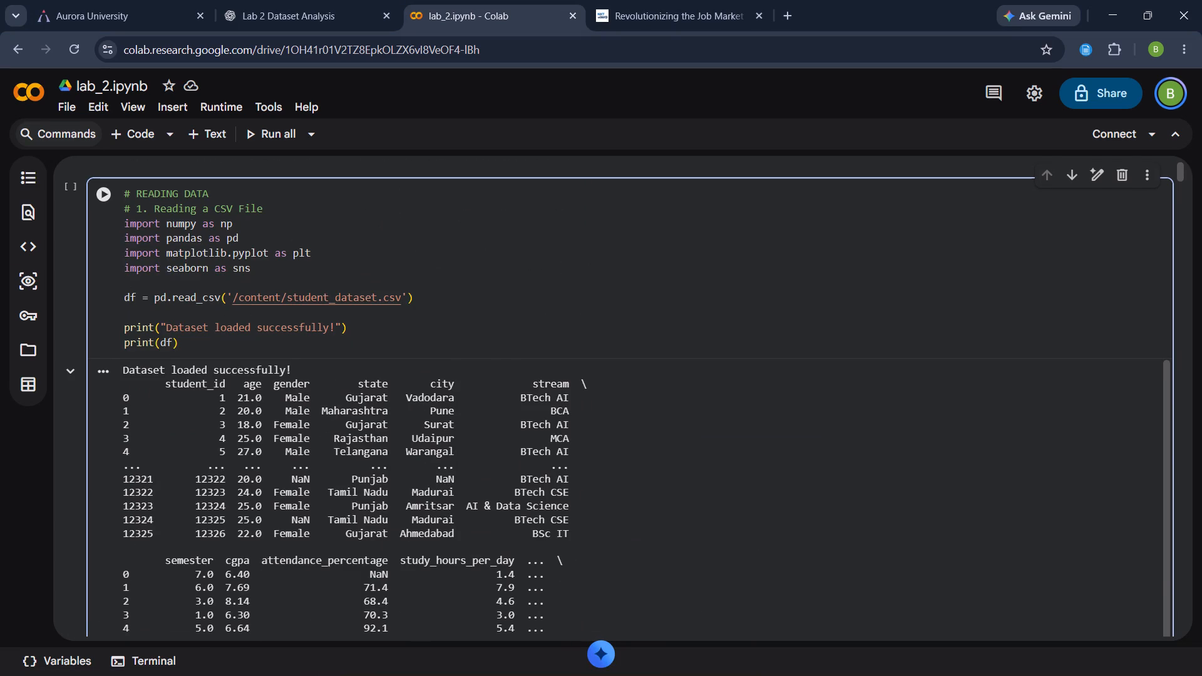
pyautogui.click(282, 3)
pyautogui.scroll(3, 387, 244)
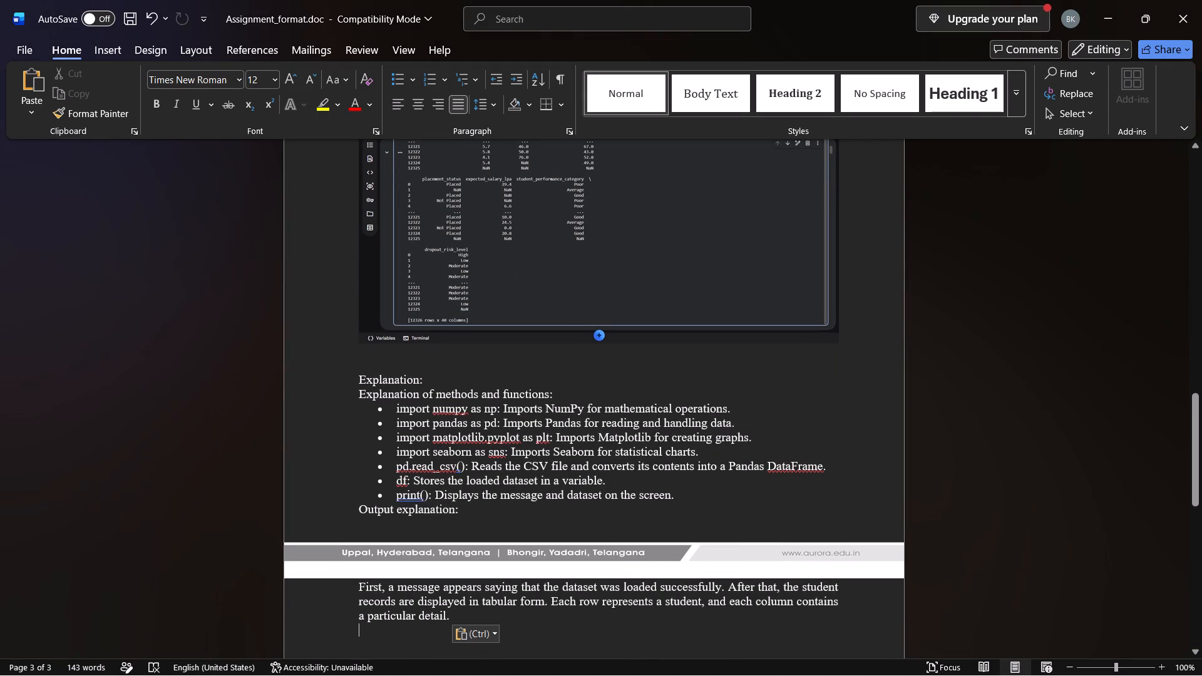
# Insert two line breaks before "Output explanation:" so that it starts on the same page as its paragraph.
pyautogui.click(353, 511)
pyautogui.press('Return')
pyautogui.press('Return')
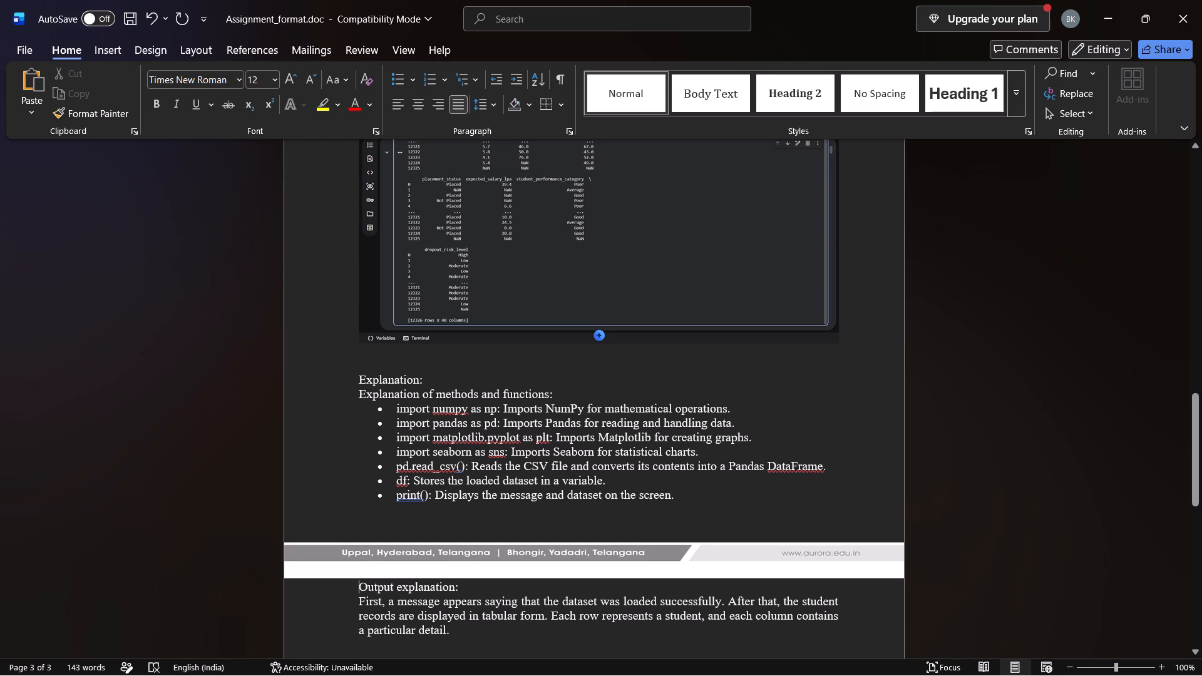
# Replace the bullets of the four import lines (numpy, pandas, matplotlib.pyplot, seaborn) with unindented numbers 1) to 4).
pyautogui.click(396, 409)
pyautogui.press('BackSpace')
pyautogui.press('BackSpace')
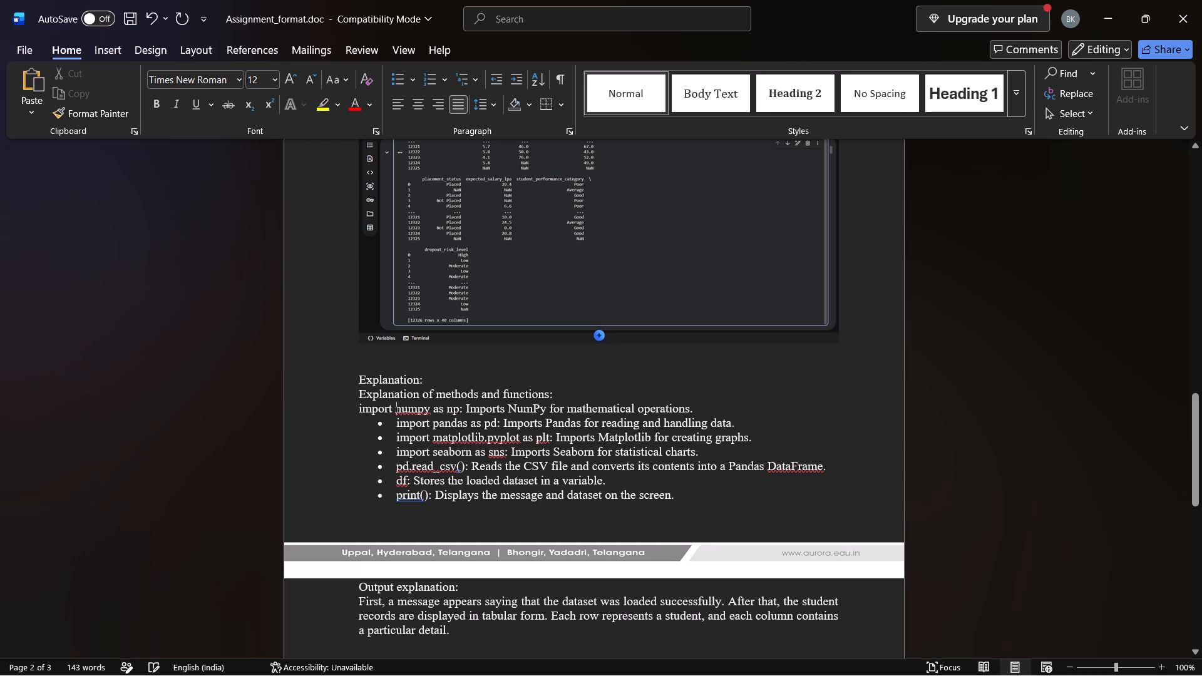
pyautogui.press('1')
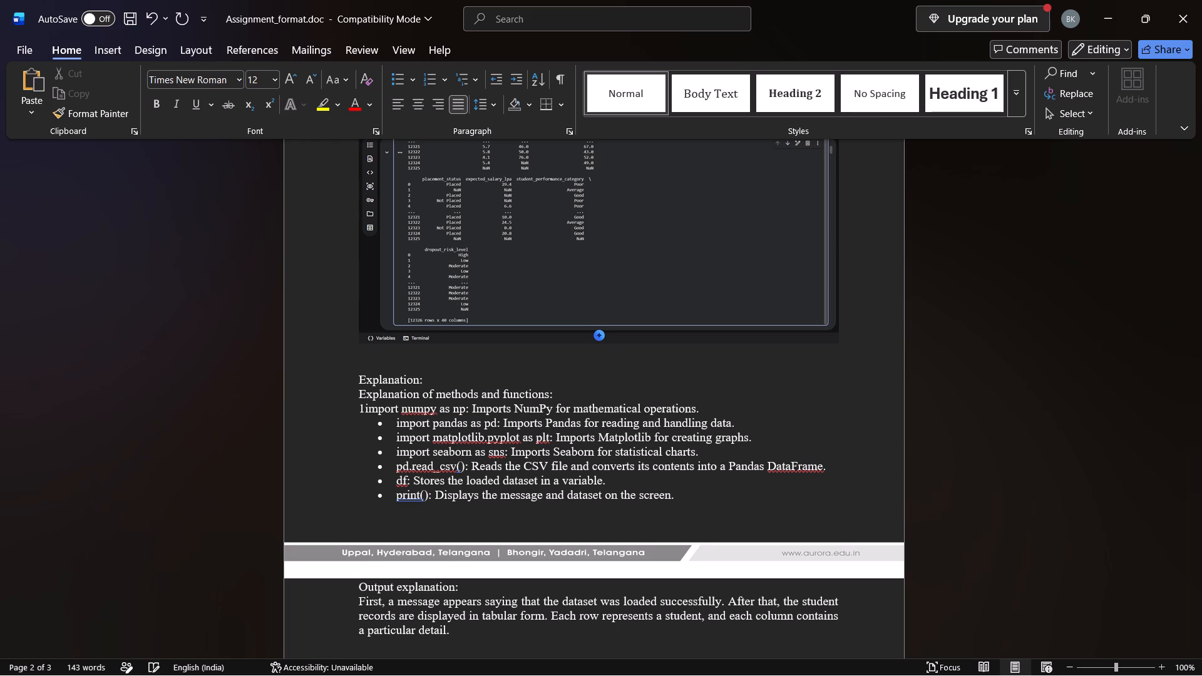
pyautogui.hotkey('shift', ')')
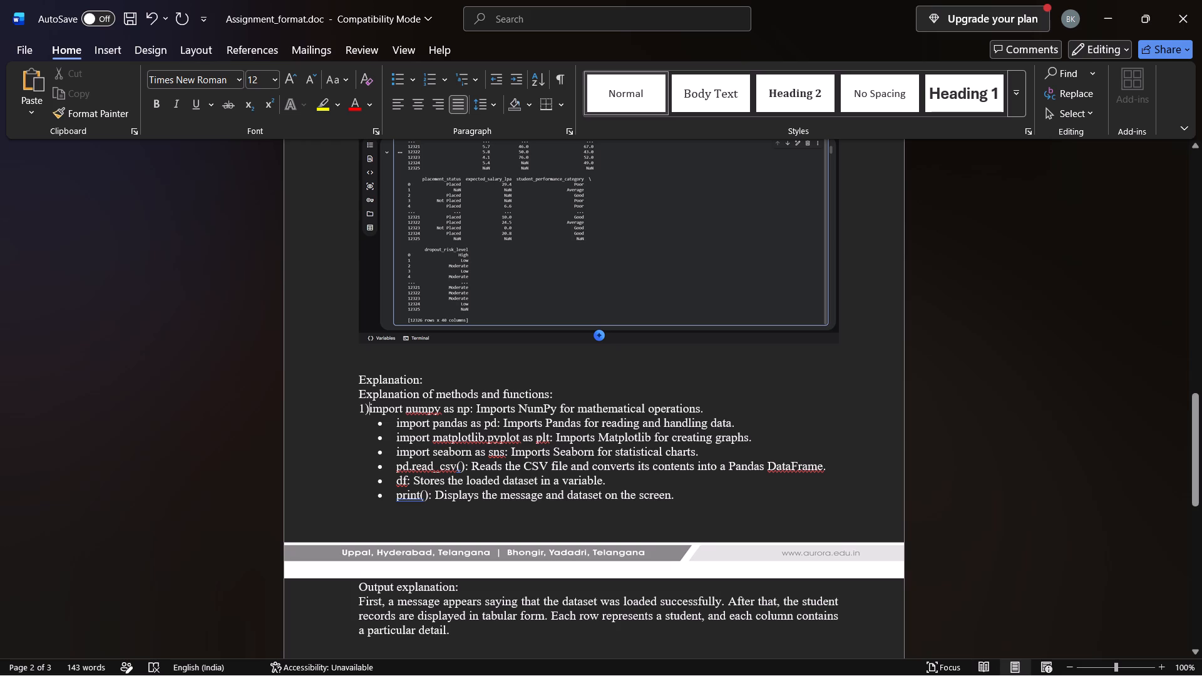
pyautogui.click(396, 428)
pyautogui.press('BackSpace')
pyautogui.press('BackSpace')
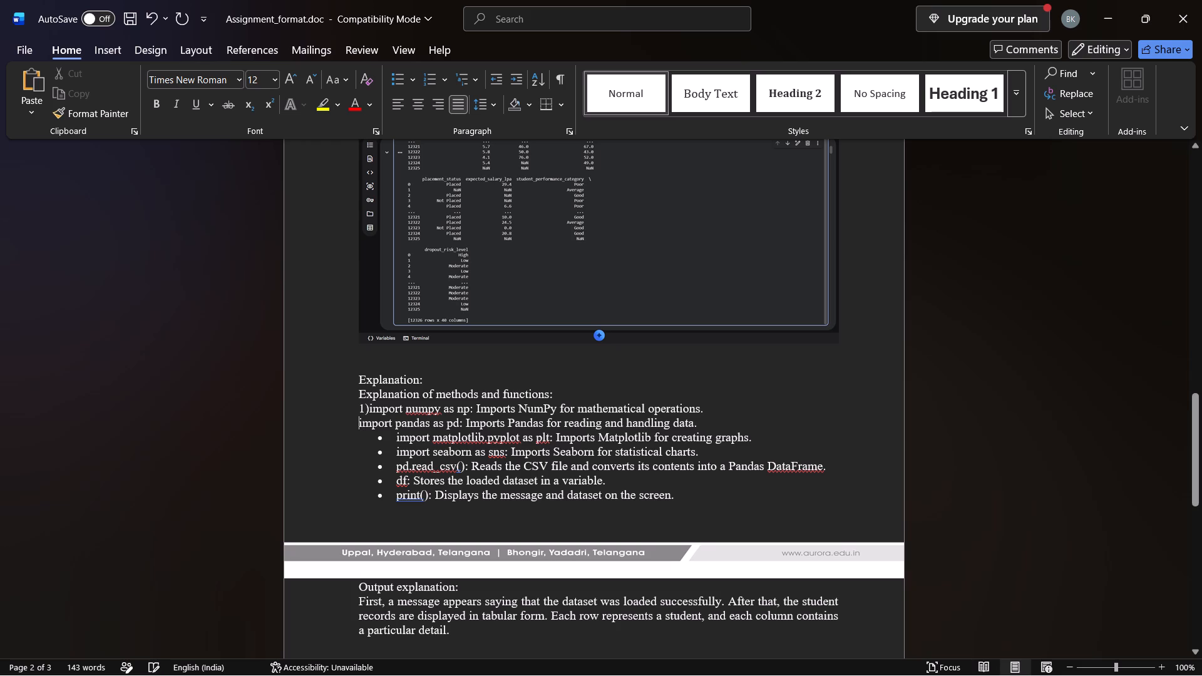
pyautogui.press('2')
pyautogui.hotkey('shift', ')')
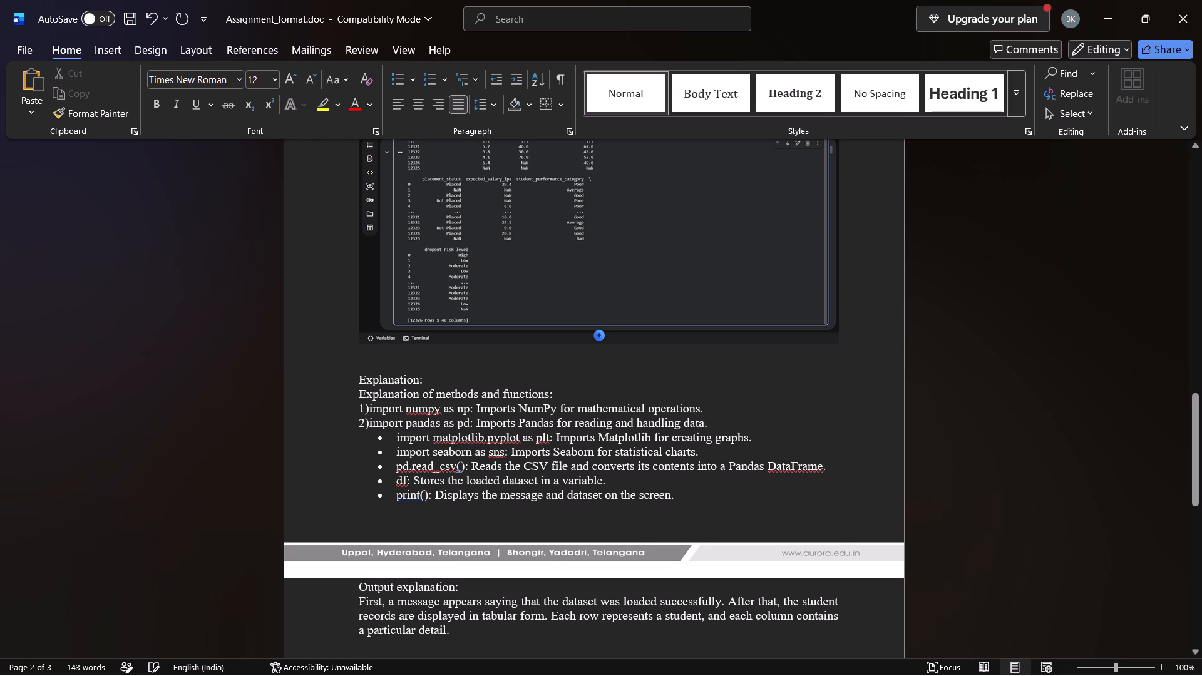
pyautogui.click(398, 441)
pyautogui.press('BackSpace')
pyautogui.press('BackSpace')
pyautogui.write('3)')
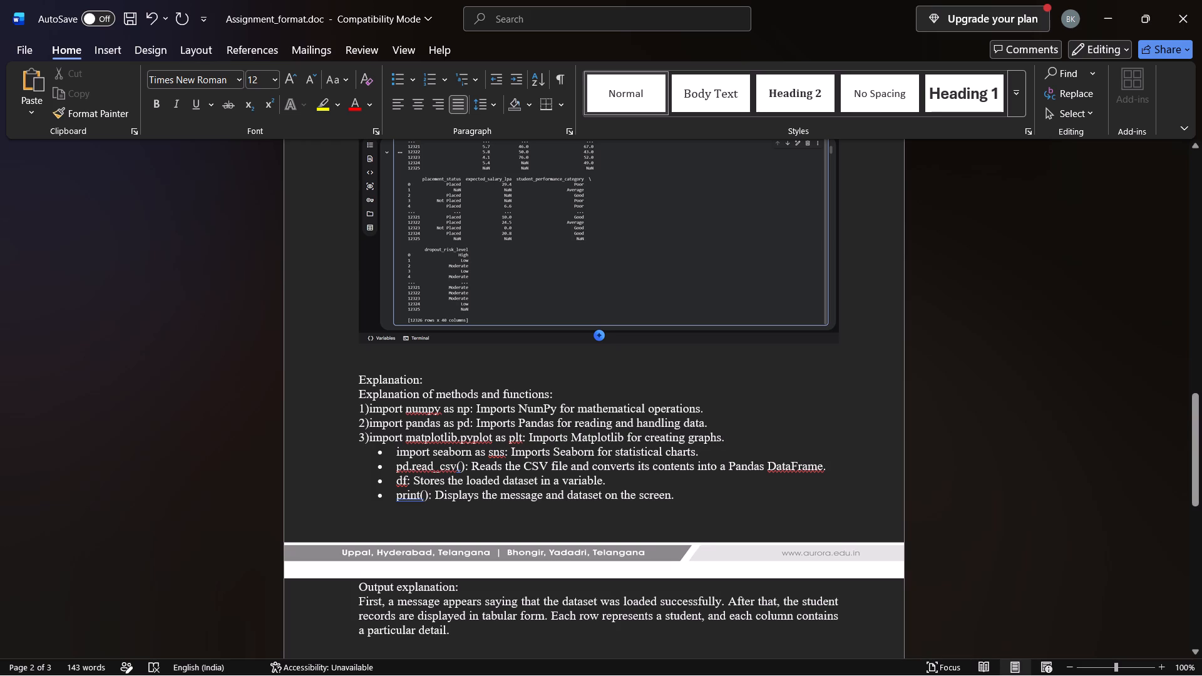
pyautogui.click(396, 452)
pyautogui.press('BackSpace')
pyautogui.press('BackSpace')
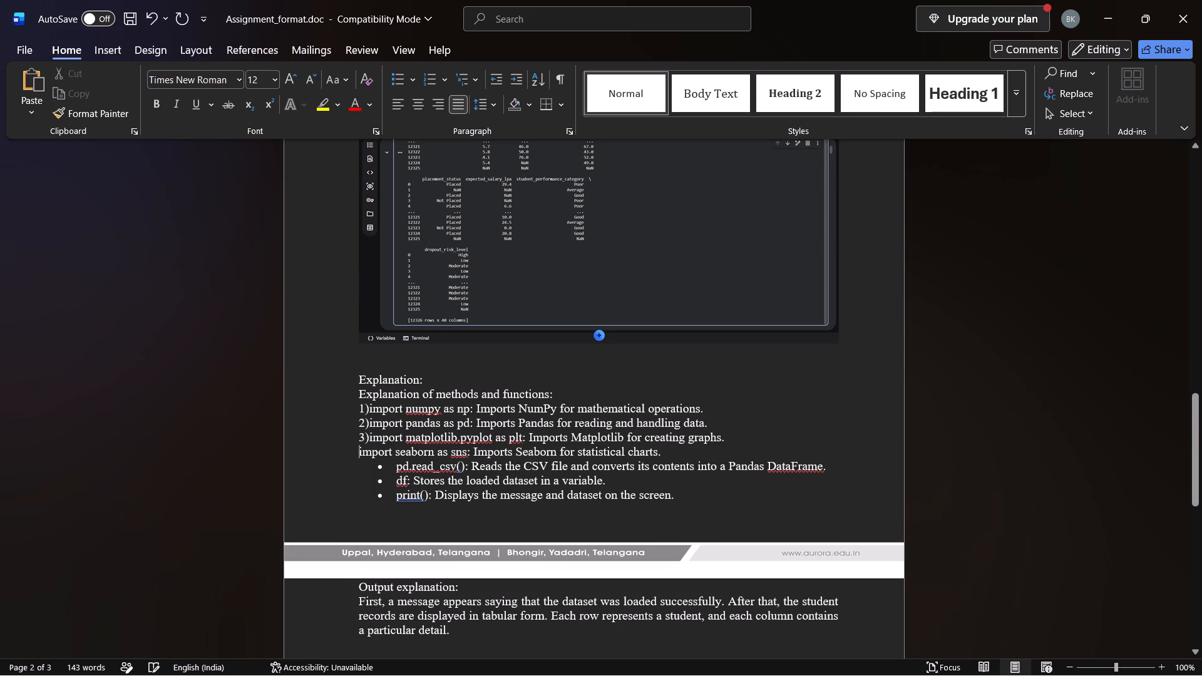
pyautogui.write('4)')
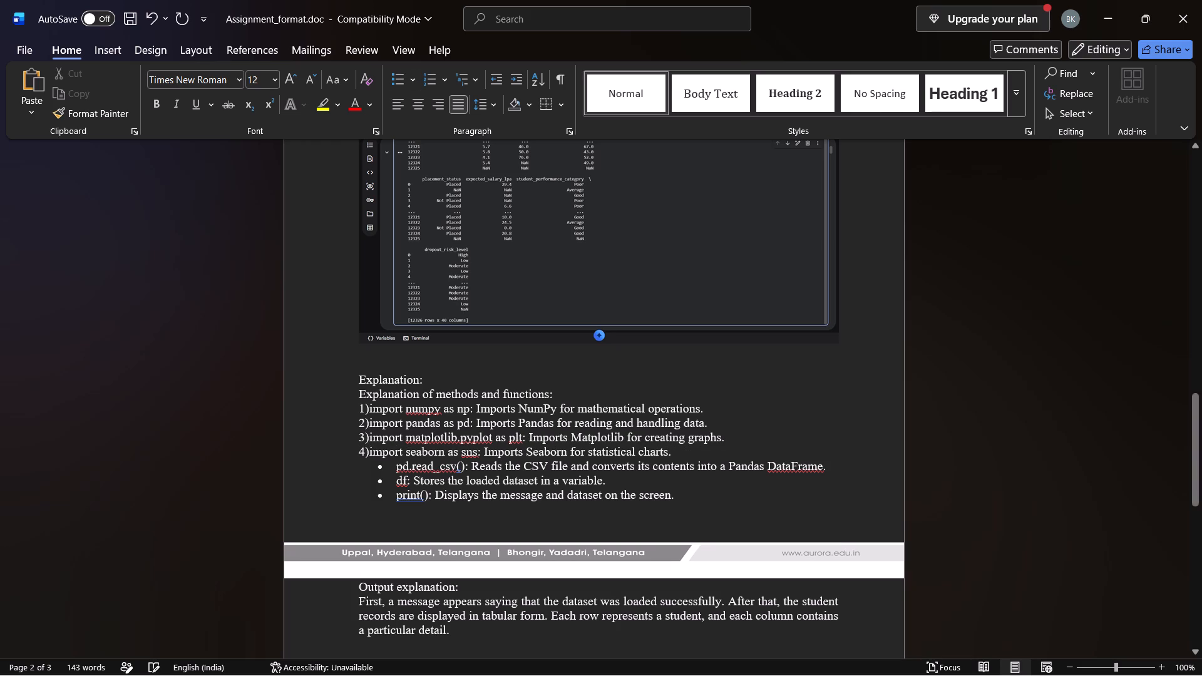
# Replace the bullets of the pd.read_csv(), df and print() lines with unindented numbers 5), 6) and 7).
pyautogui.click(397, 471)
pyautogui.press('BackSpace')
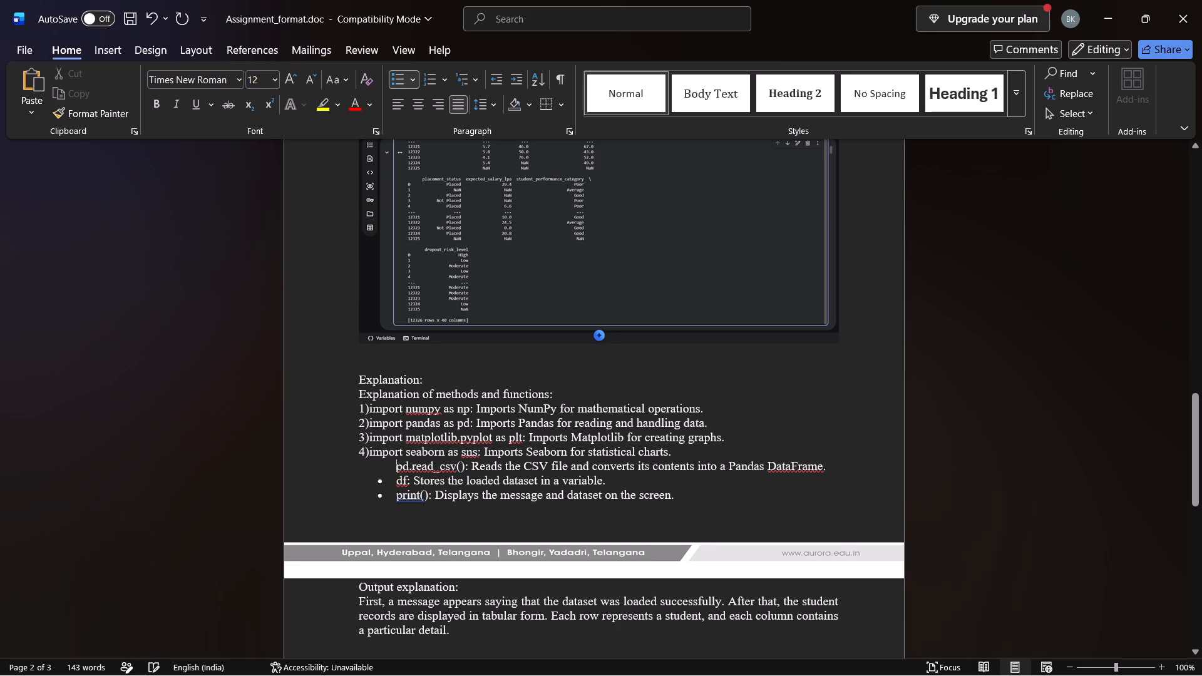
pyautogui.press('BackSpace')
pyautogui.write('5)')
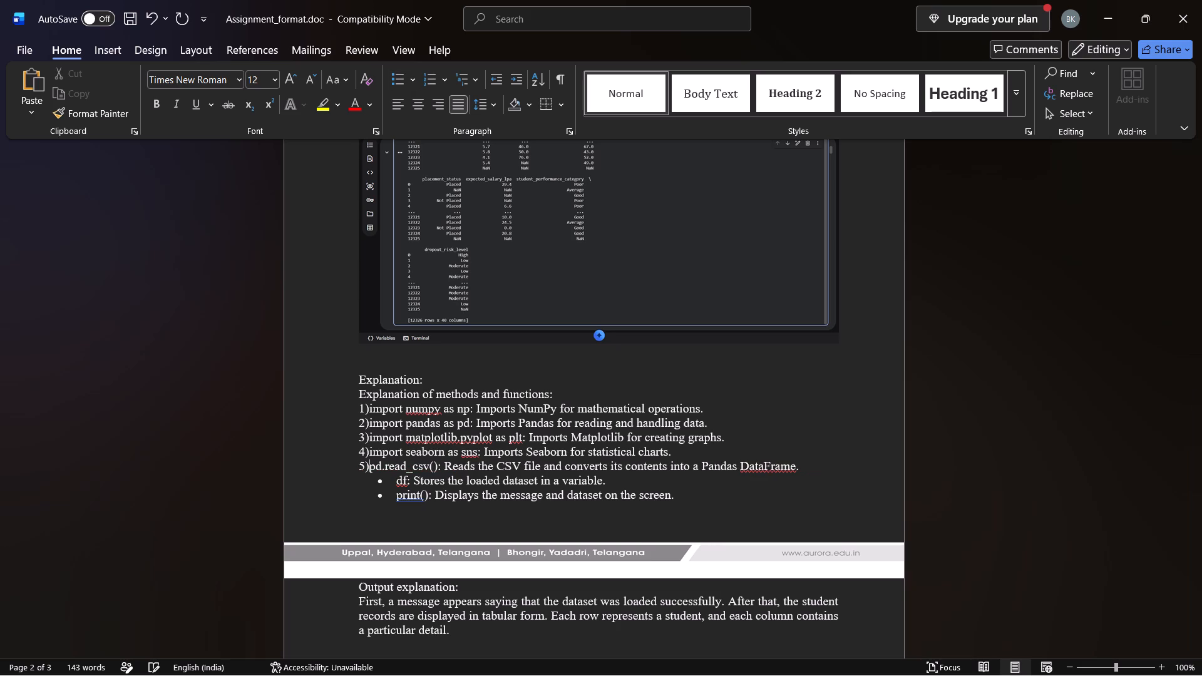
pyautogui.click(397, 480)
pyautogui.press('BackSpace')
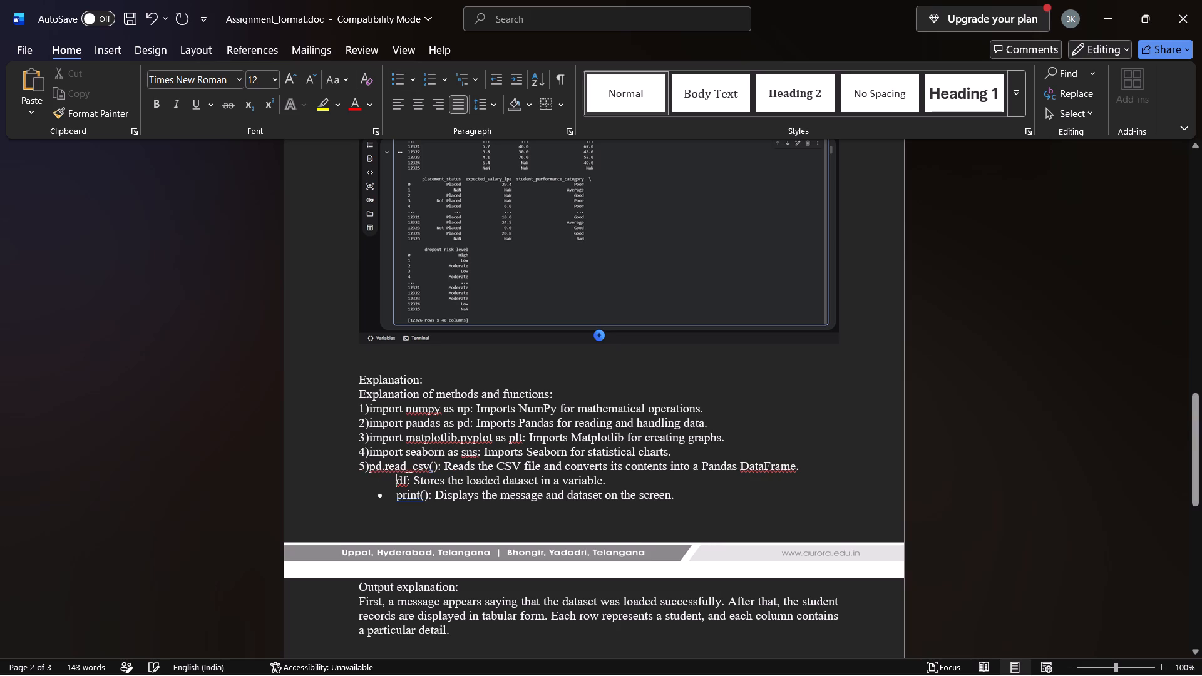
pyautogui.press('BackSpace')
pyautogui.write('6)')
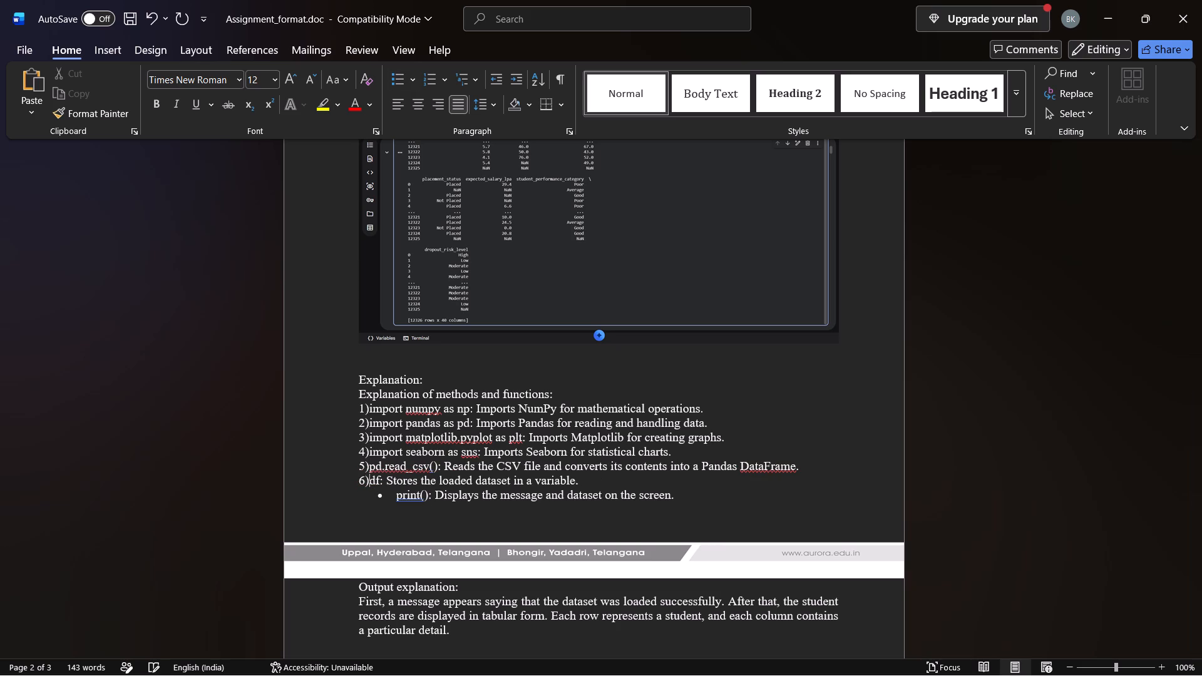
pyautogui.click(398, 499)
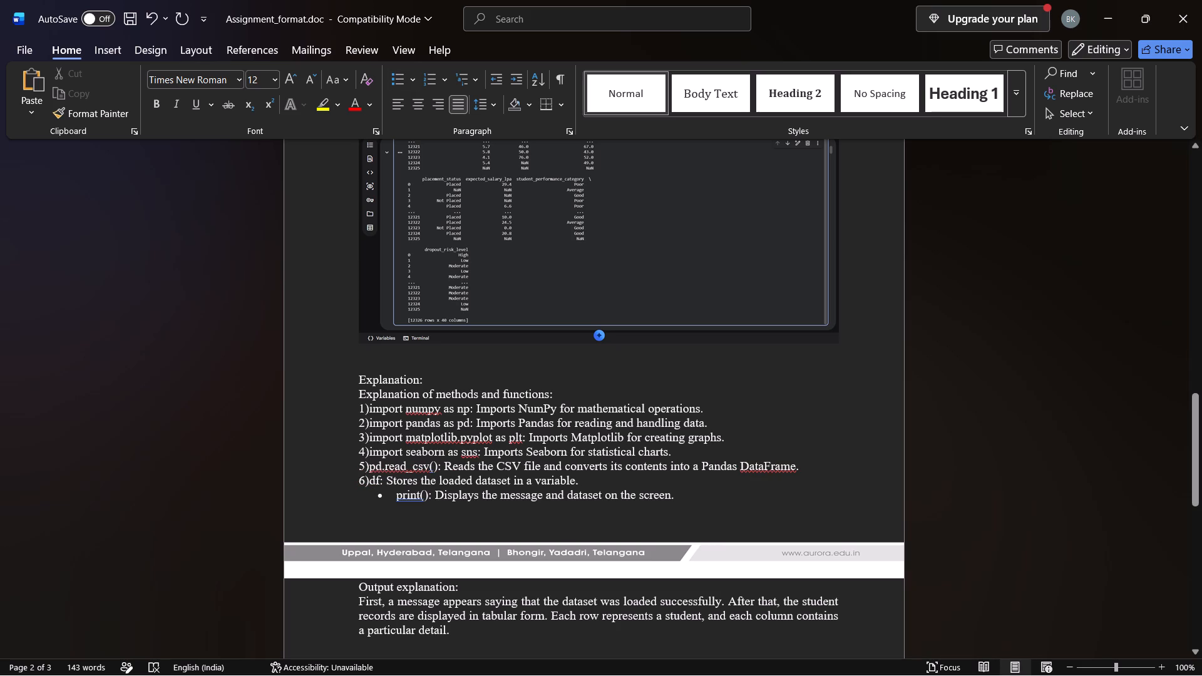
pyautogui.press('BackSpace')
pyautogui.press('BackSpace')
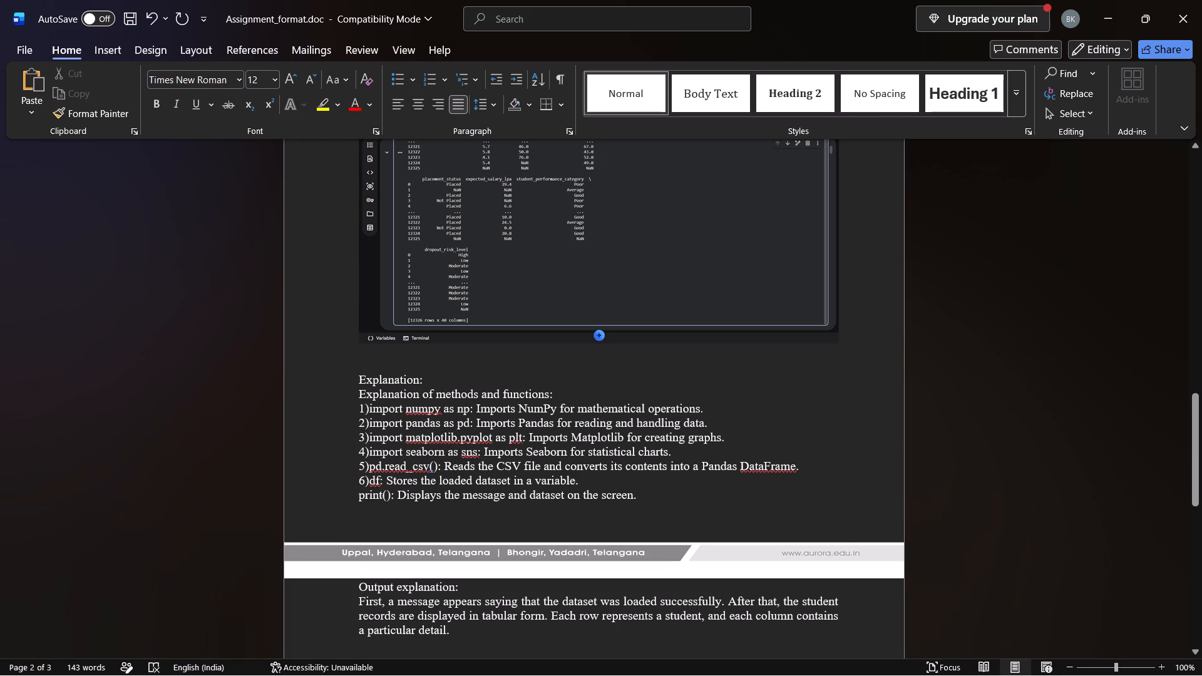
pyautogui.write('7)')
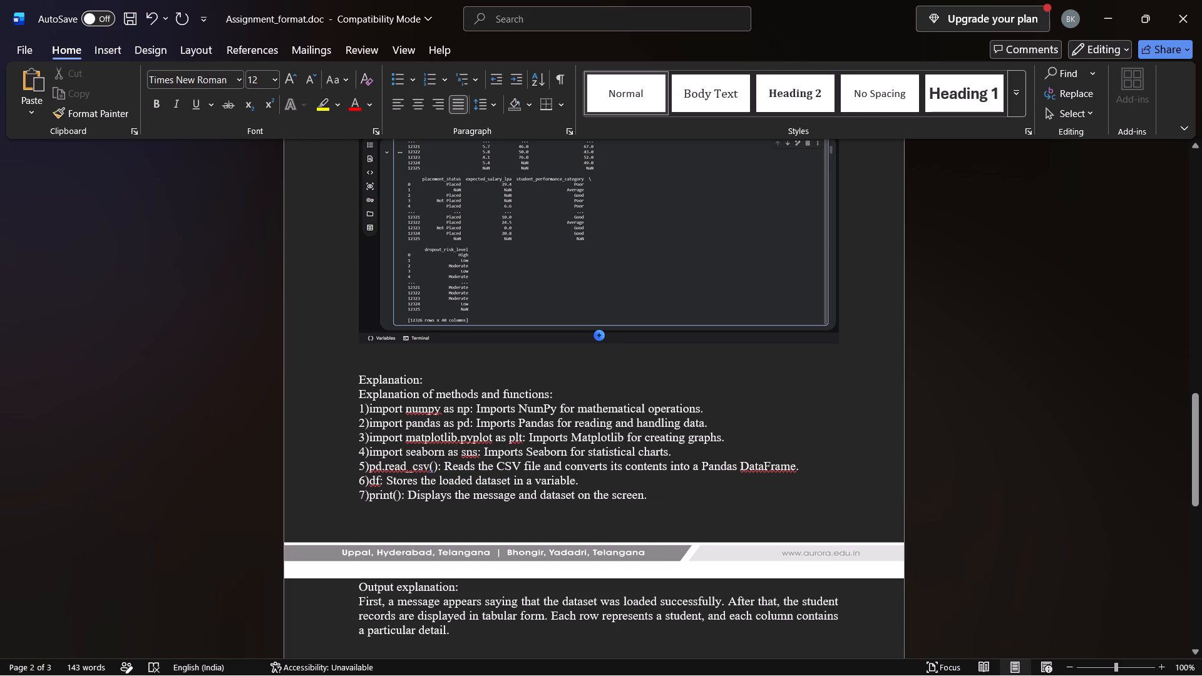
# Add two new lines below the output explanation paragraph on the last page.
pyautogui.scroll(-2, 463, 546)
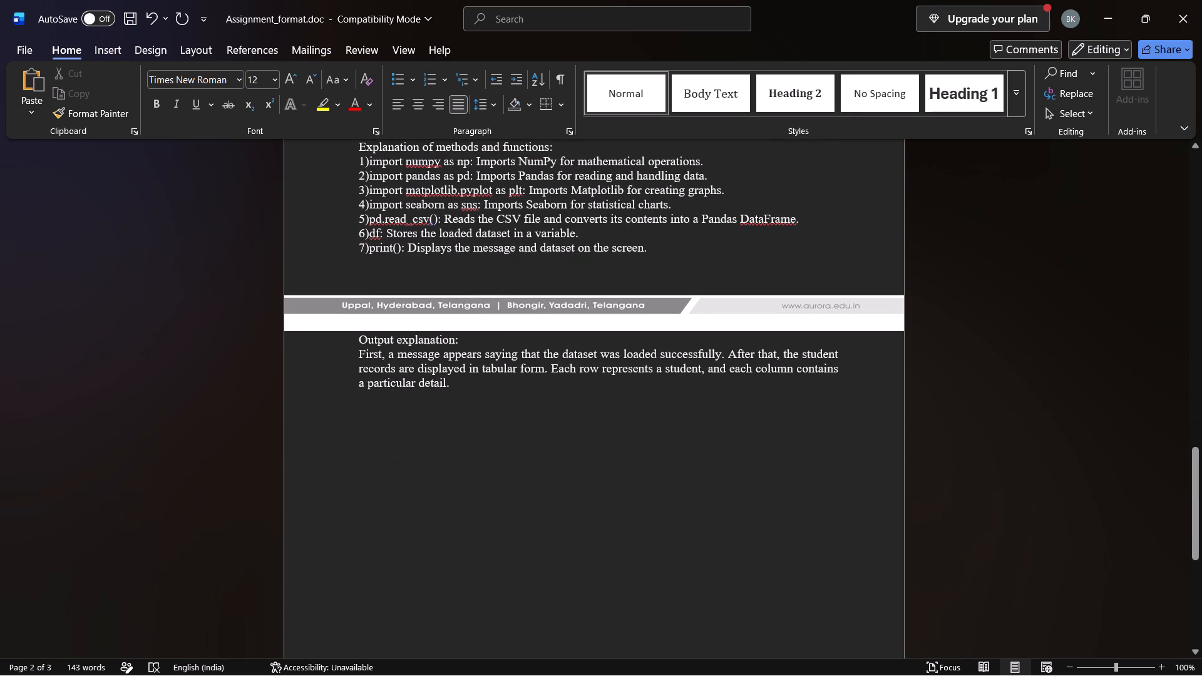
pyautogui.click(518, 417)
pyautogui.press('Return')
pyautogui.press('Return')
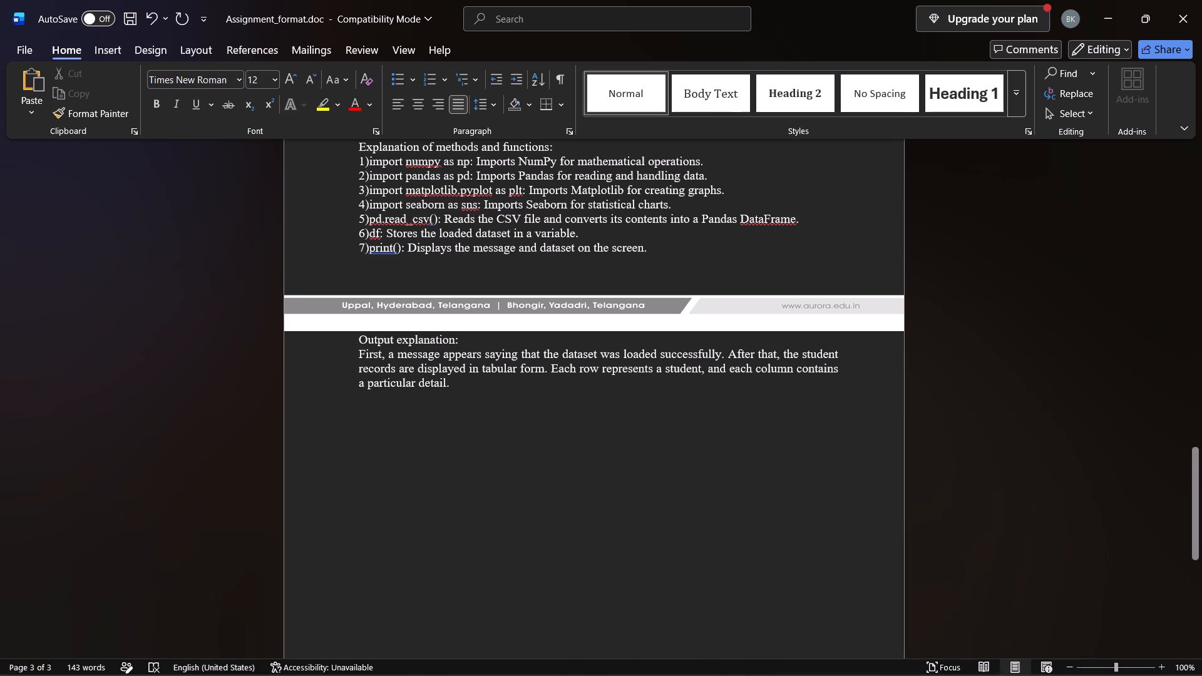
# Switch to Chrome and find the "2. Displaying First and Last Records" cell in the lab_2.ipynb Colab notebook.
pyautogui.click(708, 669)
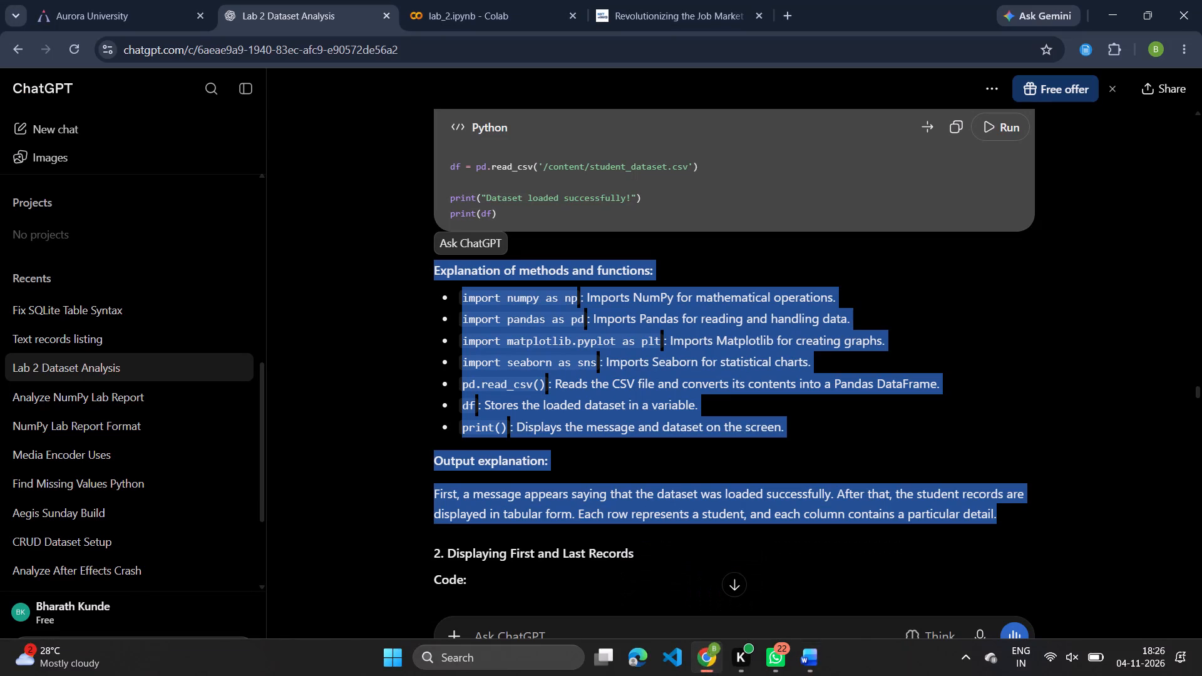
pyautogui.scroll(-1, 631, 576)
pyautogui.click(490, 14)
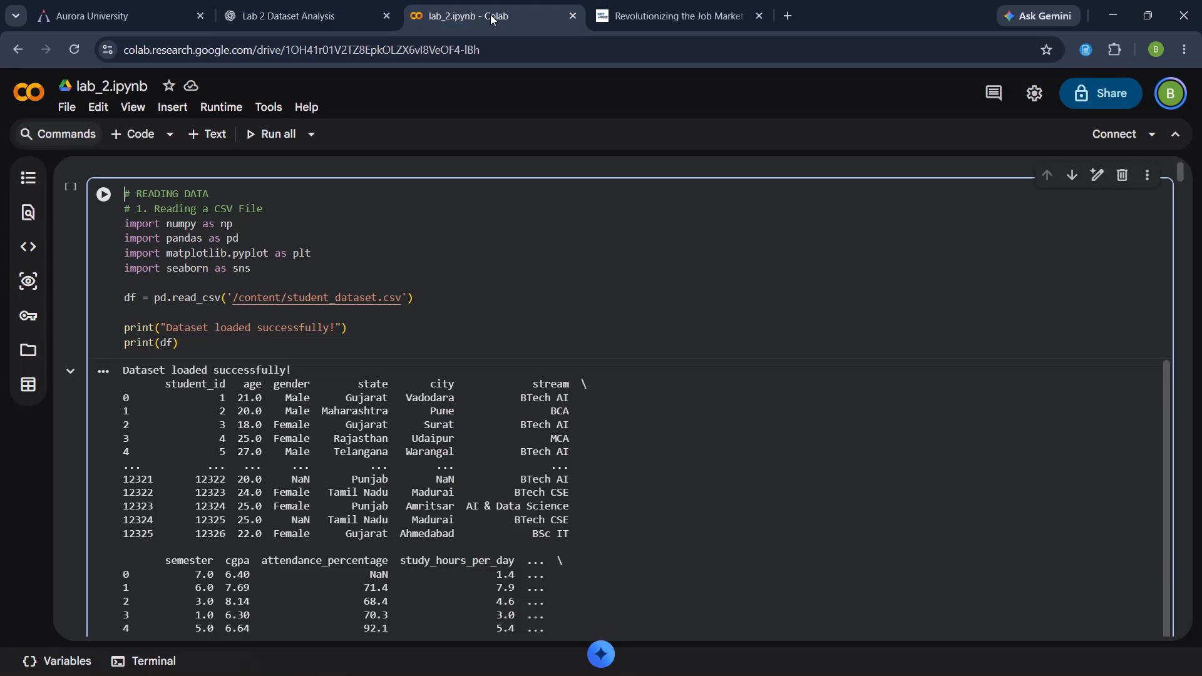
pyautogui.scroll(-2, 446, 275)
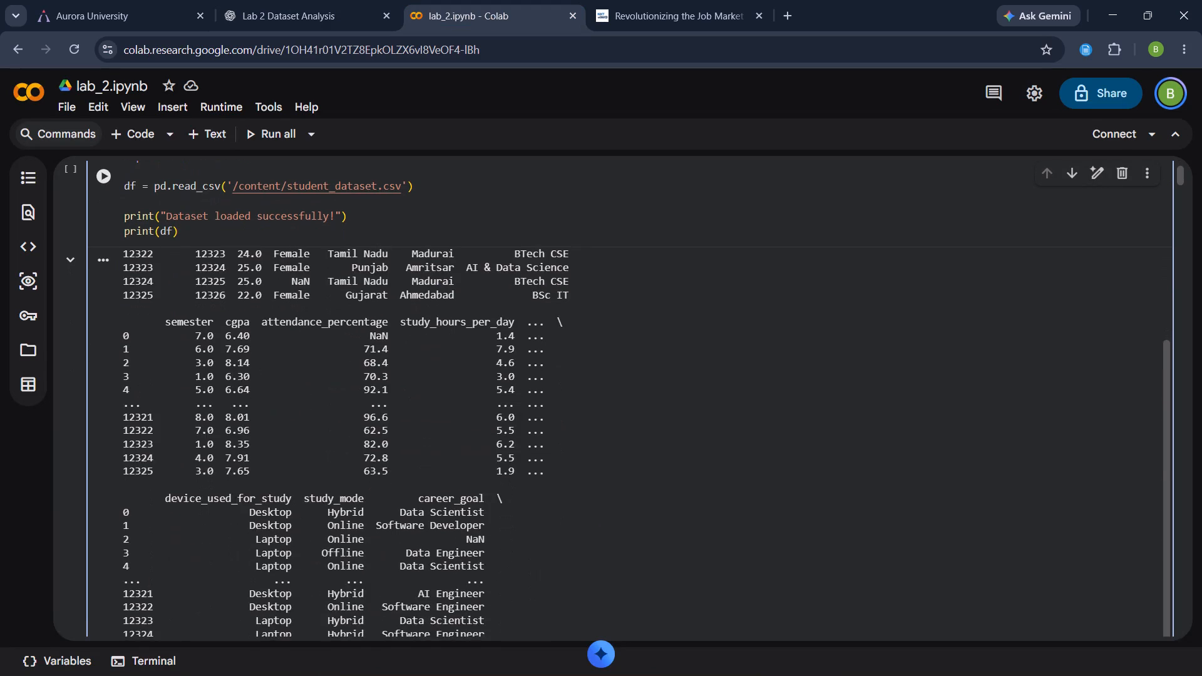
pyautogui.scroll(-3, 446, 275)
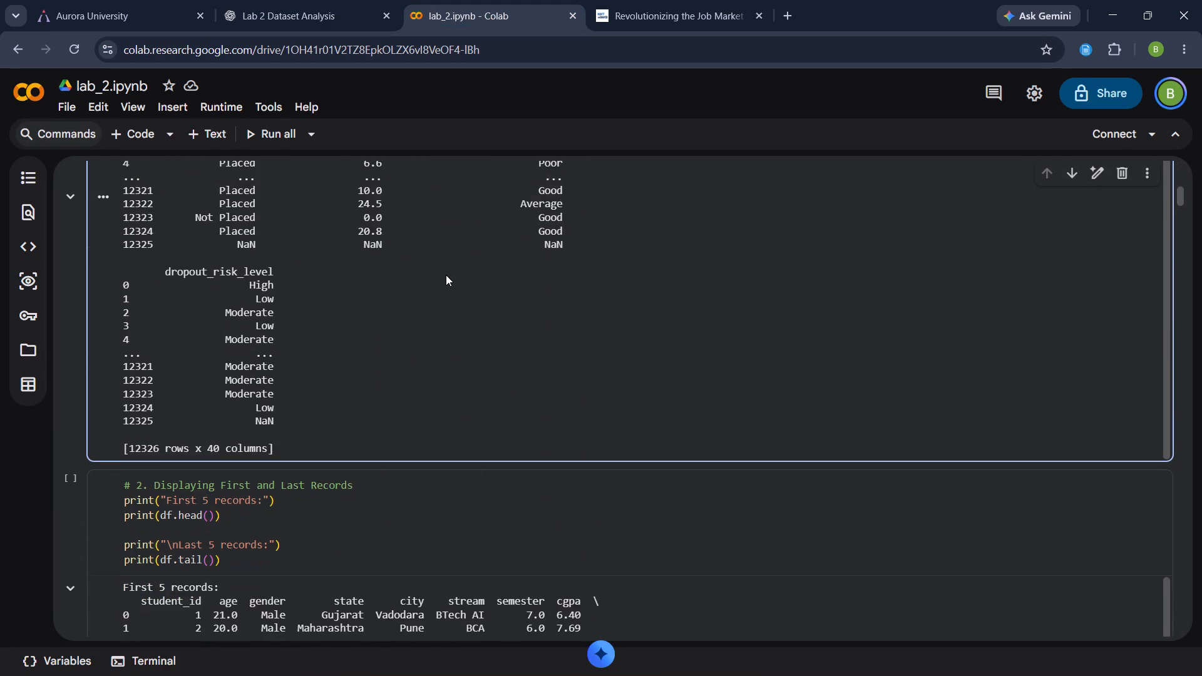
pyautogui.scroll(-1, 446, 275)
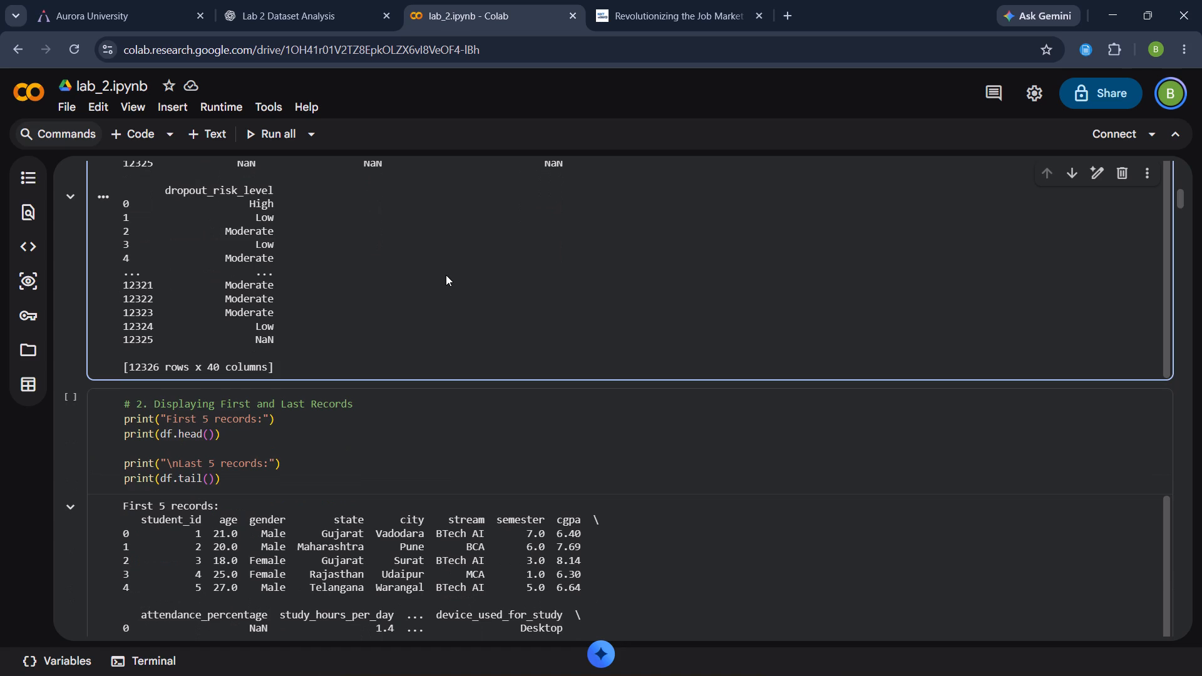
pyautogui.scroll(-1, 446, 275)
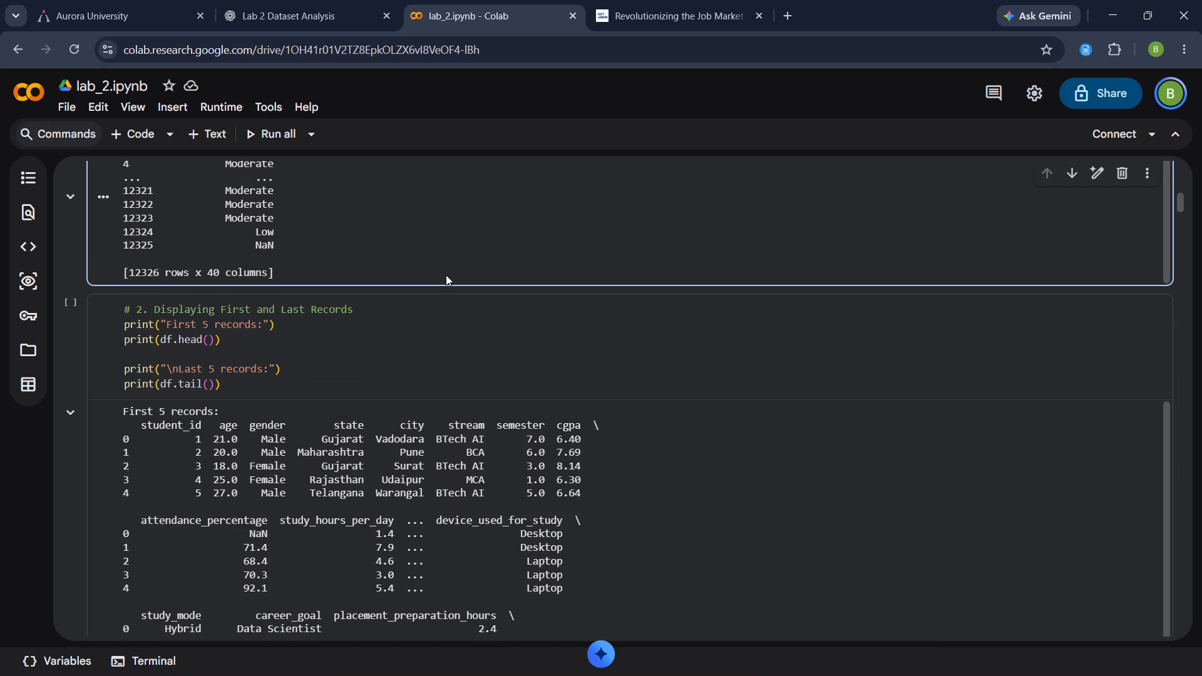
pyautogui.scroll(-1, 446, 275)
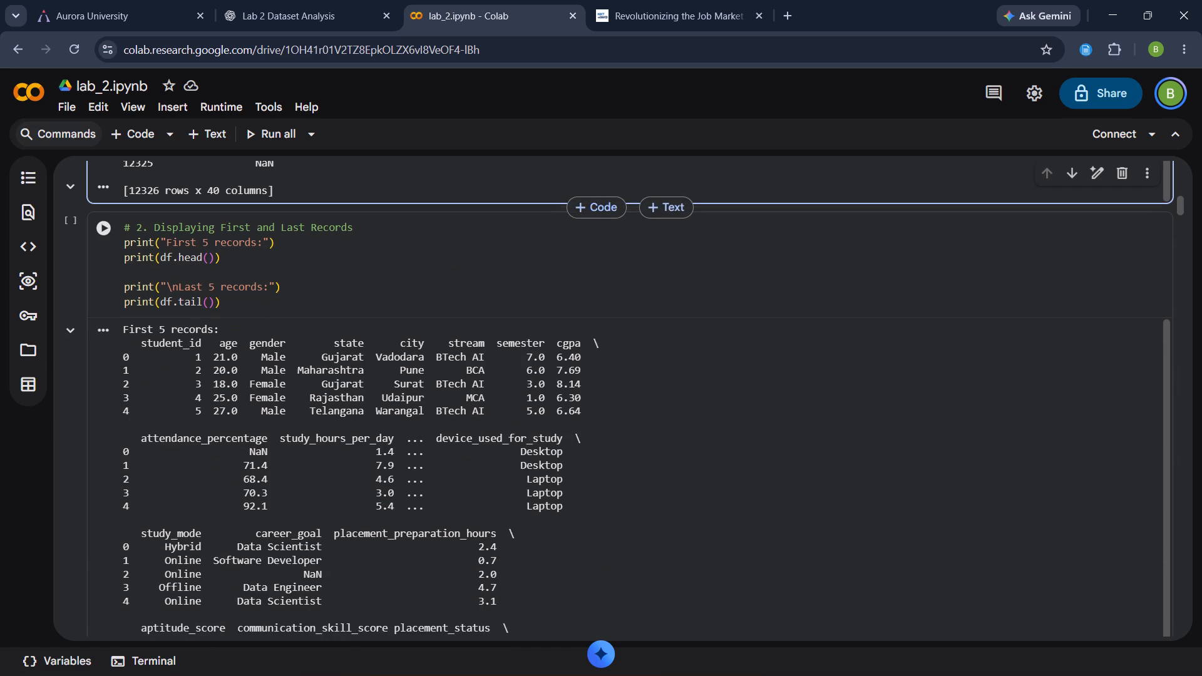
pyautogui.scroll(-1, 446, 275)
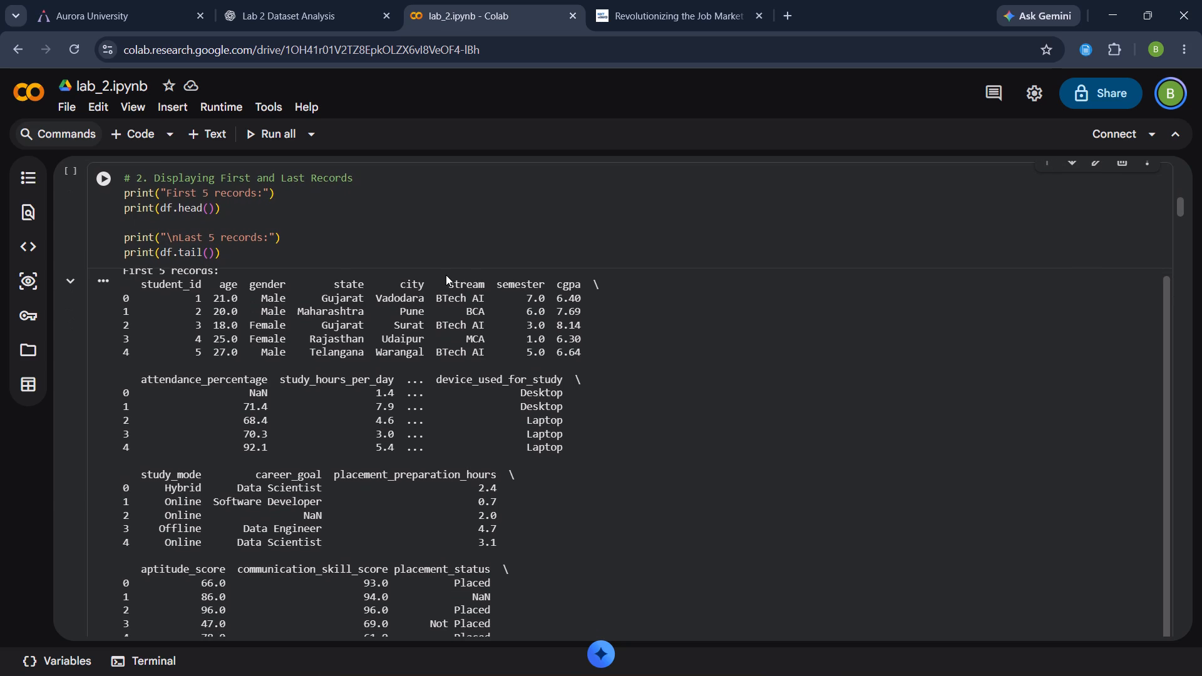
# Clear all items from the Windows clipboard history.
pyautogui.press('super+v')
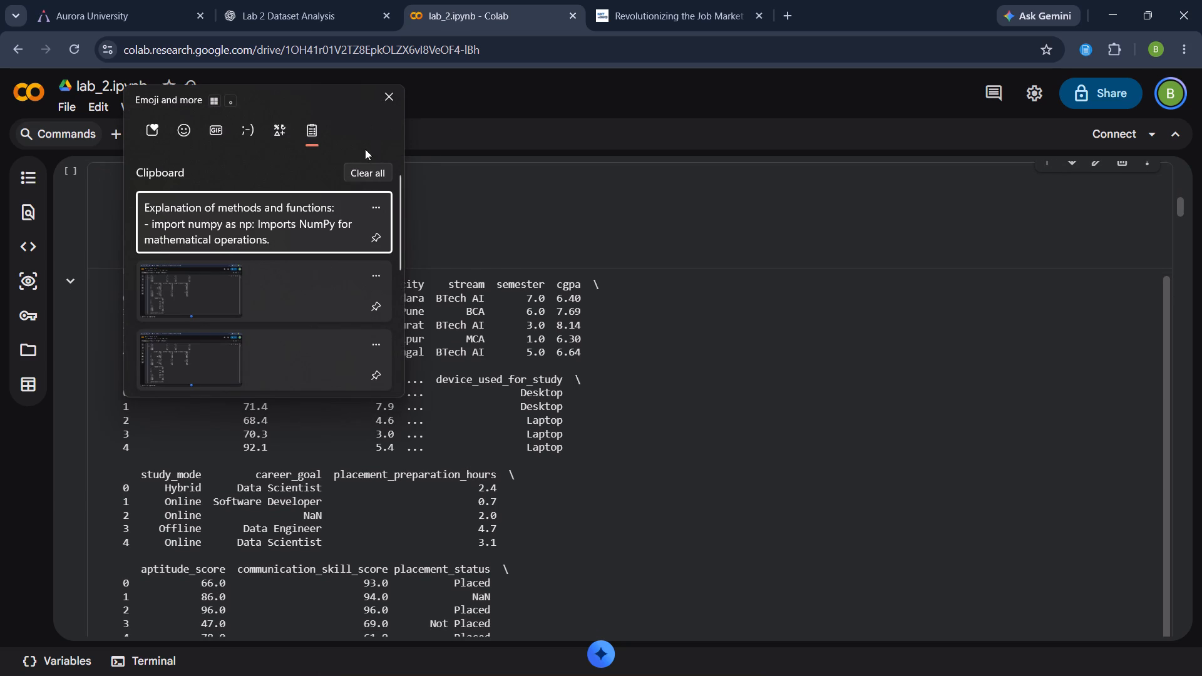
pyautogui.click(361, 167)
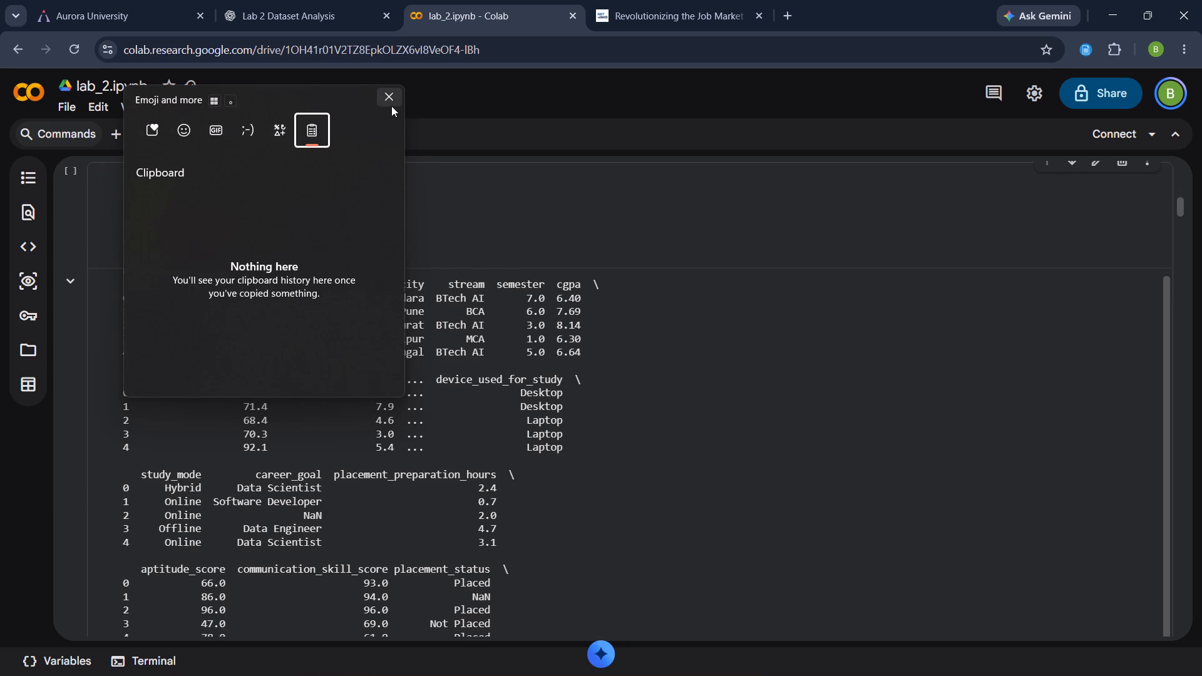
pyautogui.click(391, 106)
# Capture a screenshot of the full Colab page area below the address bar, showing the section 2 code and first records output.
pyautogui.press('Print')
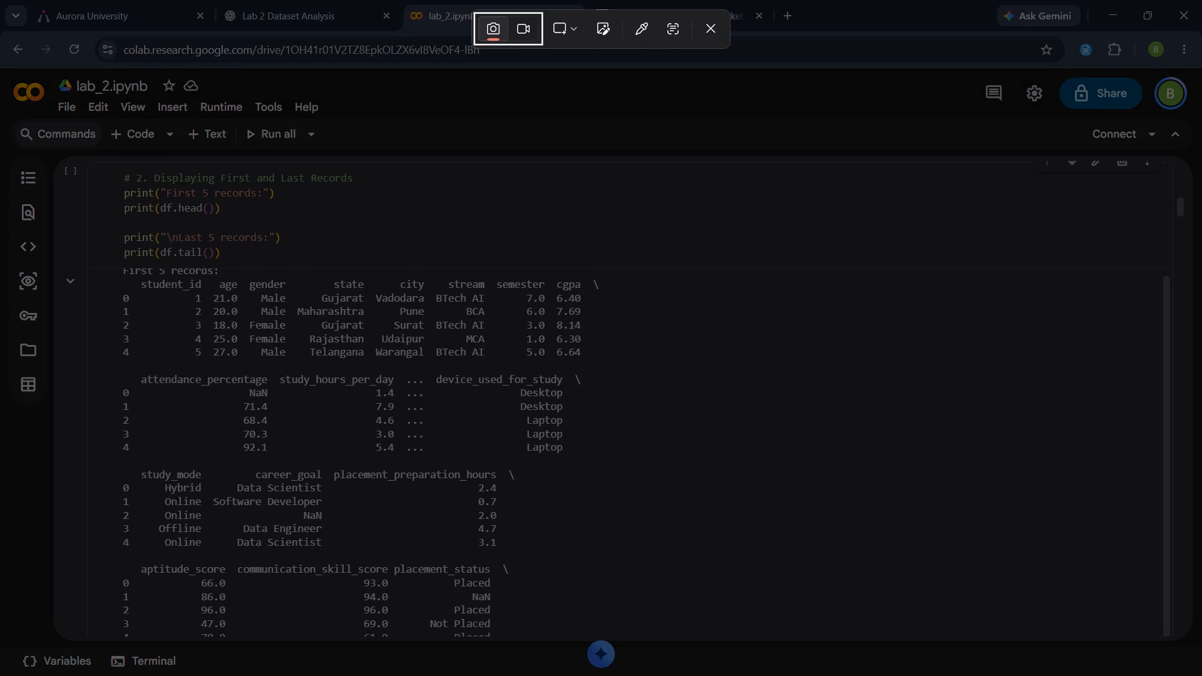
pyautogui.moveTo(0, 68); pyautogui.dragTo(1201, 675)
# Capture a screenshot of the Colab page area below the address bar, showing the end of the first records and start of "Last 5 records".
pyautogui.hscroll(4, 737, 549)
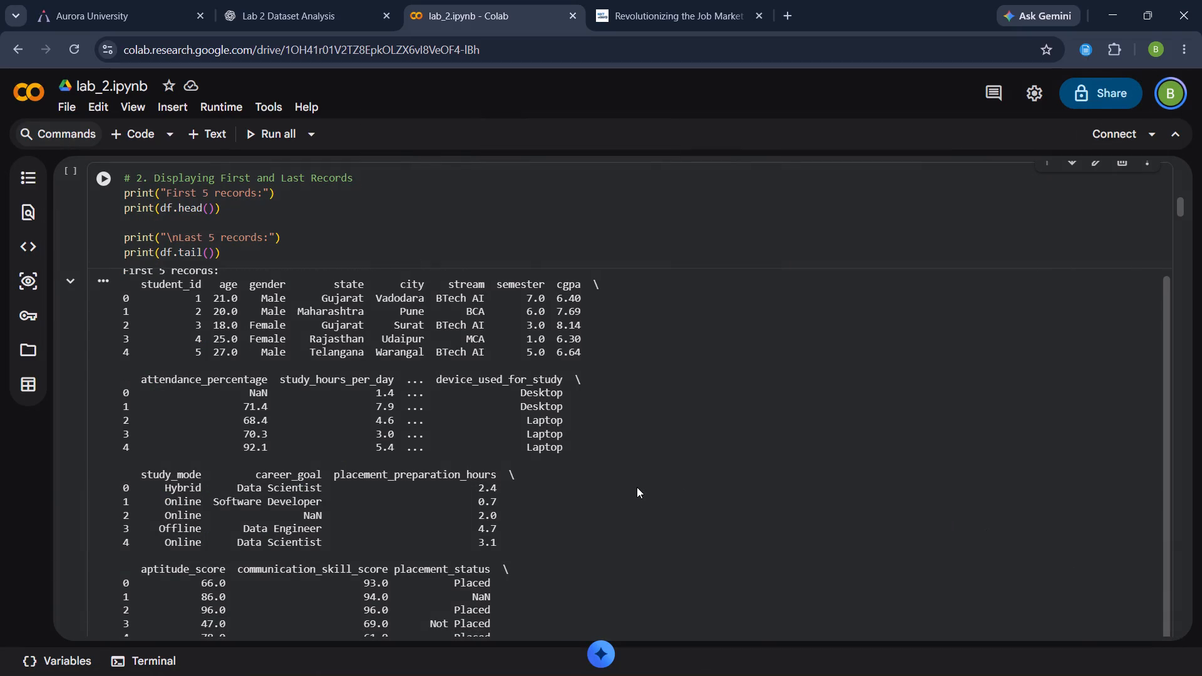
pyautogui.scroll(-2, 637, 487)
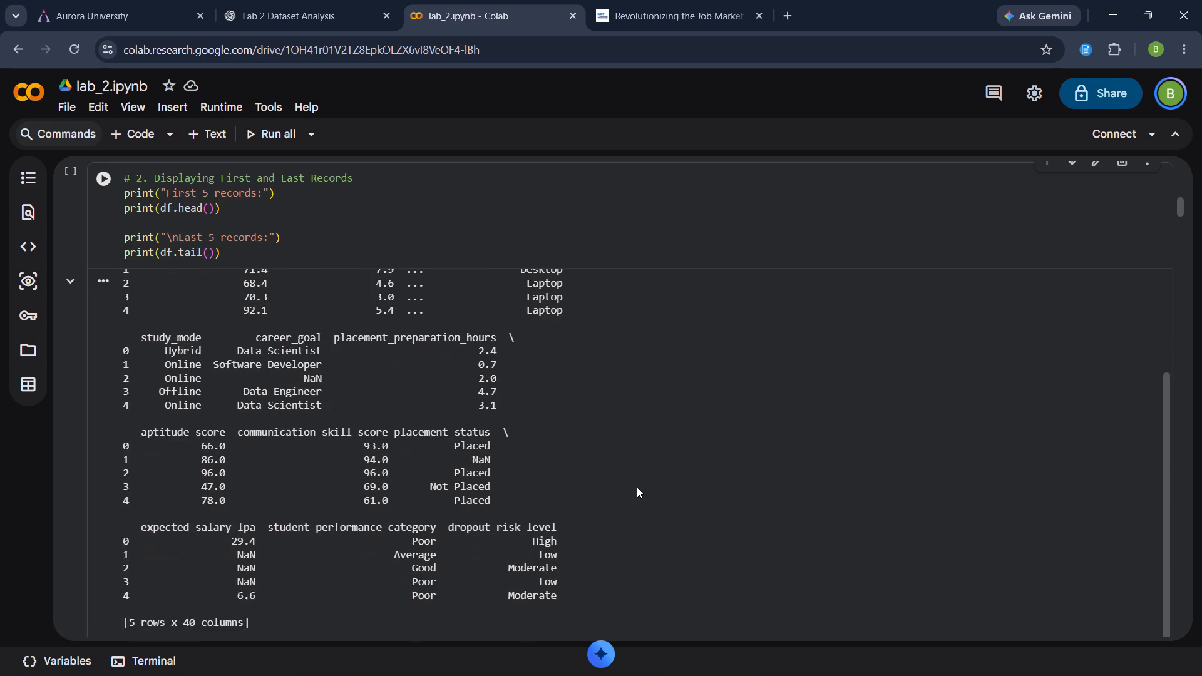
pyautogui.scroll(-3, 637, 487)
pyautogui.hscroll(1, 637, 487)
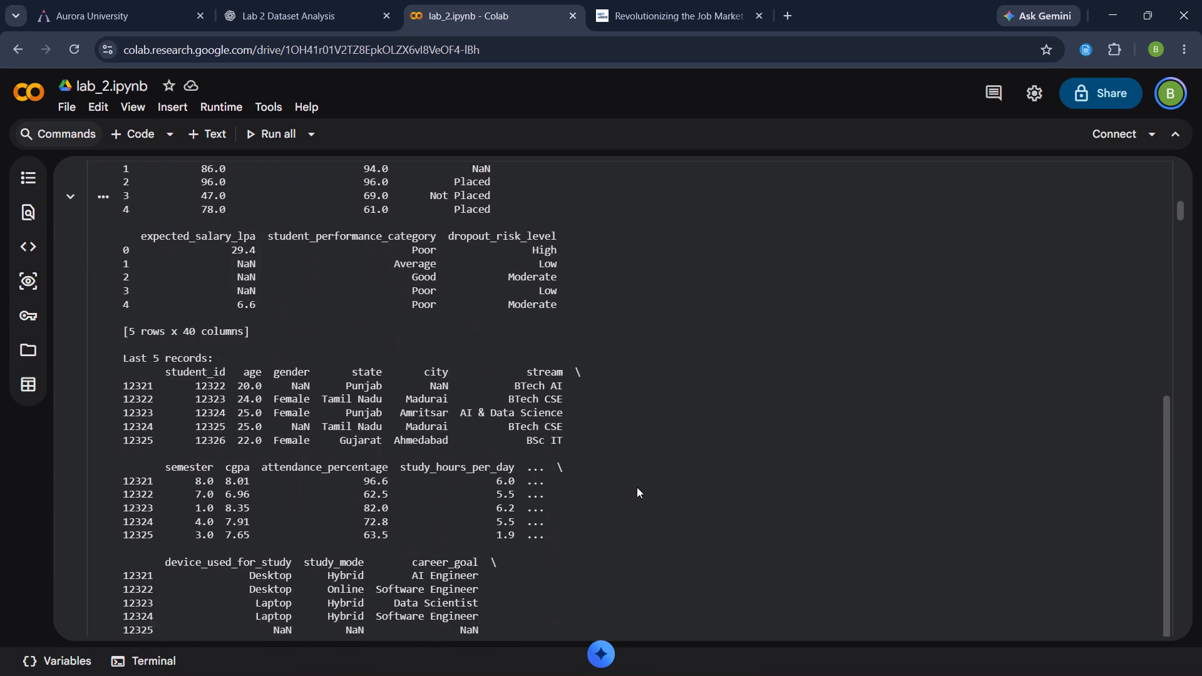
pyautogui.hscroll(1, 637, 487)
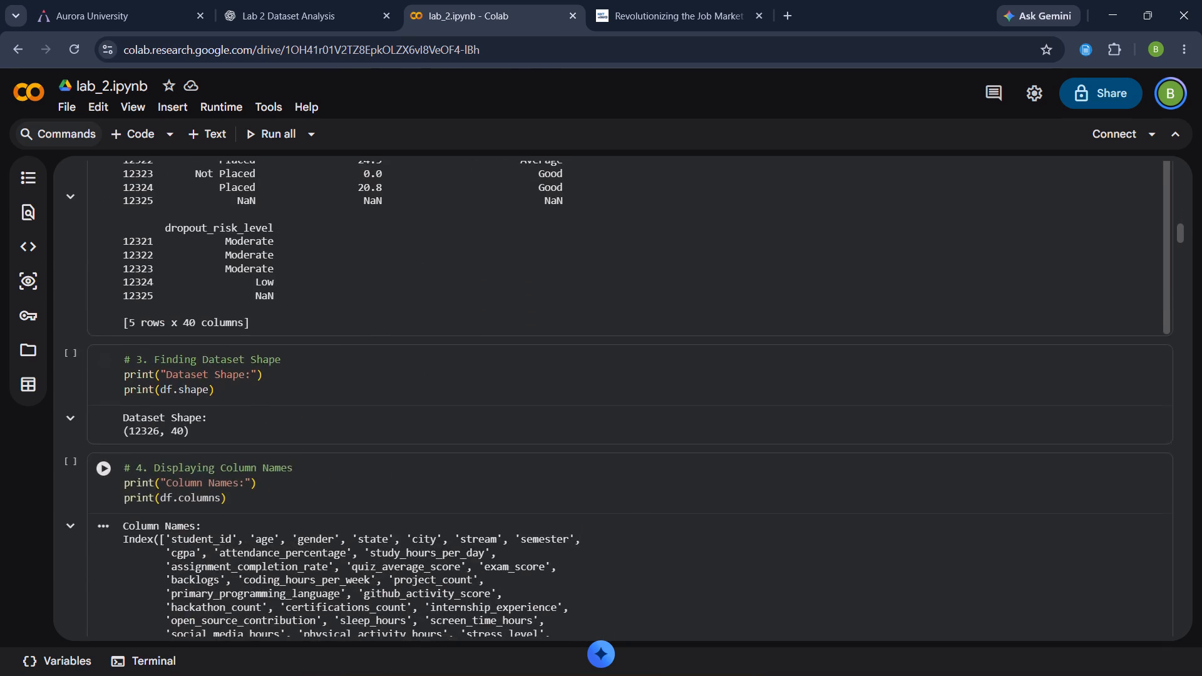
pyautogui.scroll(6, 637, 487)
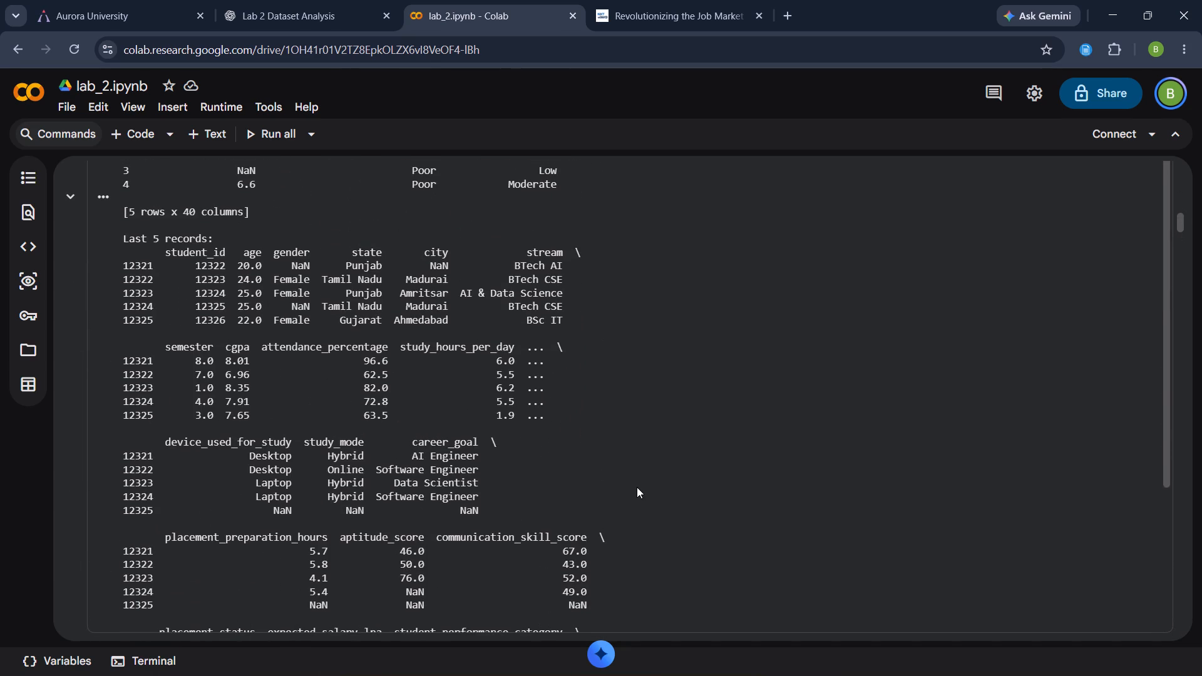
pyautogui.scroll(1, 637, 487)
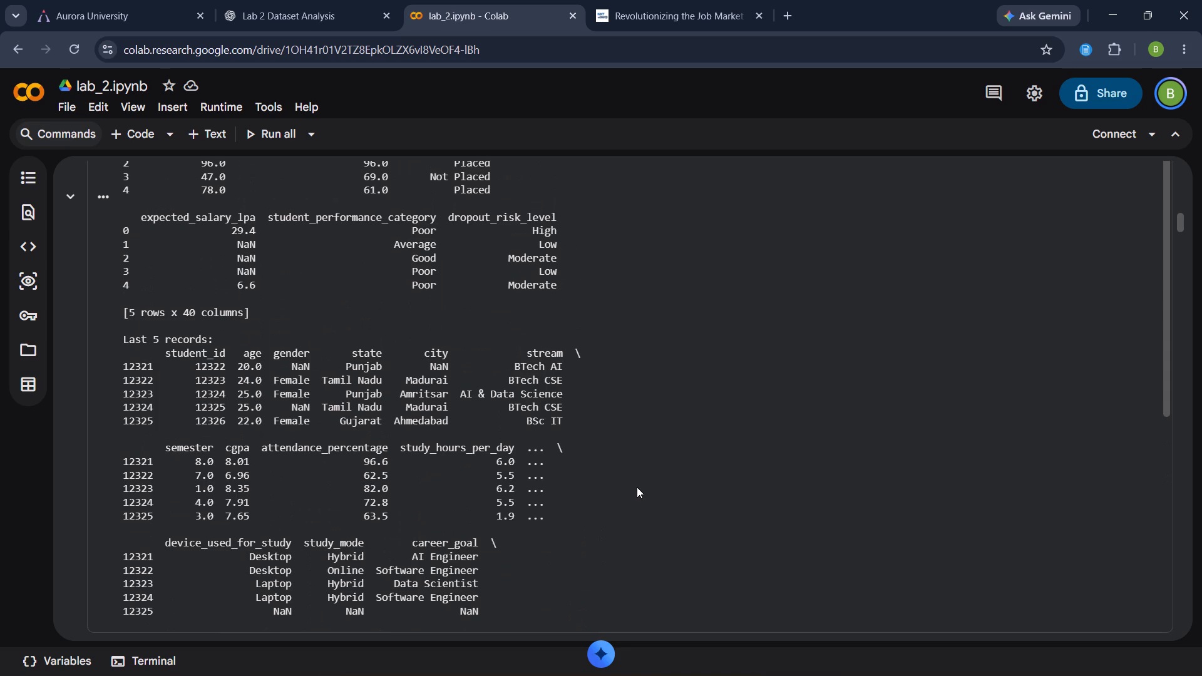
pyautogui.scroll(-3, 637, 487)
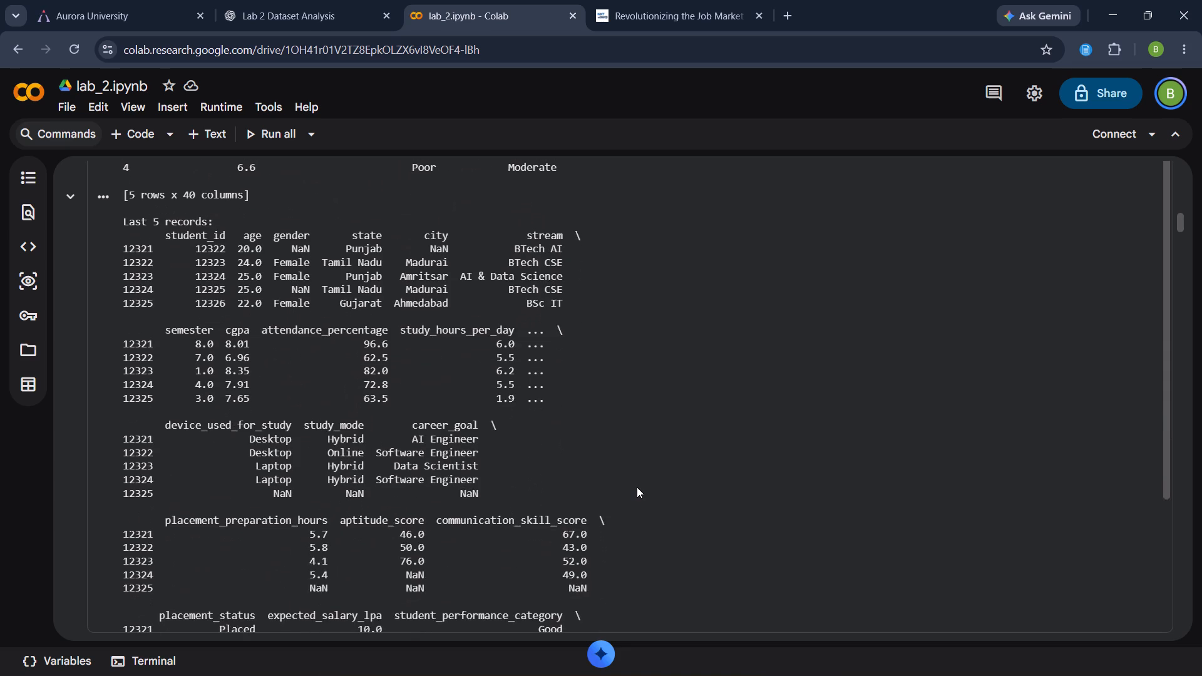
pyautogui.scroll(-2, 637, 487)
pyautogui.scroll(1, 637, 487)
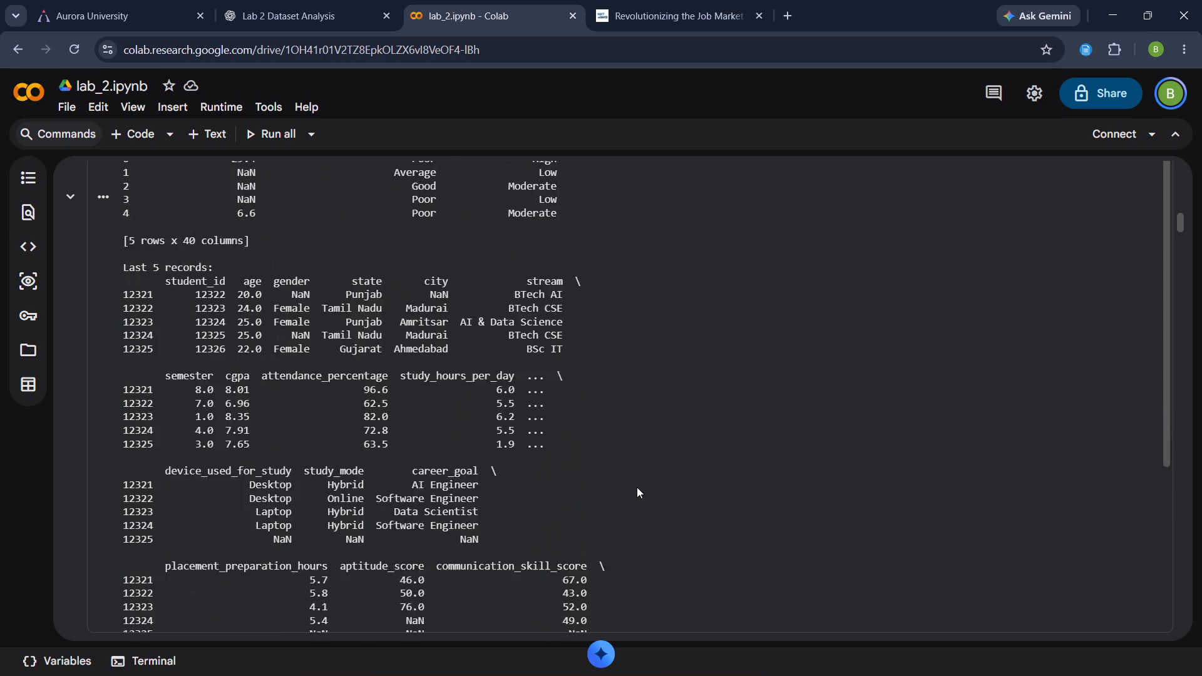
pyautogui.scroll(2, 637, 487)
pyautogui.scroll(-1, 637, 487)
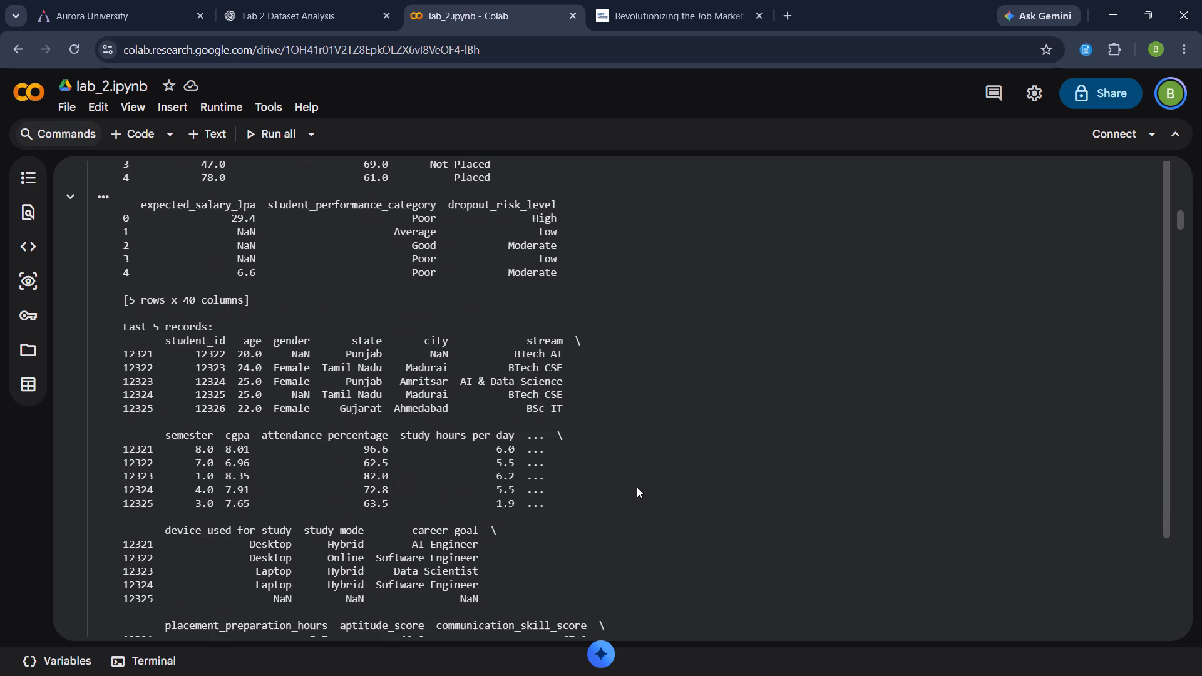
pyautogui.scroll(2, 637, 487)
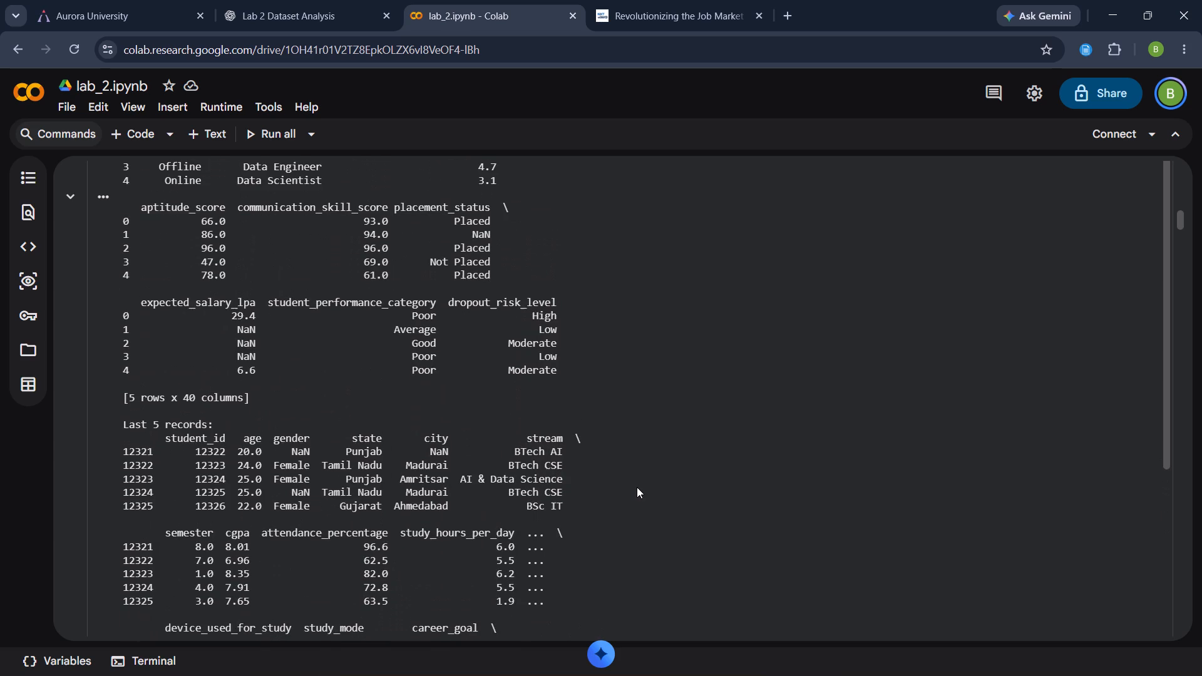
pyautogui.scroll(3, 637, 487)
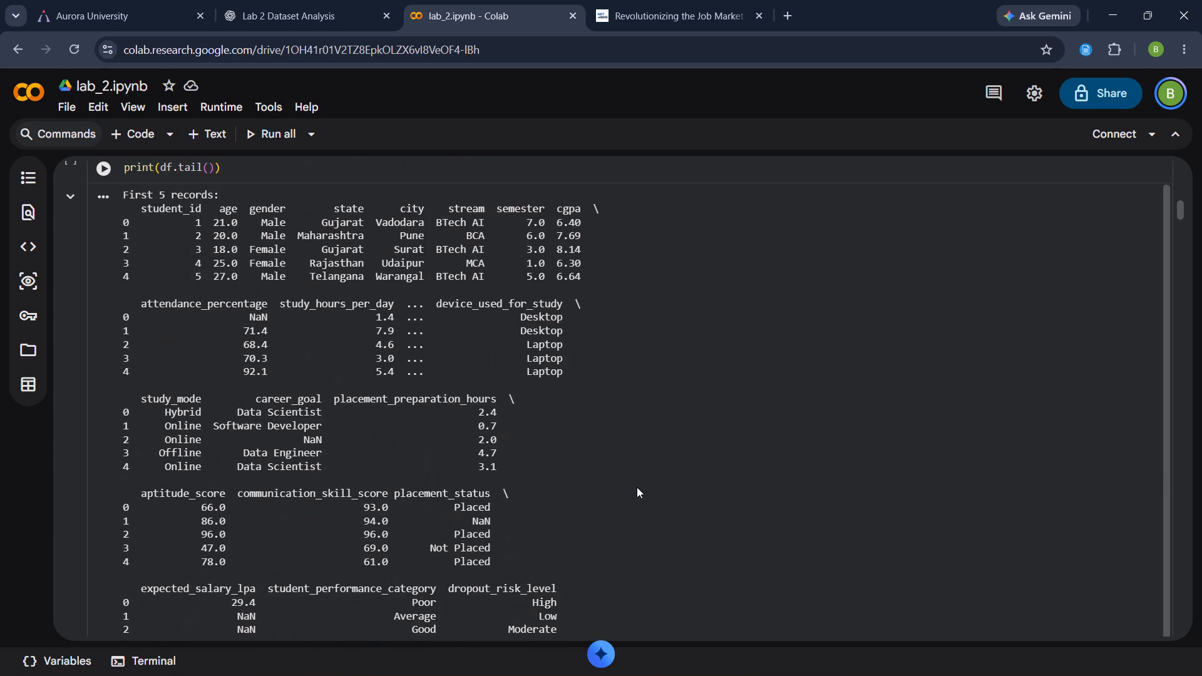
pyautogui.scroll(-4, 637, 487)
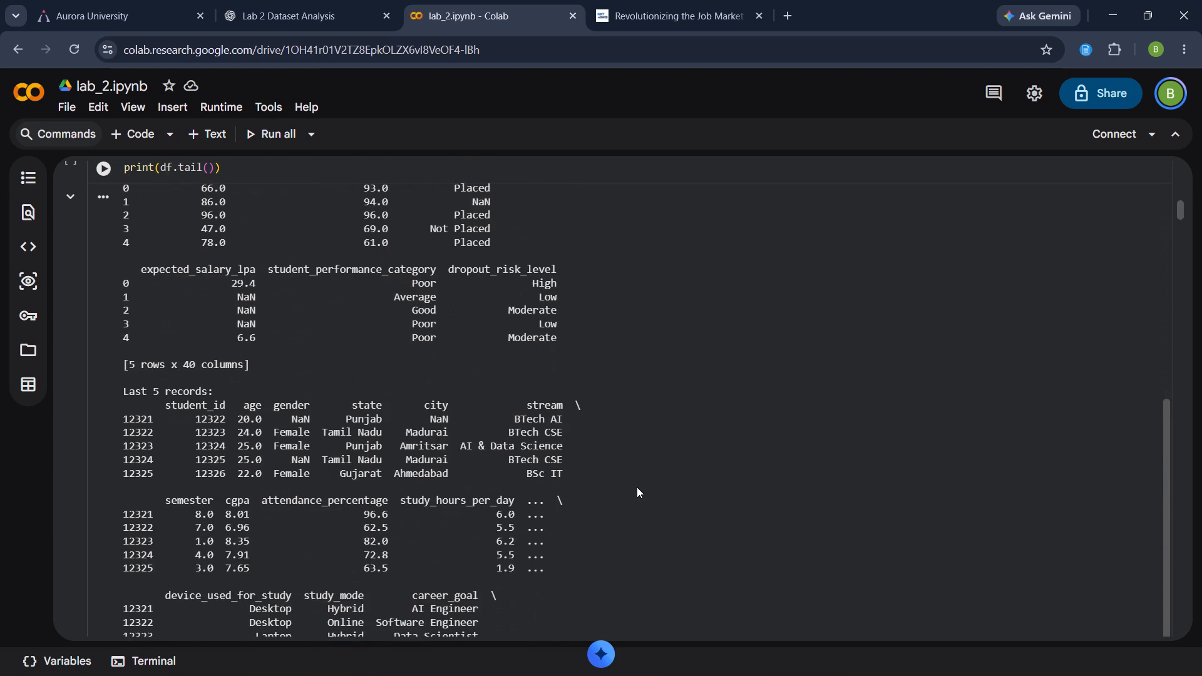
pyautogui.scroll(-2, 637, 487)
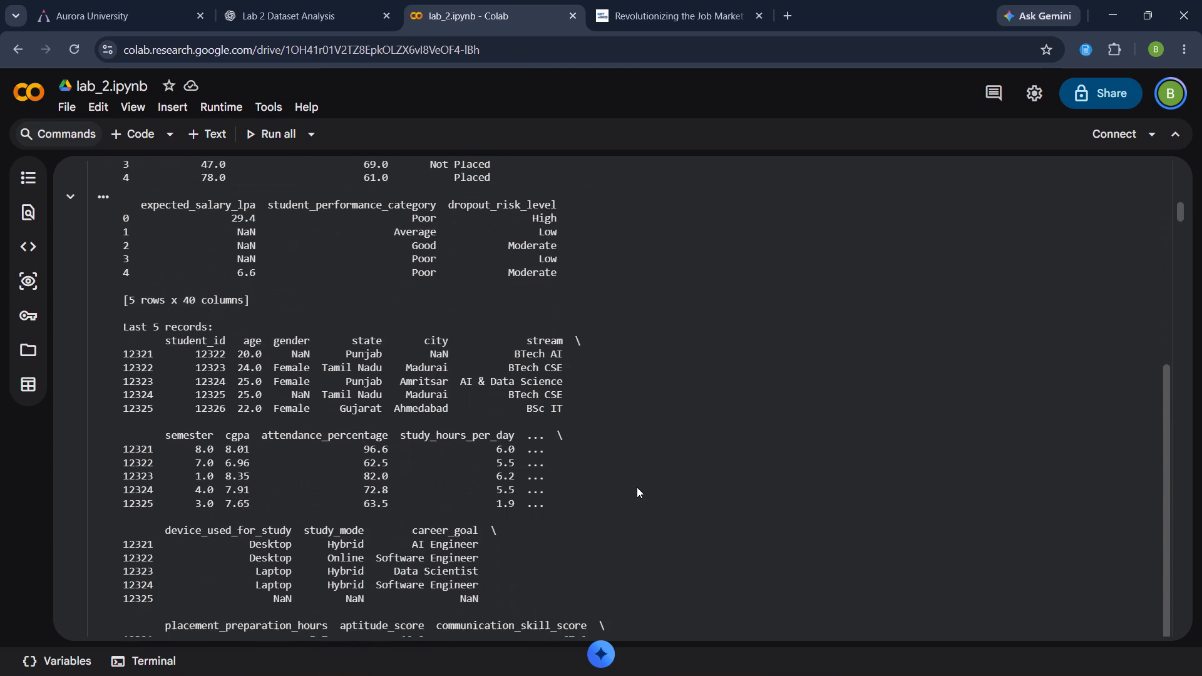
pyautogui.press('Print')
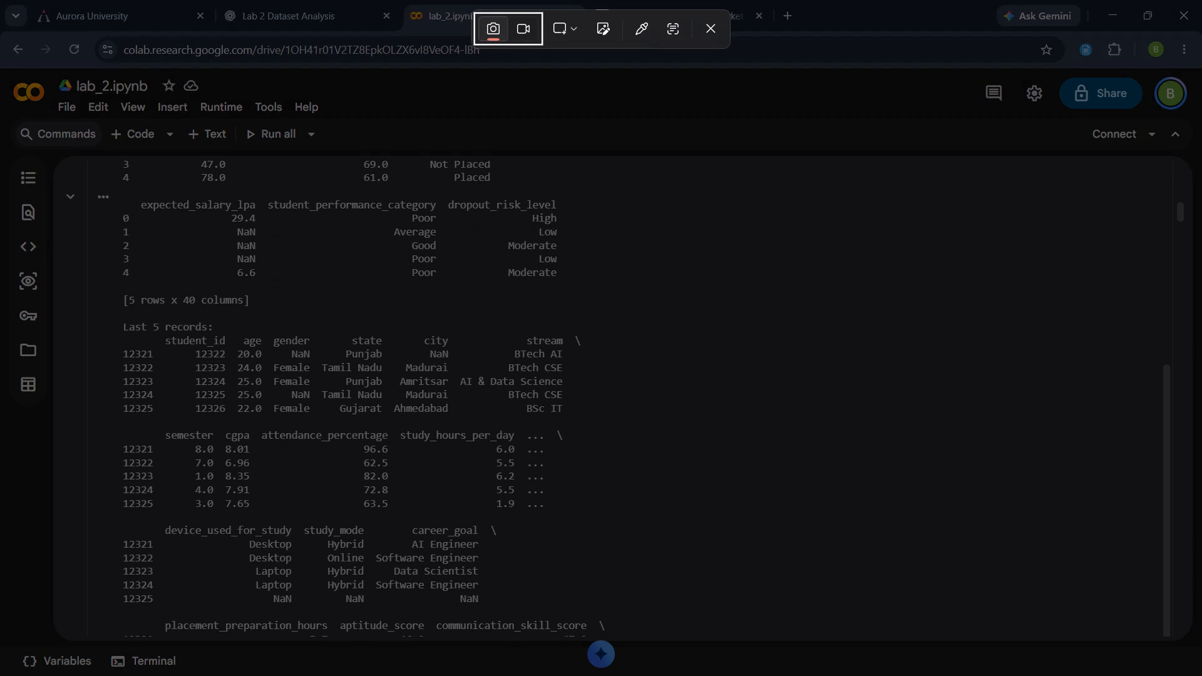
pyautogui.click(1, 68)
pyautogui.moveTo(0, 70); pyautogui.dragTo(248, 218)
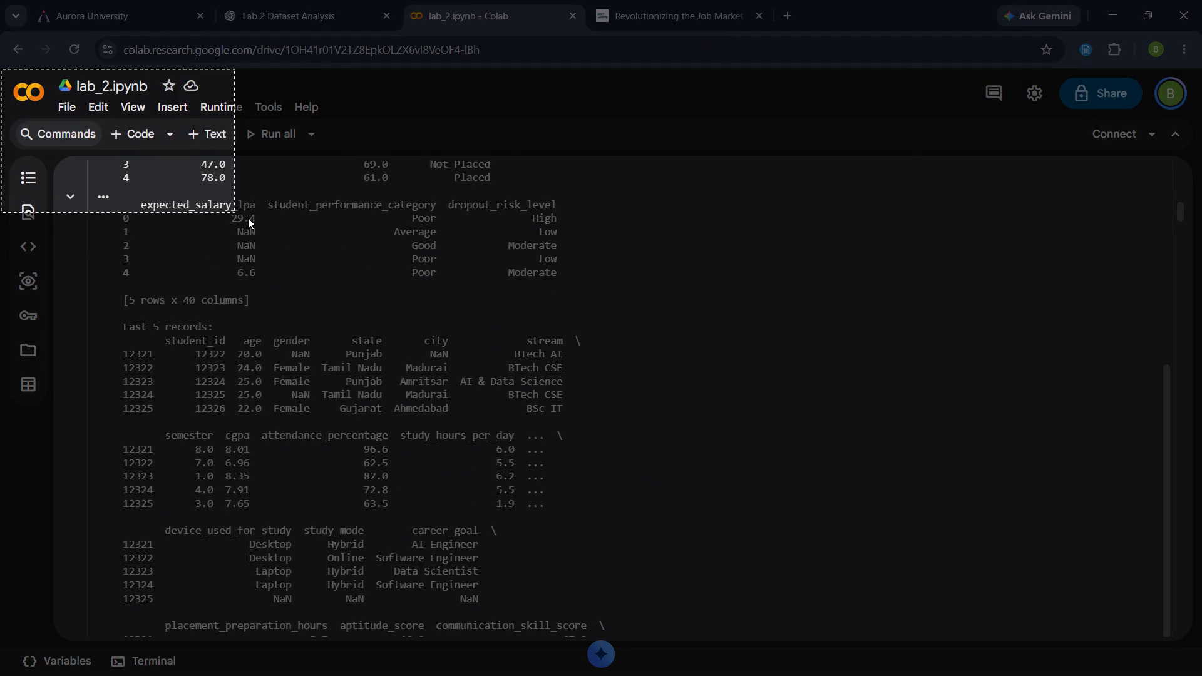
pyautogui.moveTo(248, 218); pyautogui.dragTo(1201, 675)
# Capture the same page area with the remaining last-records output, from device_used_for_study down to dropout_risk_level and the closing row and column line.
pyautogui.hscroll(1, 394, 265)
pyautogui.hscroll(1, 985, 495)
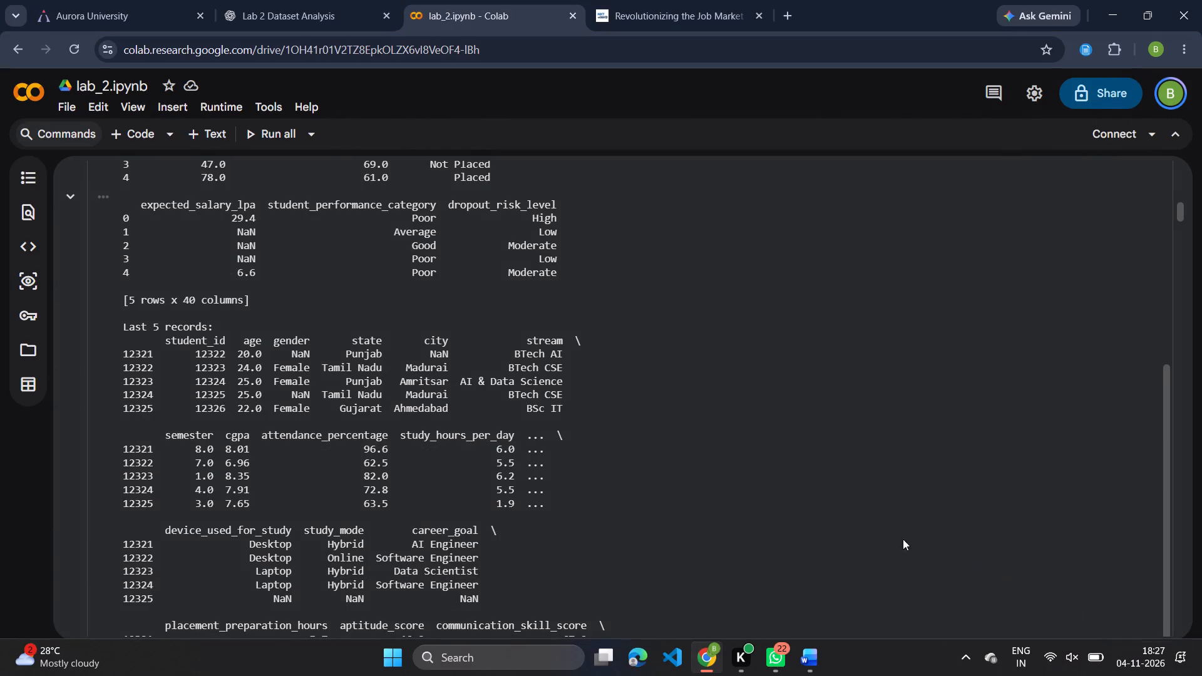
pyautogui.scroll(-4, 711, 487)
pyautogui.scroll(1, 711, 487)
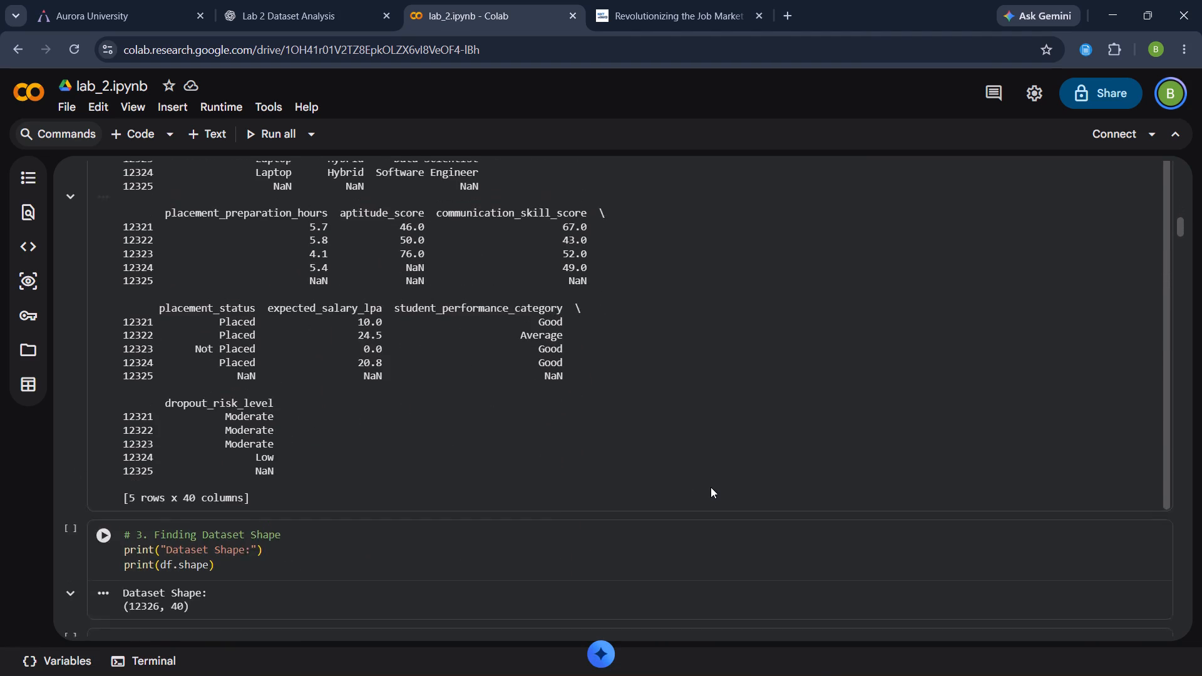
pyautogui.scroll(1, 711, 487)
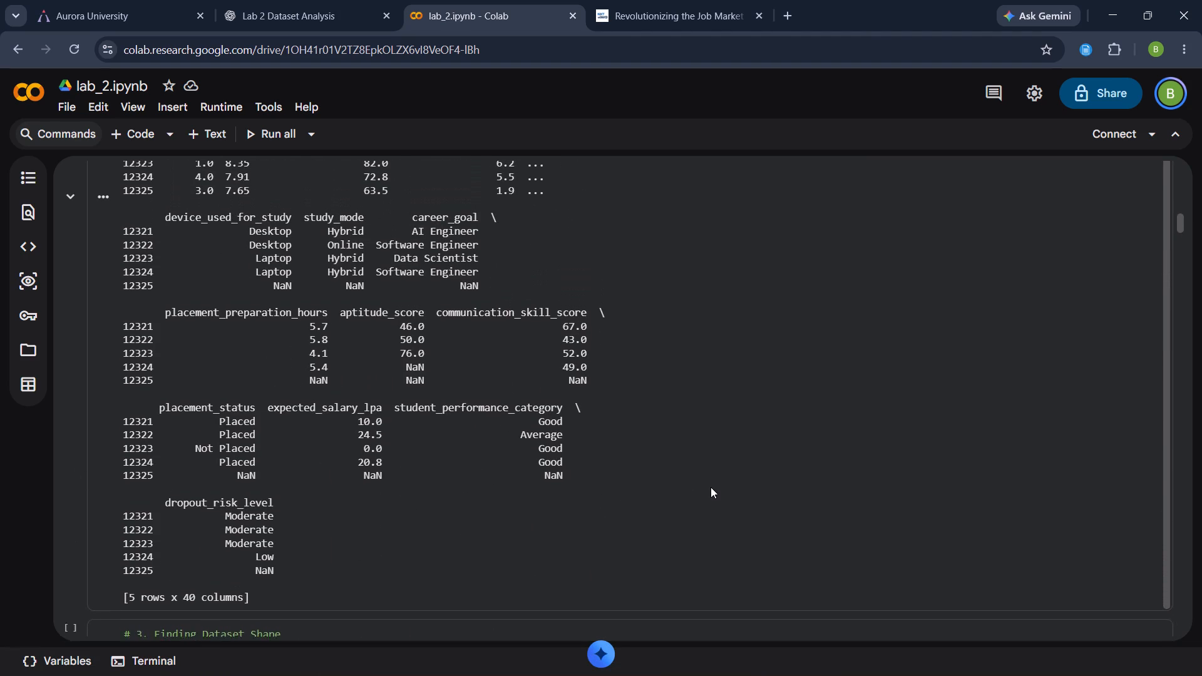
pyautogui.scroll(2, 711, 487)
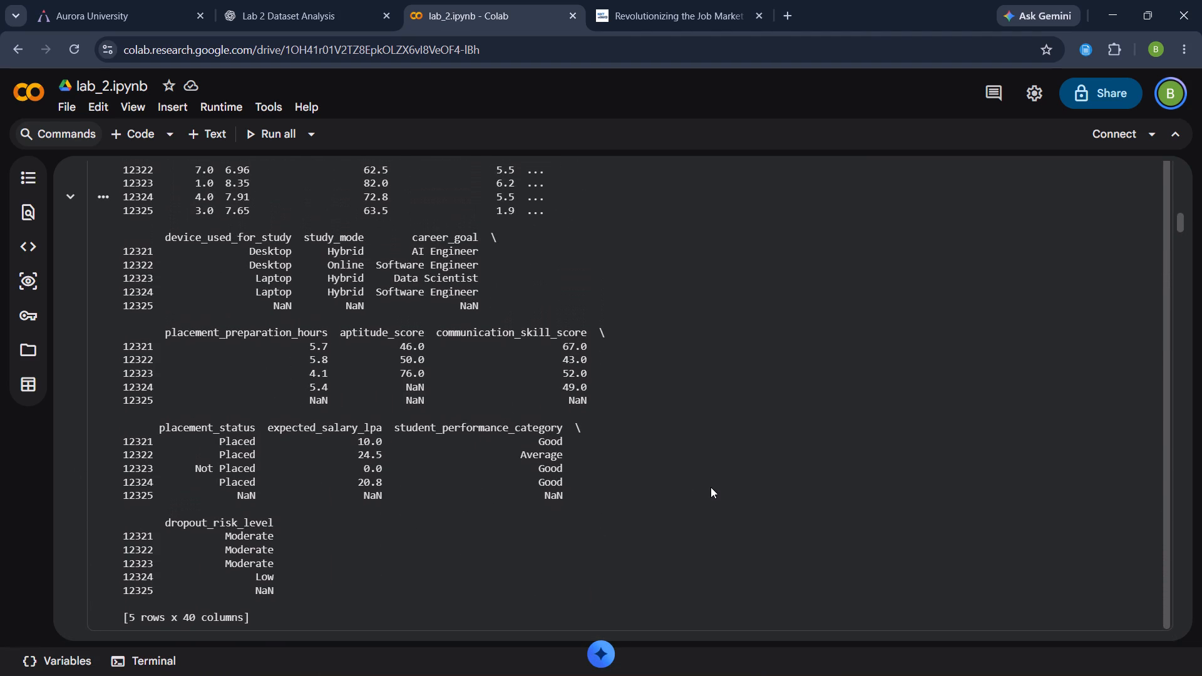
pyautogui.press('Print')
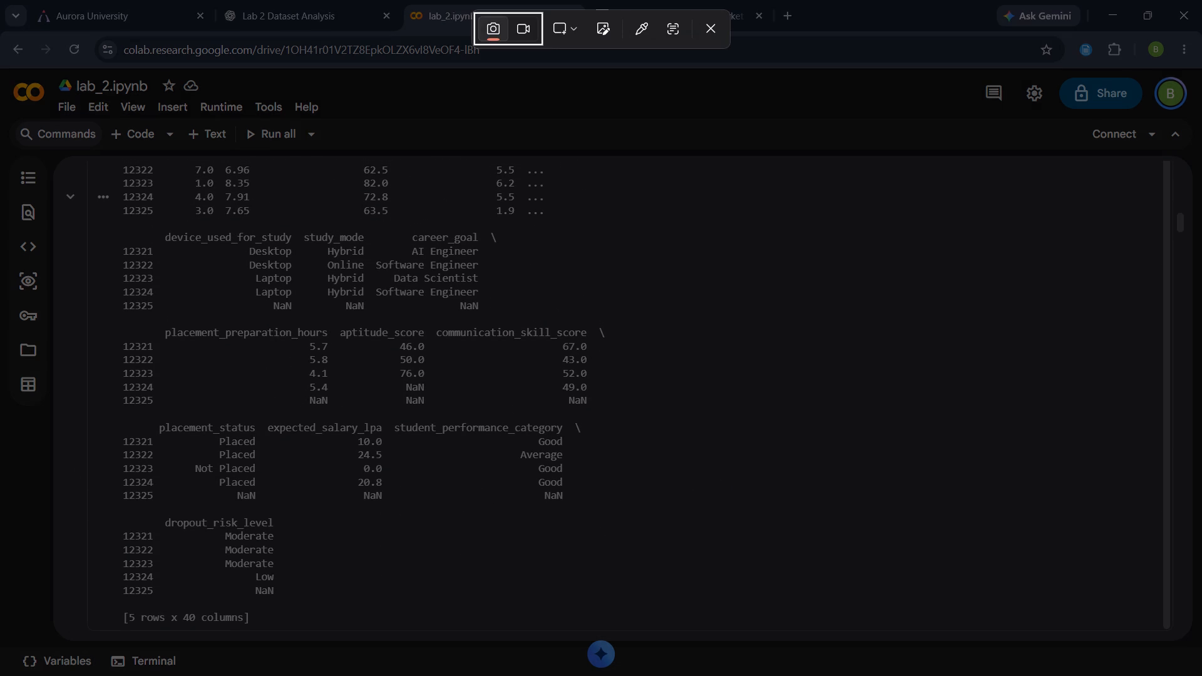
pyautogui.click(0, 68)
pyautogui.moveTo(0, 66); pyautogui.dragTo(1201, 650)
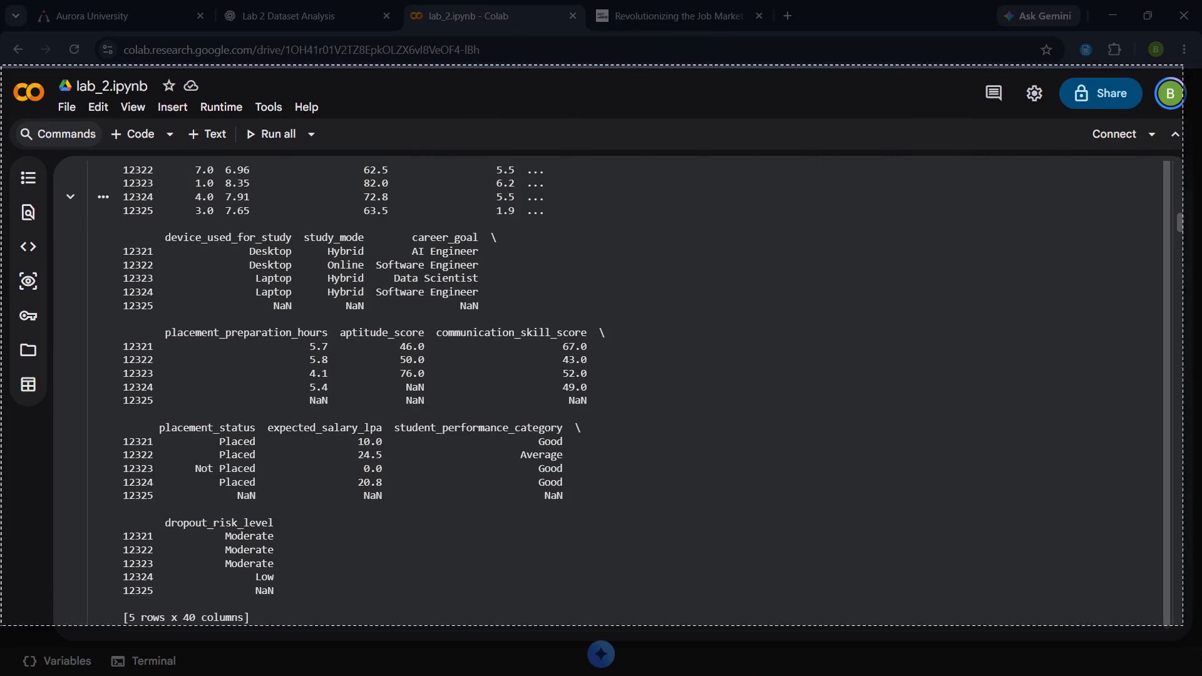
pyautogui.moveTo(1201, 650); pyautogui.dragTo(1201, 675)
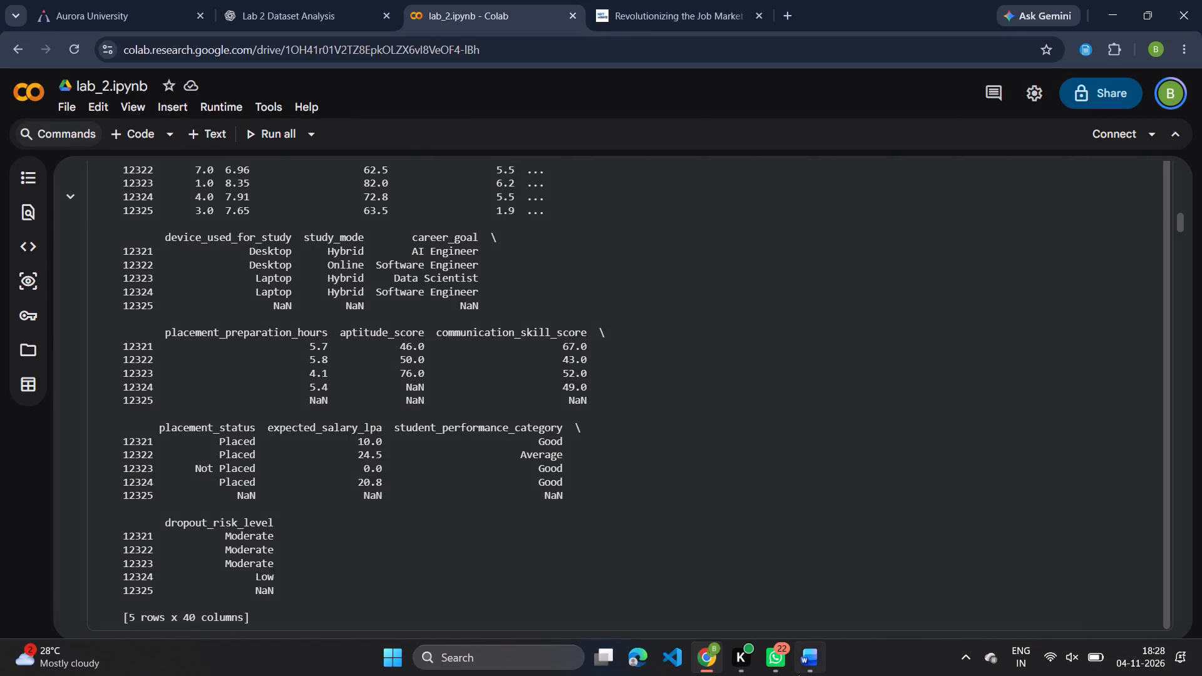
# Switch to the Word report and paste the section 2 code and first records screenshot from clipboard history below the output explanation.
pyautogui.click(798, 674)
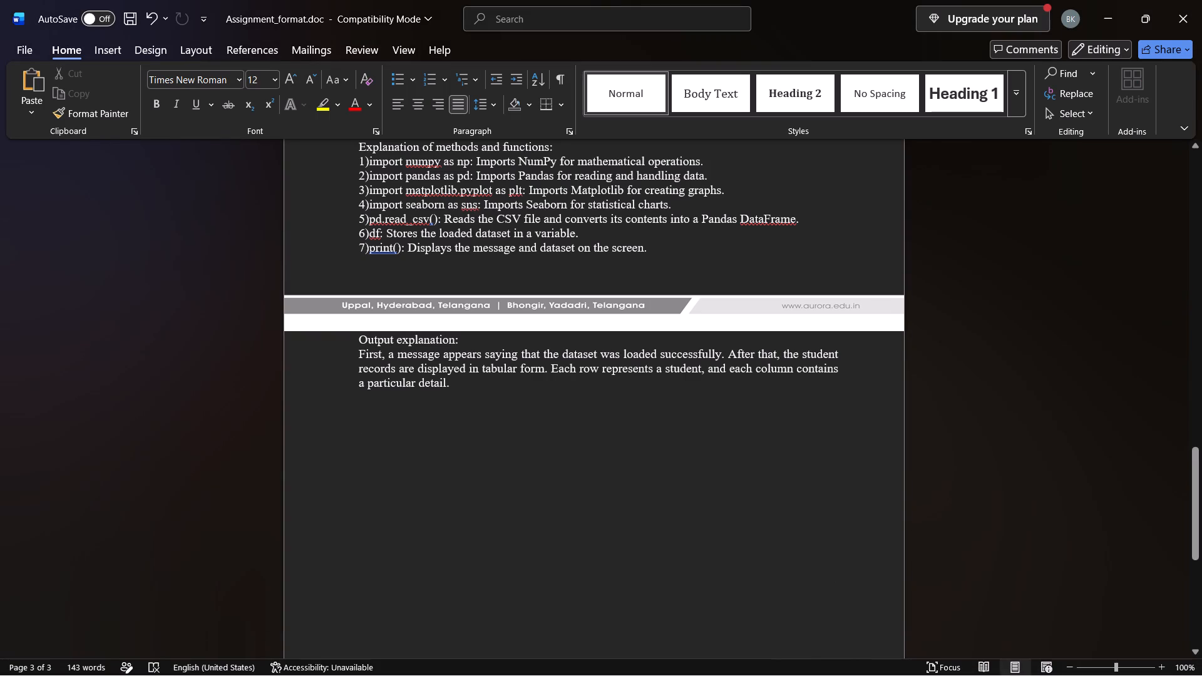
pyautogui.press('super+v')
pyautogui.scroll(-4, 478, 348)
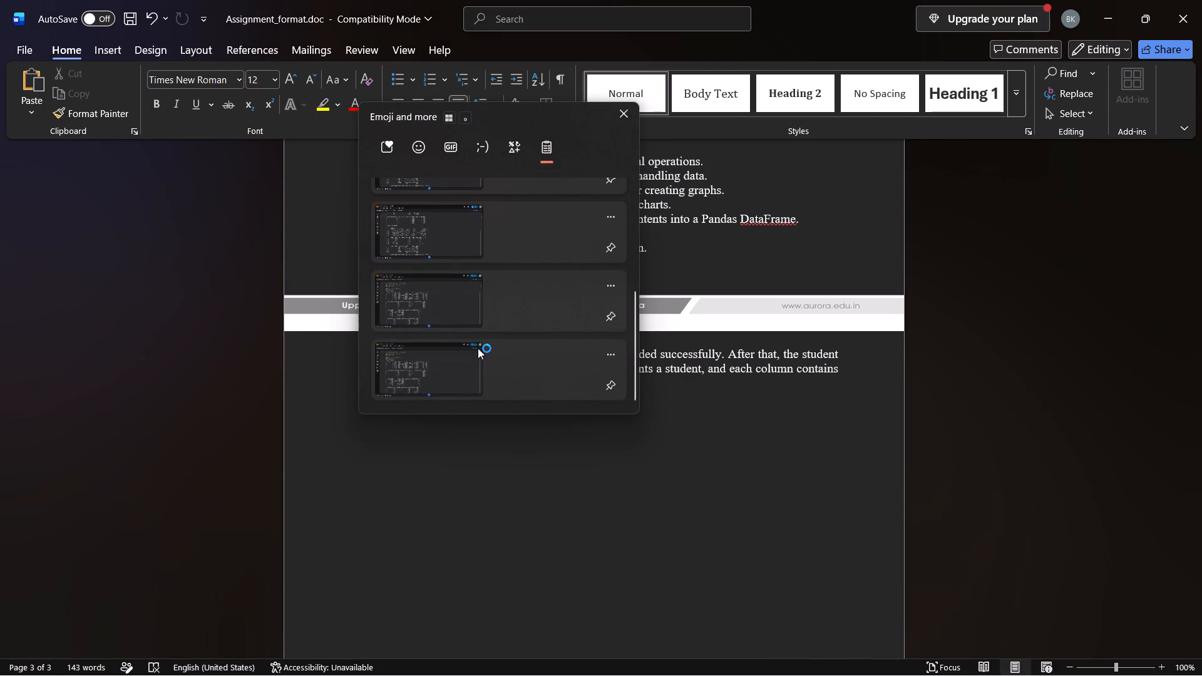
pyautogui.click(431, 376)
pyautogui.hotkey('ctrl', 'v')
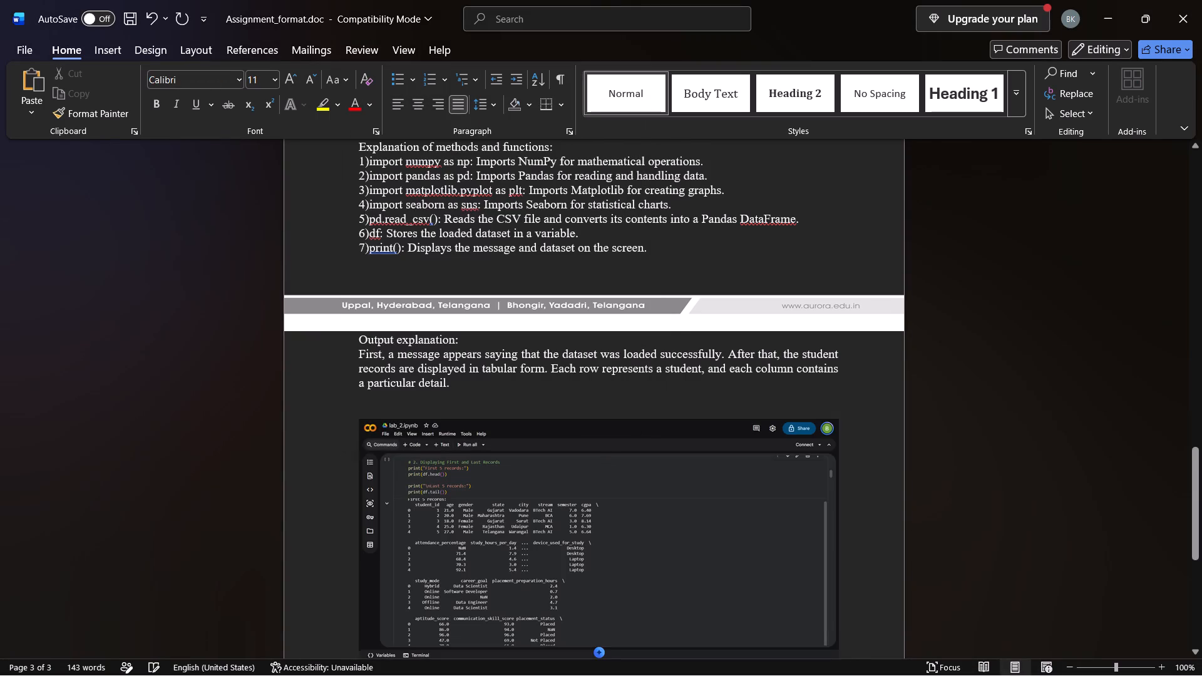
# Remove the extra blank lines below the first section 2 screenshot and paste the "Last 5 records" screenshot from clipboard history directly beneath it.
pyautogui.scroll(-1, 513, 538)
pyautogui.click(394, 503)
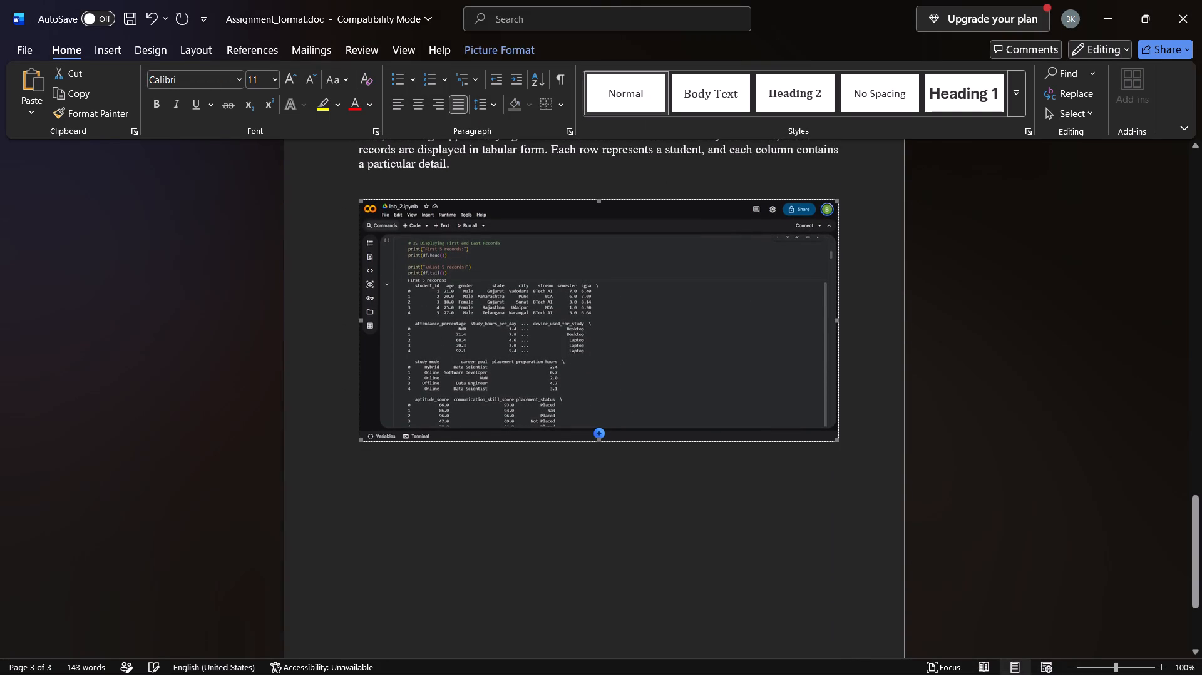
pyautogui.doubleClick(394, 503)
pyautogui.press('BackSpace')
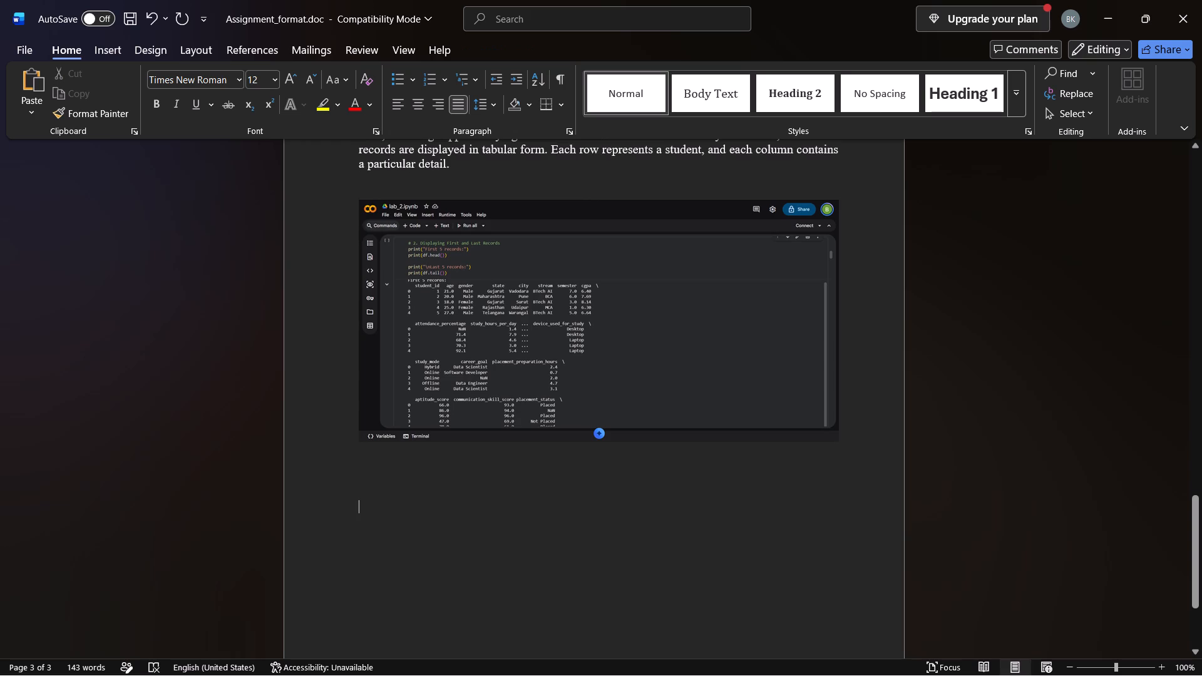
pyautogui.press('BackSpace')
pyautogui.press('BackSpace')
pyautogui.press('BackSpace')
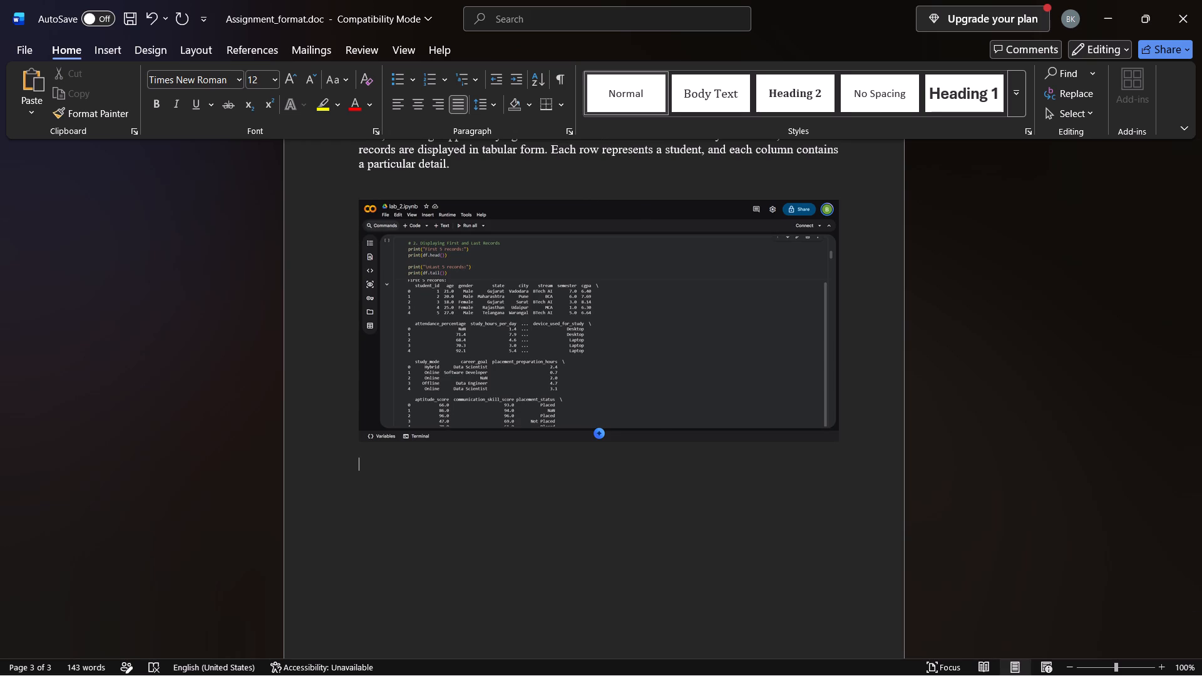
pyautogui.press('super+v')
pyautogui.scroll(-1, 432, 324)
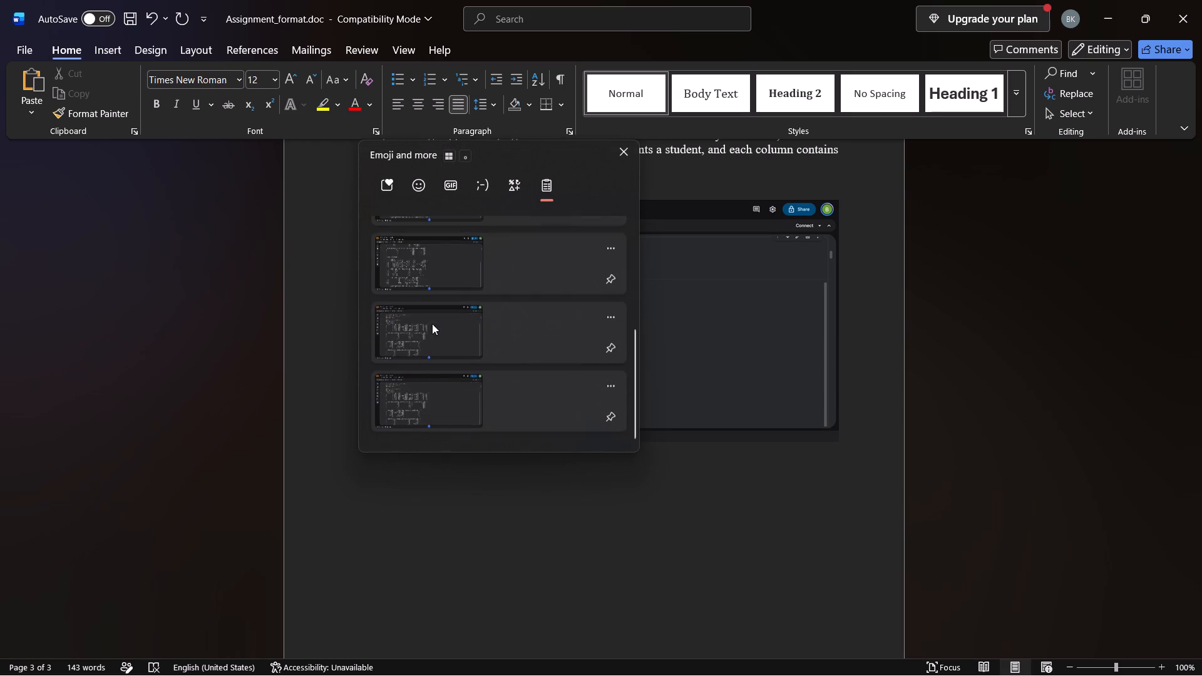
pyautogui.scroll(-1, 432, 324)
pyautogui.click(448, 275)
pyautogui.hotkey('ctrl', 'v')
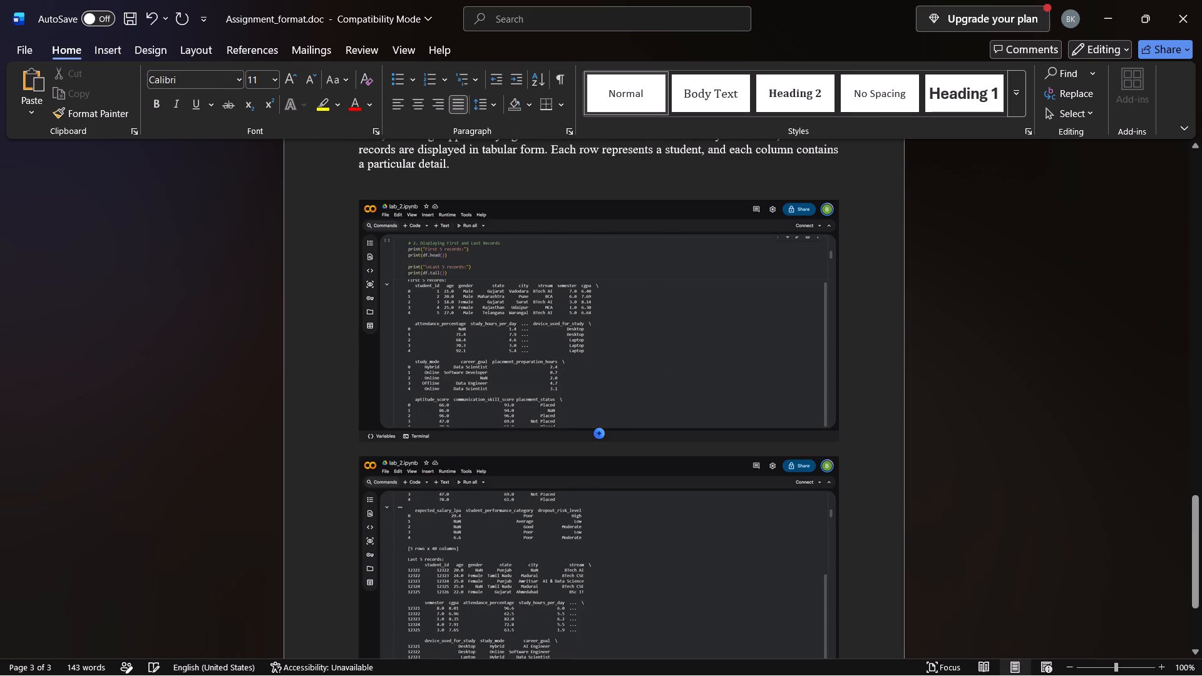
# Paste the final section 2 screenshot, ending with the dropout_risk_level output, from clipboard history below the second one.
pyautogui.scroll(-4, 494, 467)
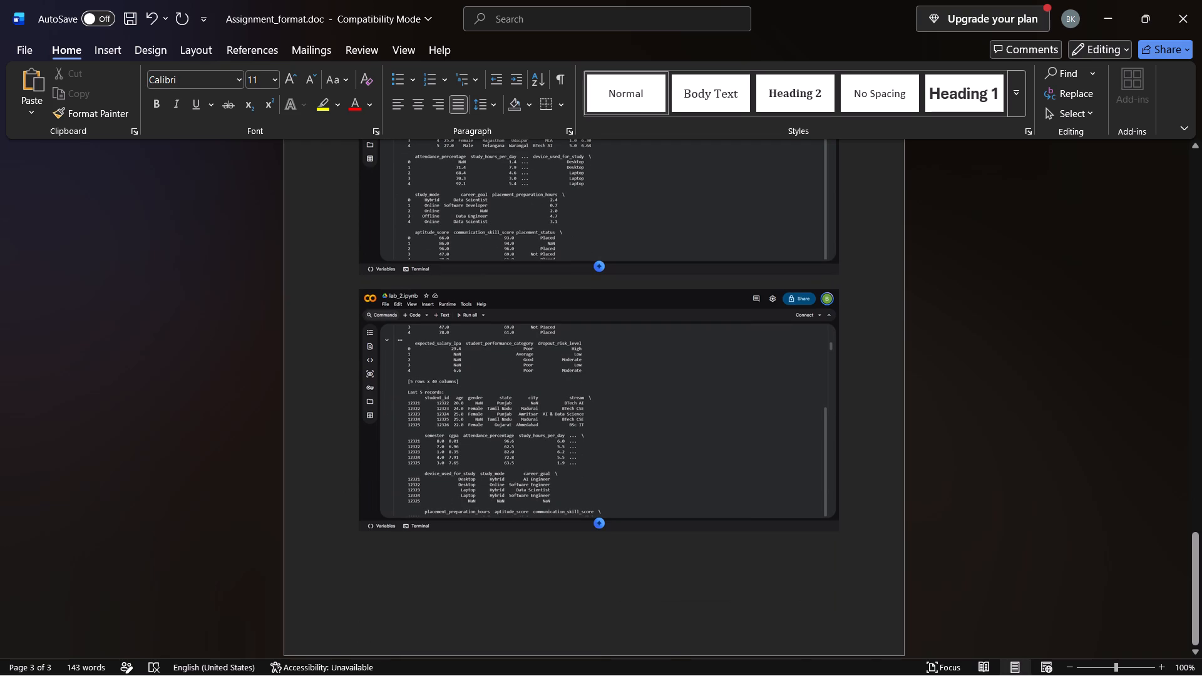
pyautogui.click(378, 557)
pyautogui.click(378, 557)
pyautogui.doubleClick(378, 557)
pyautogui.press('super+v')
pyautogui.click(443, 373)
pyautogui.hotkey('ctrl', 'v')
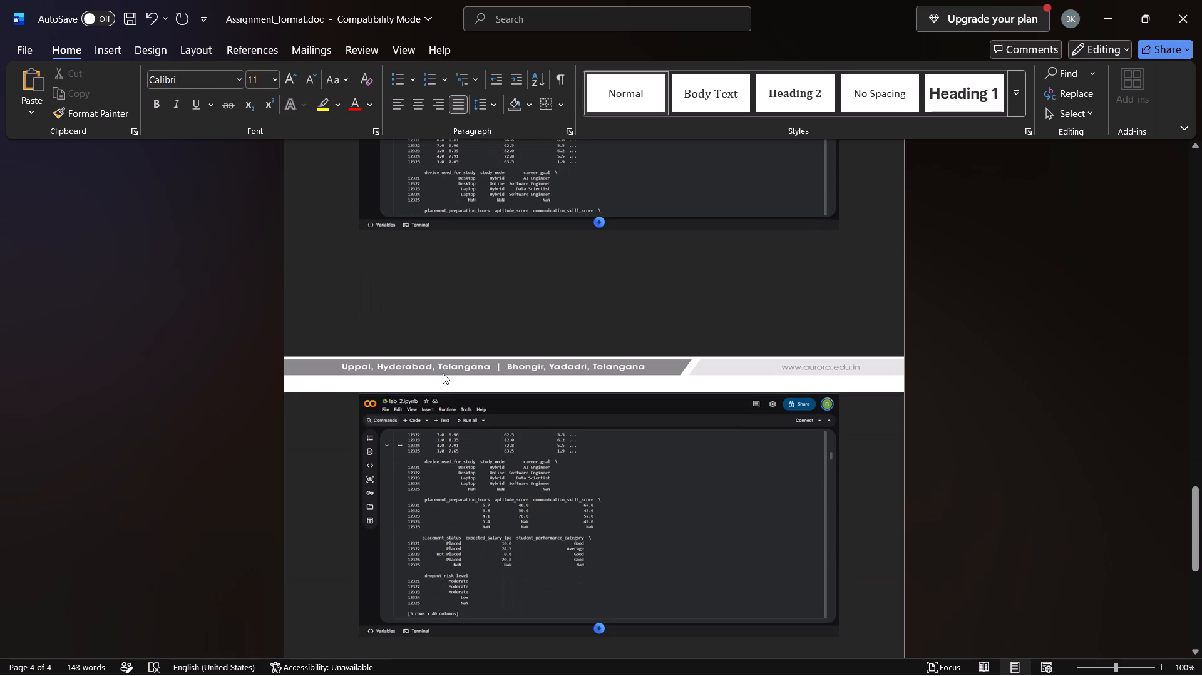
# Add an "Explanation:" line below the last section 2 screenshot and start a new line under it.
pyautogui.scroll(-1, 420, 434)
pyautogui.click(386, 404)
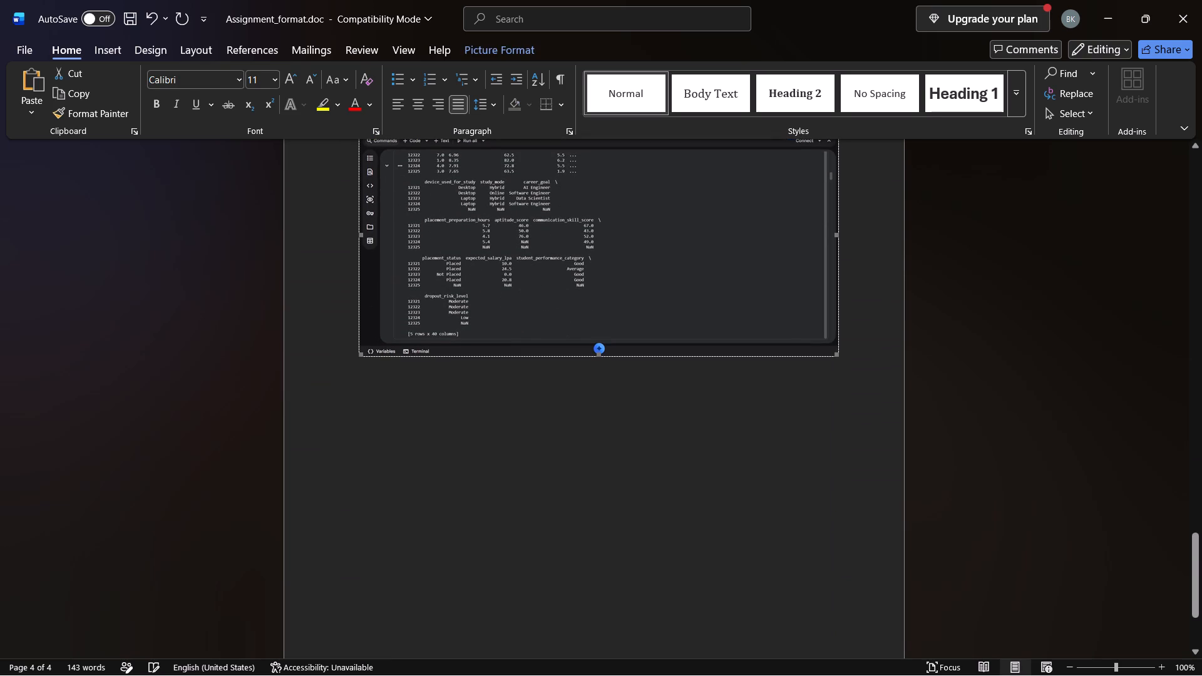
pyautogui.doubleClick(386, 404)
pyautogui.press('BackSpace')
pyautogui.press('BackSpace')
pyautogui.press('BackSpace')
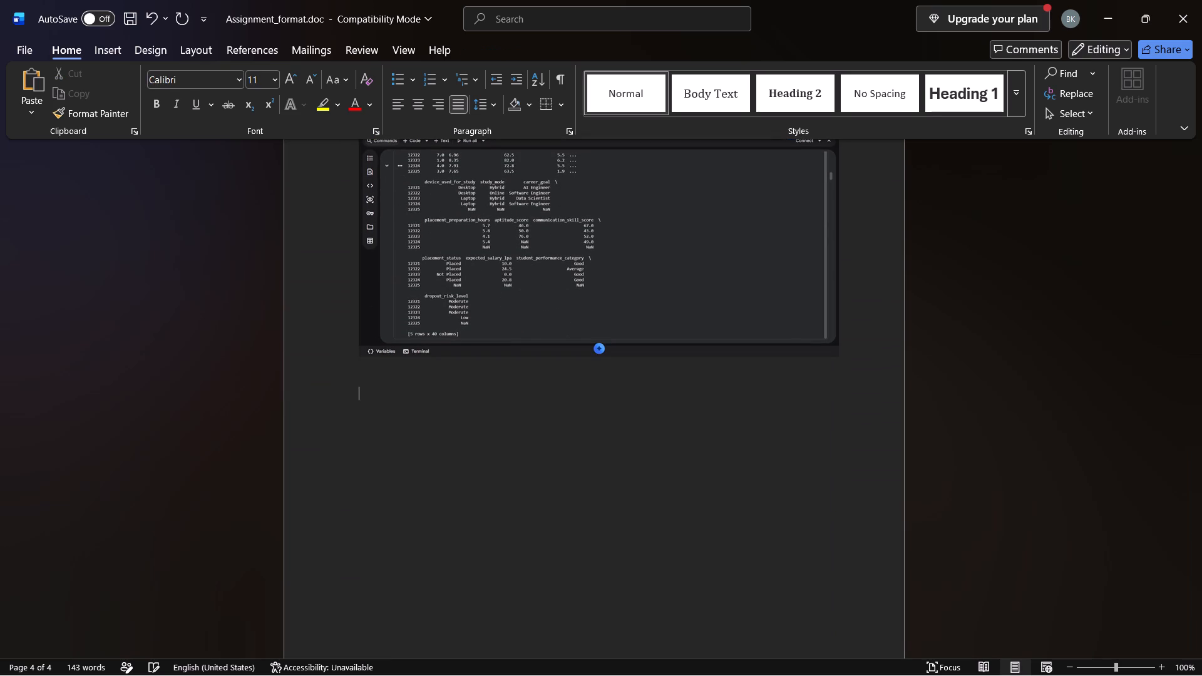
pyautogui.write('explanation:')
pyautogui.press('Return')
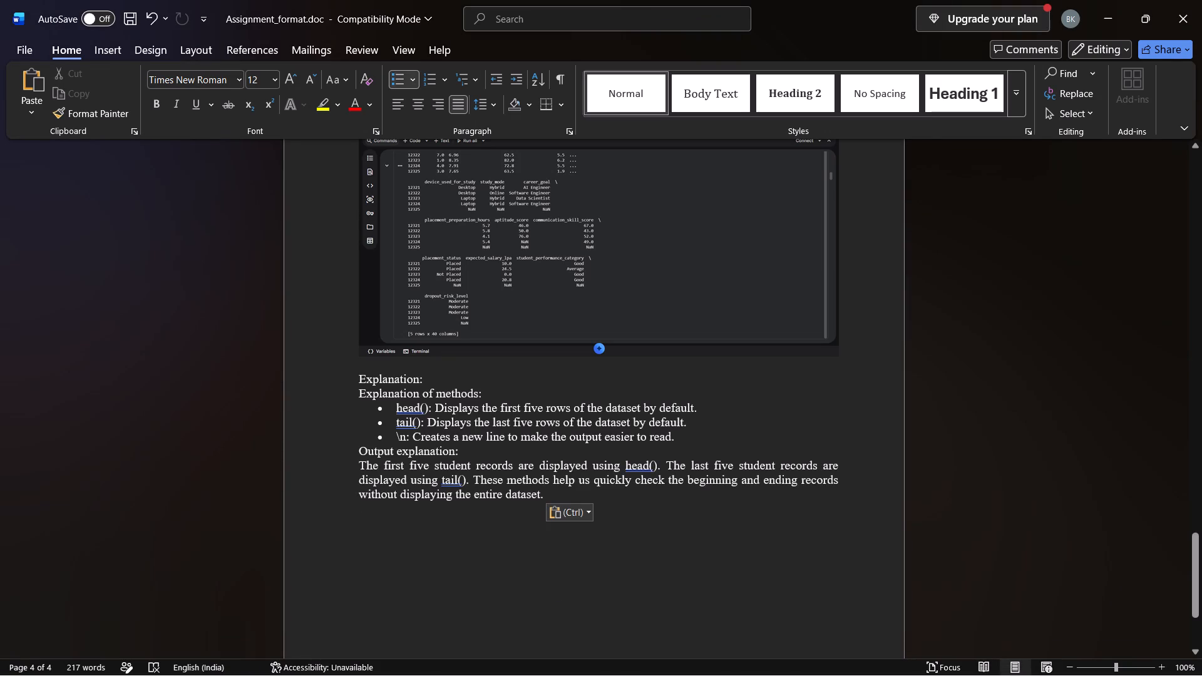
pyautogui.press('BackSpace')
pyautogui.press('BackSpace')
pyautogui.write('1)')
pyautogui.click(398, 424)
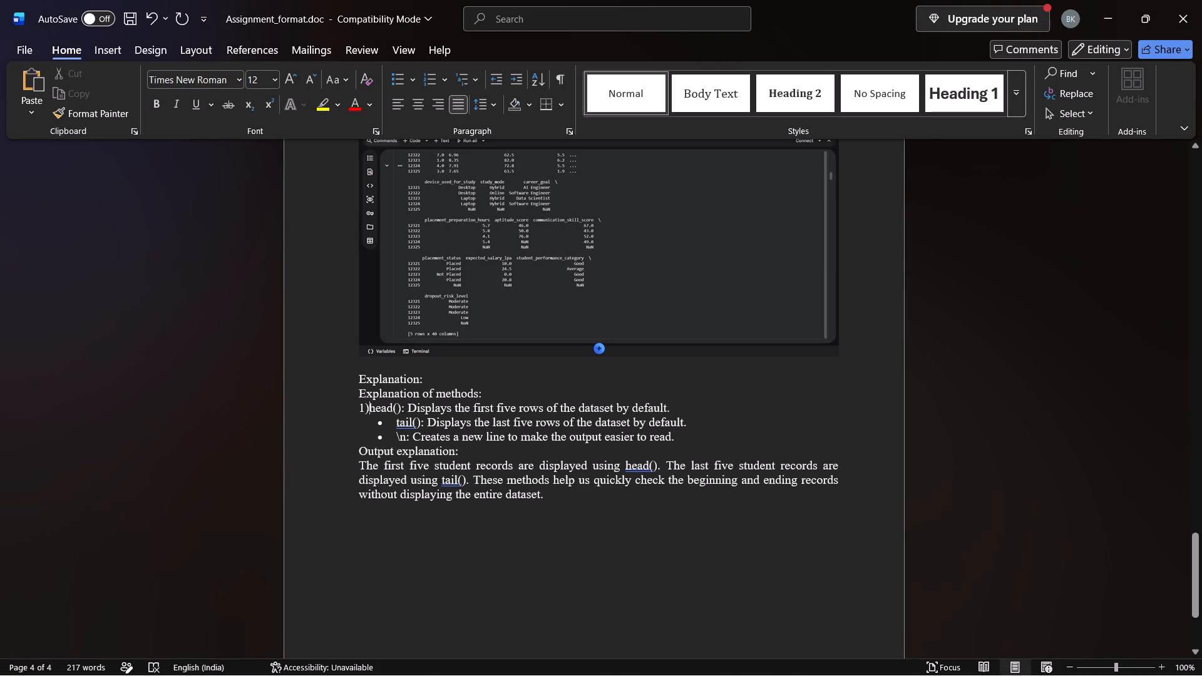
pyautogui.press('BackSpace')
pyautogui.press('BackSpace')
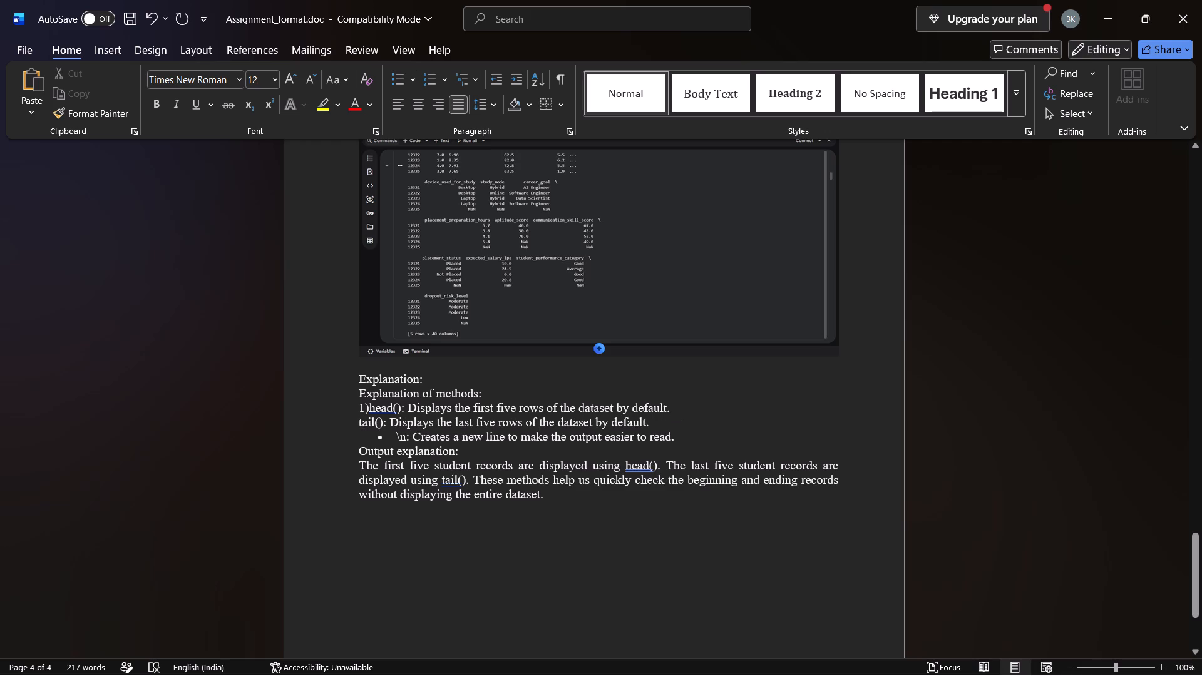
pyautogui.press('2')
pyautogui.hotkey('shift', ')')
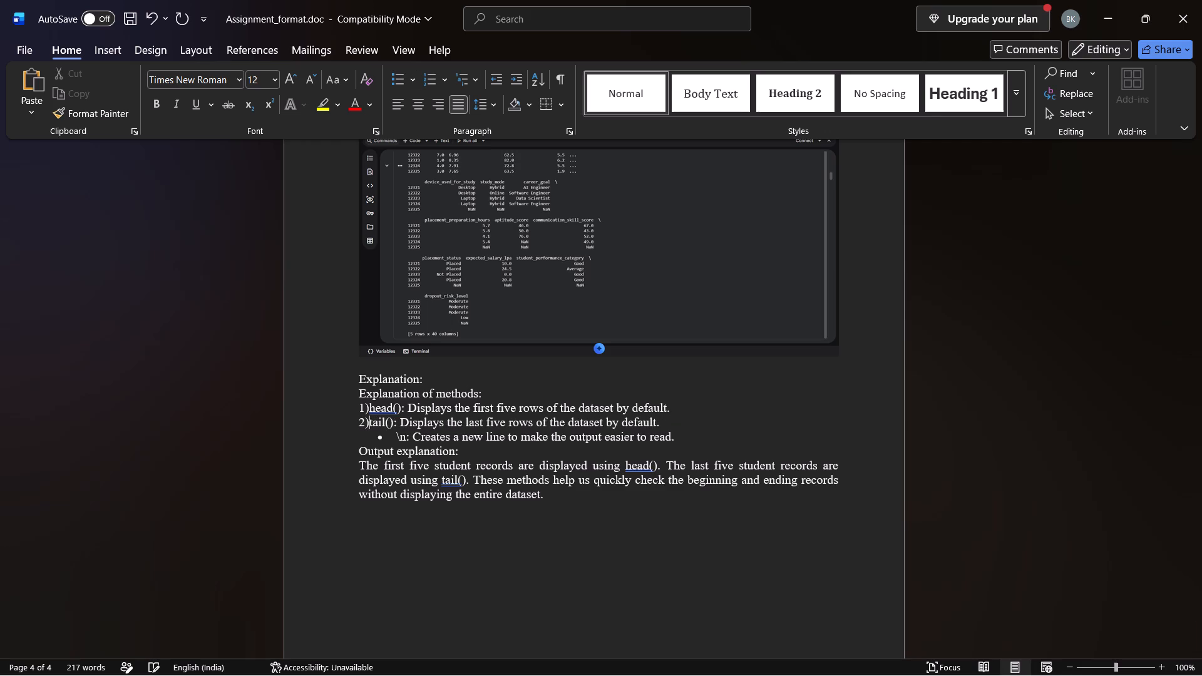
pyautogui.click(398, 437)
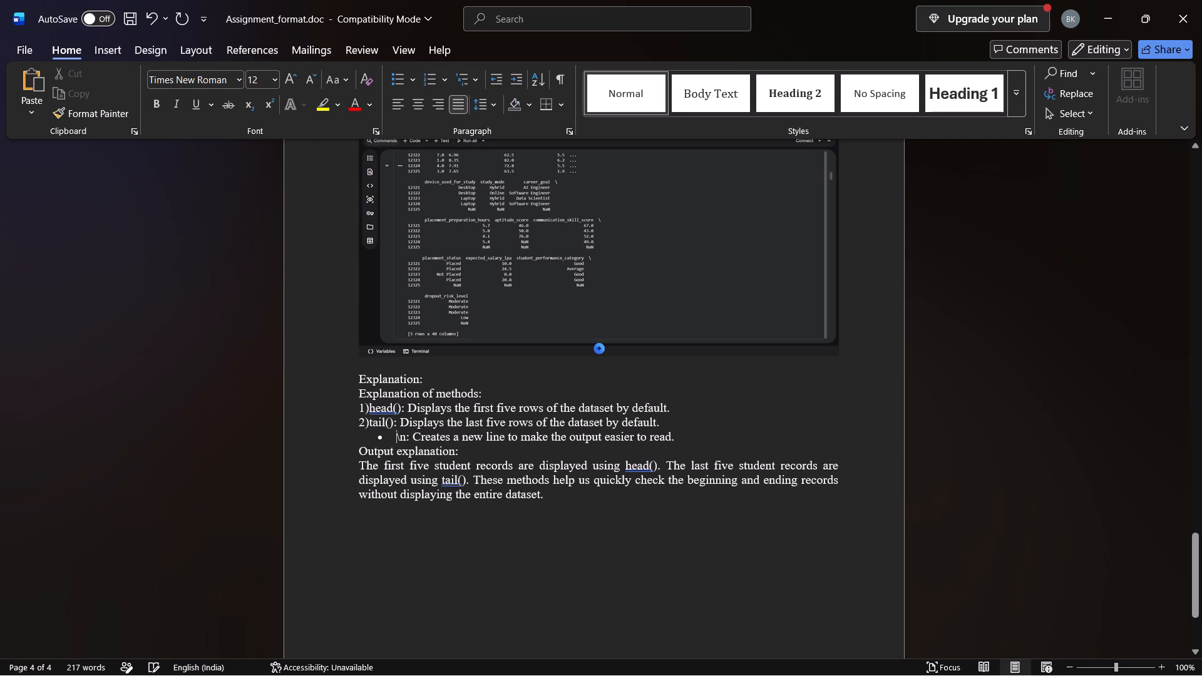
pyautogui.press('BackSpace')
pyautogui.press('BackSpace')
pyautogui.write('3)')
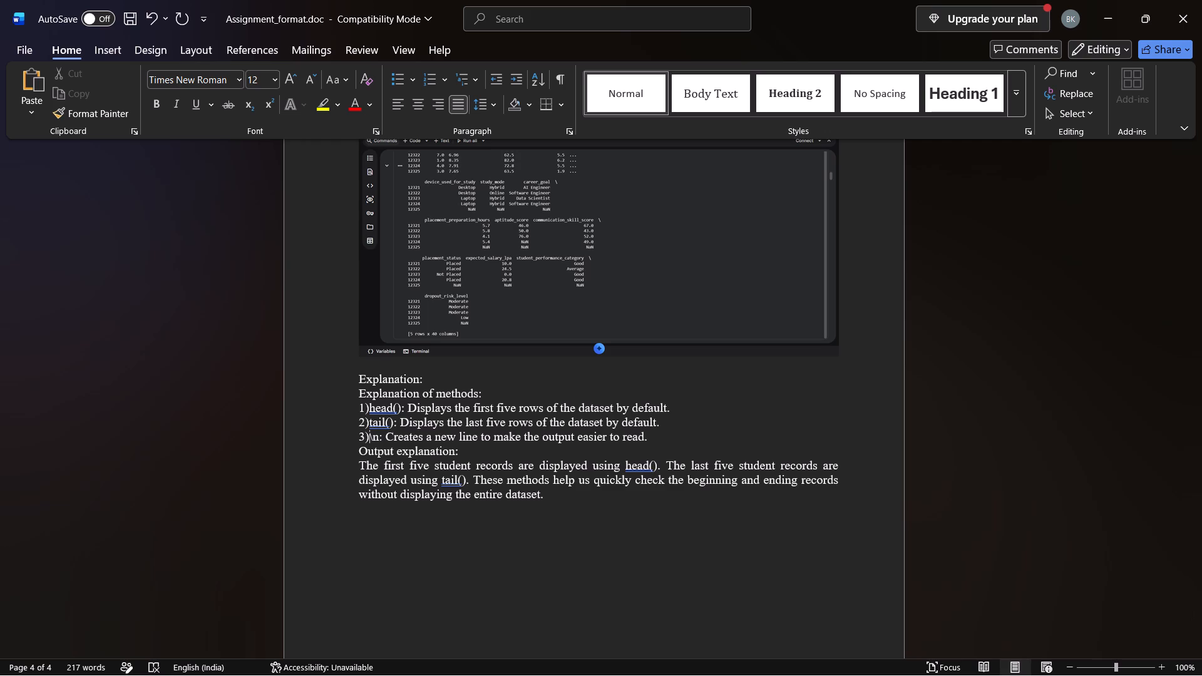
# Add a blank line below the section 2 output explanation to make room for more content.
pyautogui.scroll(-1, 413, 531)
pyautogui.click(385, 376)
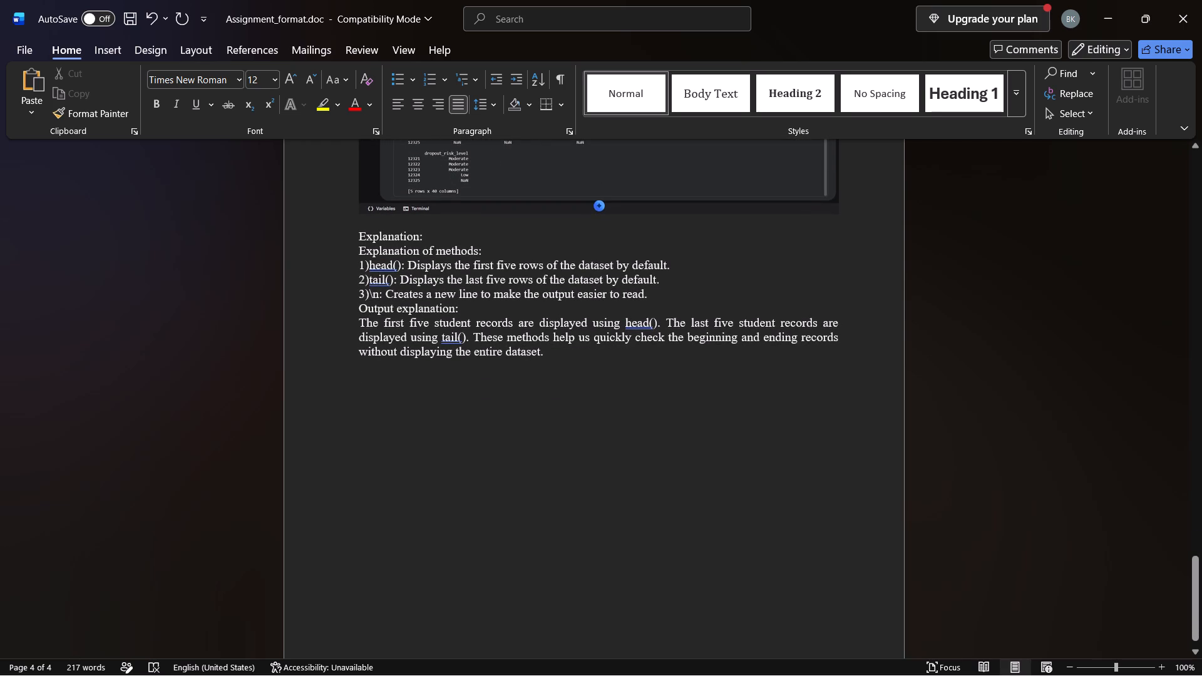
pyautogui.press('Return')
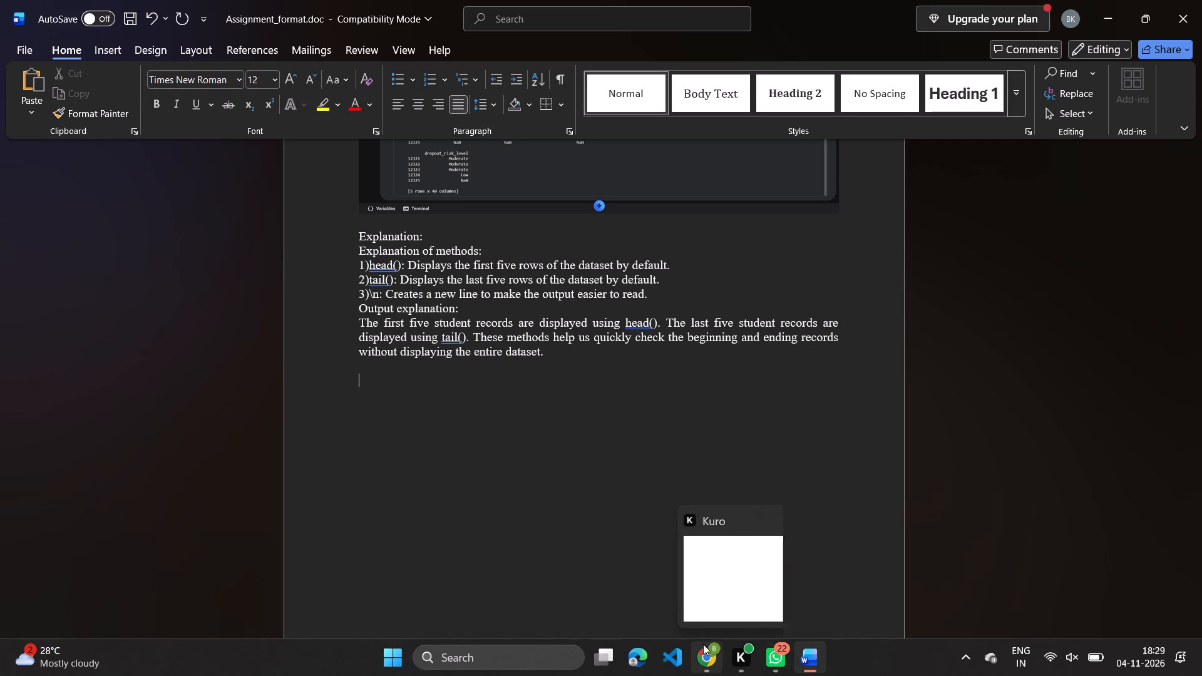
# Switch to the Colab notebook and capture the full-width page area from its header through the section 3 and section 4 code and outputs.
pyautogui.click(703, 650)
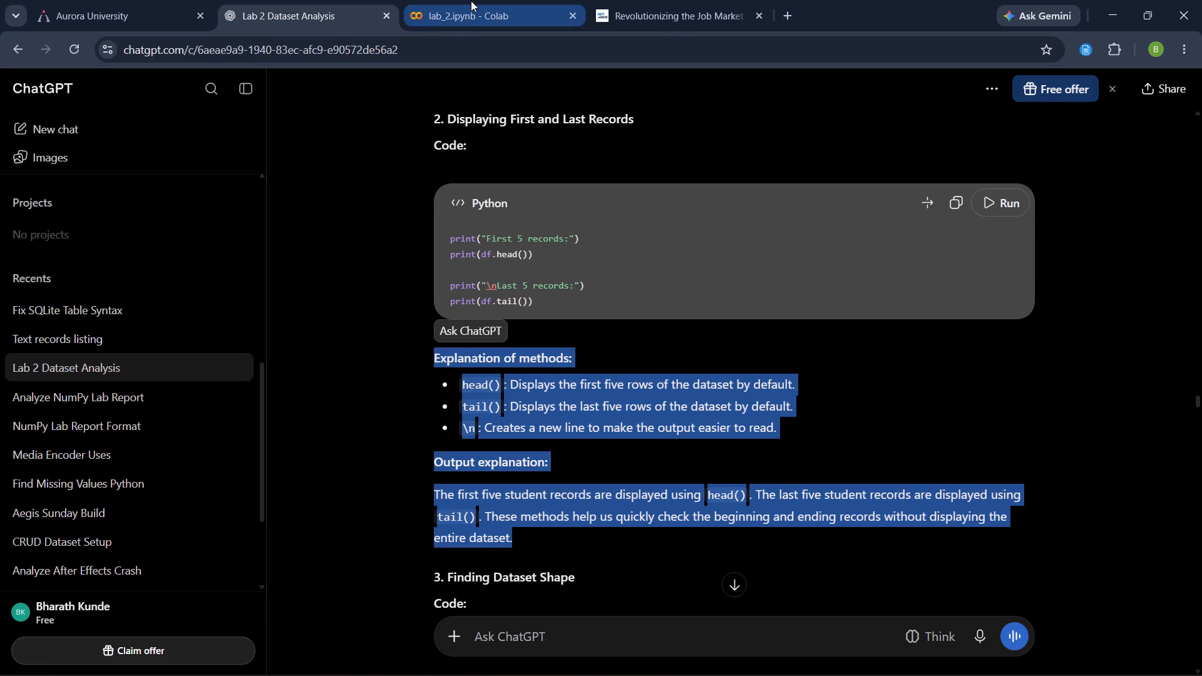
pyautogui.click(471, 1)
pyautogui.scroll(-3, 471, 272)
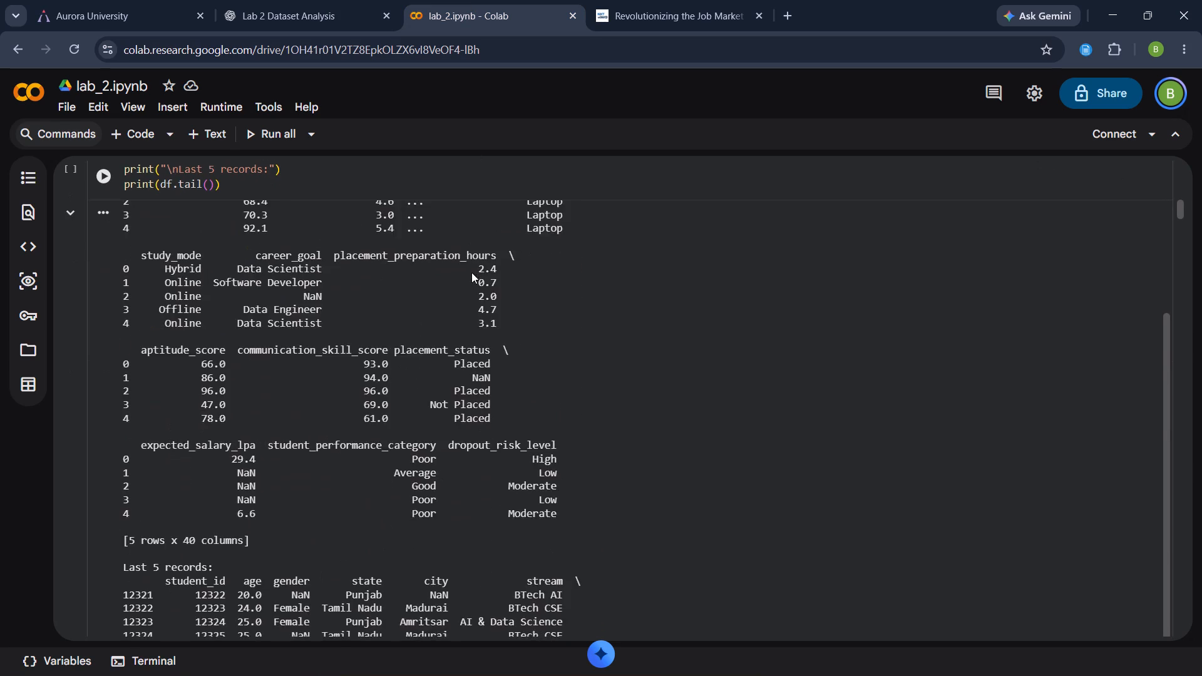
pyautogui.scroll(-5, 471, 272)
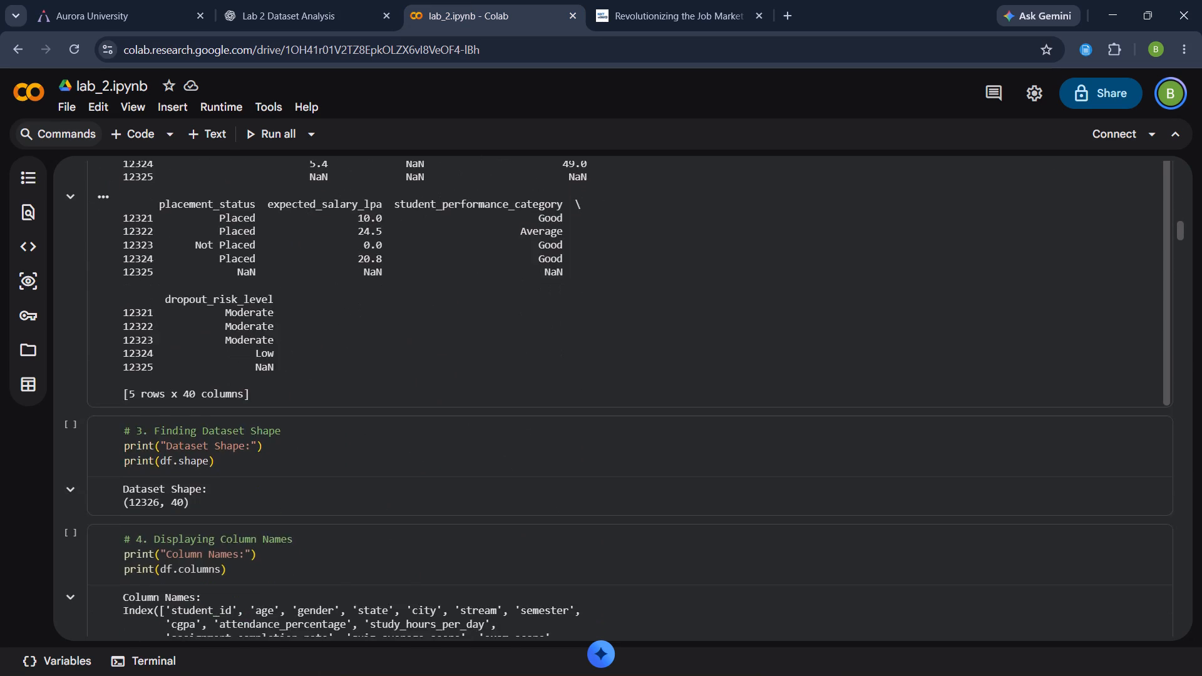
pyautogui.scroll(-2, 471, 272)
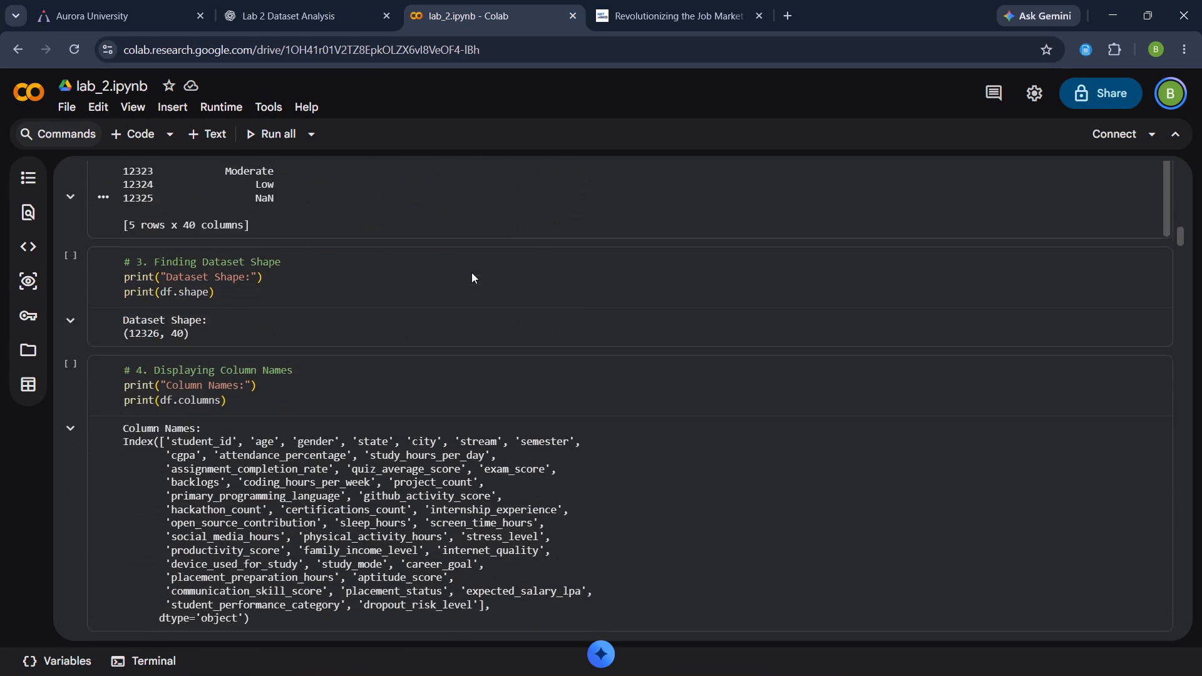
pyautogui.scroll(-2, 471, 272)
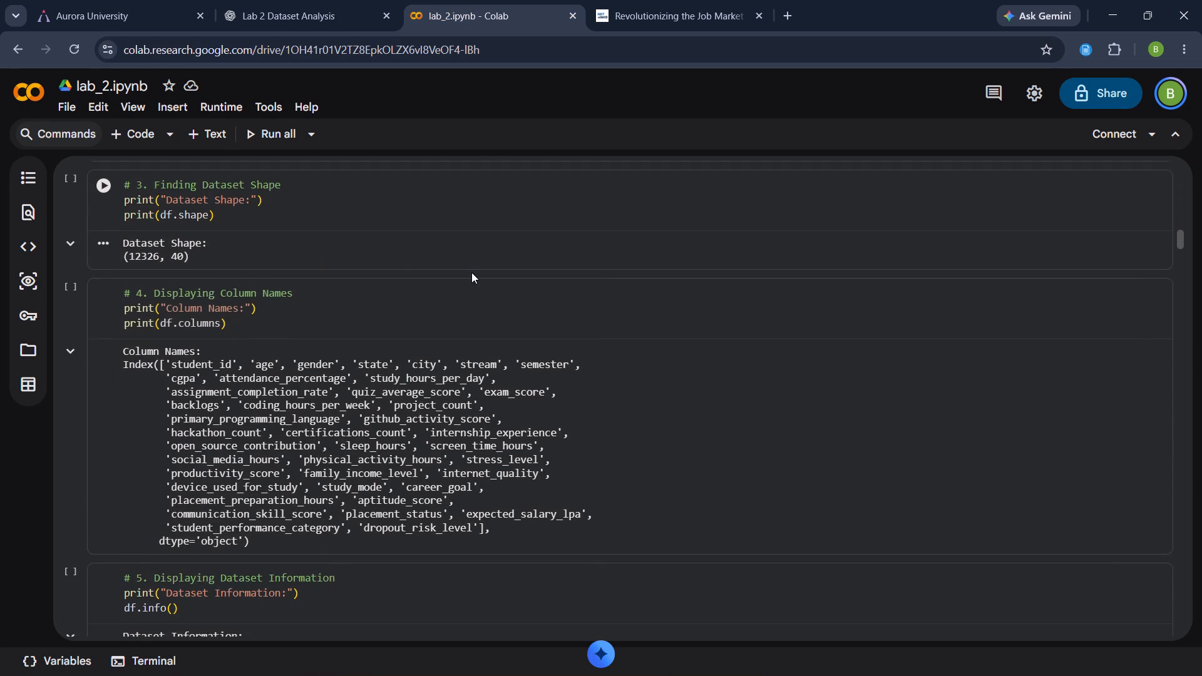
pyautogui.scroll(-2, 471, 272)
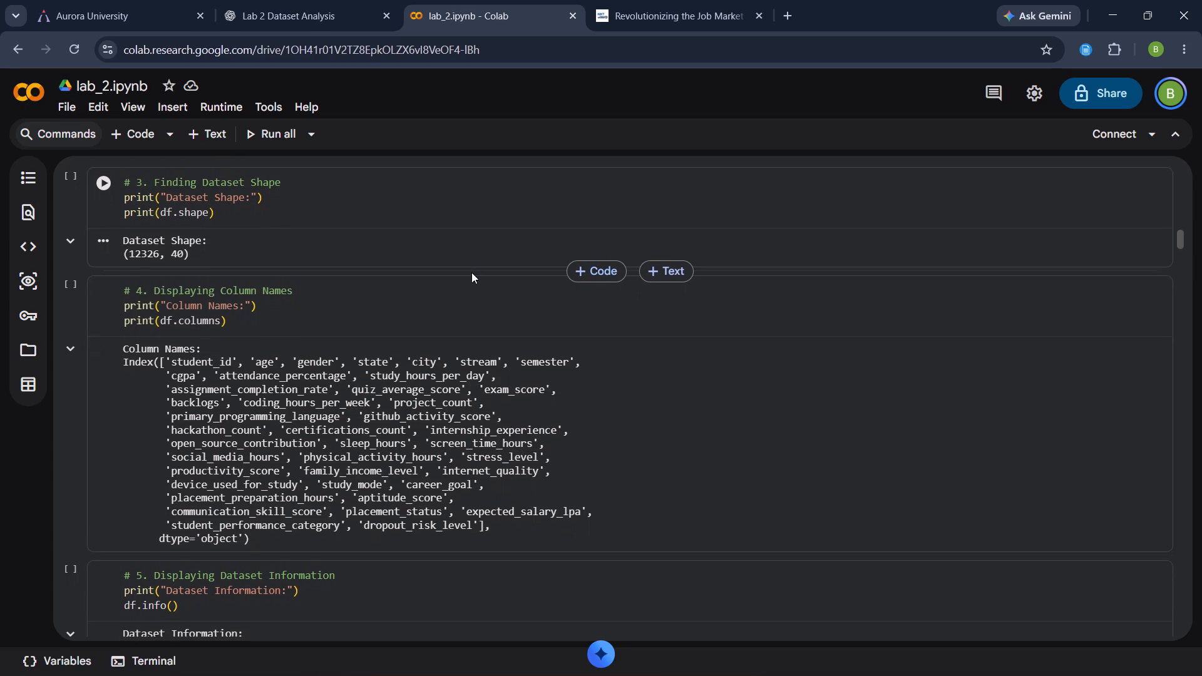
pyautogui.press('Print')
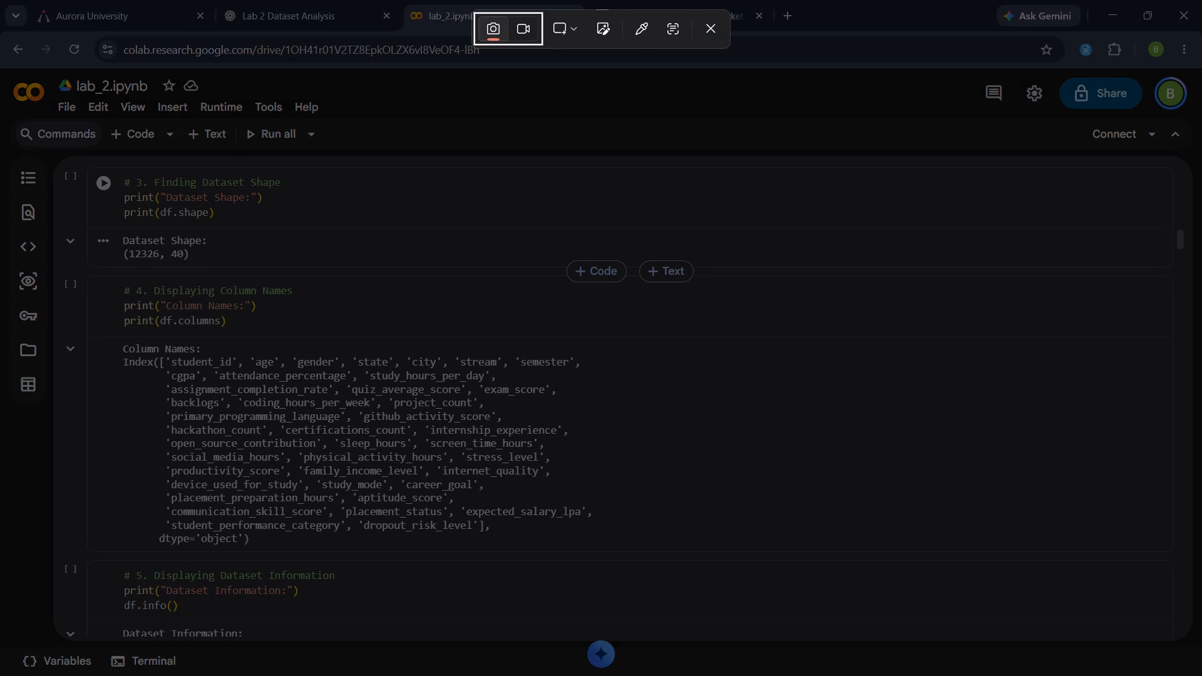
pyautogui.moveTo(0, 69); pyautogui.dragTo(813, 446)
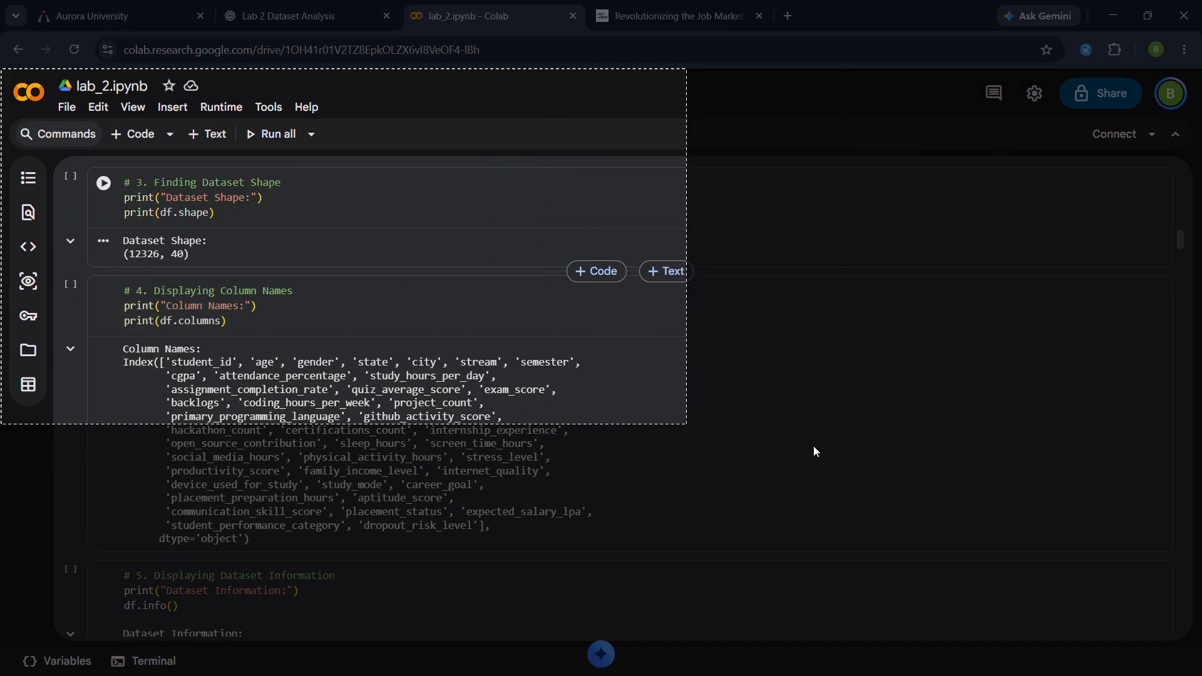
pyautogui.moveTo(813, 446); pyautogui.dragTo(1201, 568)
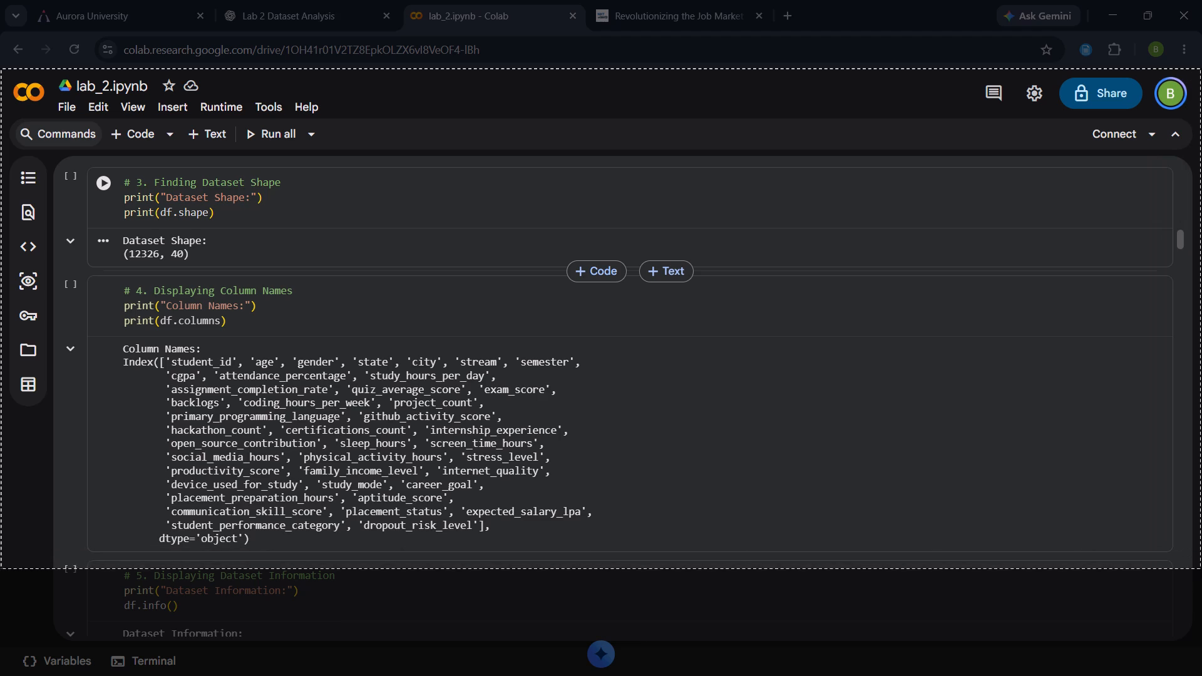
pyautogui.moveTo(1201, 568); pyautogui.dragTo(1201, 558)
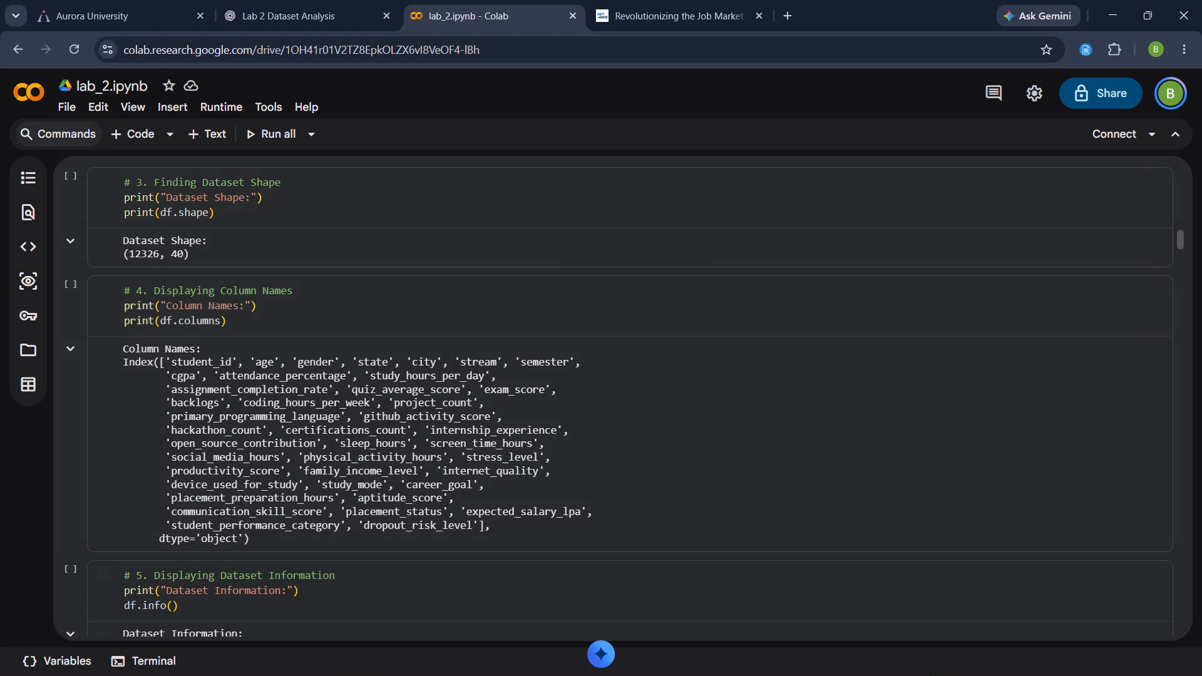
# Switch to the Word report and paste the sections 3 and 4 screenshot below the section 2 output explanation.
pyautogui.click(799, 672)
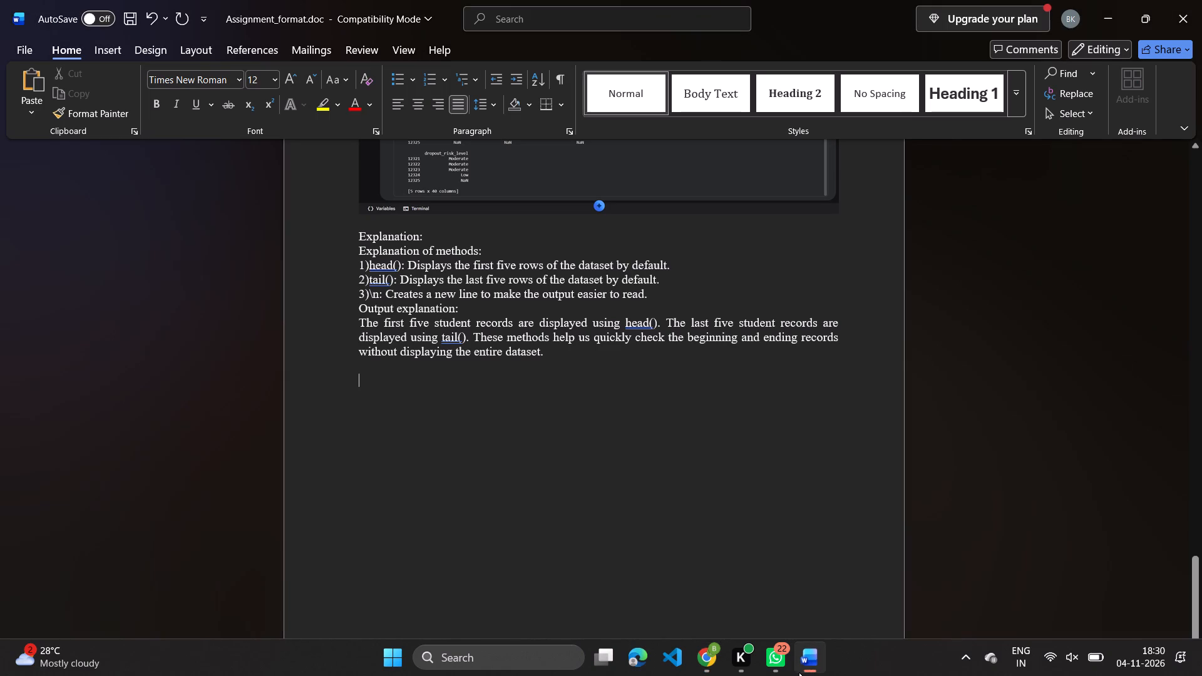
pyautogui.hotkey('ctrl', 'v')
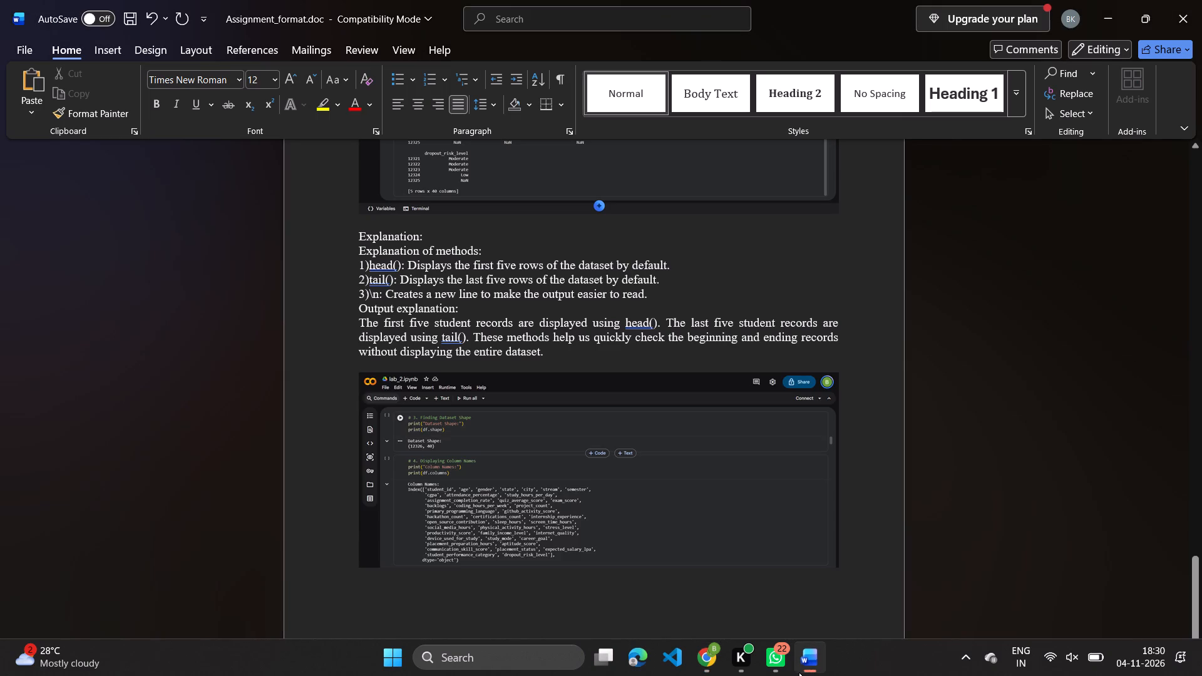
# Add an "Explanation:" heading line below the sections 3 and 4 screenshot, with a new line under it.
pyautogui.click(412, 594)
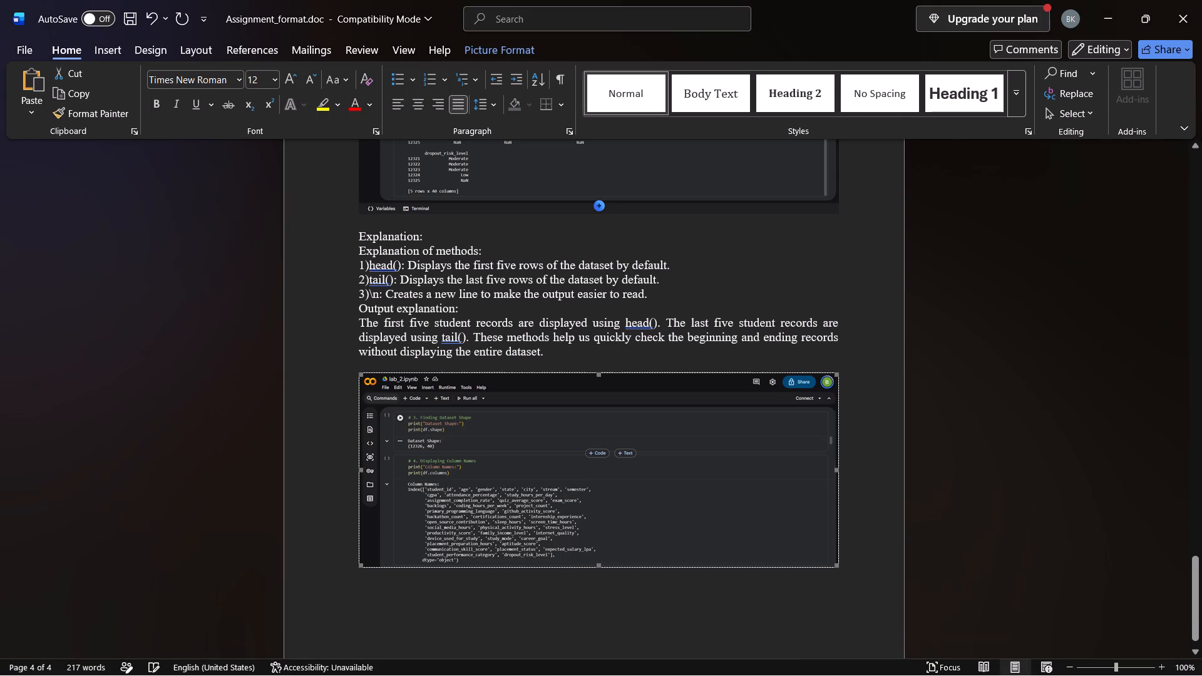
pyautogui.click(412, 594)
pyautogui.doubleClick(412, 594)
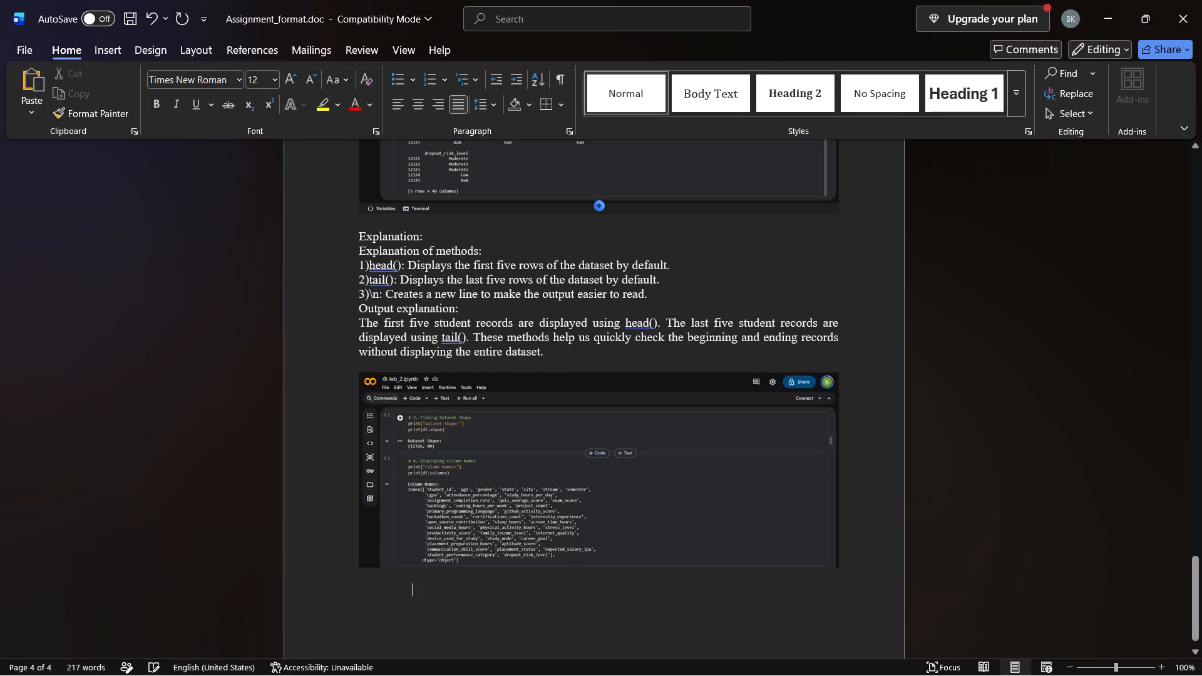
pyautogui.press('BackSpace')
pyautogui.press('BackSpace')
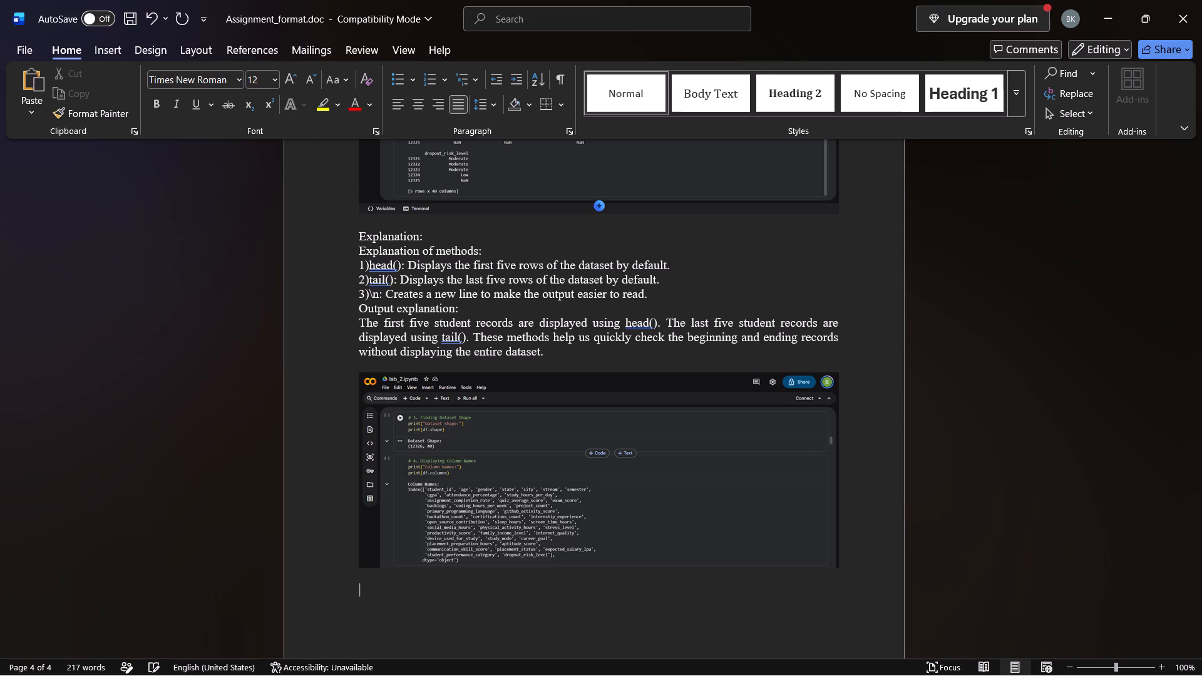
pyautogui.write('epl')
pyautogui.press('BackSpace')
pyautogui.press('BackSpace')
pyautogui.write('xpla')
pyautogui.write('nation')
pyautogui.hotkey('shift', ':')
pyautogui.press('Return')
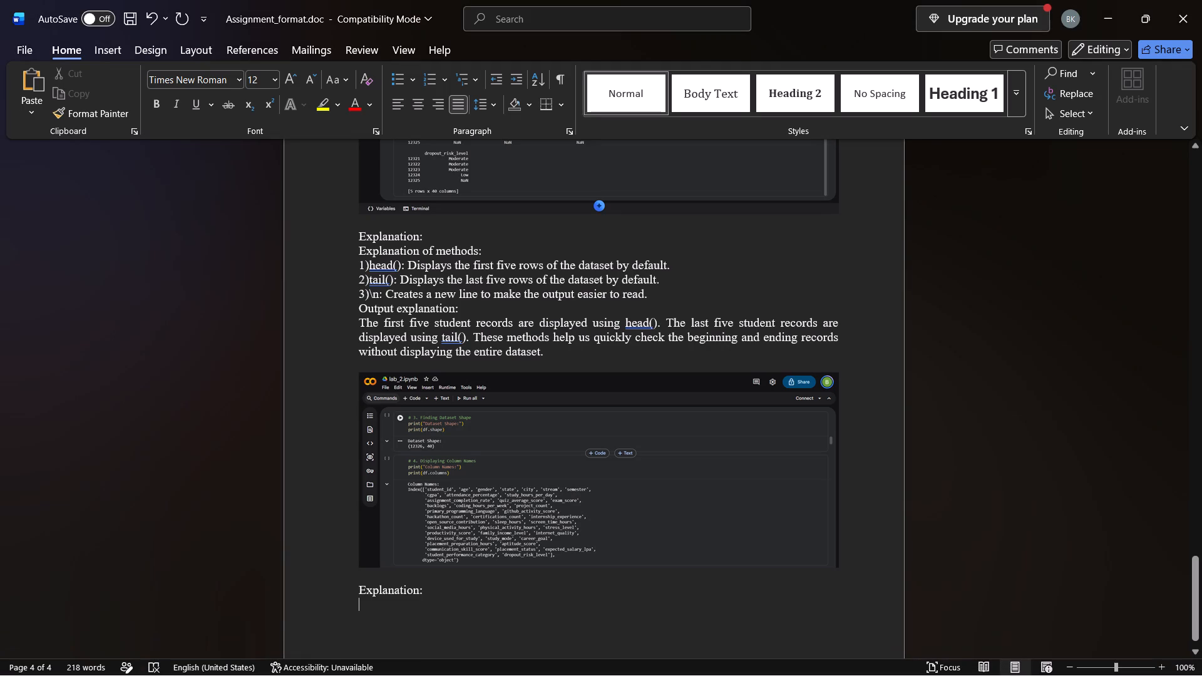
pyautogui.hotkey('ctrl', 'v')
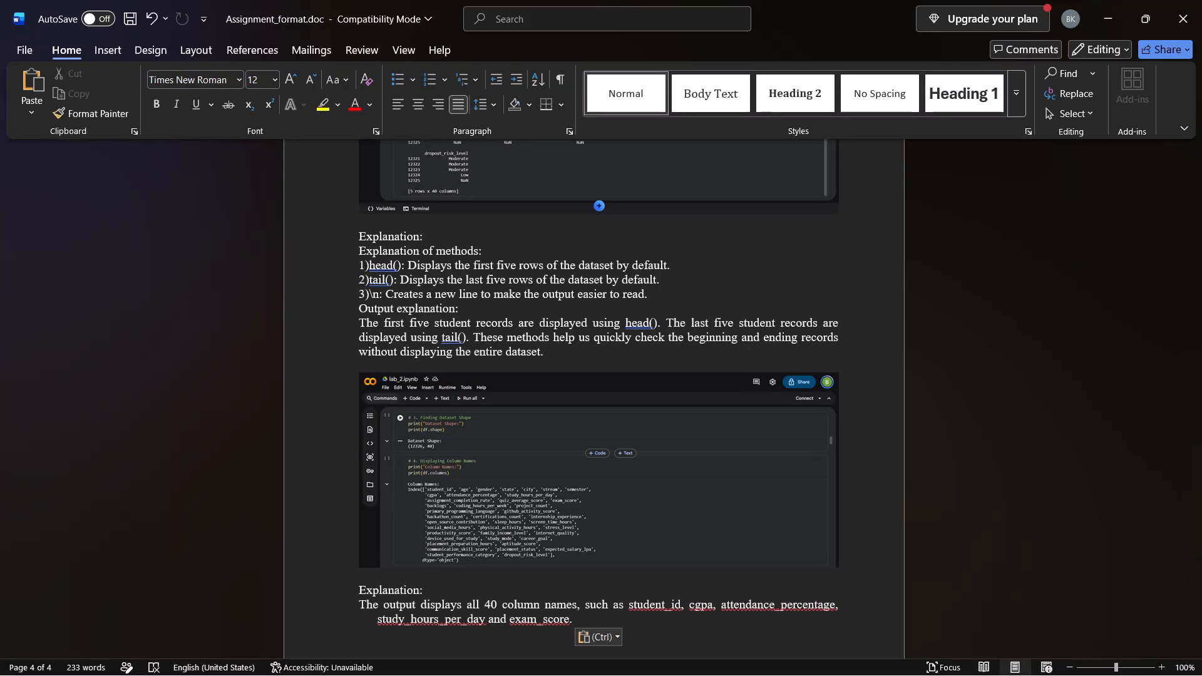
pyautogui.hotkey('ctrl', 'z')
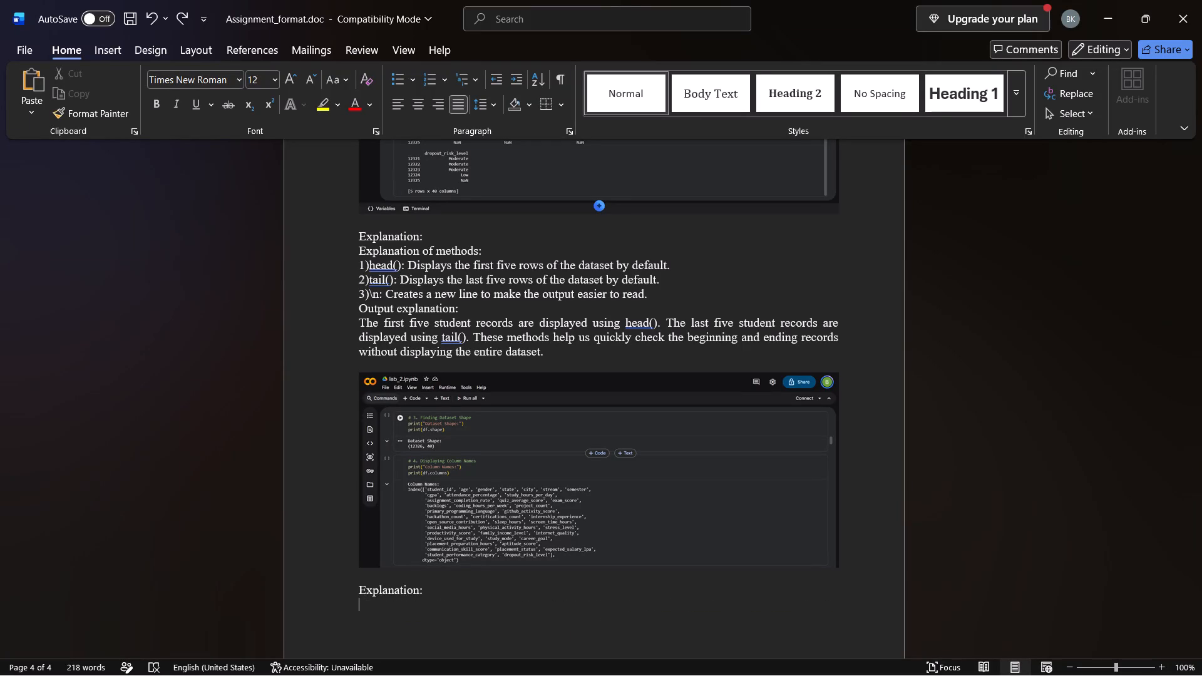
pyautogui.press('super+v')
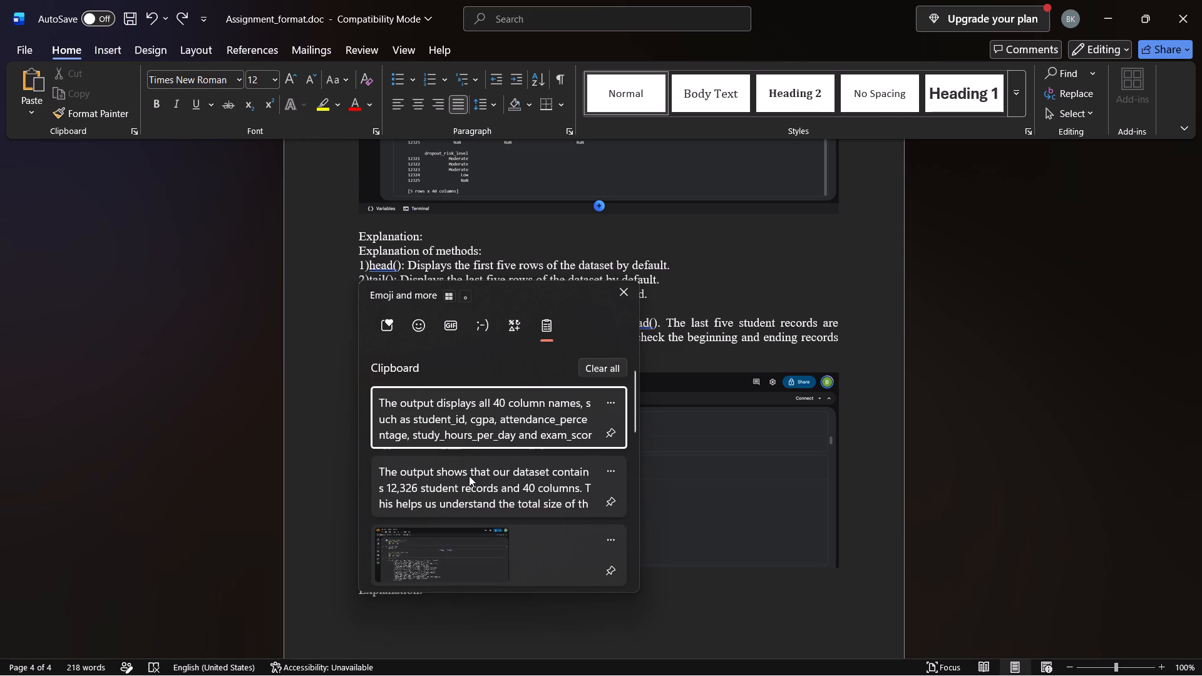
pyautogui.click(469, 476)
pyautogui.hotkey('ctrl', 'v')
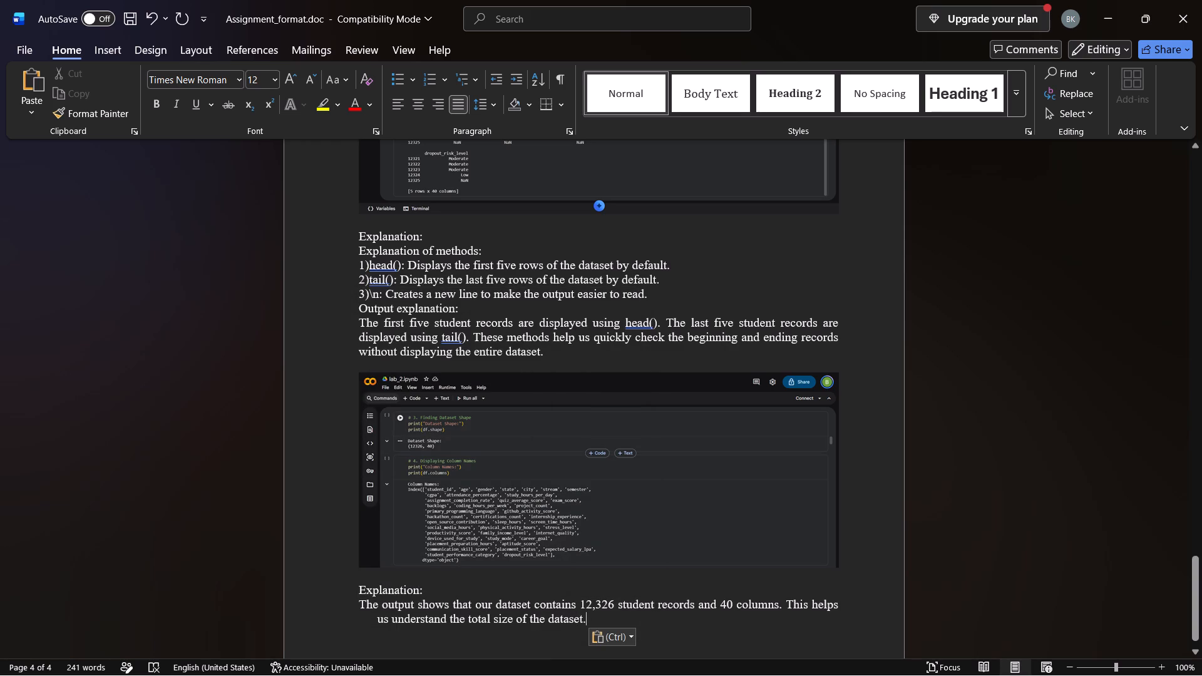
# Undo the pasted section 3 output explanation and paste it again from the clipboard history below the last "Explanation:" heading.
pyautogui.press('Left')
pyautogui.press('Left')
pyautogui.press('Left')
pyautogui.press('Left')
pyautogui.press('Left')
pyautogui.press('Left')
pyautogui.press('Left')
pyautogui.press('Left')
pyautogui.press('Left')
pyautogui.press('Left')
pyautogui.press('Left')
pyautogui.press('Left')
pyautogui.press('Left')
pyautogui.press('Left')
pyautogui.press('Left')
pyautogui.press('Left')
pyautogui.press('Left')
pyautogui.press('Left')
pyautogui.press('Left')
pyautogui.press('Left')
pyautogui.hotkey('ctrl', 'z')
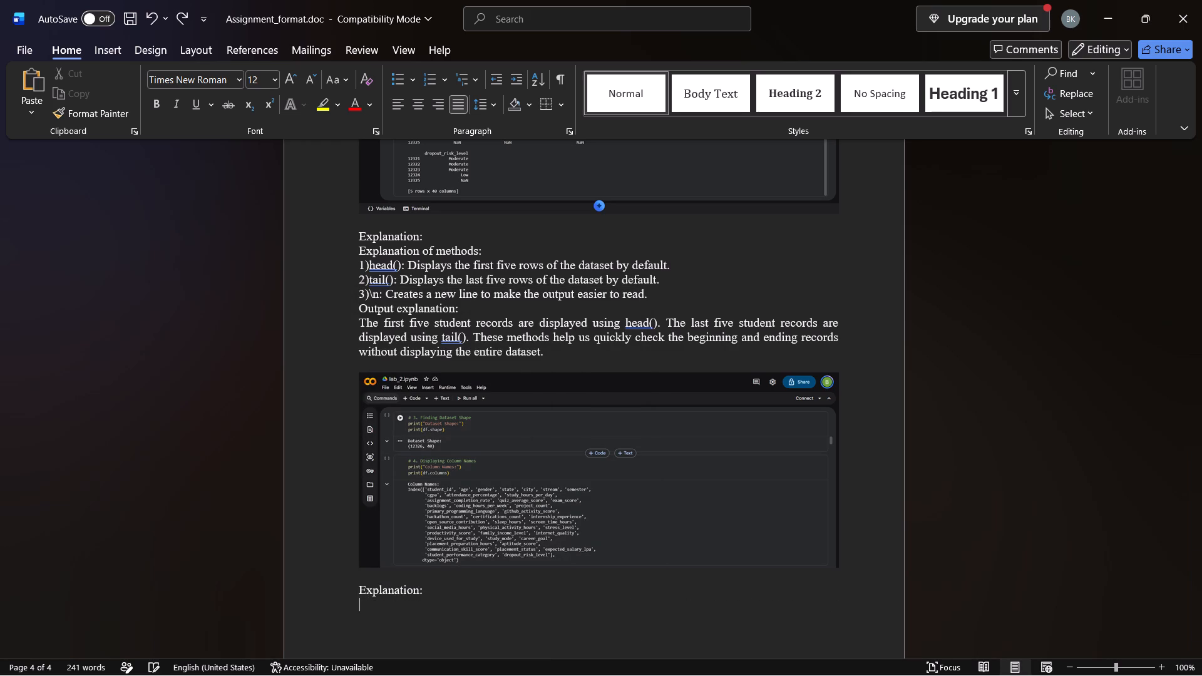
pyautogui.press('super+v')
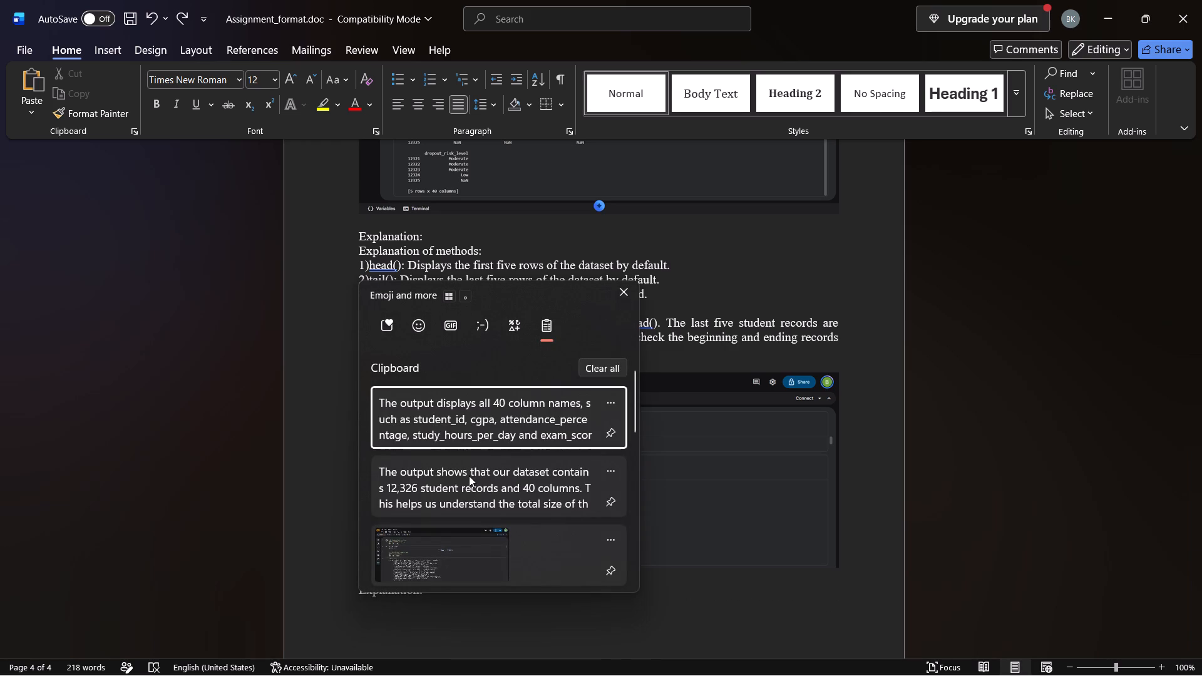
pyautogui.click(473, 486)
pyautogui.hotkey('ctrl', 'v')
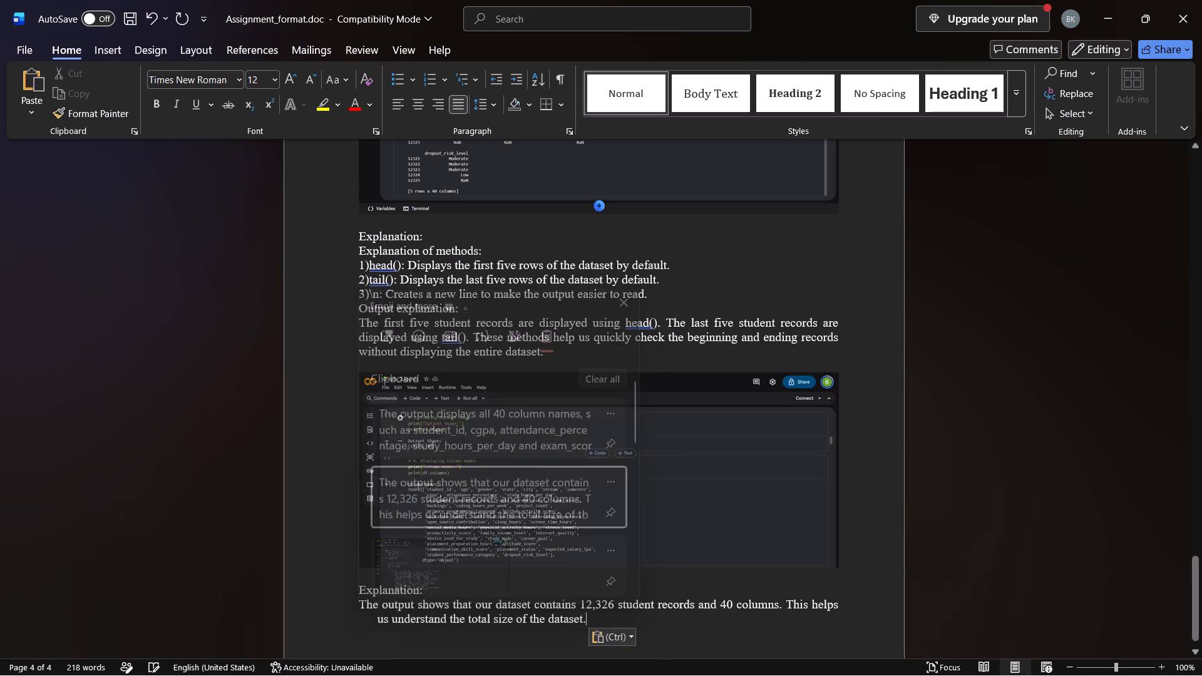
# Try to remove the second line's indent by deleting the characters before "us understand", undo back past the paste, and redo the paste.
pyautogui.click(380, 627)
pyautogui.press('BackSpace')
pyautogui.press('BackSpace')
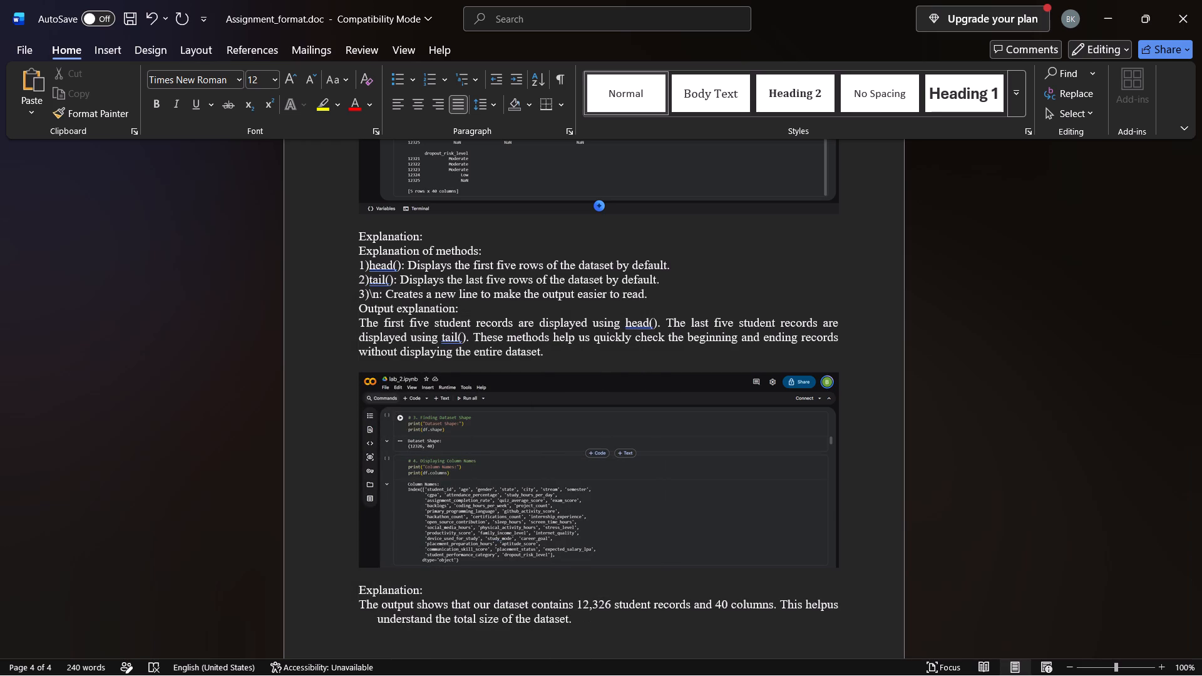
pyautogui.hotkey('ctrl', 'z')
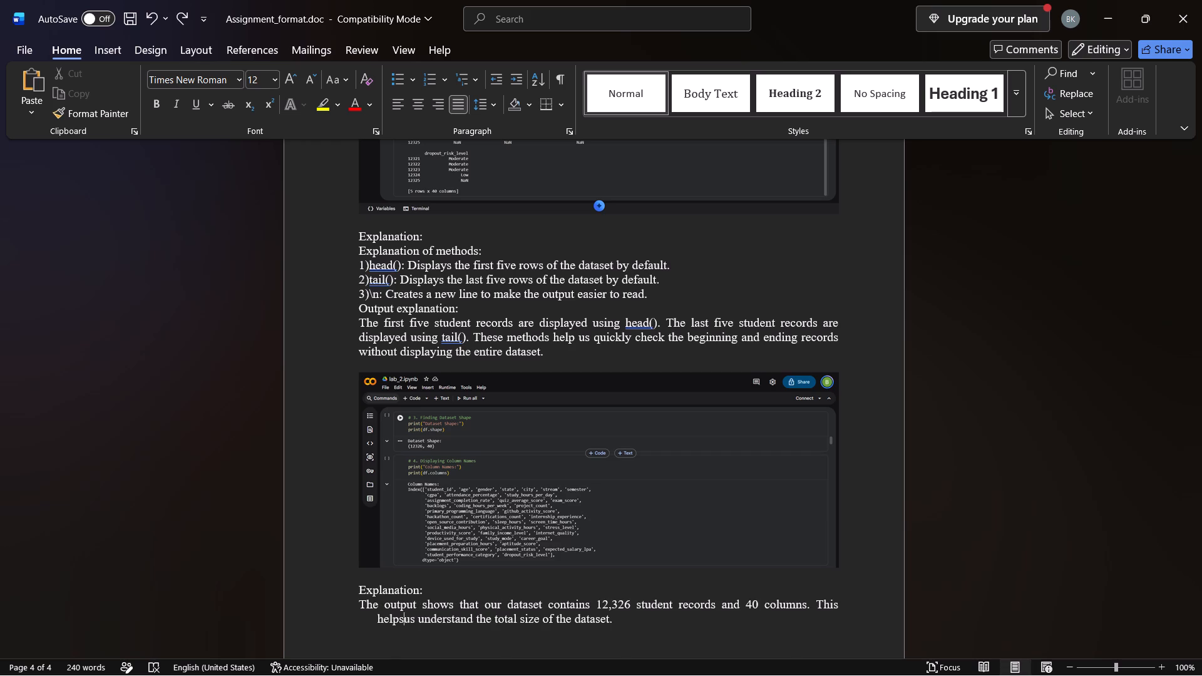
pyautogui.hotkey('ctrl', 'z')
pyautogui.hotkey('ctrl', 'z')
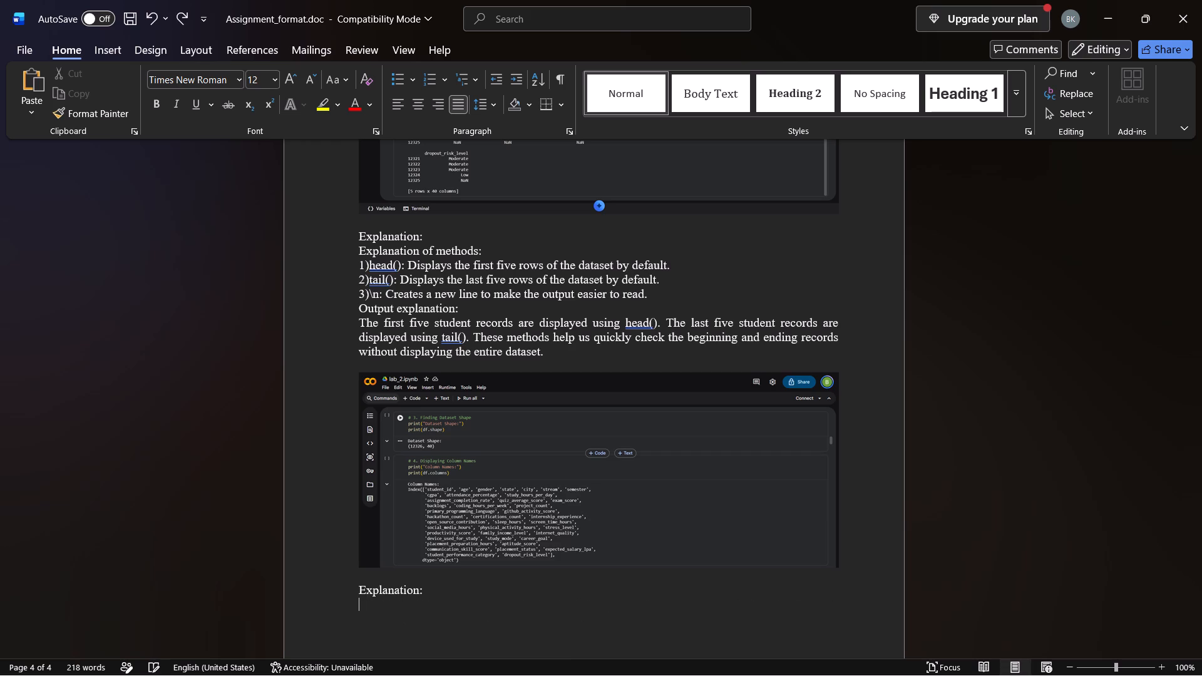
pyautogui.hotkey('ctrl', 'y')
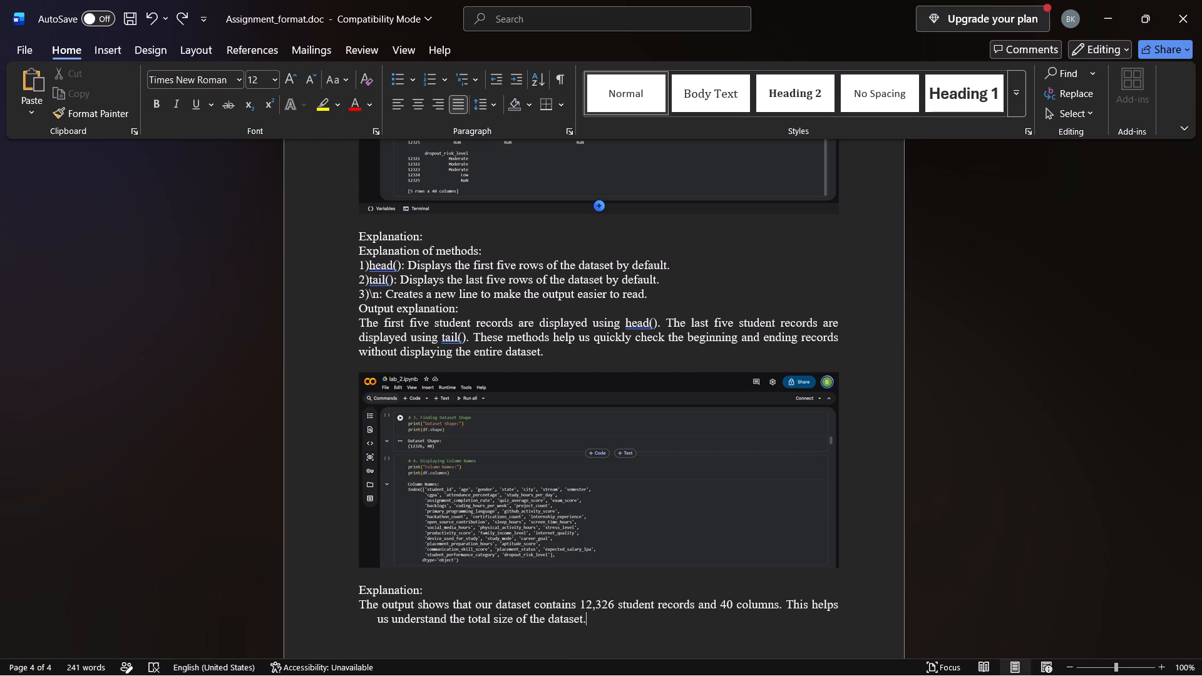
# Break the section 3 output explanation after "This helps" to start "us understand" as its own paragraph.
pyautogui.click(850, 607)
pyautogui.press('Return')
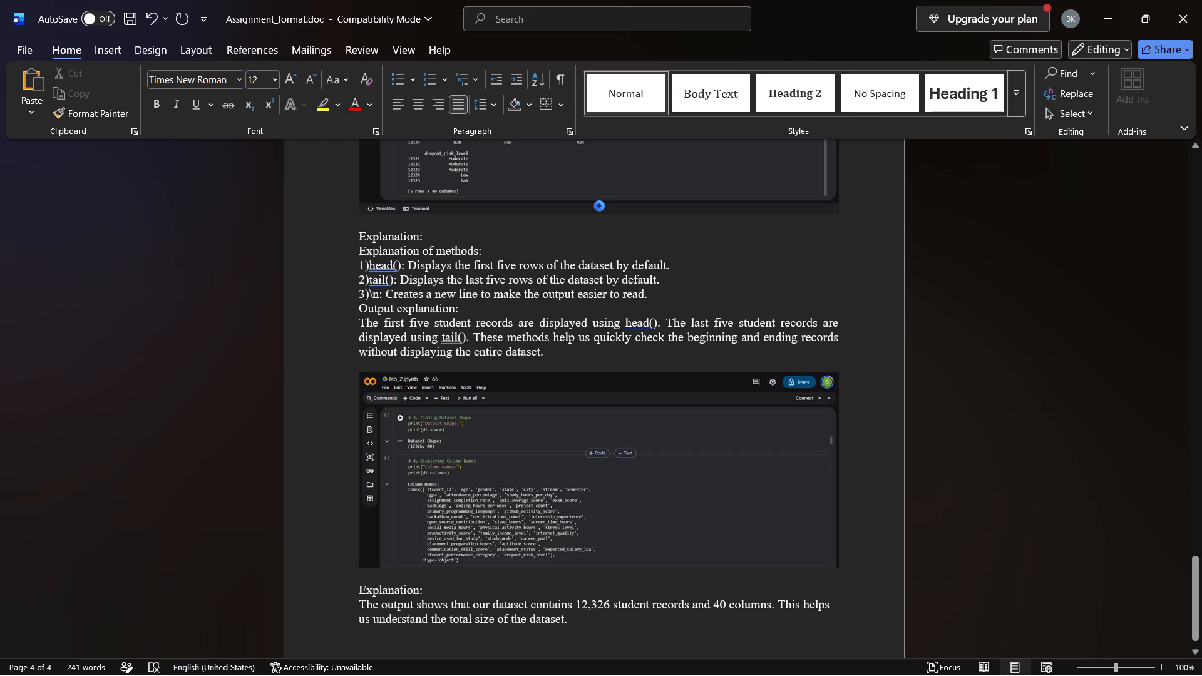
# Paste the section 4 column-names output explanation from the clipboard history on a new line below the section 3 explanation.
pyautogui.click(581, 626)
pyautogui.press('Return')
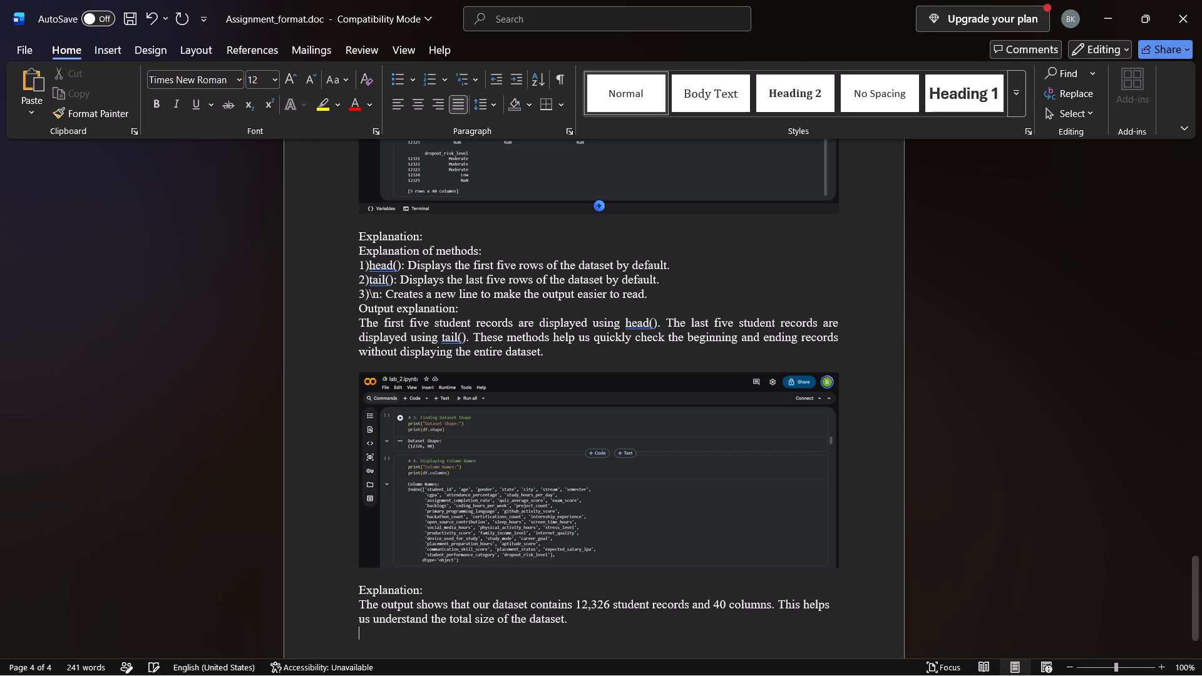
pyautogui.hotkey('ctrl', 'v')
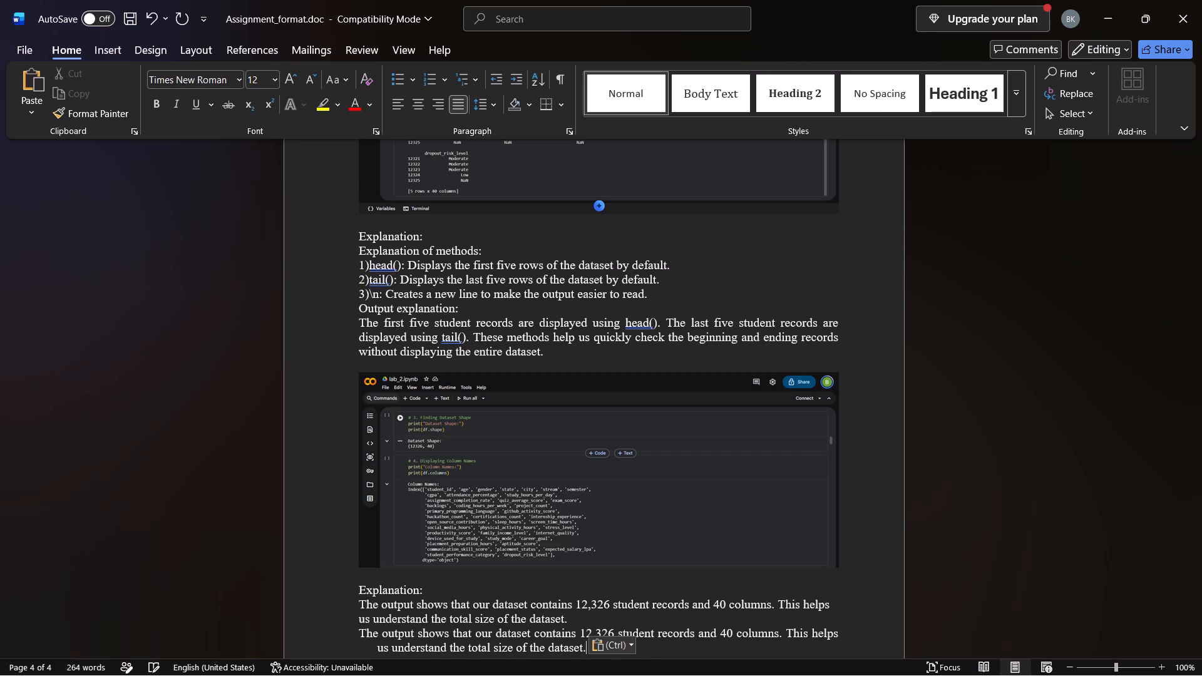
pyautogui.hotkey('ctrl', 'z')
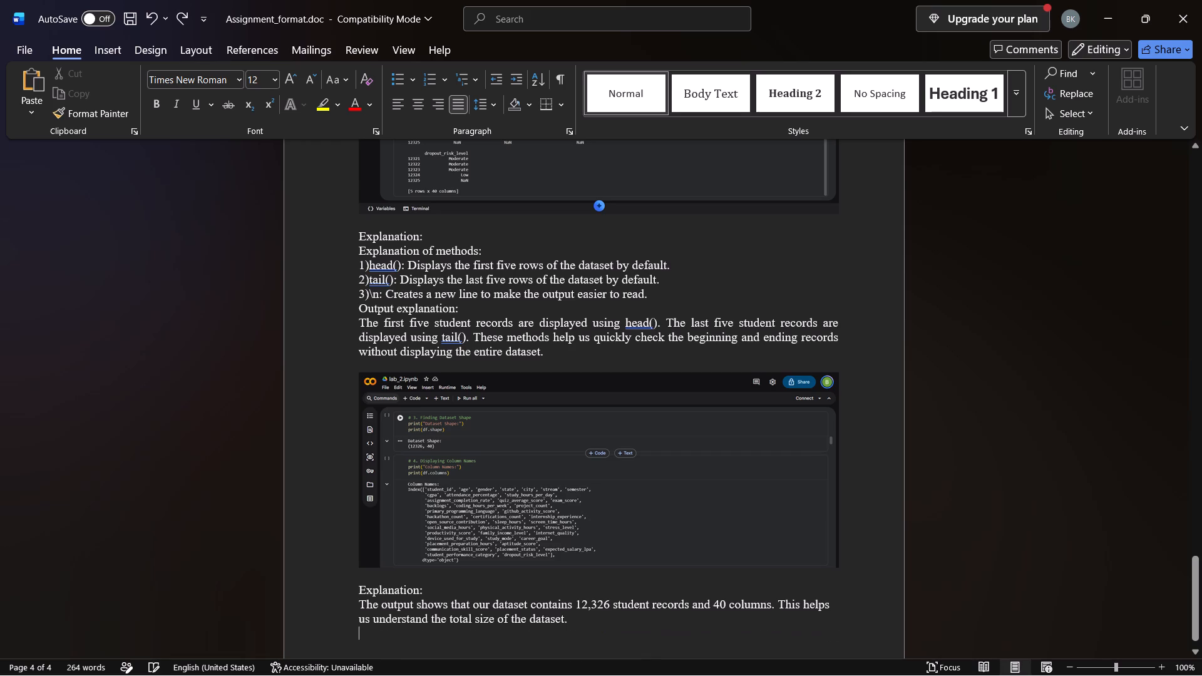
pyautogui.press('super+v')
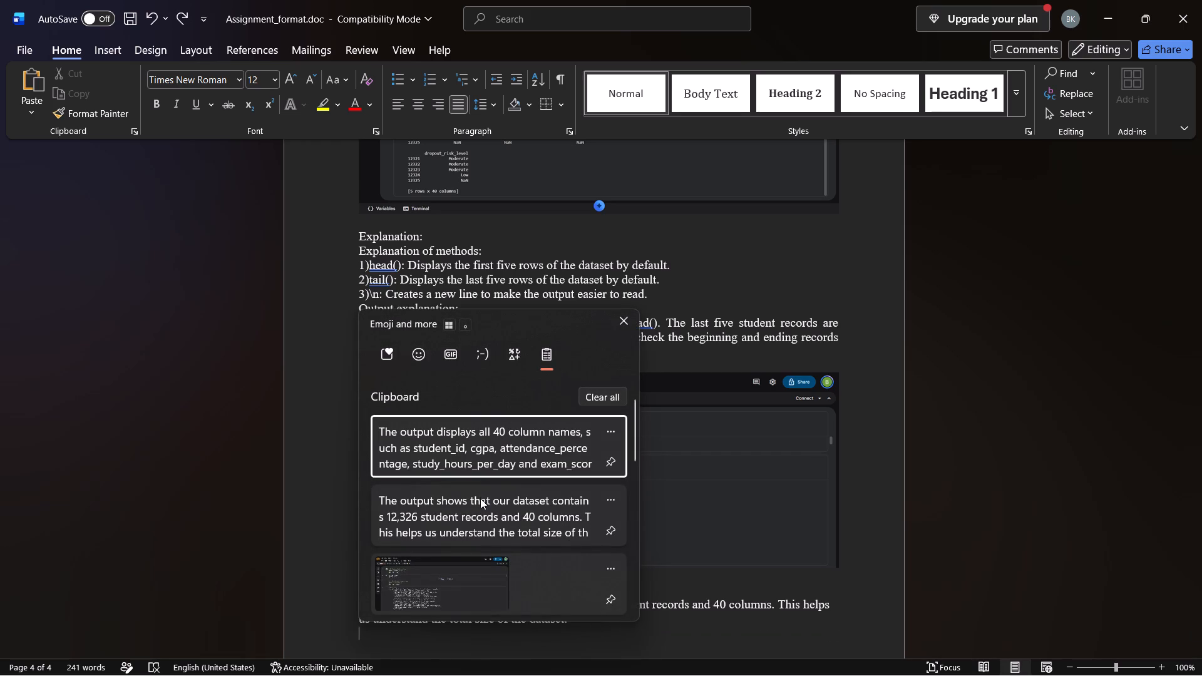
pyautogui.click(498, 464)
pyautogui.hotkey('ctrl', 'v')
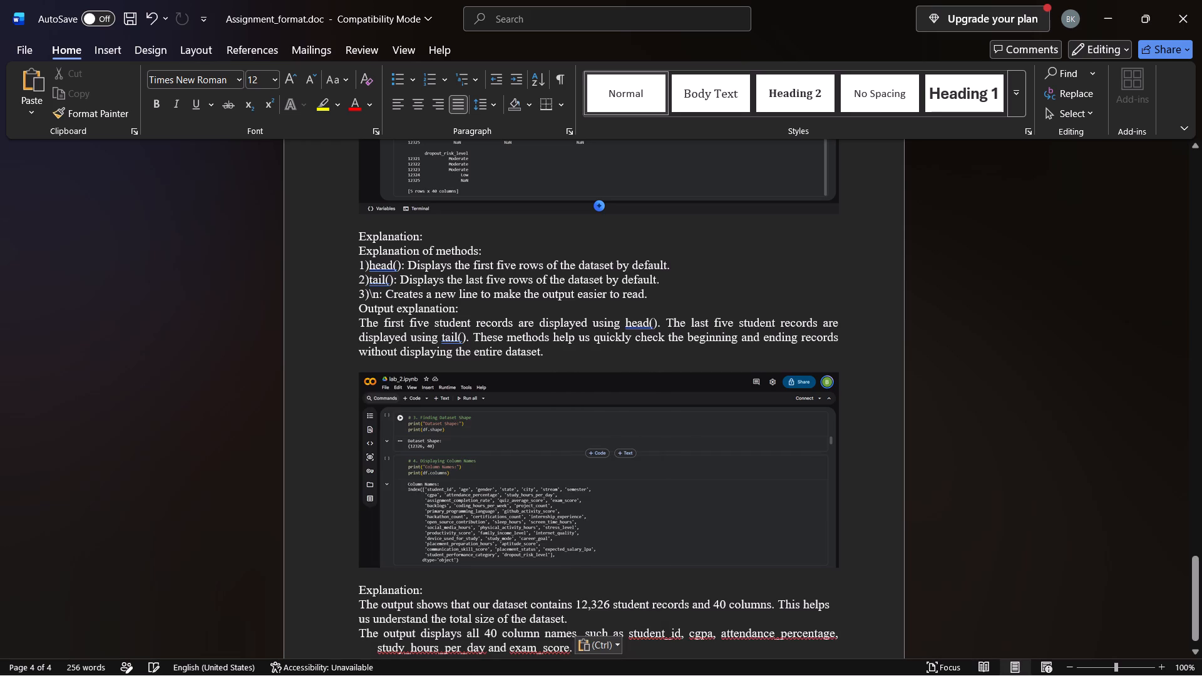
# Break the section 4 output explanation after "attendance_percentage," to start "study_hours_per_day" as its own paragraph.
pyautogui.click(843, 636)
pyautogui.press('Return')
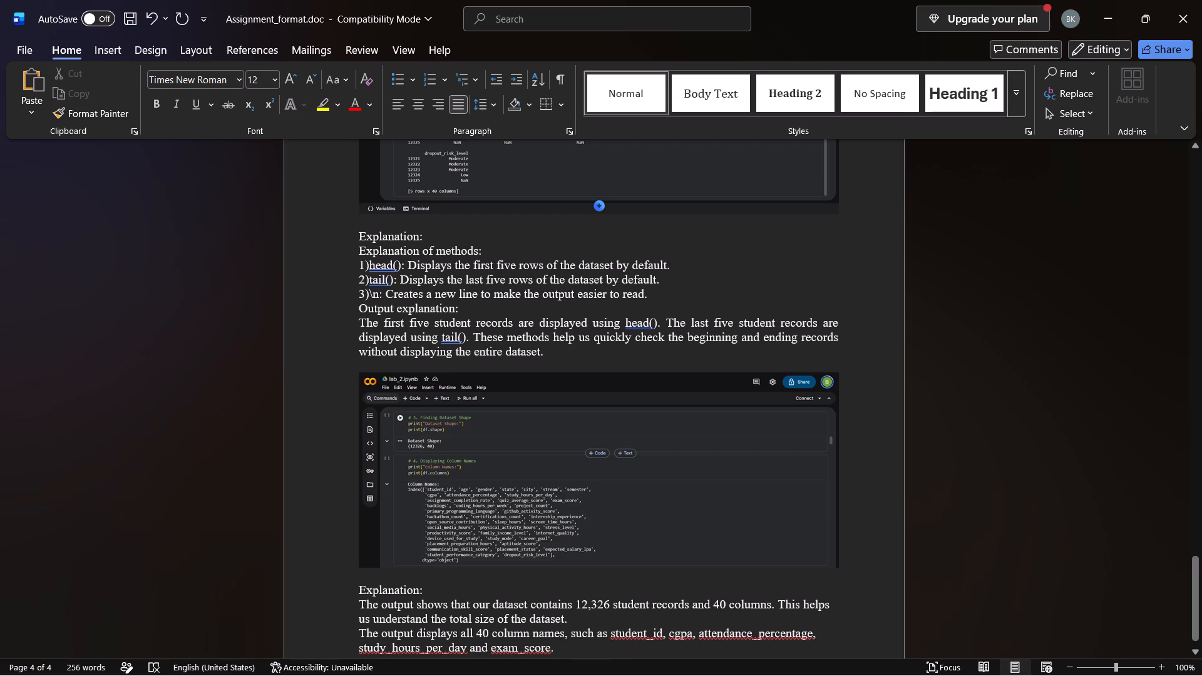
pyautogui.scroll(-2, 673, 638)
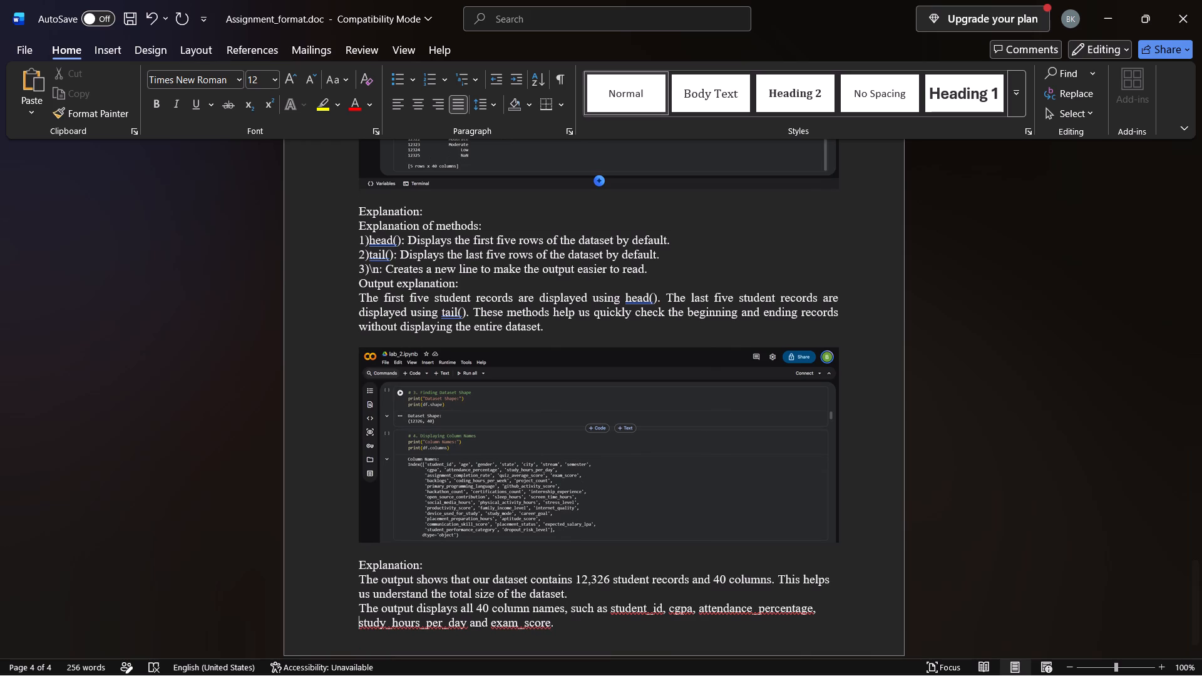
pyautogui.scroll(3, 554, 452)
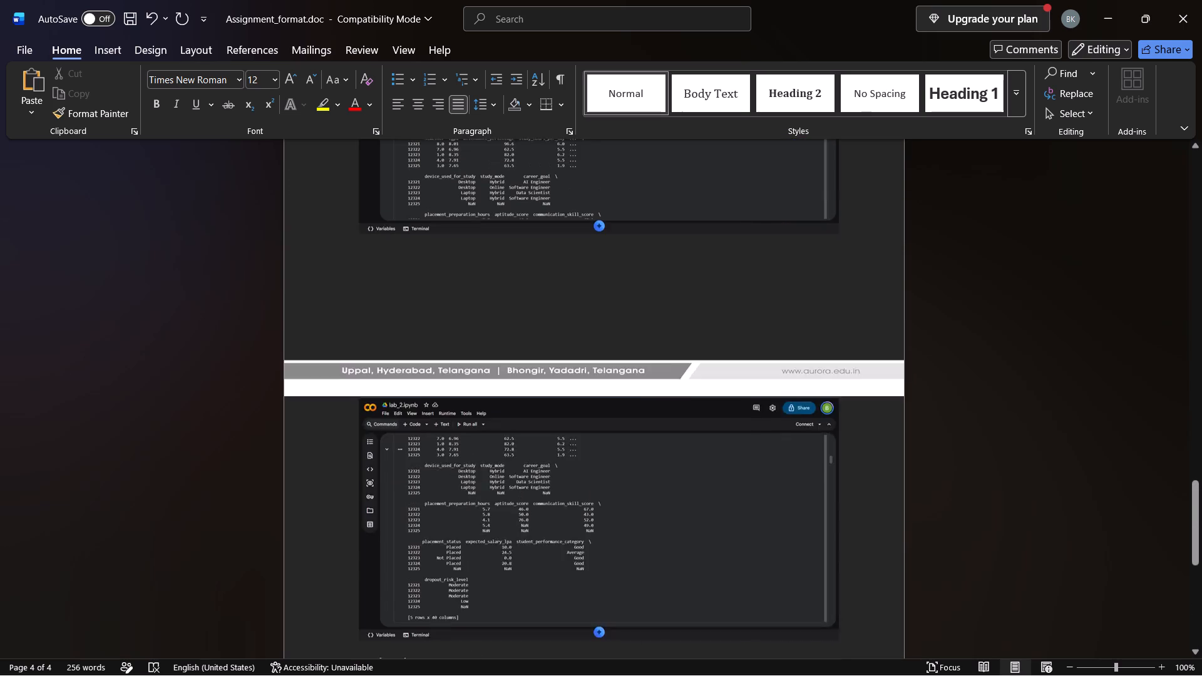
pyautogui.scroll(3, 554, 452)
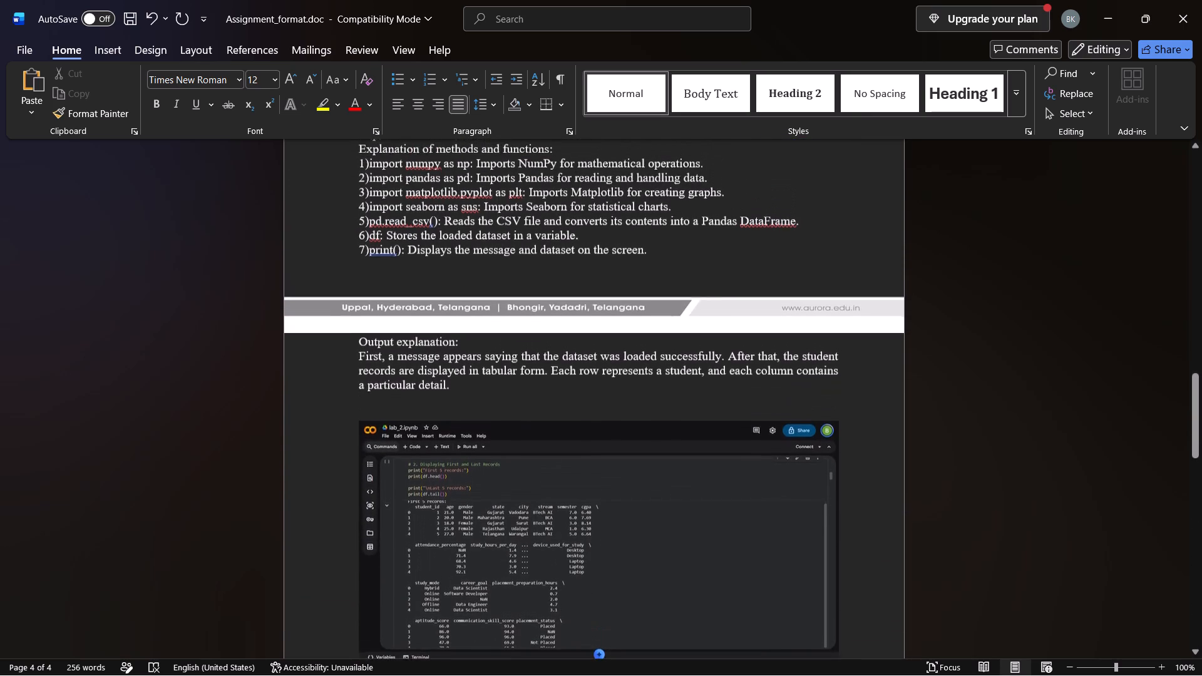
pyautogui.scroll(1, 554, 452)
pyautogui.scroll(-3, 554, 452)
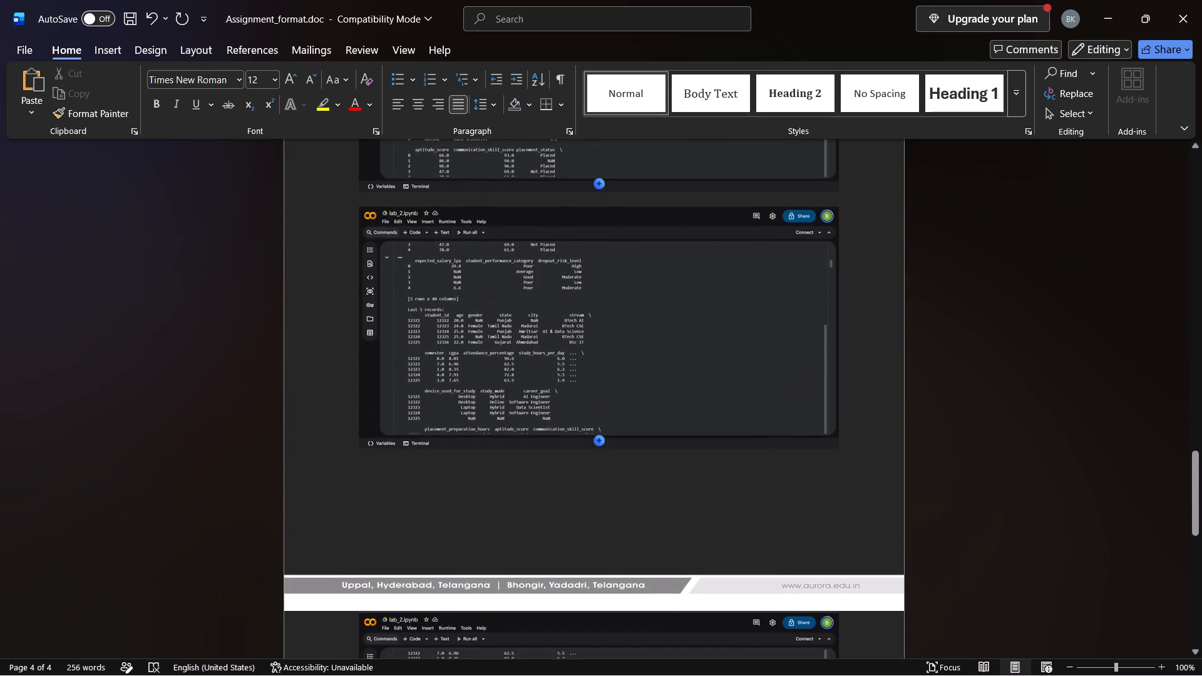
pyautogui.scroll(-3, 554, 452)
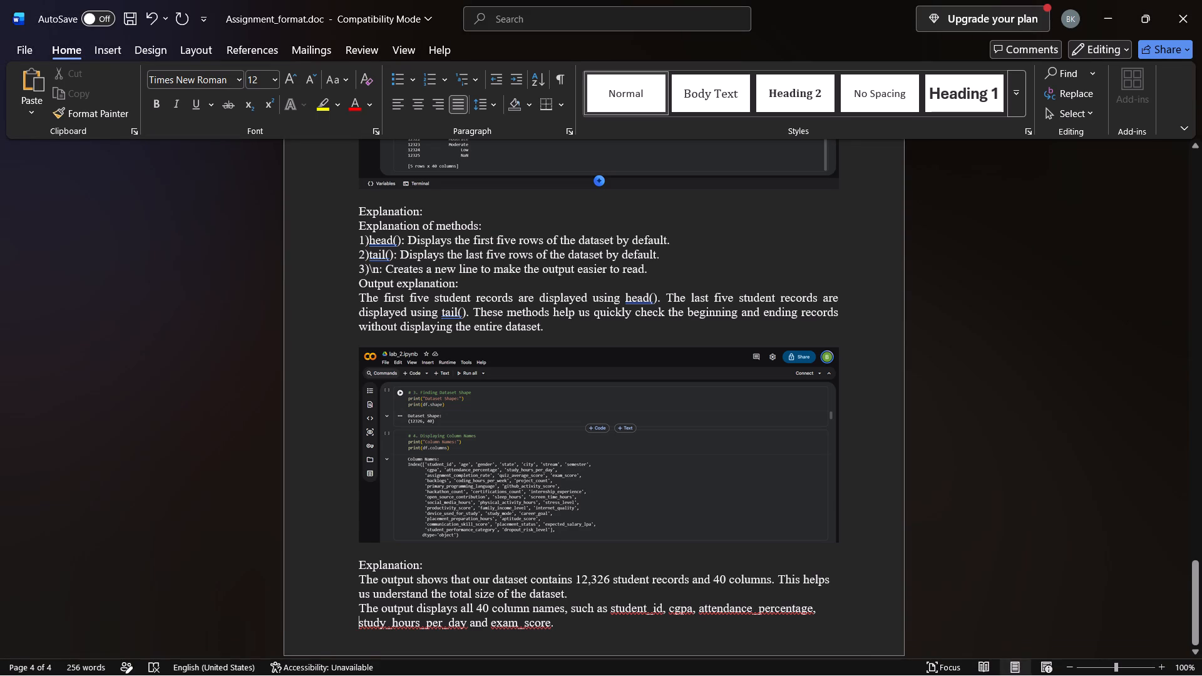
pyautogui.scroll(-2, 461, 376)
pyautogui.scroll(-1, 428, 314)
pyautogui.scroll(-2, 540, 436)
pyautogui.click(573, 633)
pyautogui.press('Return')
pyautogui.press('Return')
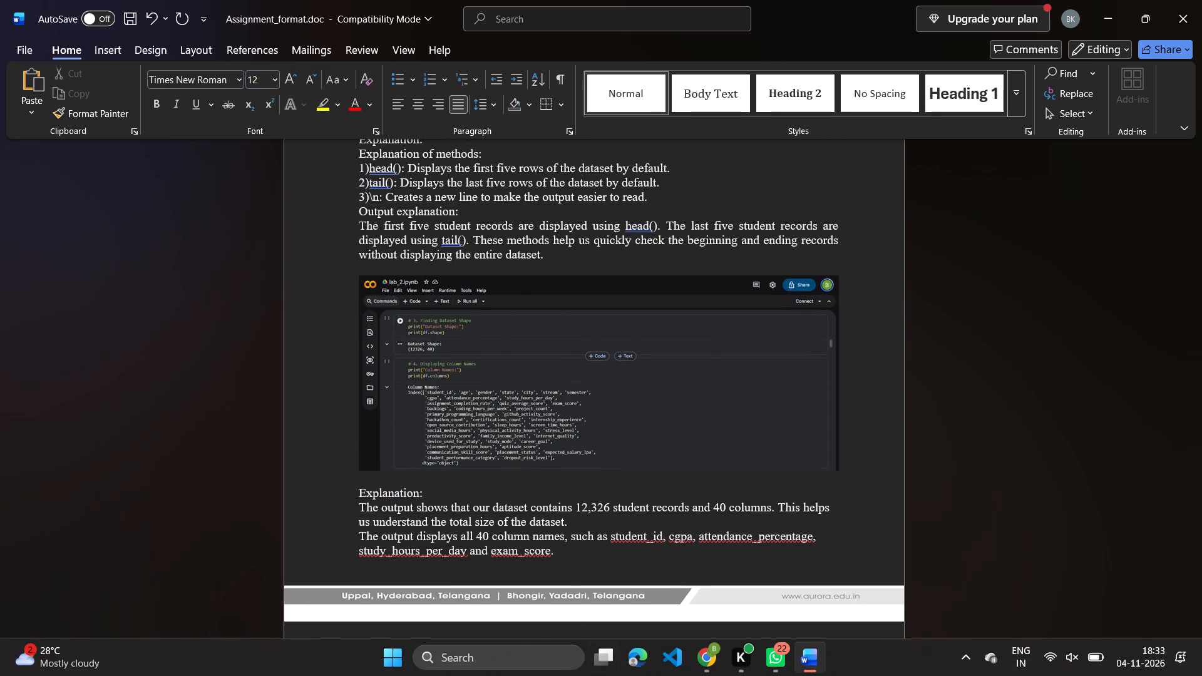
# Switch to the Colab notebook's section 5 cell, Displaying Dataset Information, and clear the clipboard history.
pyautogui.click(719, 654)
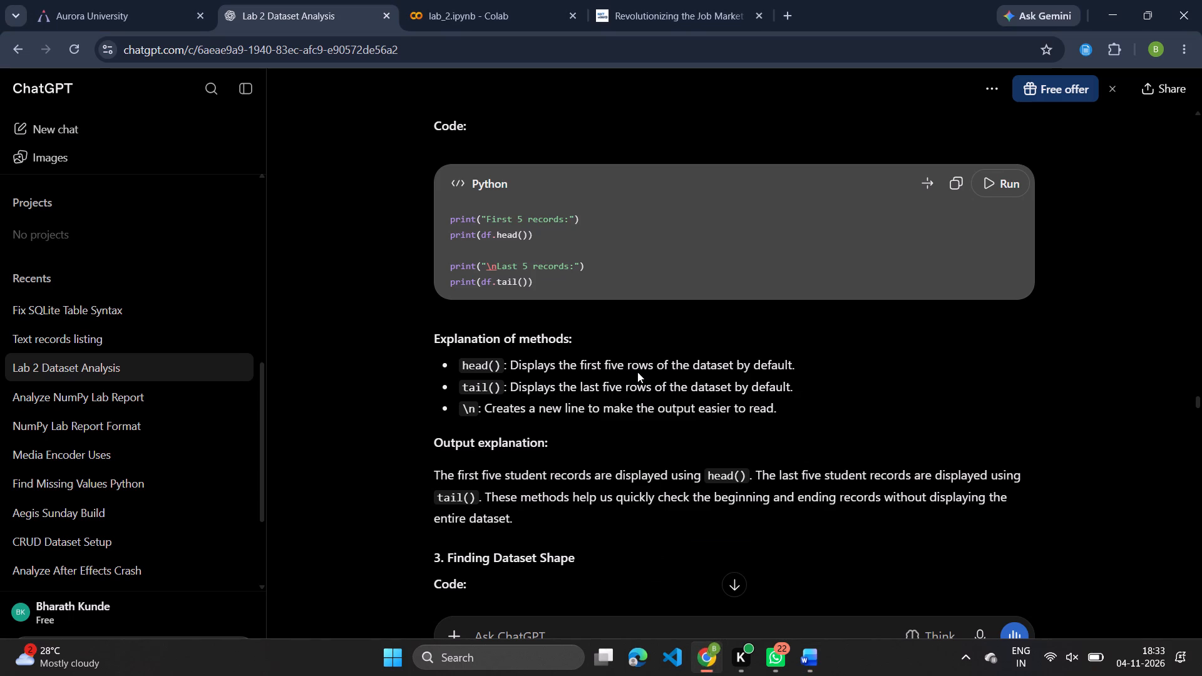
pyautogui.click(493, 0)
pyautogui.scroll(-2, 434, 225)
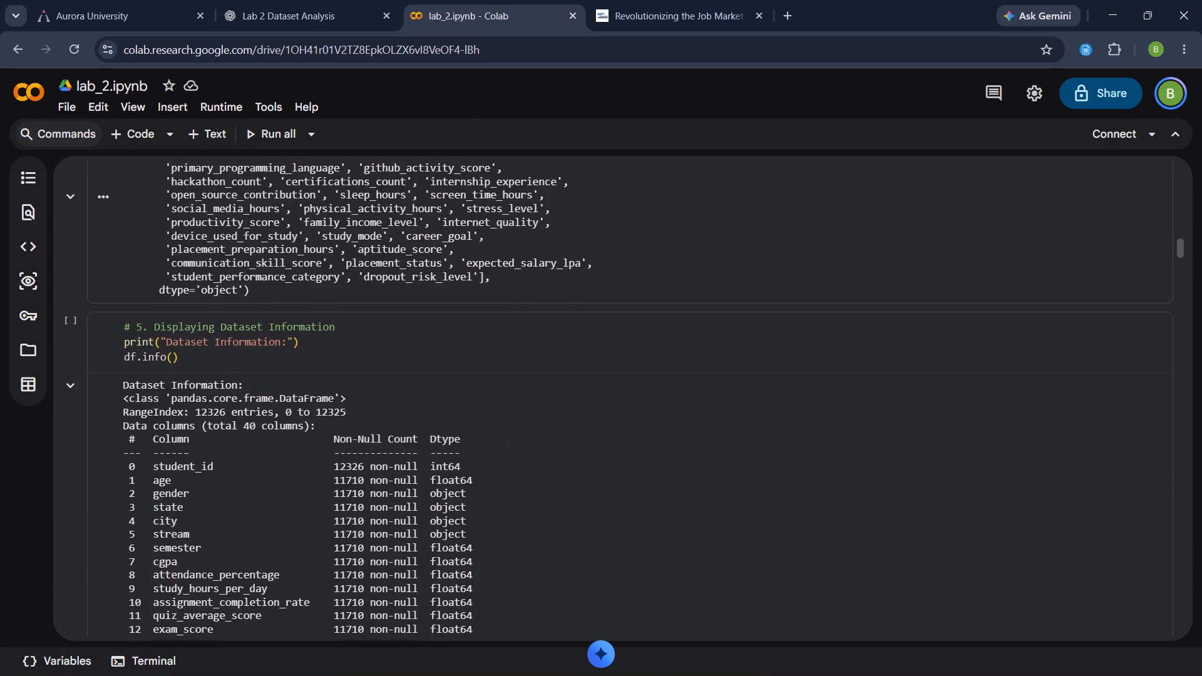
pyautogui.scroll(-2, 434, 225)
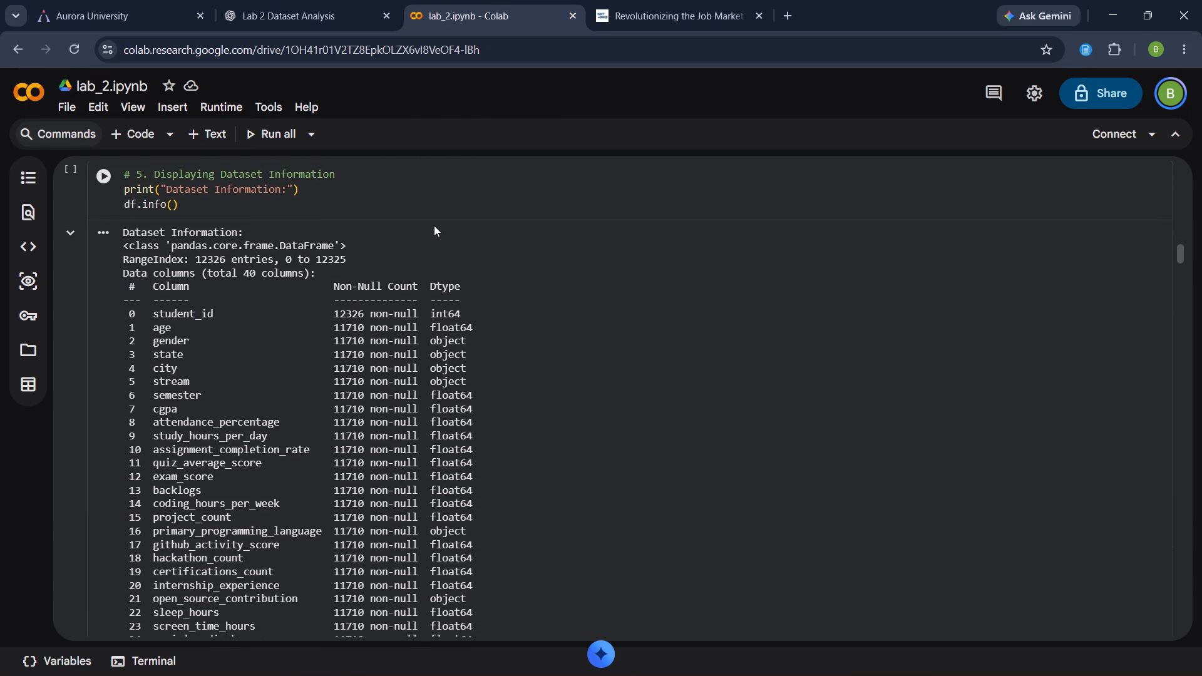
pyautogui.press('super+v')
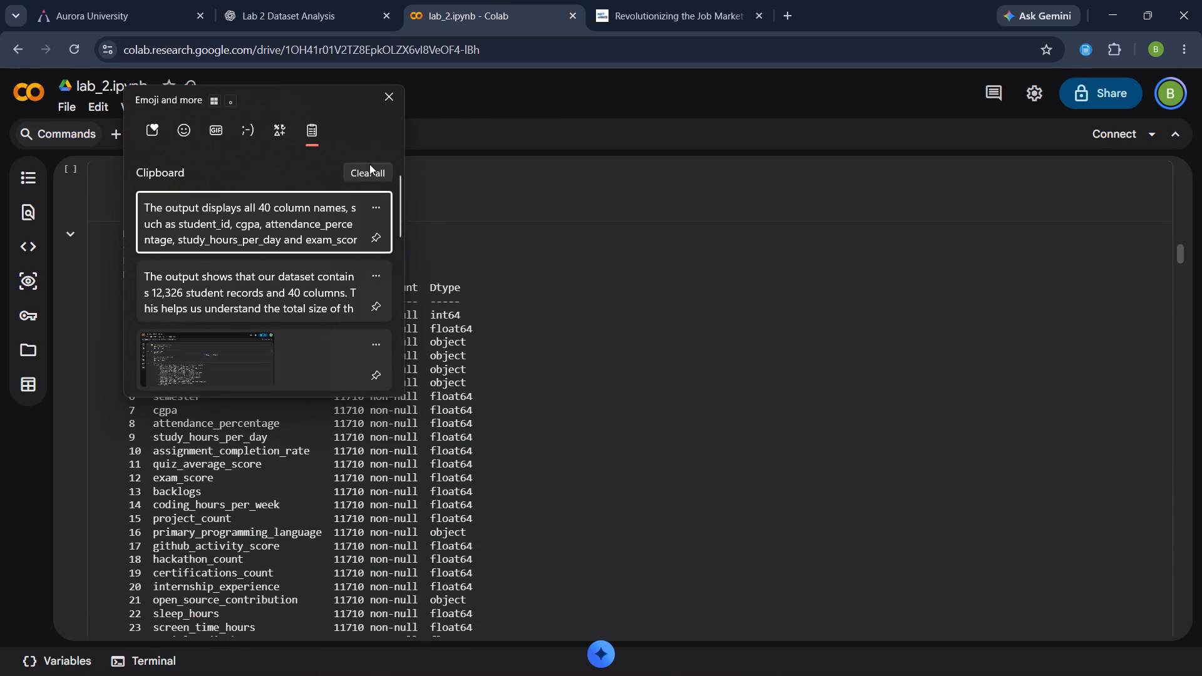
pyautogui.click(369, 164)
pyautogui.click(388, 93)
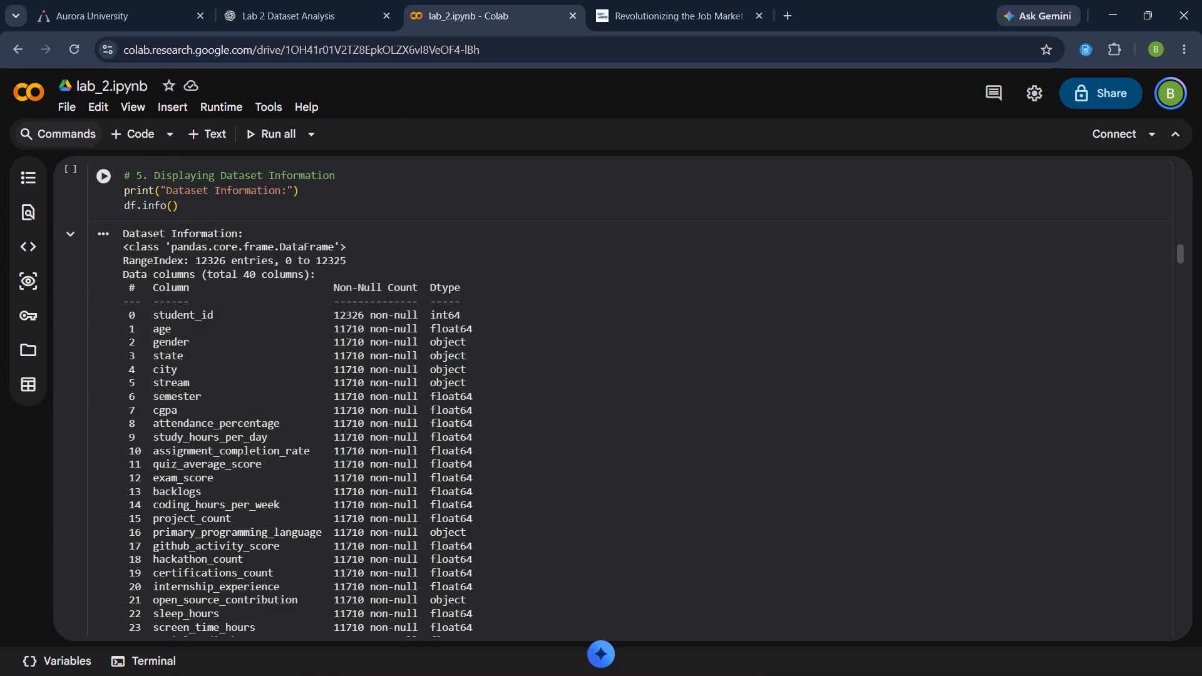
# Capture a screenshot of the Colab page below the address bar, showing the section 5 code and the first part of its output.
pyautogui.press('Print')
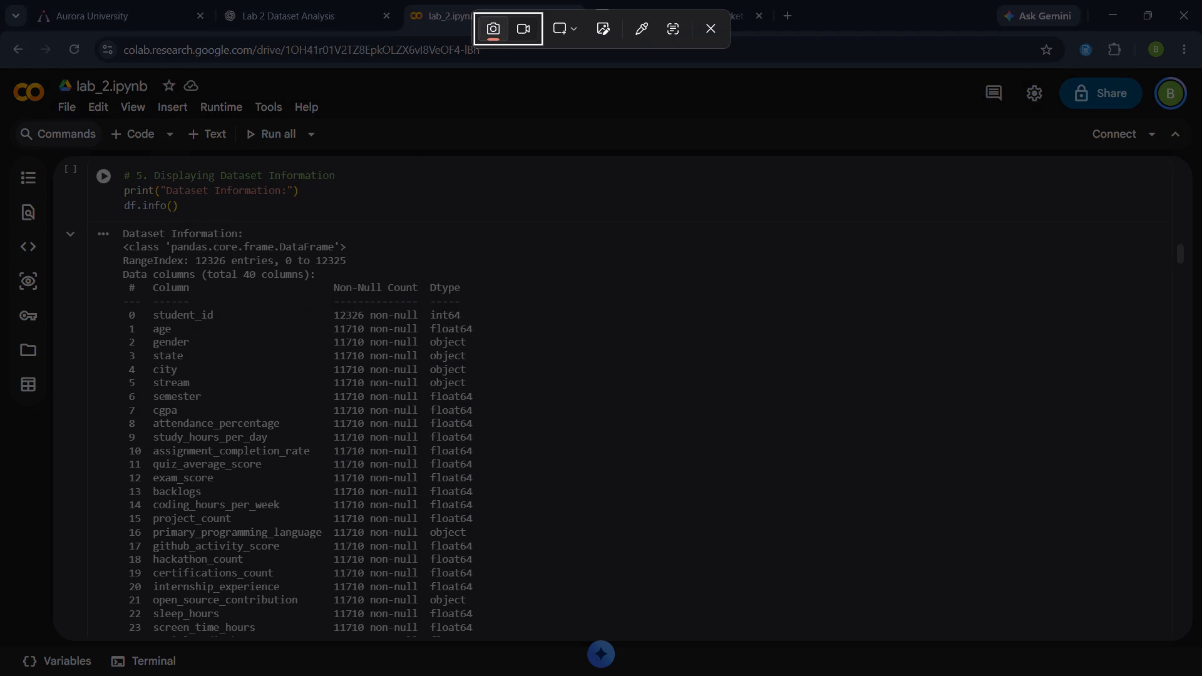
pyautogui.moveTo(0, 69); pyautogui.dragTo(412, 340)
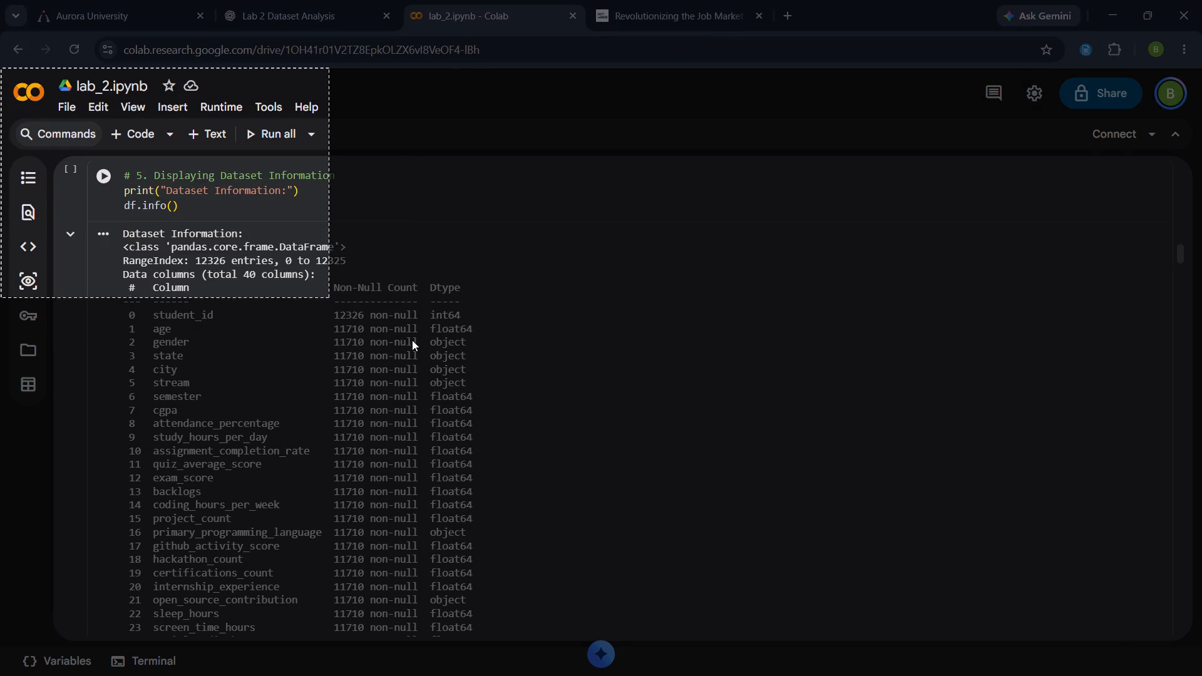
pyautogui.moveTo(412, 340); pyautogui.dragTo(1201, 675)
pyautogui.hscroll(2, 427, 346)
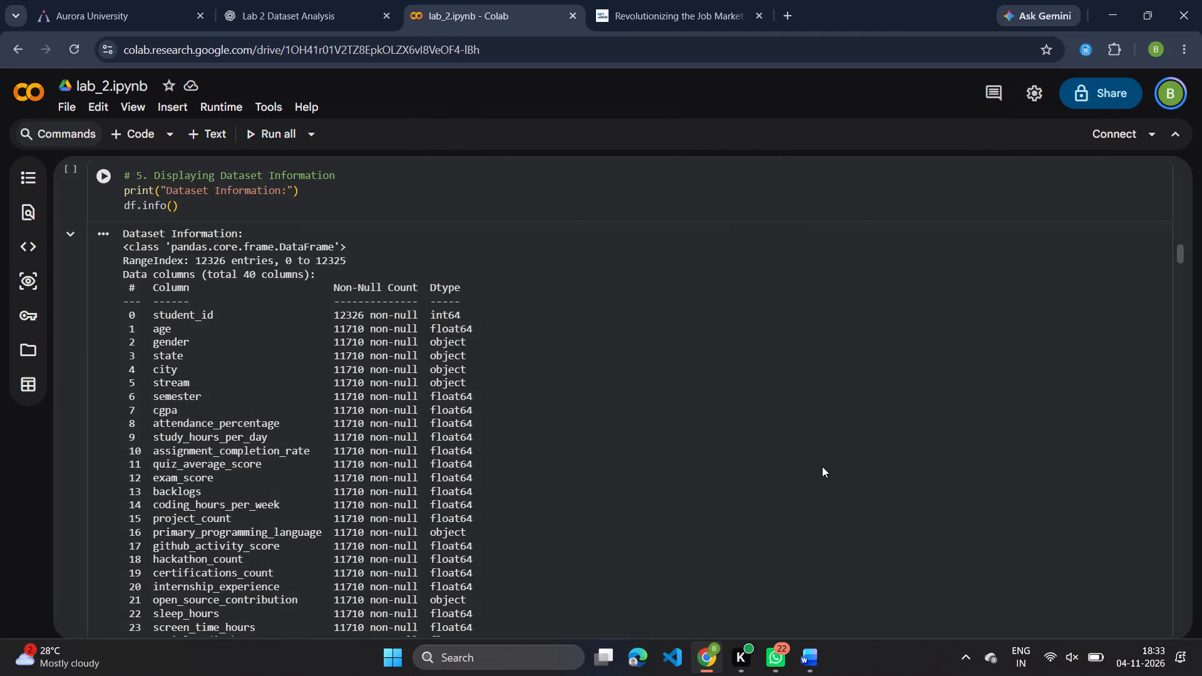
# Capture a second screenshot of the Colab page below the address bar, showing the rest of the section 5 output down to the memory usage.
pyautogui.scroll(-2, 695, 462)
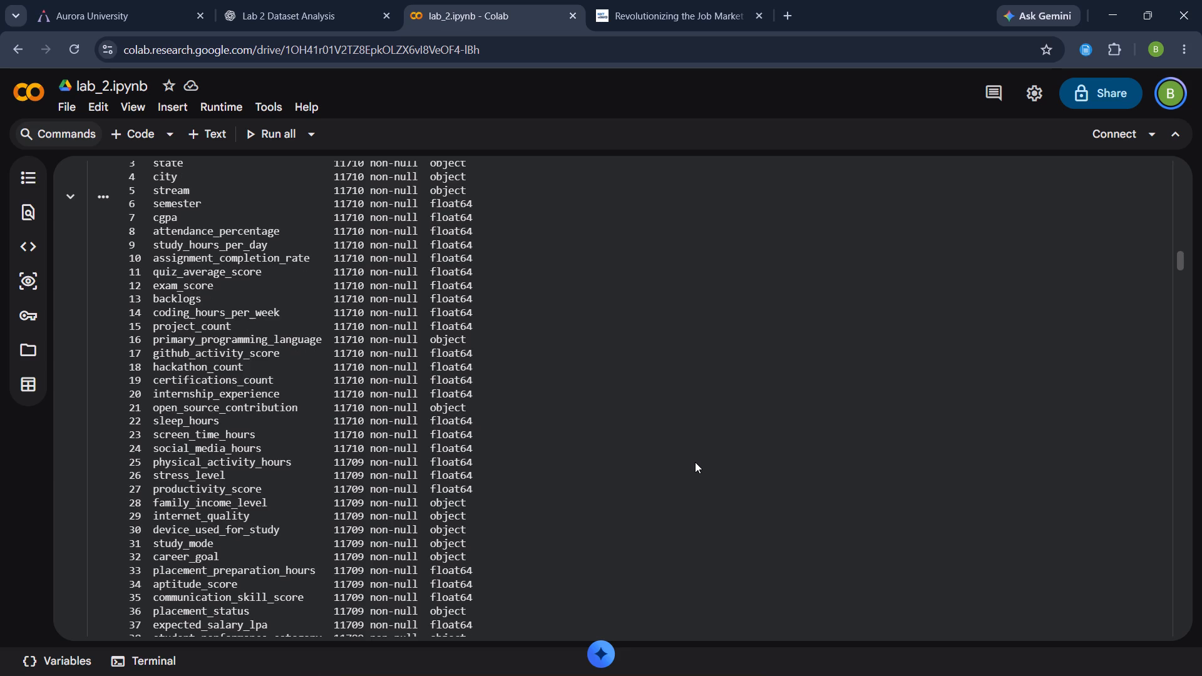
pyautogui.scroll(-1, 695, 462)
pyautogui.scroll(1, 695, 462)
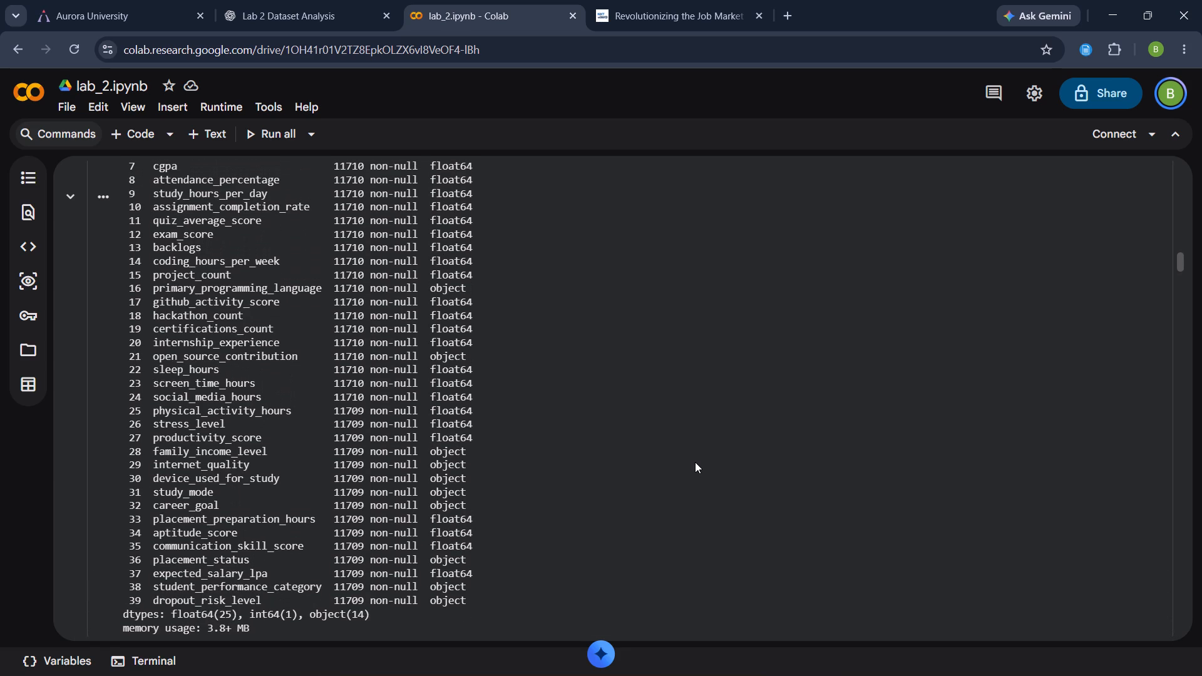
pyautogui.scroll(1, 695, 462)
pyautogui.press('Print')
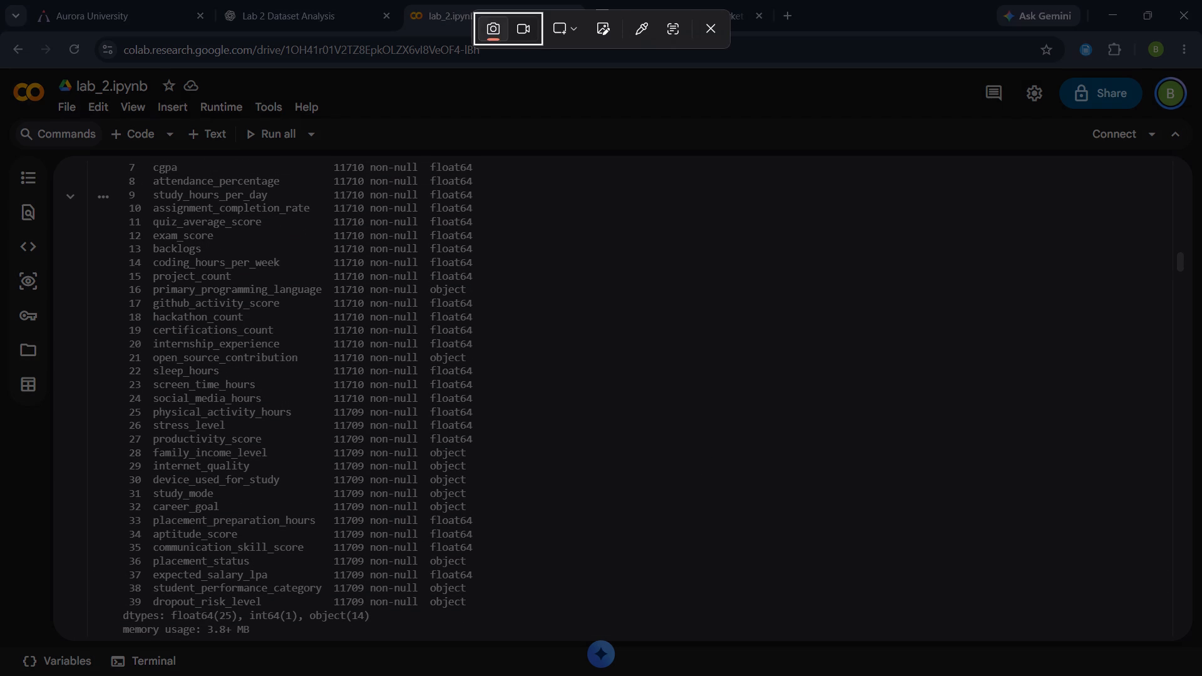
pyautogui.moveTo(0, 64); pyautogui.dragTo(397, 330)
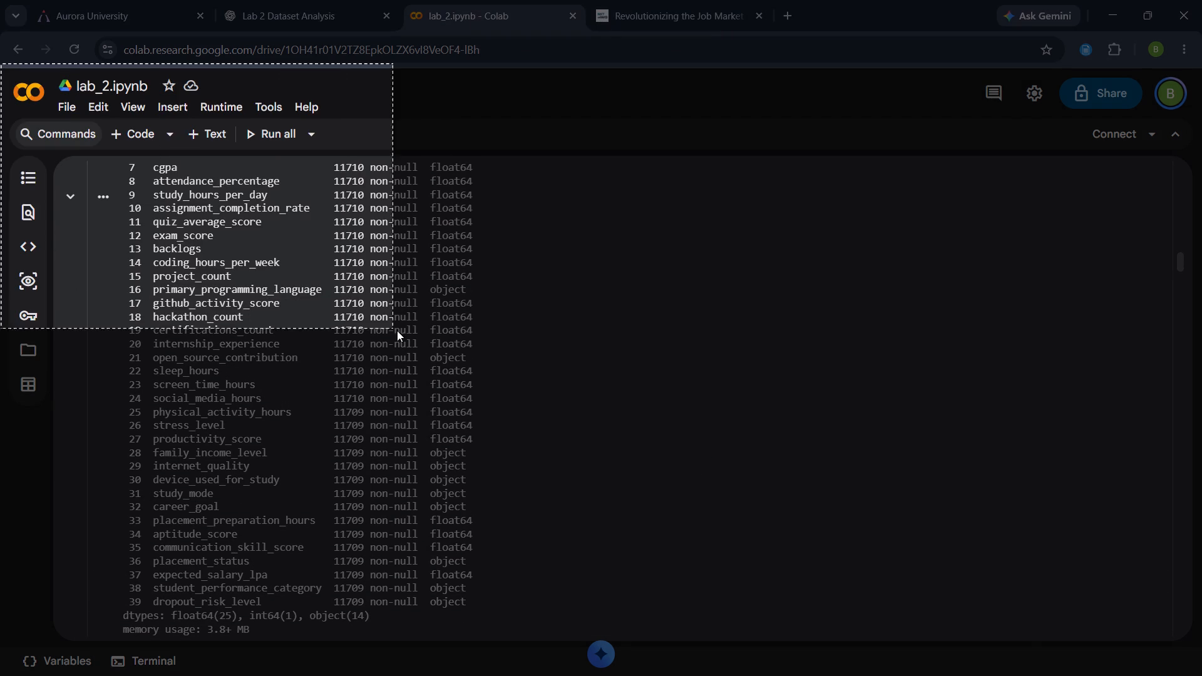
pyautogui.moveTo(397, 330); pyautogui.dragTo(1201, 675)
pyautogui.hscroll(1, 1173, 675)
pyautogui.scroll(-1, 806, 526)
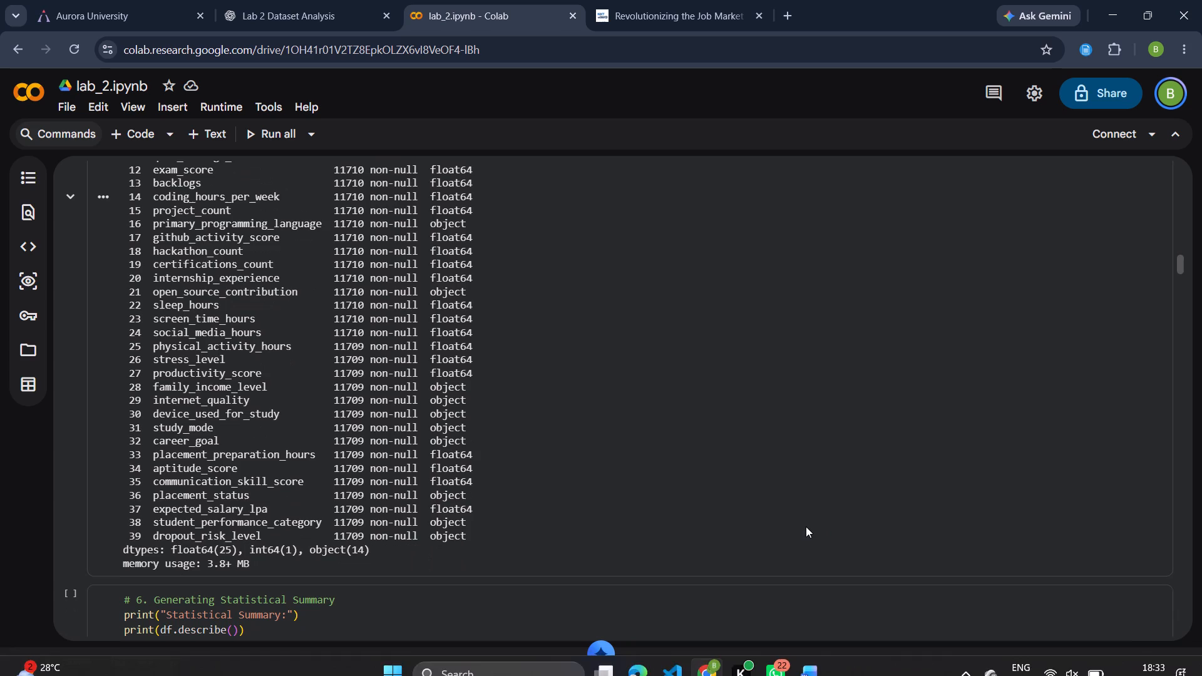
pyautogui.scroll(-1, 806, 526)
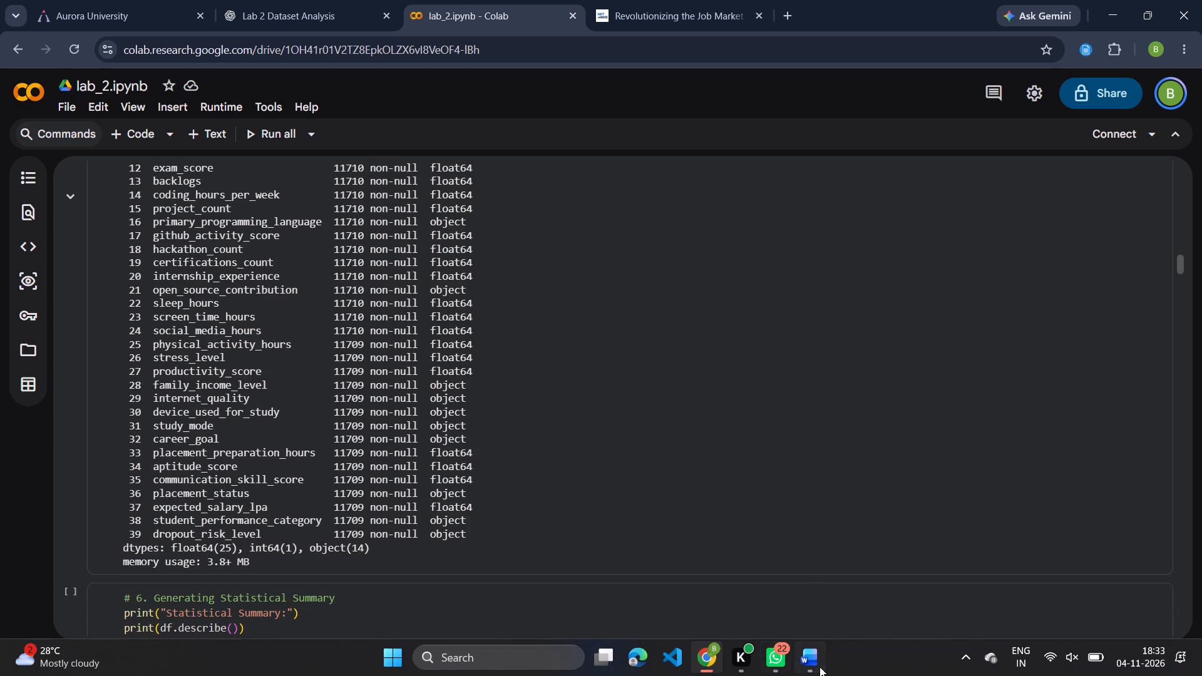
# Switch to the Word report and paste the first section 5 screenshot, with the df.info() code, at the start of the new page.
pyautogui.click(813, 670)
pyautogui.scroll(-1, 611, 598)
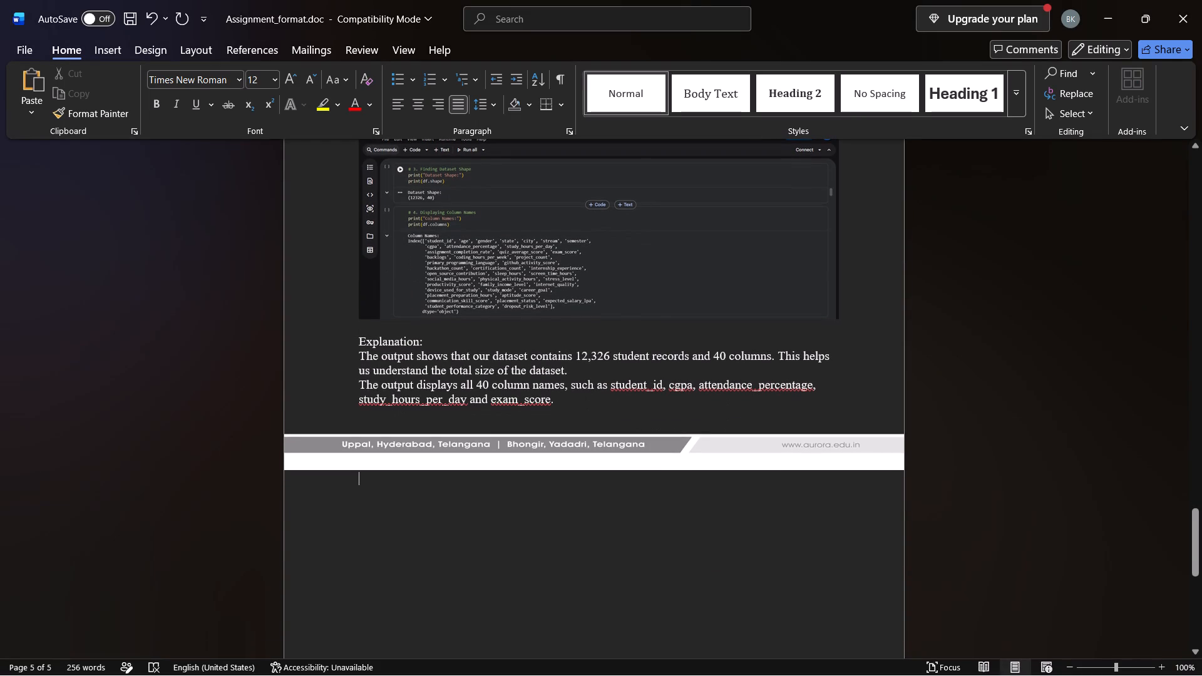
pyautogui.press('super+v')
pyautogui.scroll(-1, 460, 401)
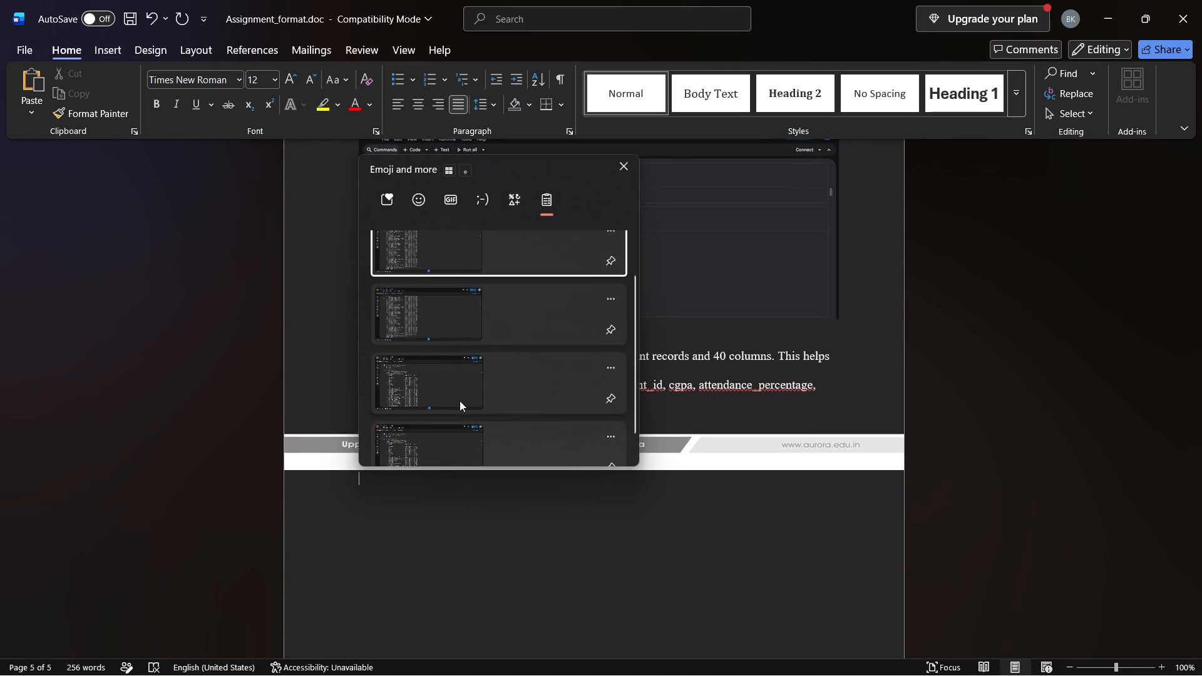
pyautogui.scroll(-1, 460, 401)
pyautogui.click(455, 412)
pyautogui.hotkey('ctrl', 'v')
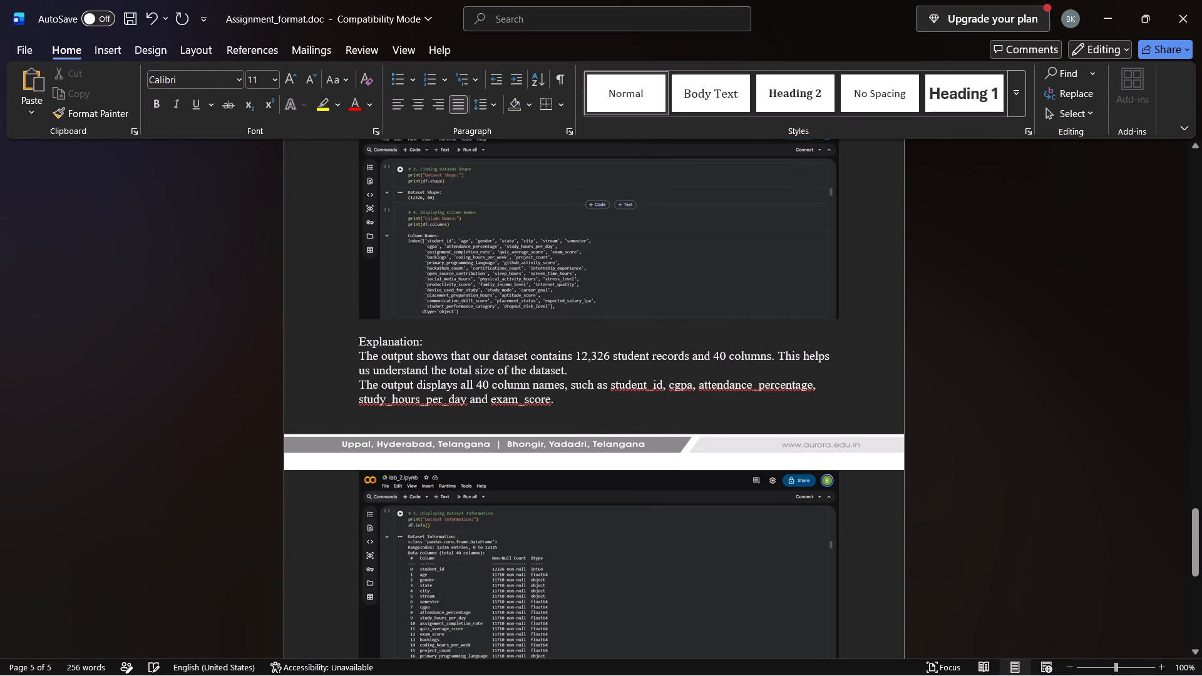
# Remove the extra blank lines below that screenshot and paste the second section 5 output screenshot directly beneath it.
pyautogui.scroll(-1, 459, 523)
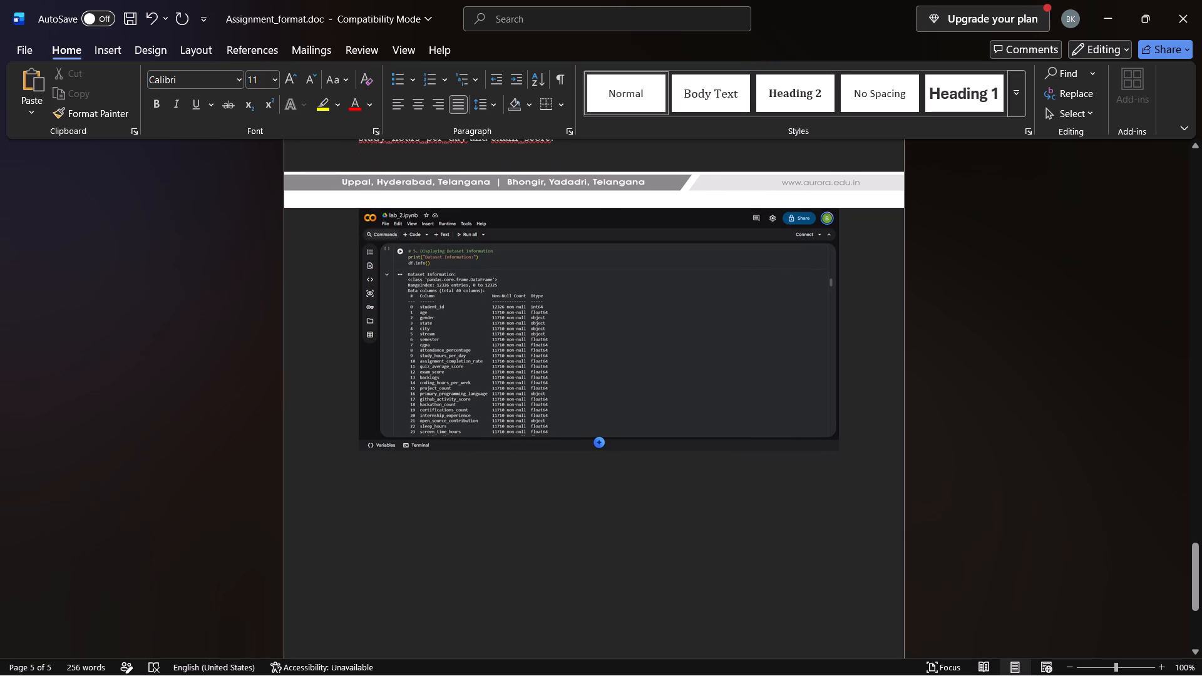
pyautogui.doubleClick(399, 492)
pyautogui.press('BackSpace')
pyautogui.press('BackSpace')
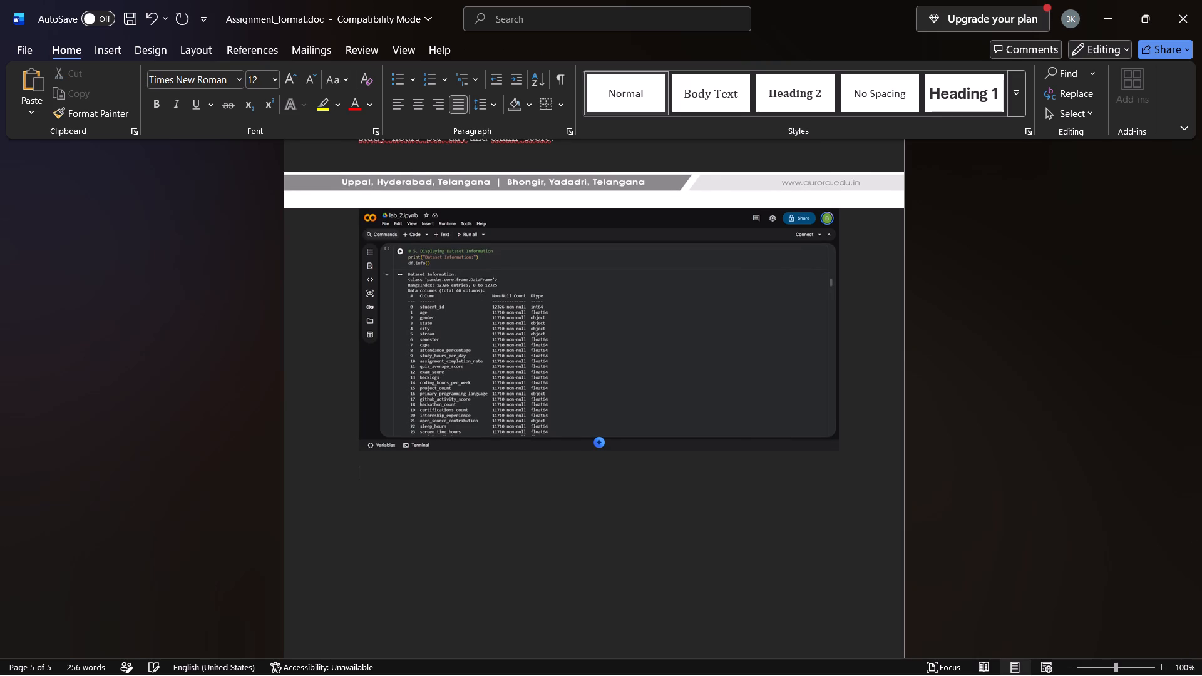
pyautogui.press('BackSpace')
pyautogui.press('super+v')
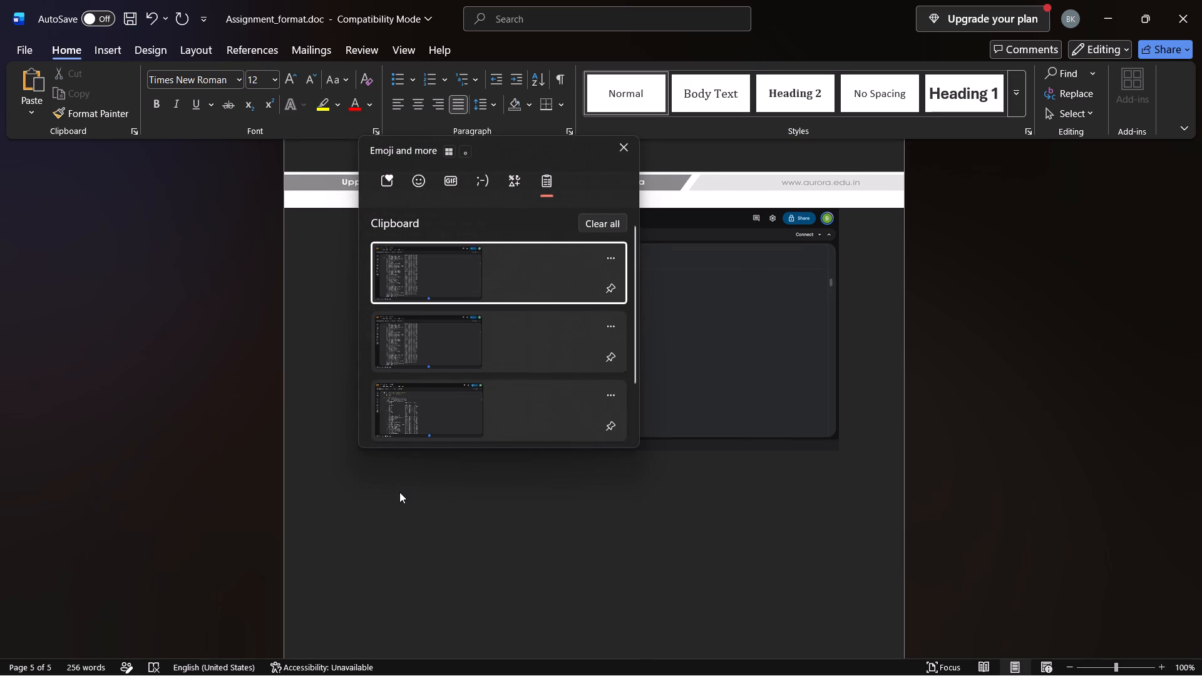
pyautogui.click(453, 279)
pyautogui.hotkey('ctrl', 'v')
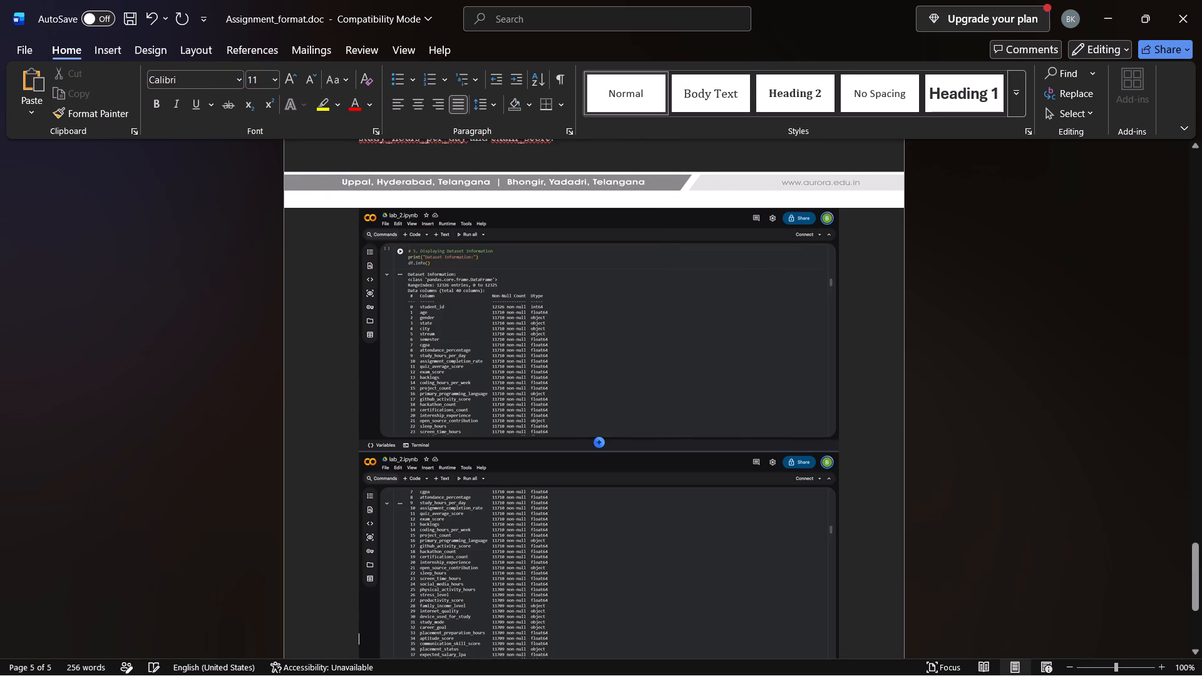
# Add an "Explanation:" line directly under the second section 5 screenshot and start a new line after it.
pyautogui.scroll(-1, 519, 480)
pyautogui.doubleClick(394, 469)
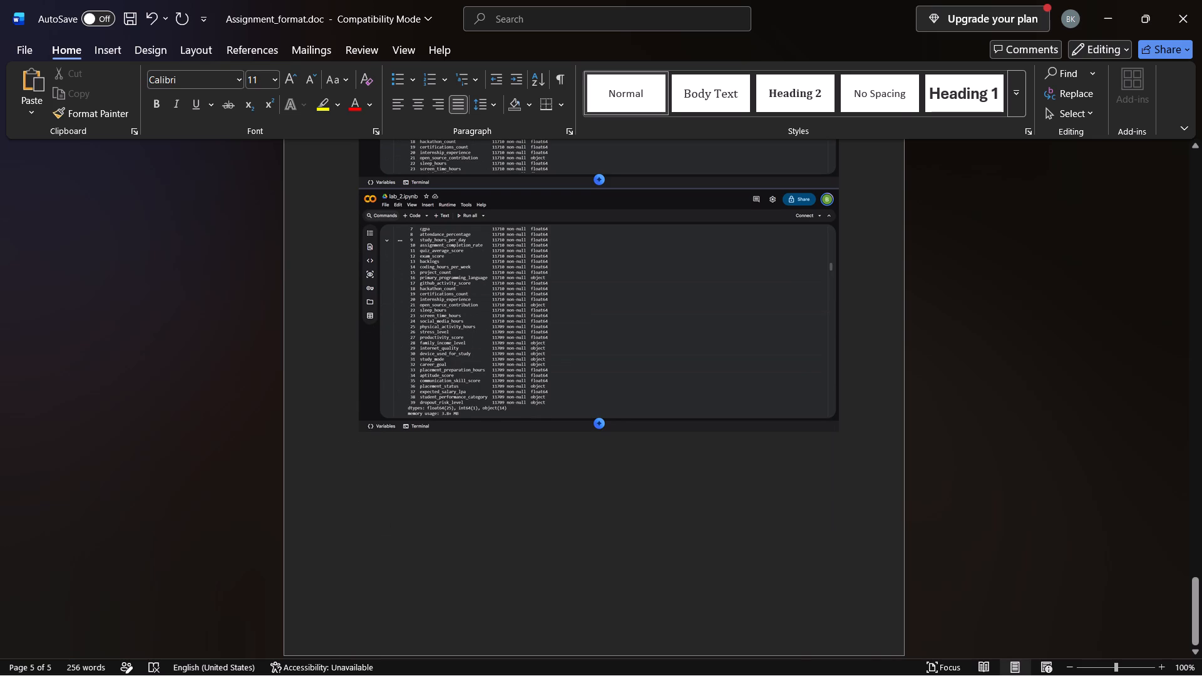
pyautogui.press('BackSpace')
pyautogui.press('BackSpace')
pyautogui.press('BackSpace')
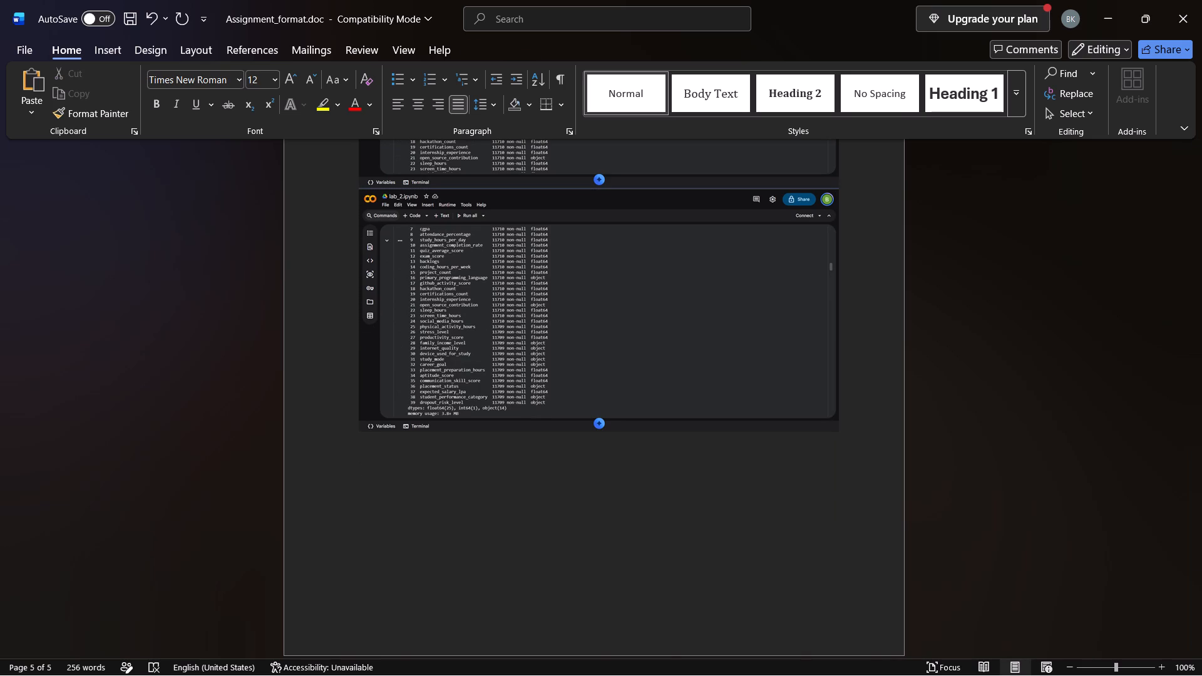
pyautogui.write('ep')
pyautogui.press('BackSpace')
pyautogui.write('xplanation')
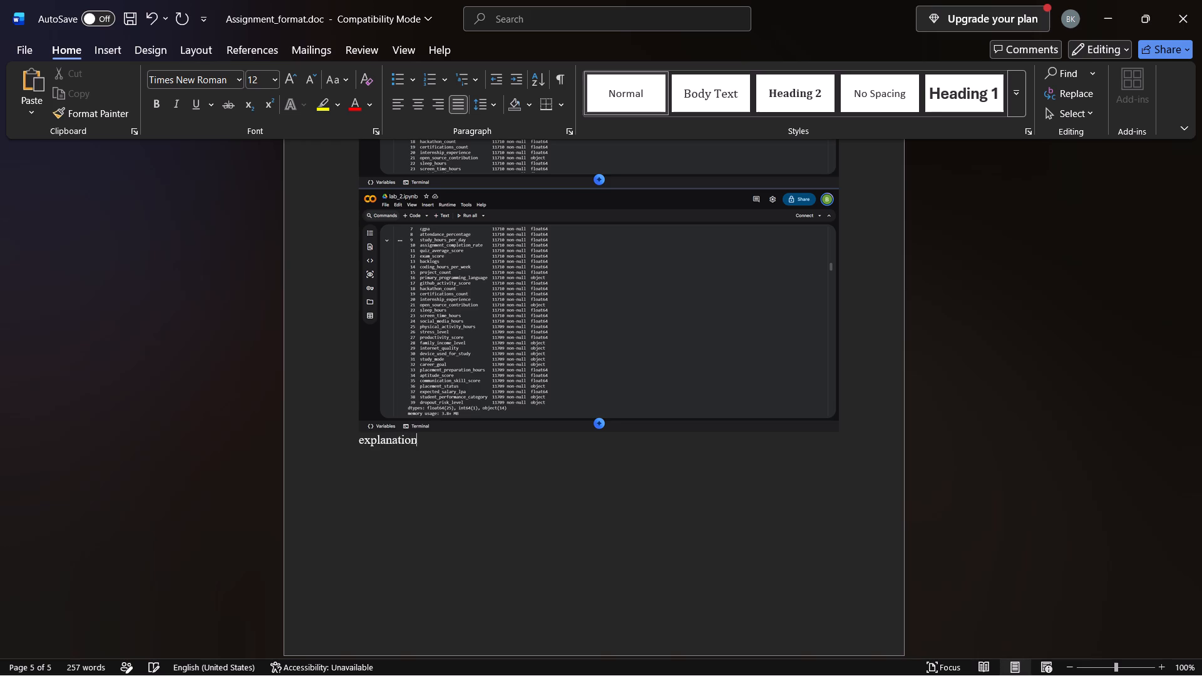
pyautogui.hotkey('shift', ':')
pyautogui.press('Return')
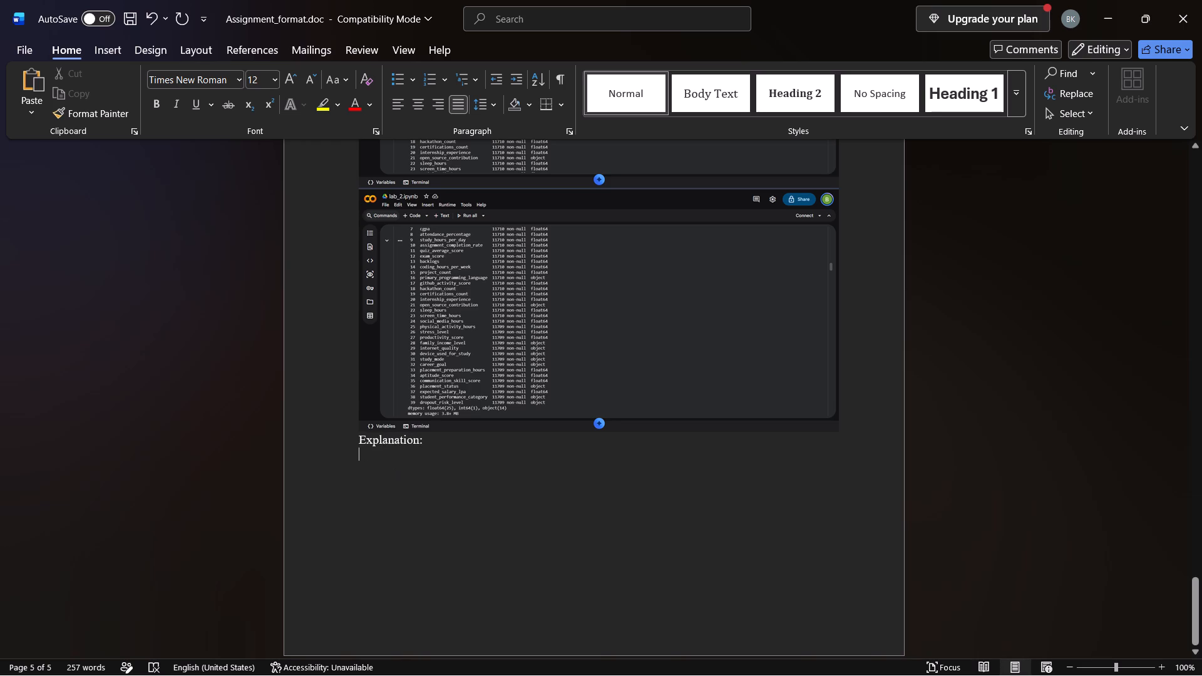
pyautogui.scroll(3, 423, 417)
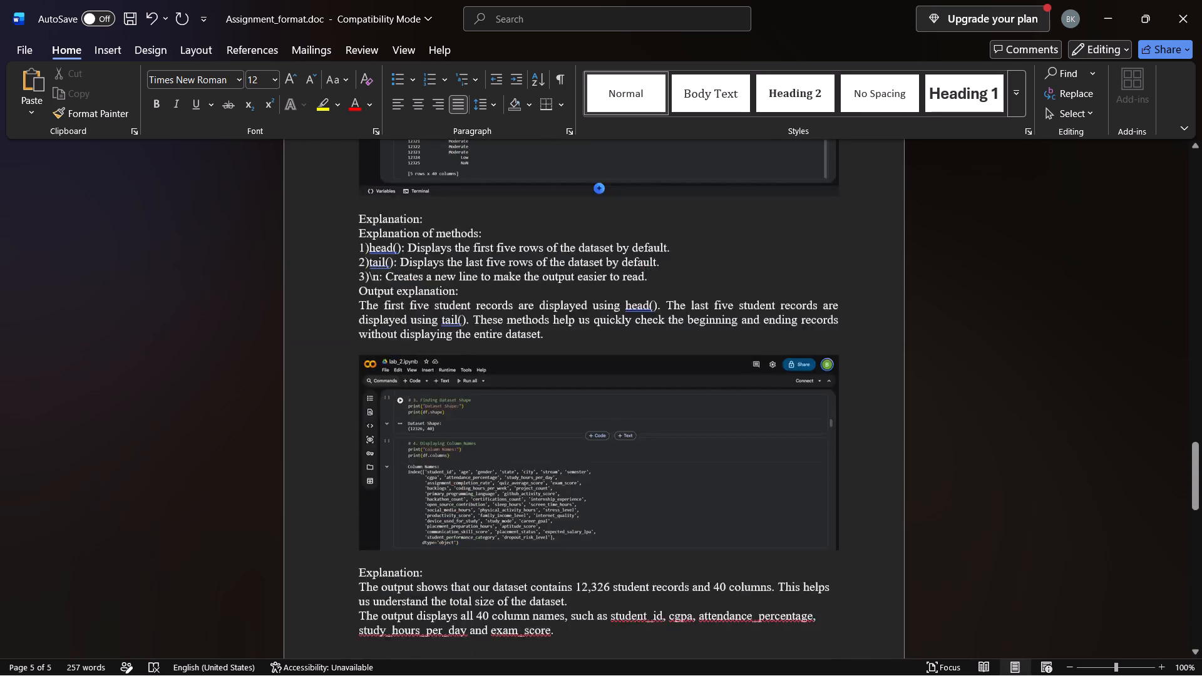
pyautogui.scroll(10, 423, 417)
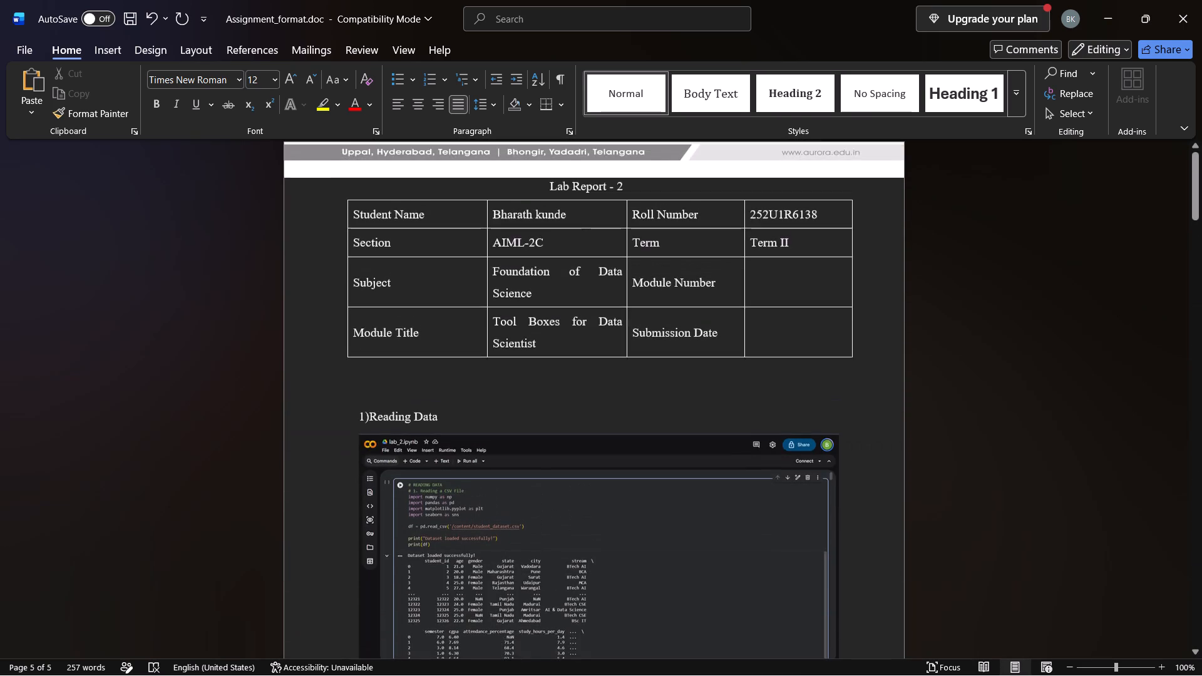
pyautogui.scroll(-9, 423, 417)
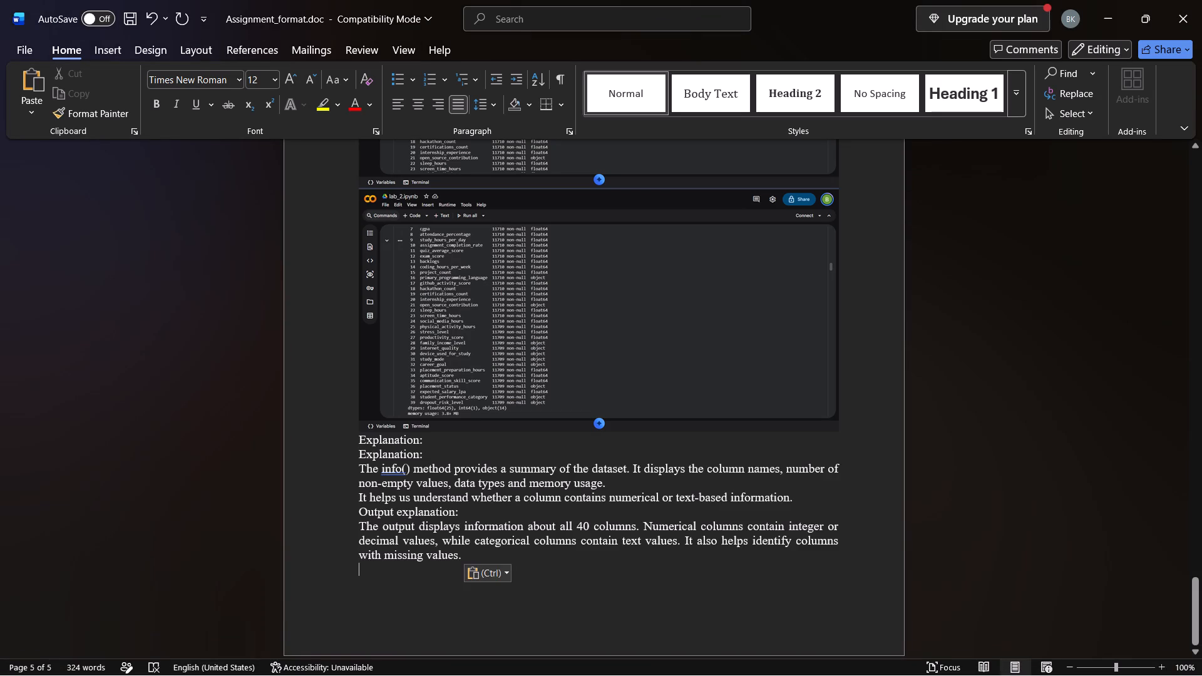
pyautogui.press('Return')
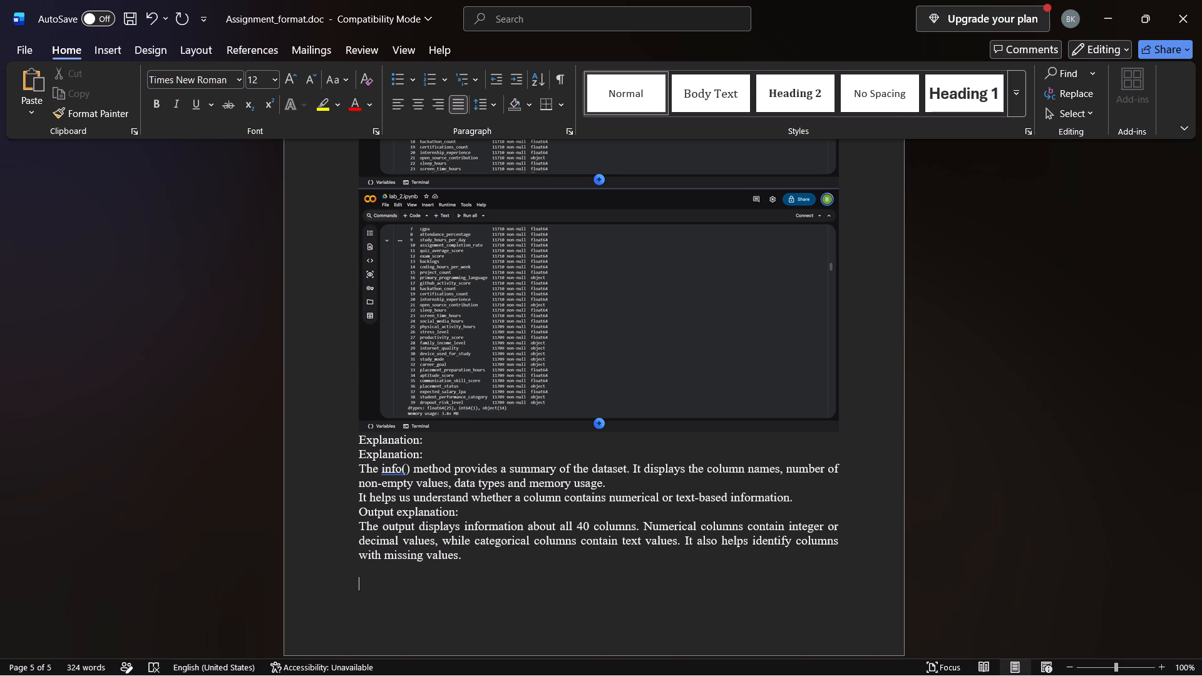
# Switch to the lab_2.ipynb Colab notebook and capture a page screenshot showing the section 6 statistical summary code and its first output tables.
pyautogui.hotkey('alt', 'Tab')
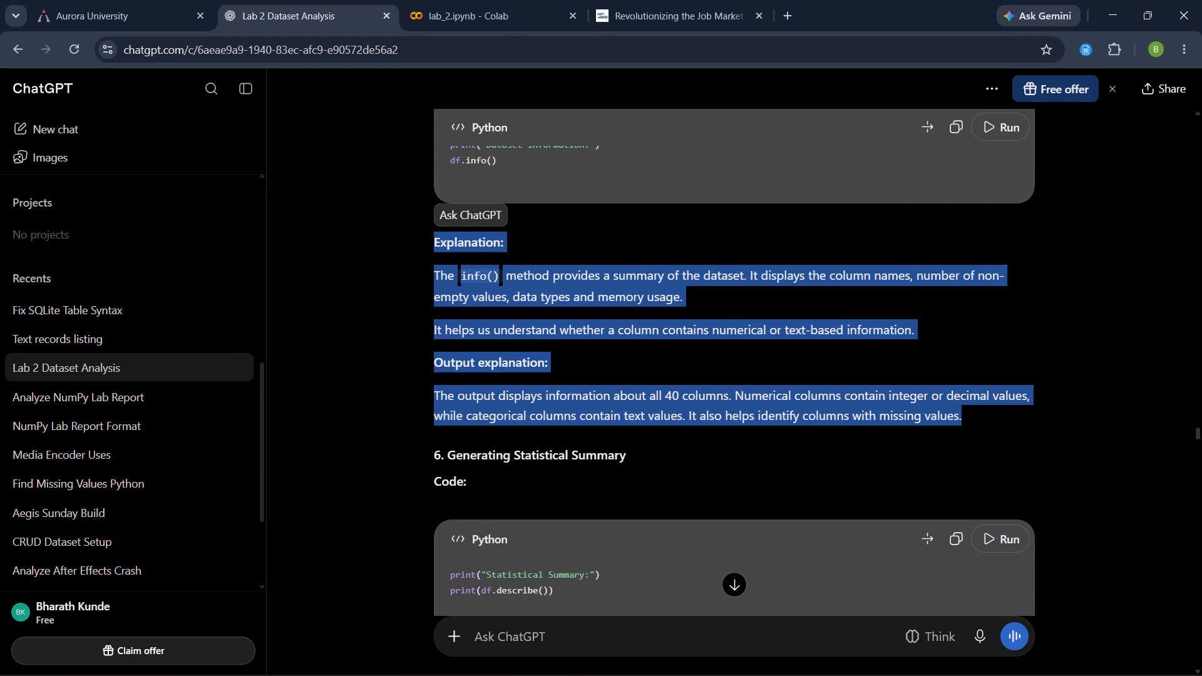
pyautogui.click(474, 3)
pyautogui.scroll(-2, 428, 275)
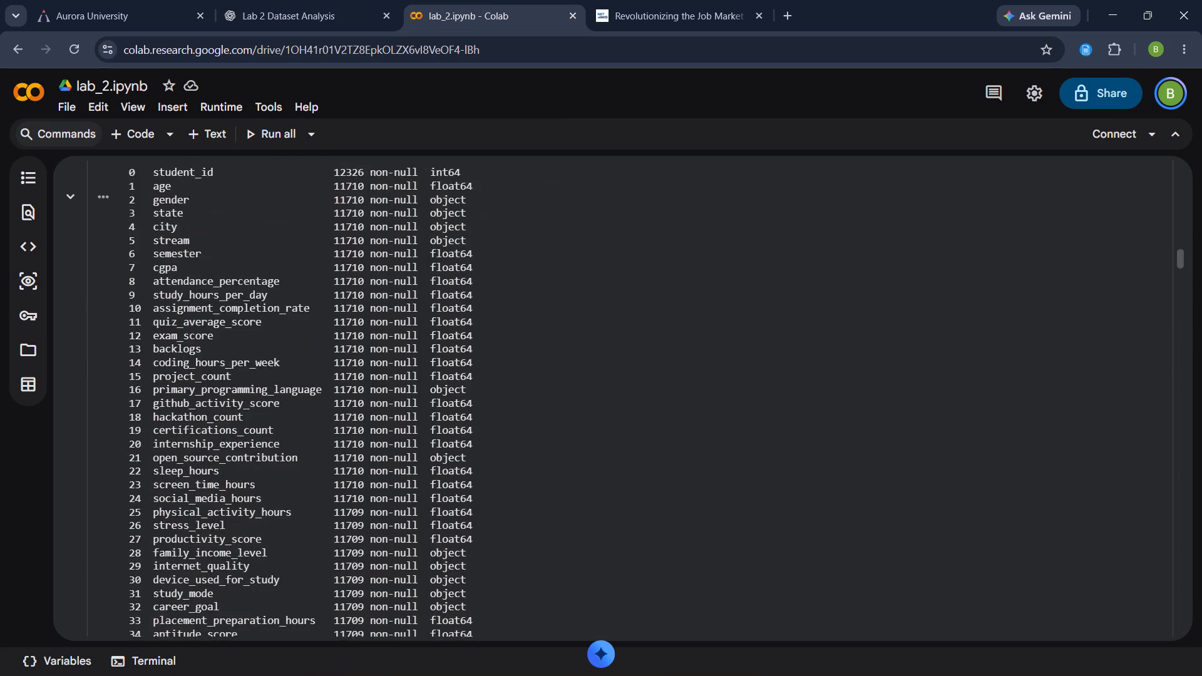
pyautogui.scroll(-4, 428, 275)
pyautogui.scroll(1, 428, 275)
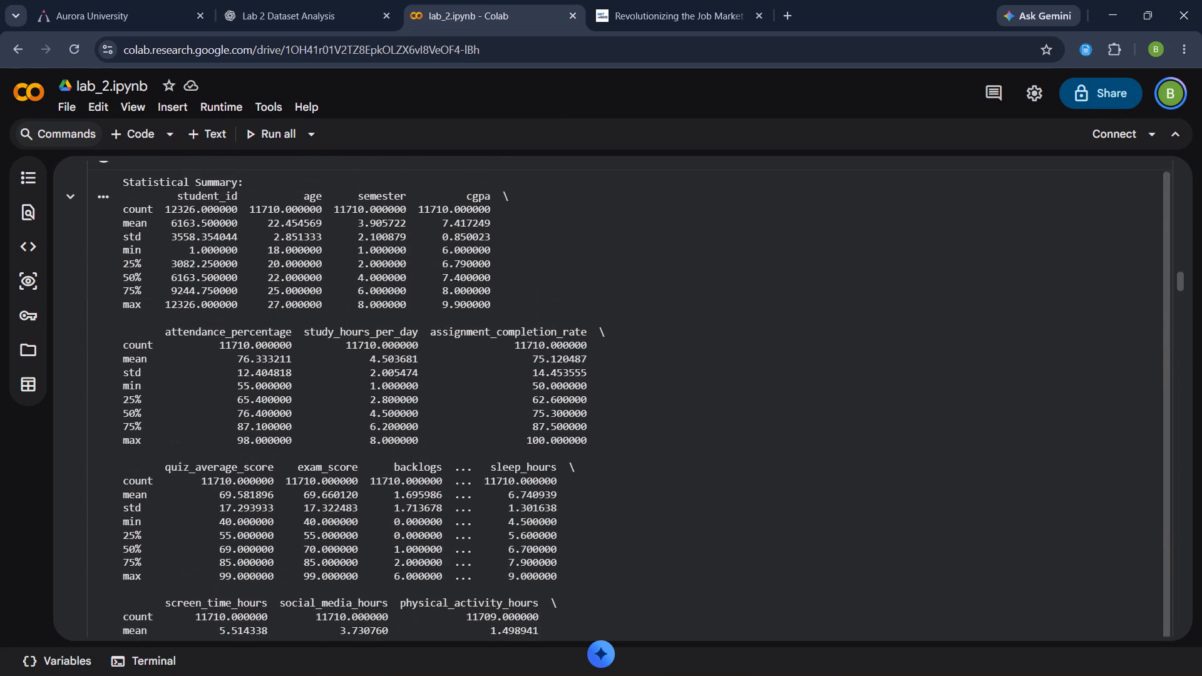
pyautogui.scroll(1, 428, 275)
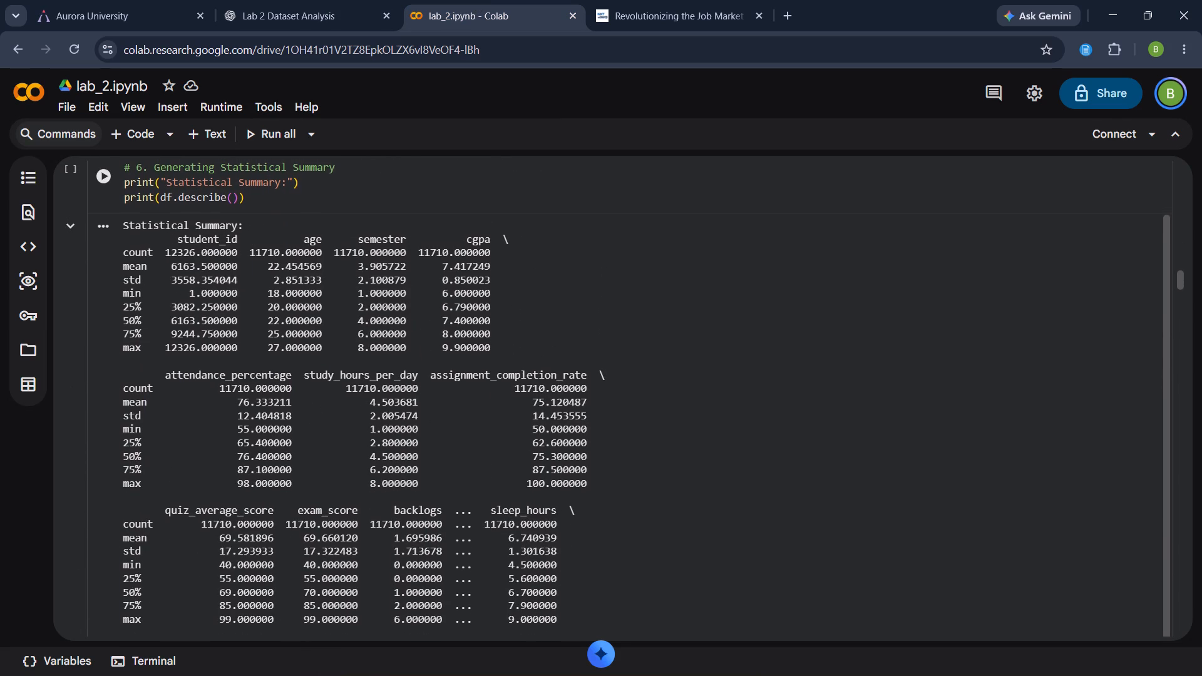
pyautogui.scroll(1, 428, 275)
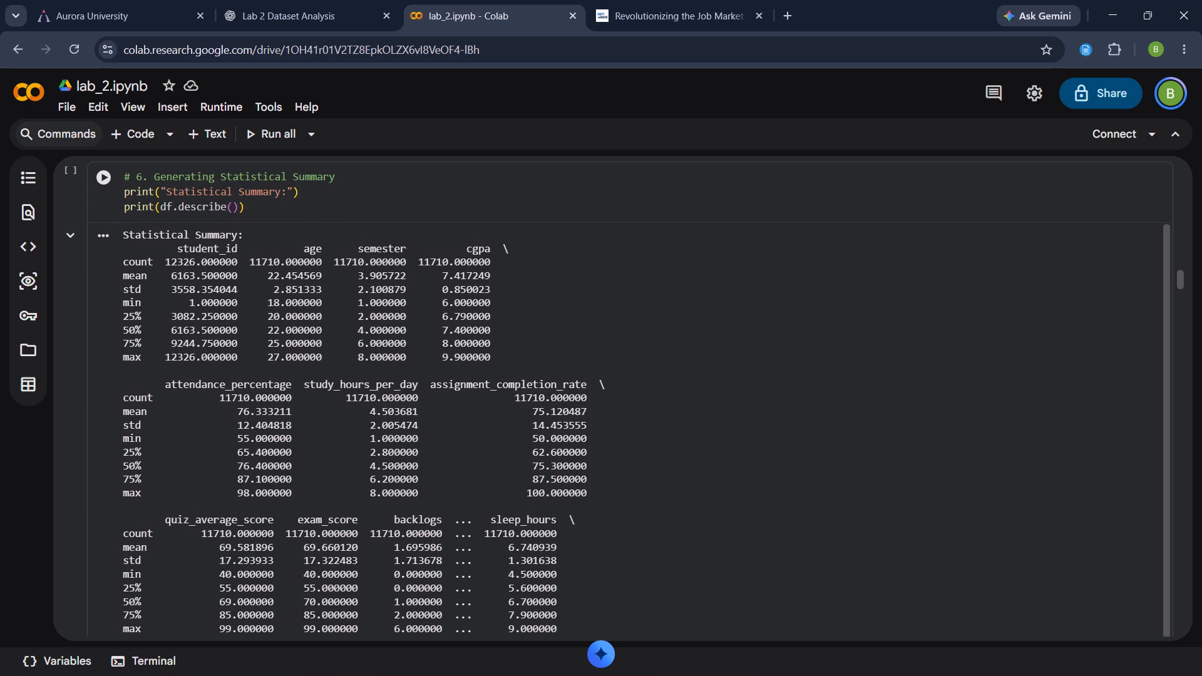
pyautogui.press('Print')
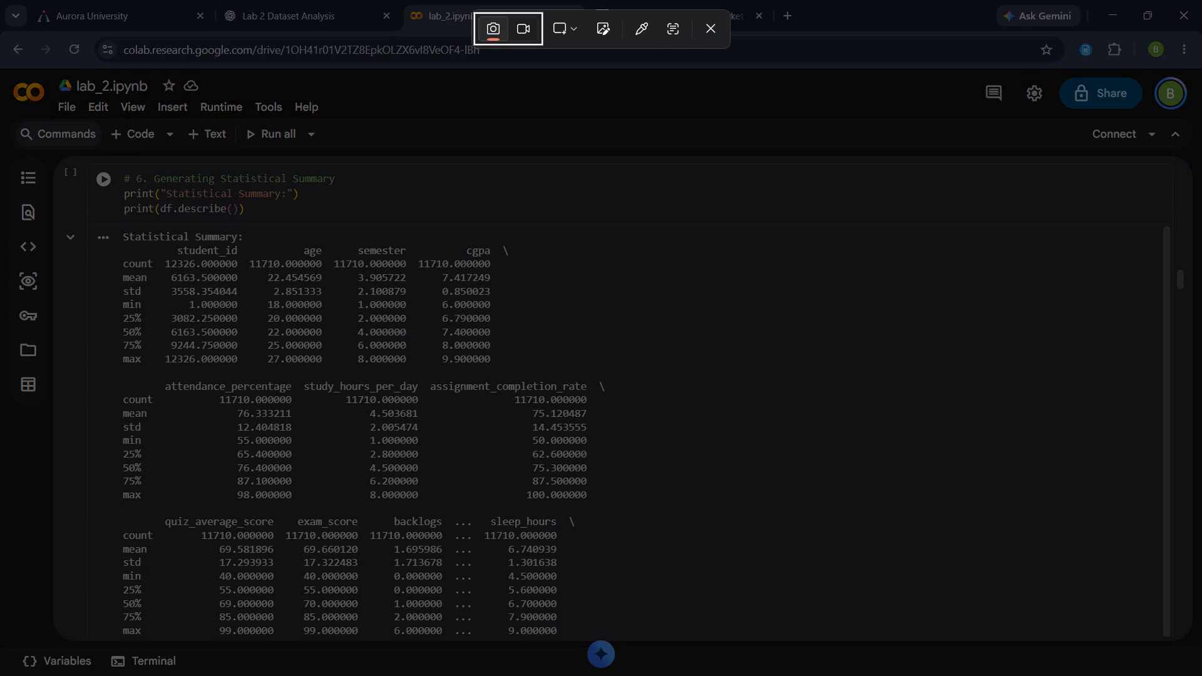
pyautogui.moveTo(0, 67); pyautogui.dragTo(987, 675)
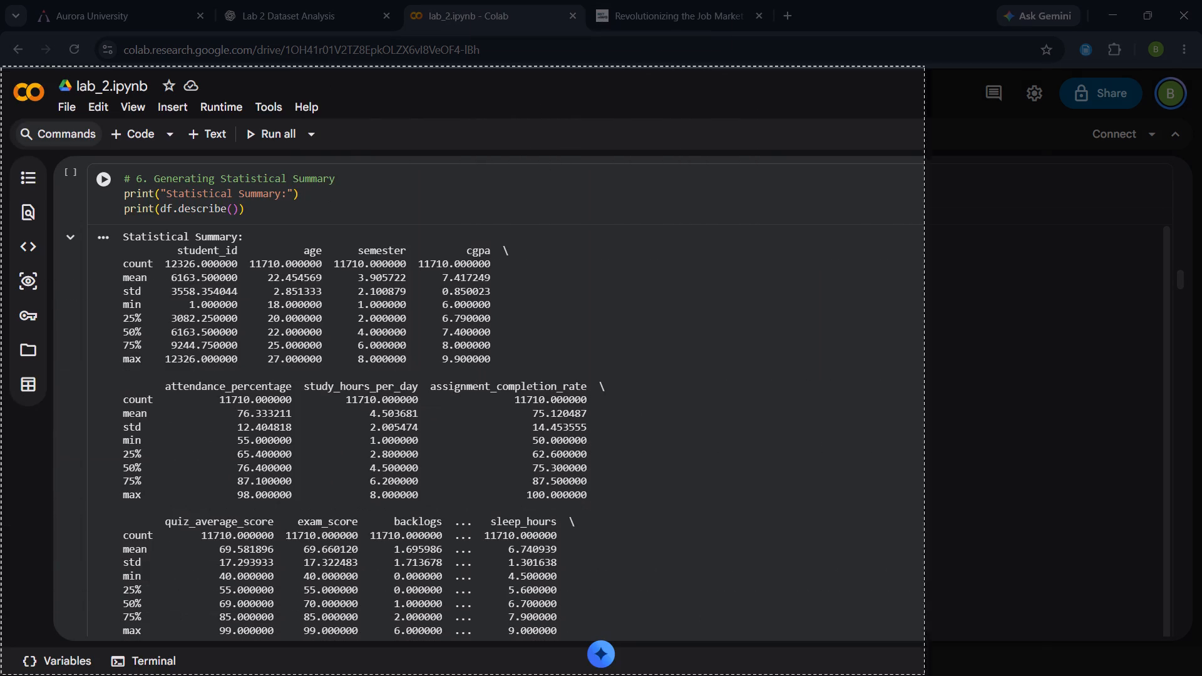
pyautogui.moveTo(987, 675); pyautogui.dragTo(1201, 675)
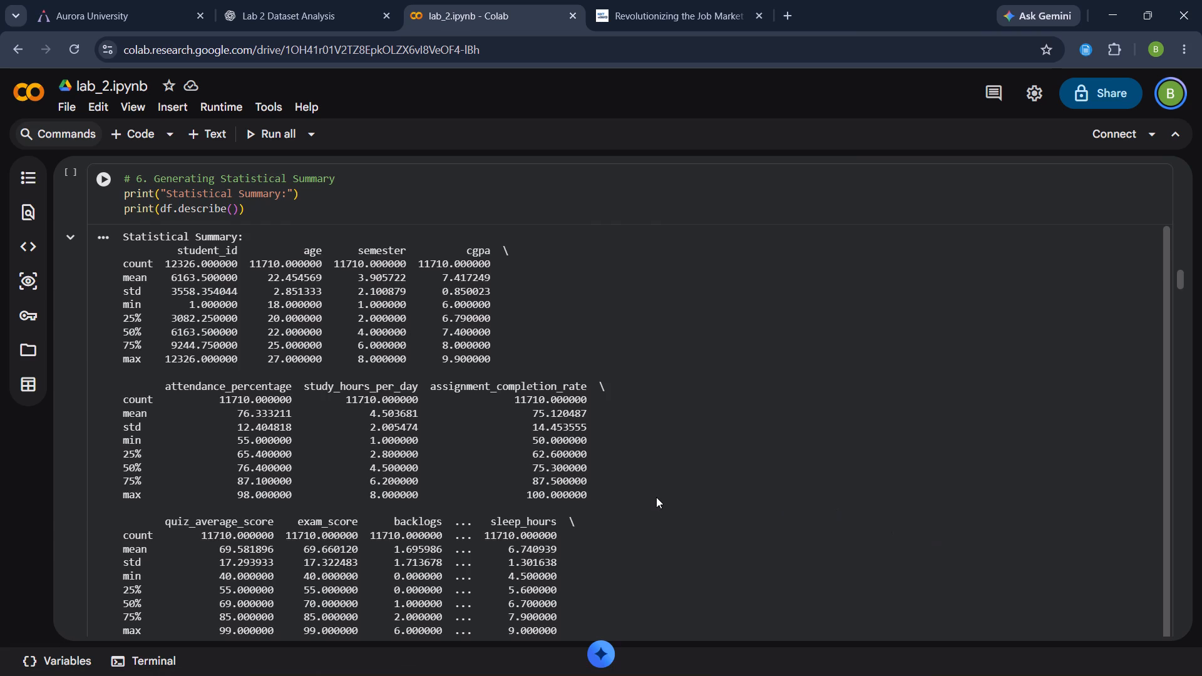
# Capture a second section 6 screenshot of the remaining describe() output, from the screen_time_hours table through the last row of the summary.
pyautogui.scroll(-4, 656, 497)
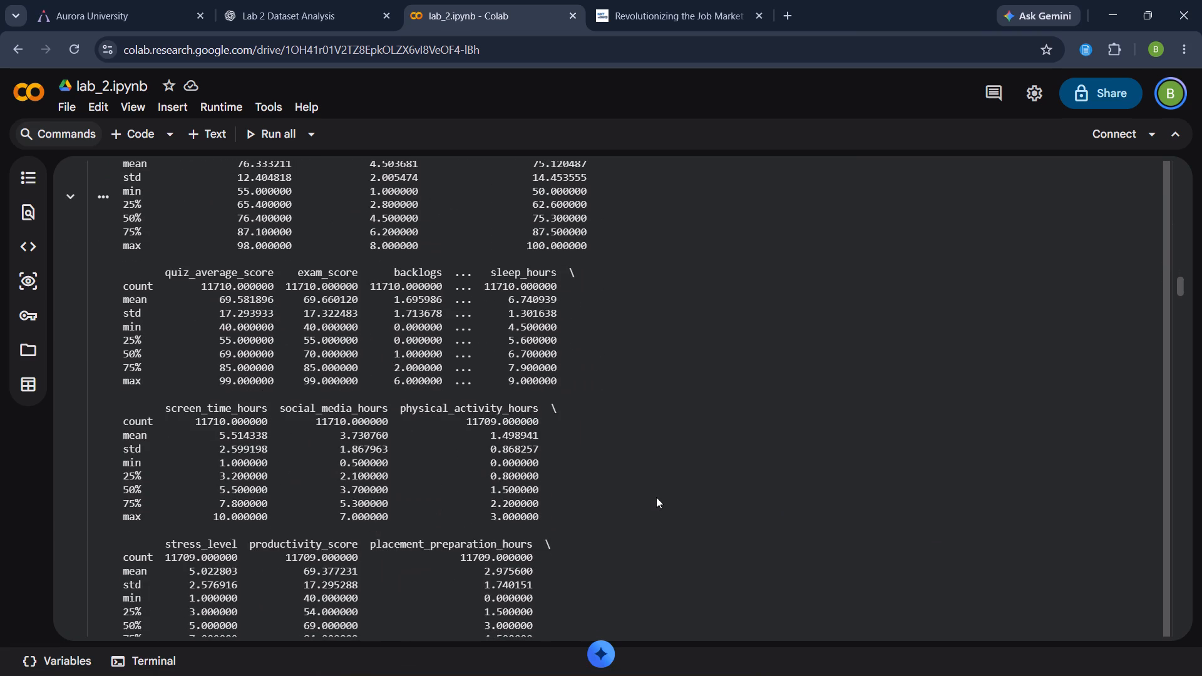
pyautogui.scroll(-3, 656, 497)
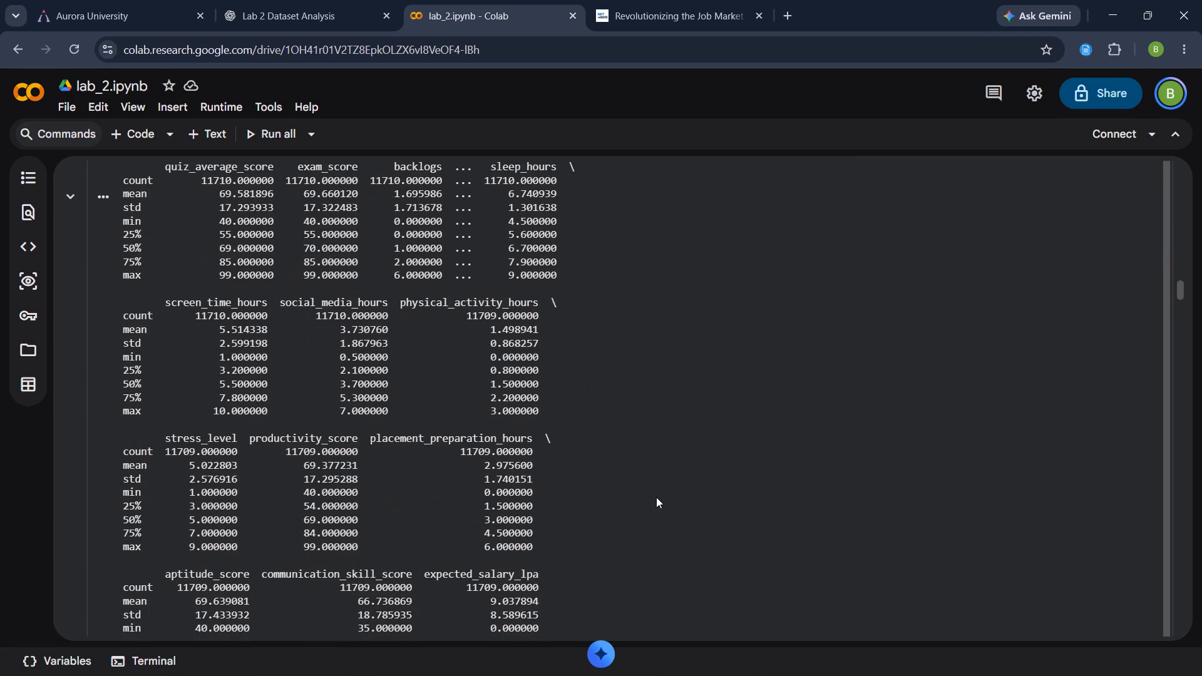
pyautogui.scroll(-2, 656, 497)
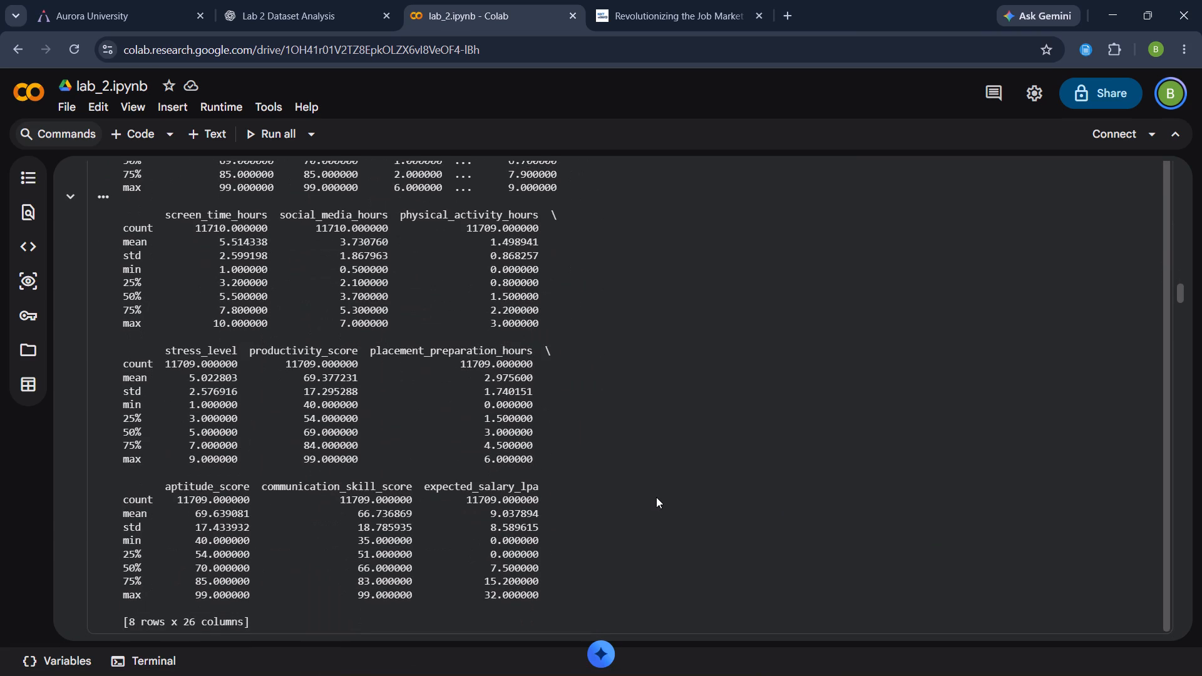
pyautogui.scroll(6, 656, 497)
pyautogui.scroll(-1, 656, 497)
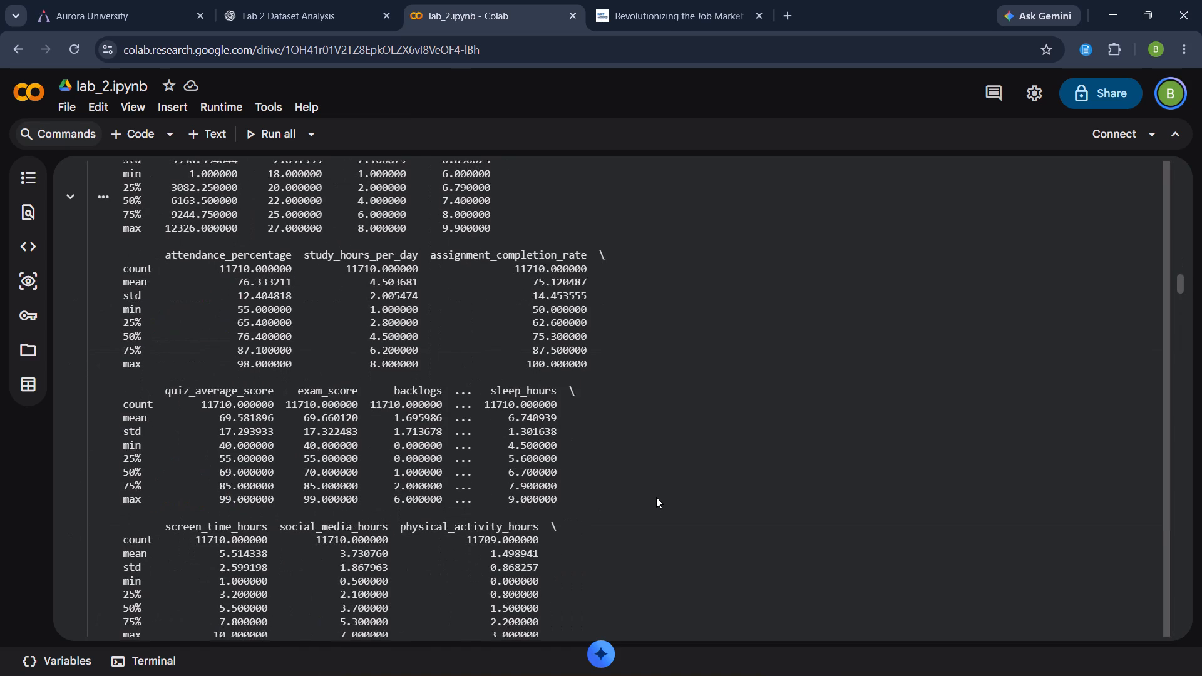
pyautogui.scroll(1, 656, 497)
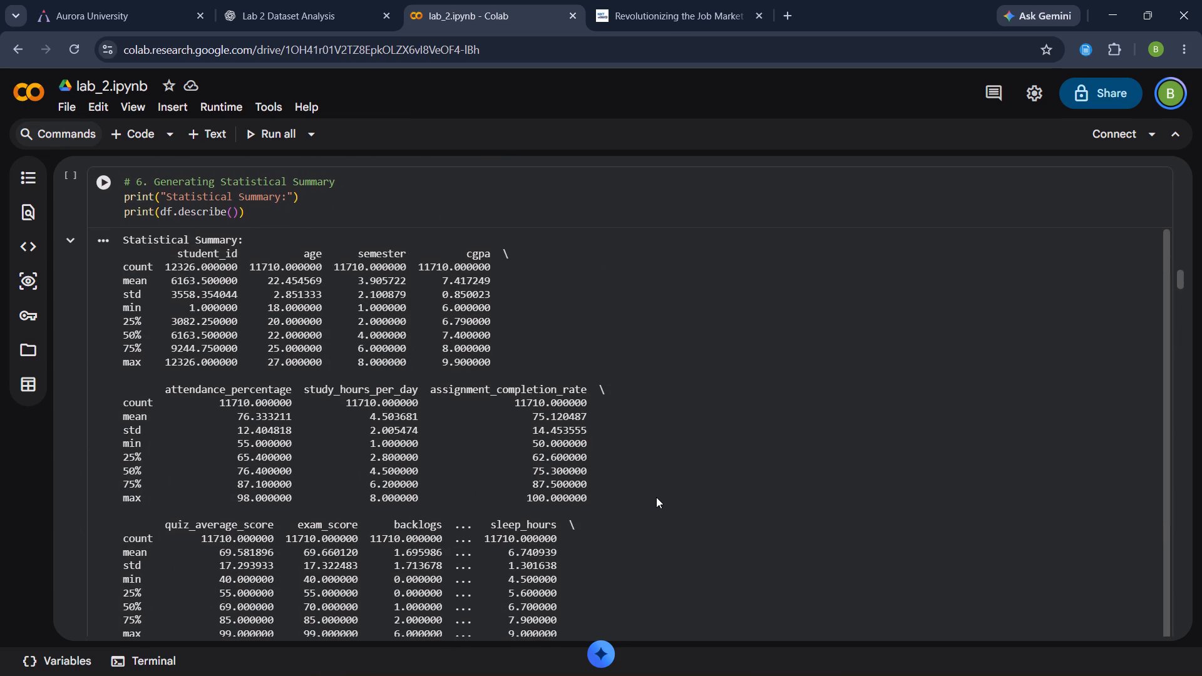
pyautogui.scroll(1, 656, 497)
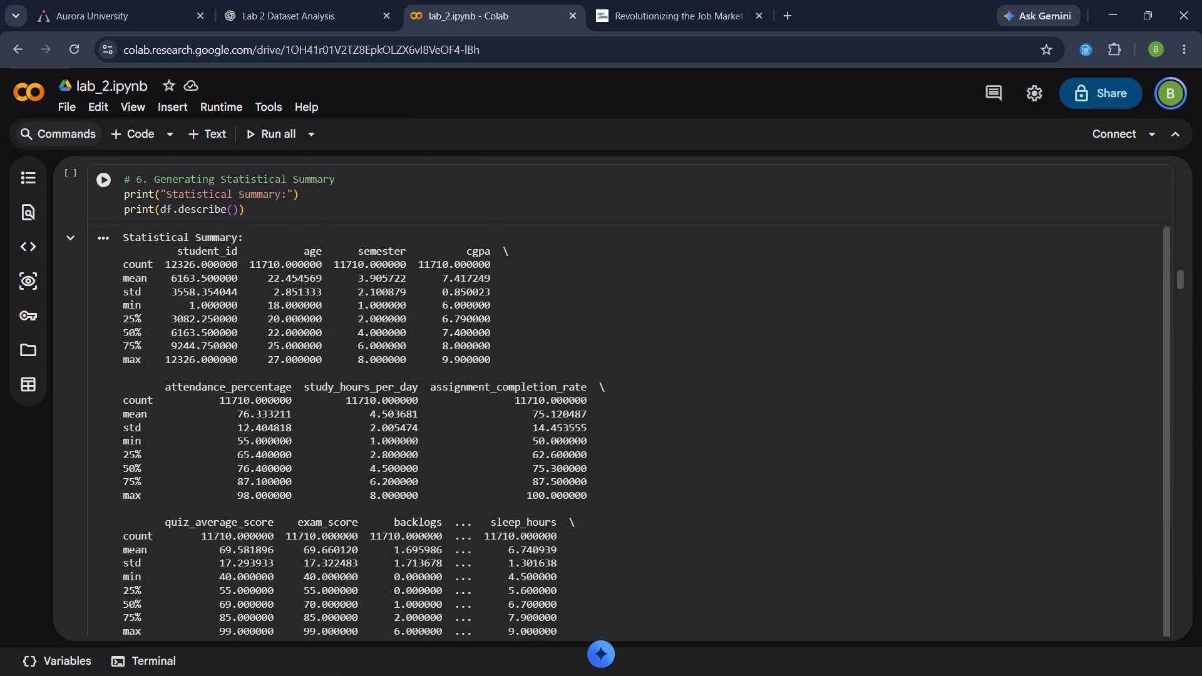
pyautogui.scroll(-6, 521, 500)
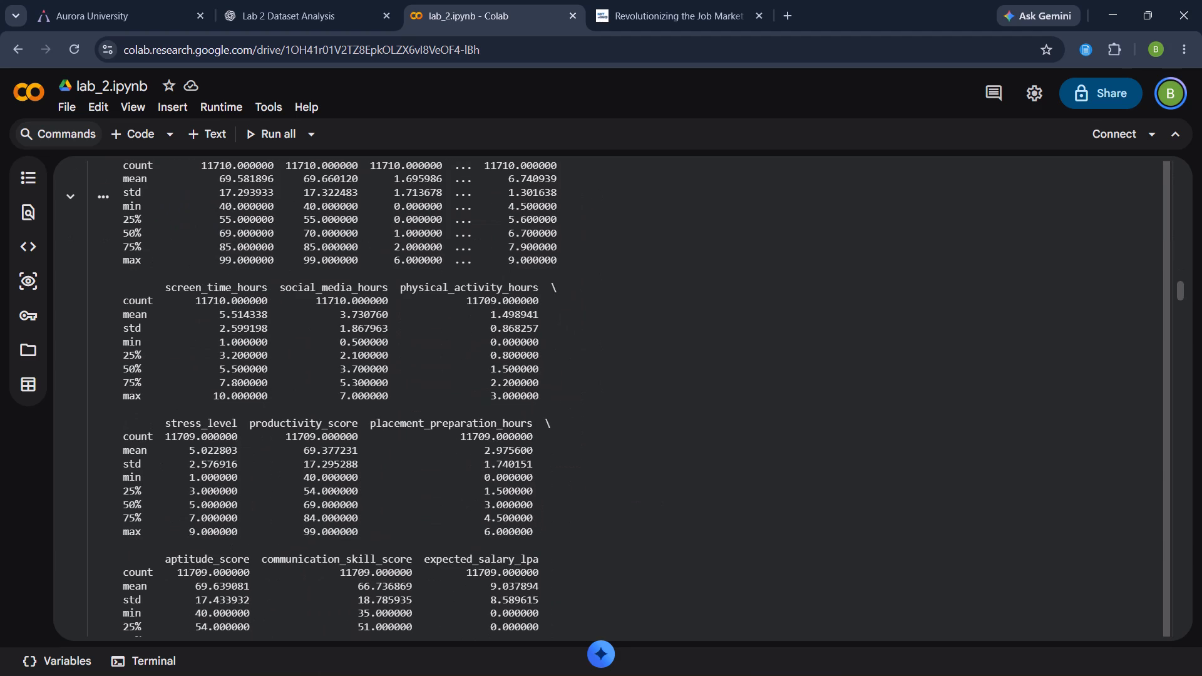
pyautogui.scroll(-2, 521, 500)
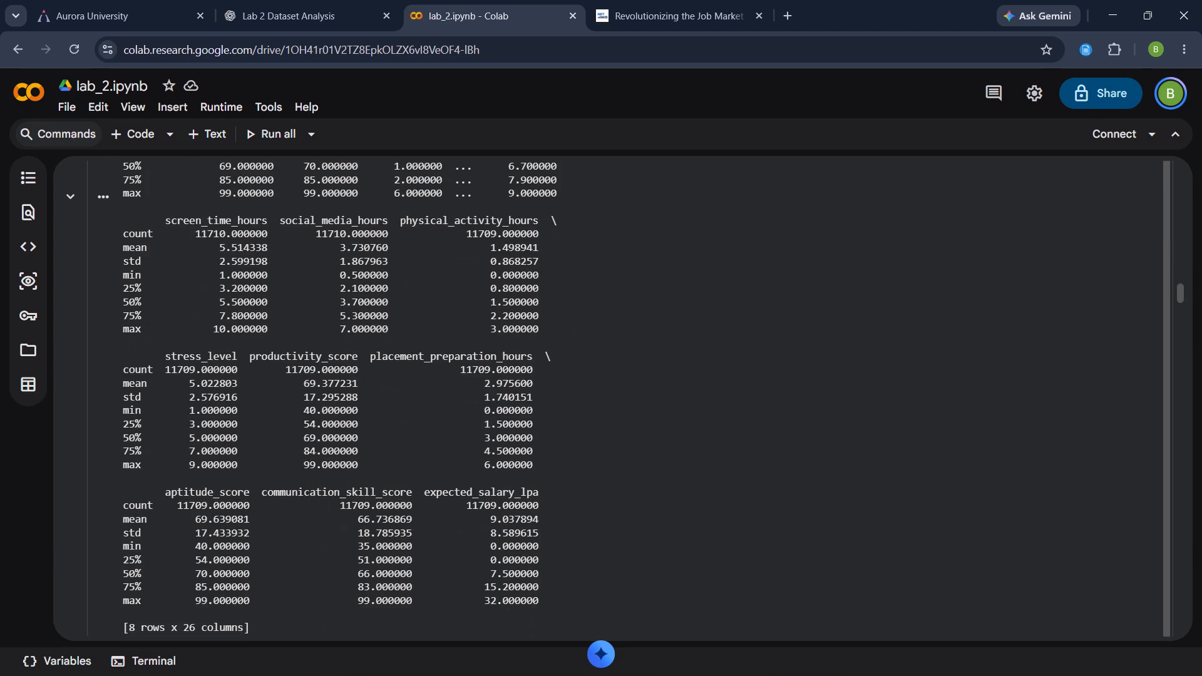
pyautogui.scroll(-2, 521, 500)
pyautogui.scroll(-3, 542, 395)
pyautogui.scroll(1, 542, 395)
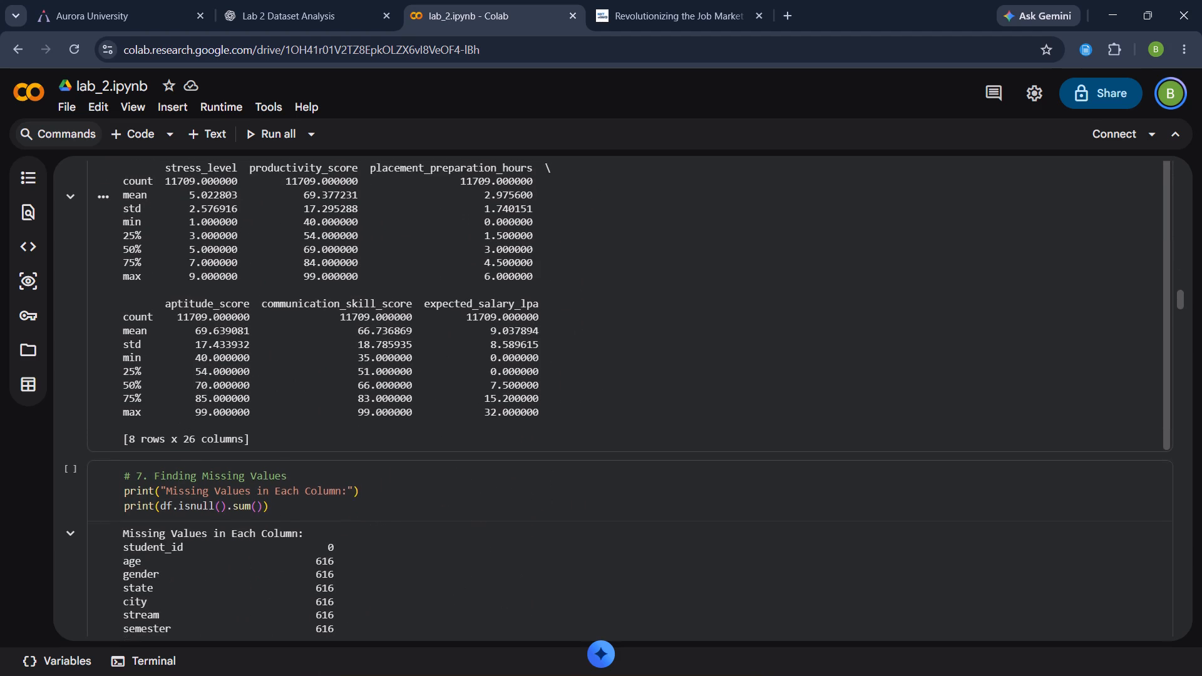
pyautogui.scroll(1, 542, 395)
pyautogui.hscroll(1, 542, 395)
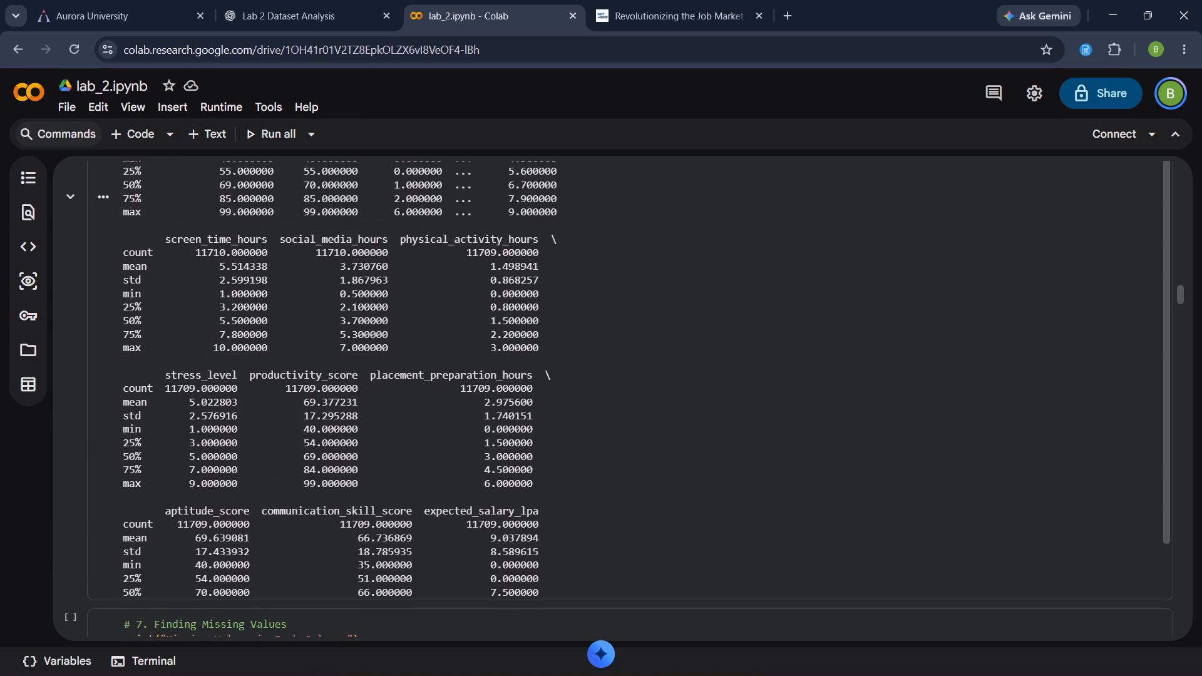
pyautogui.hscroll(1, 542, 395)
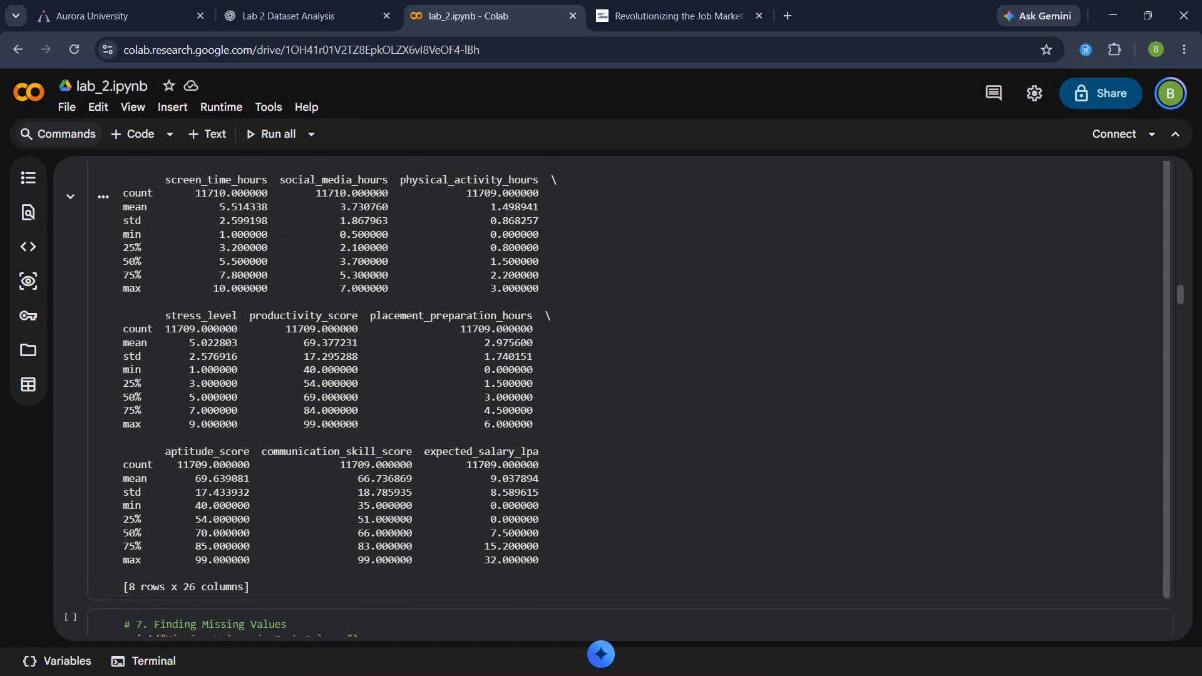
pyautogui.hscroll(1, 542, 395)
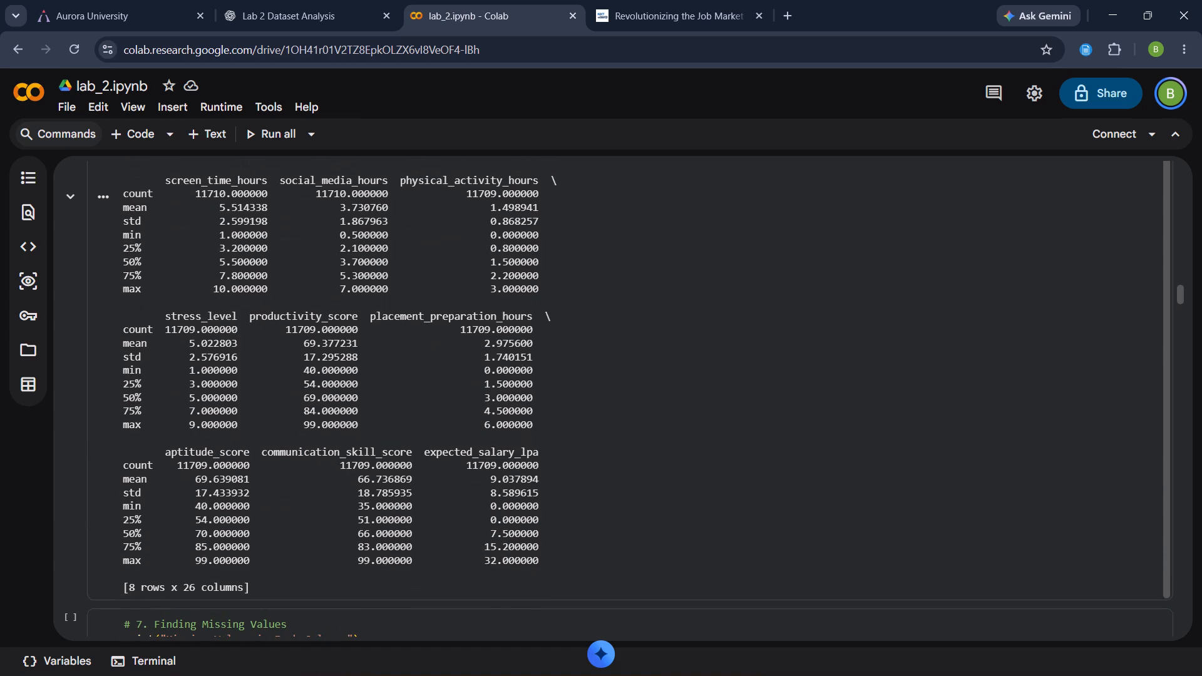
pyautogui.scroll(-1, 542, 395)
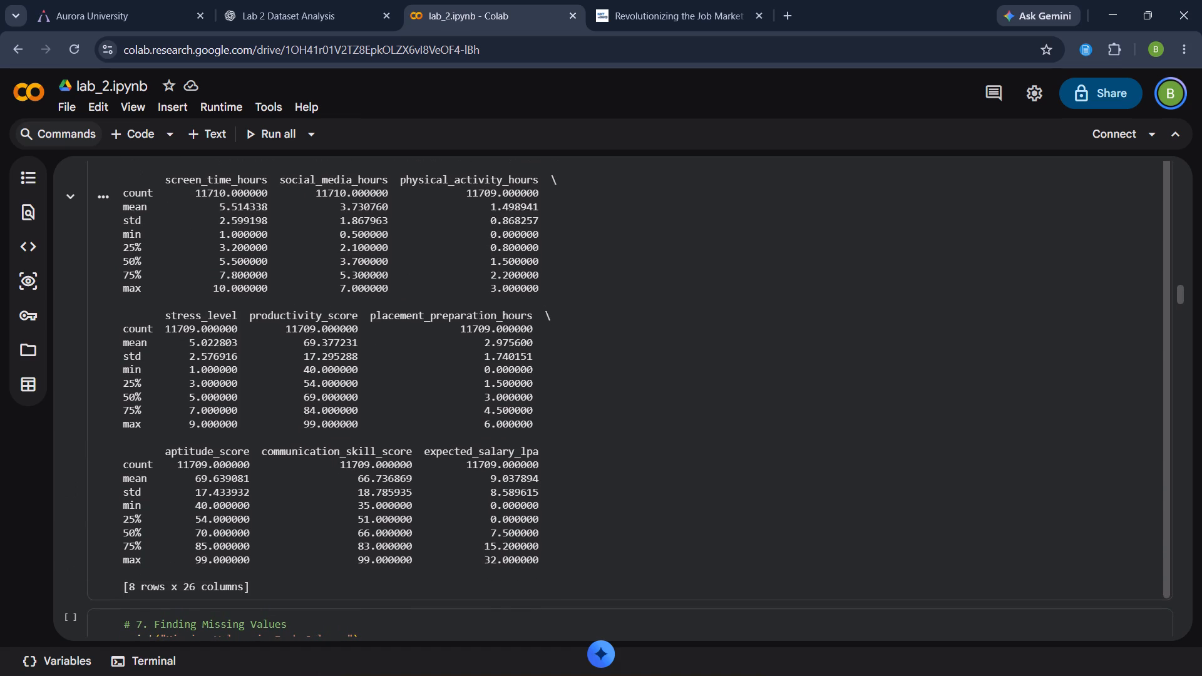
pyautogui.scroll(-1, 542, 395)
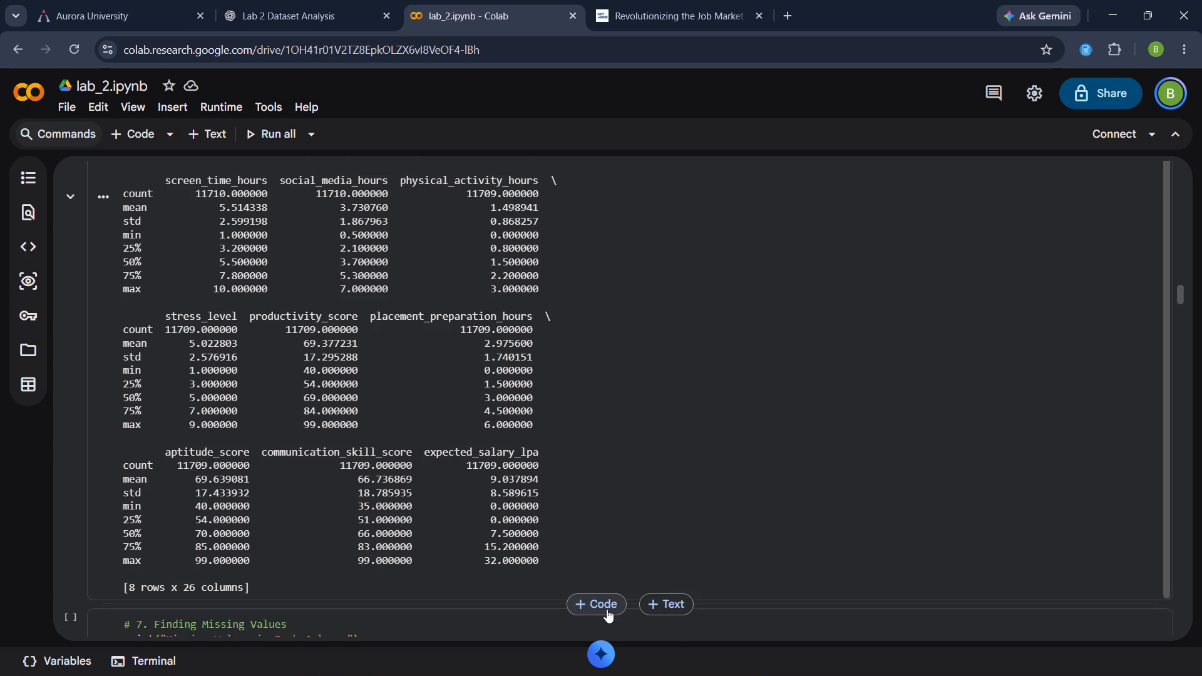
pyautogui.scroll(1, 552, 611)
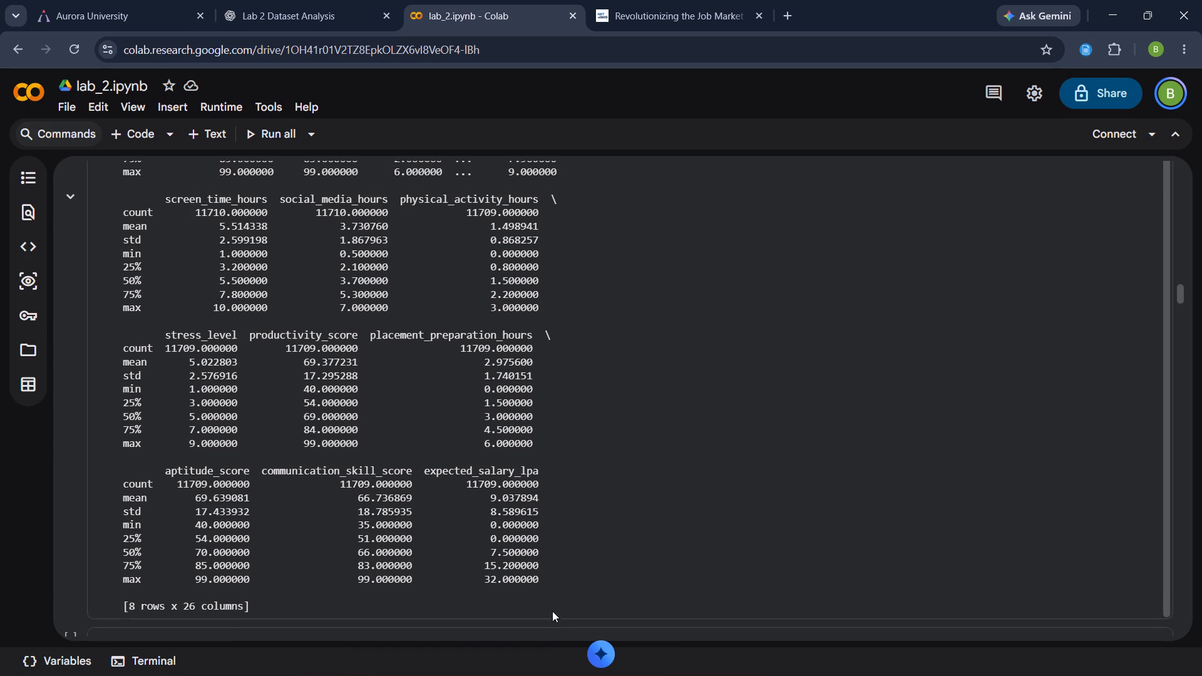
pyautogui.scroll(1, 552, 611)
pyautogui.press('Print')
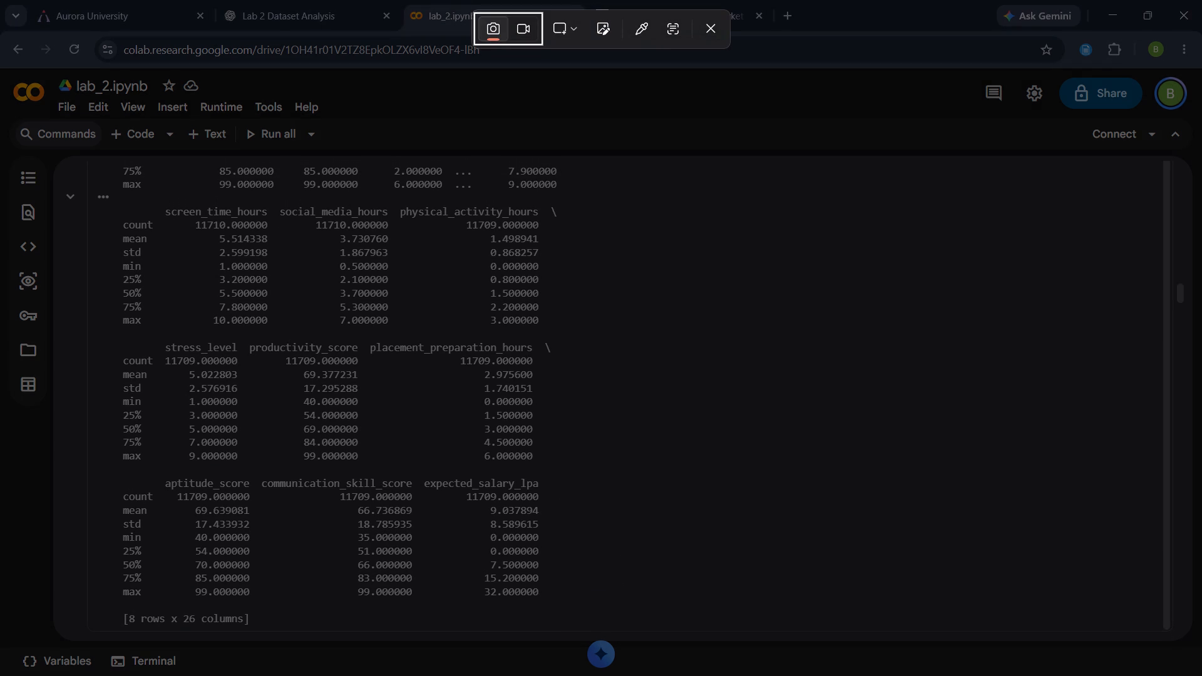
pyautogui.moveTo(0, 67); pyautogui.dragTo(1201, 675)
pyautogui.hscroll(2, 467, 300)
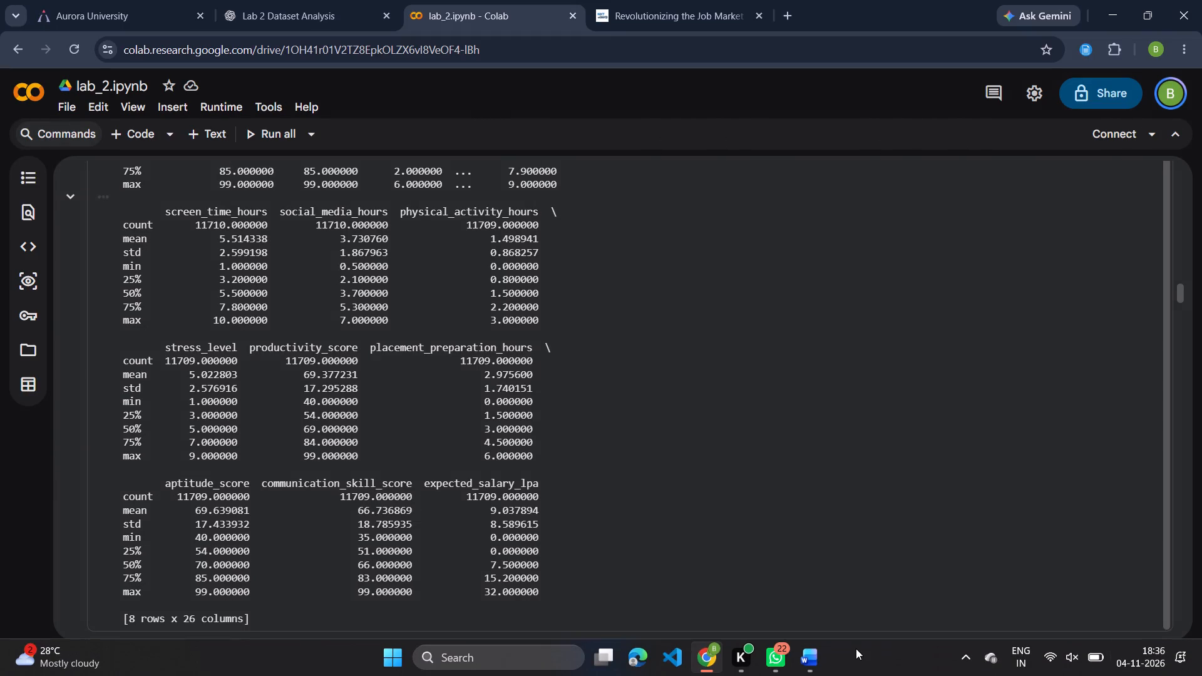
# Switch to the Word report and paste the first section 6 screenshot, with the df.describe() code, from the clipboard history after the section 5 explanation.
pyautogui.click(810, 665)
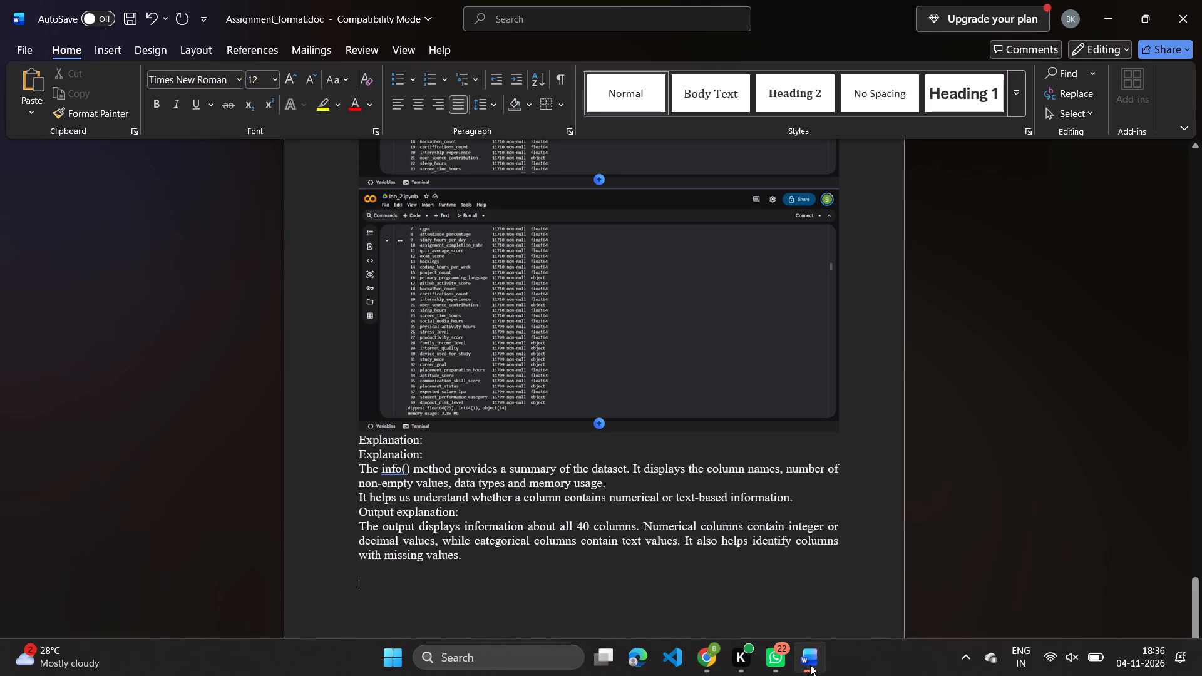
pyautogui.press('super+v')
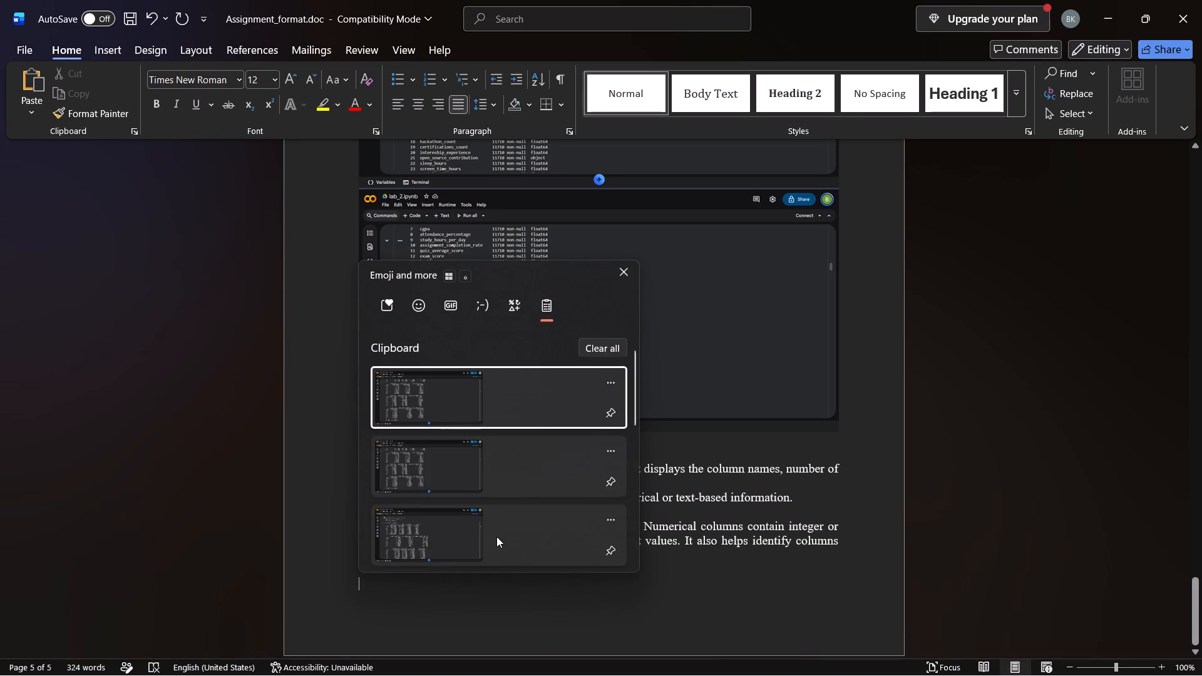
pyautogui.scroll(-2, 496, 536)
pyautogui.scroll(2, 496, 535)
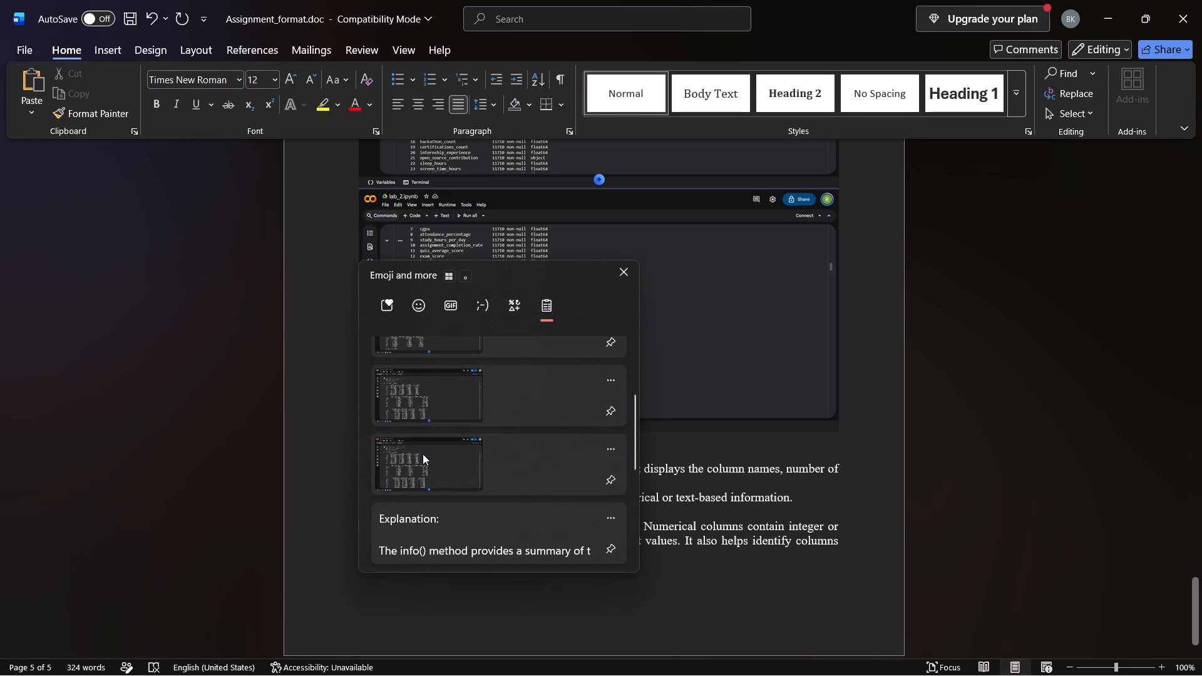
pyautogui.click(423, 454)
pyautogui.hotkey('ctrl', 'v')
# Paste the second section 6 screenshot, starting at the screen_time_hours table, from the clipboard history below the first section 6 screenshot.
pyautogui.scroll(-1, 457, 534)
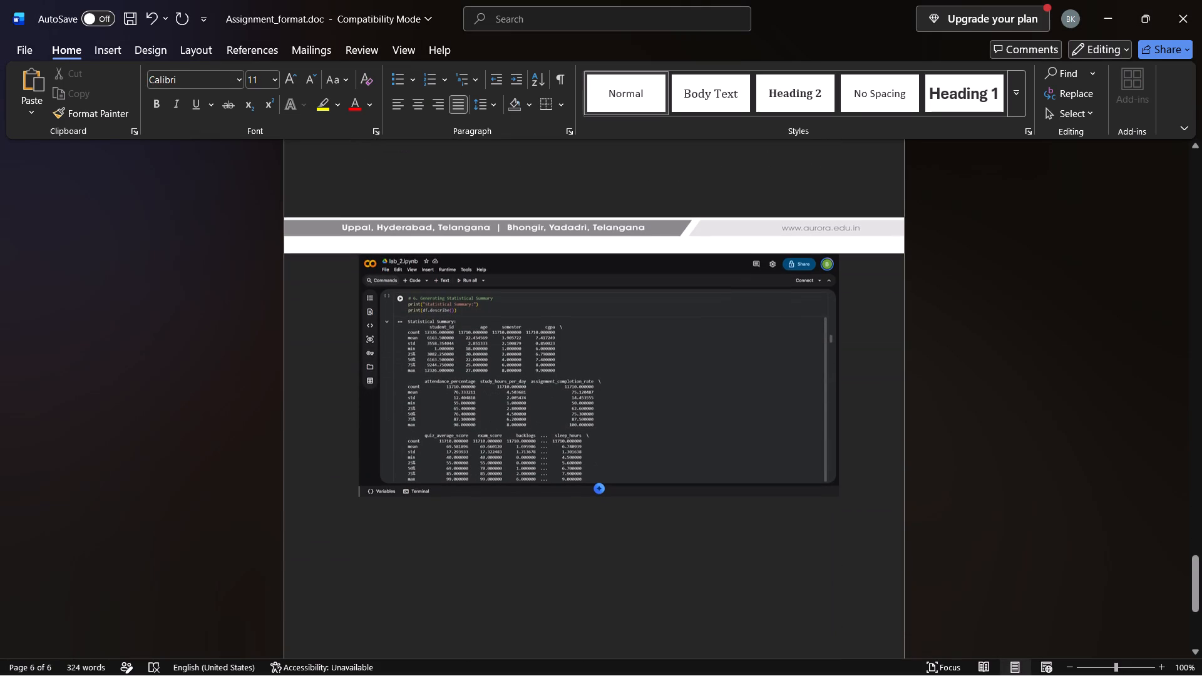
pyautogui.click(459, 574)
pyautogui.click(459, 574)
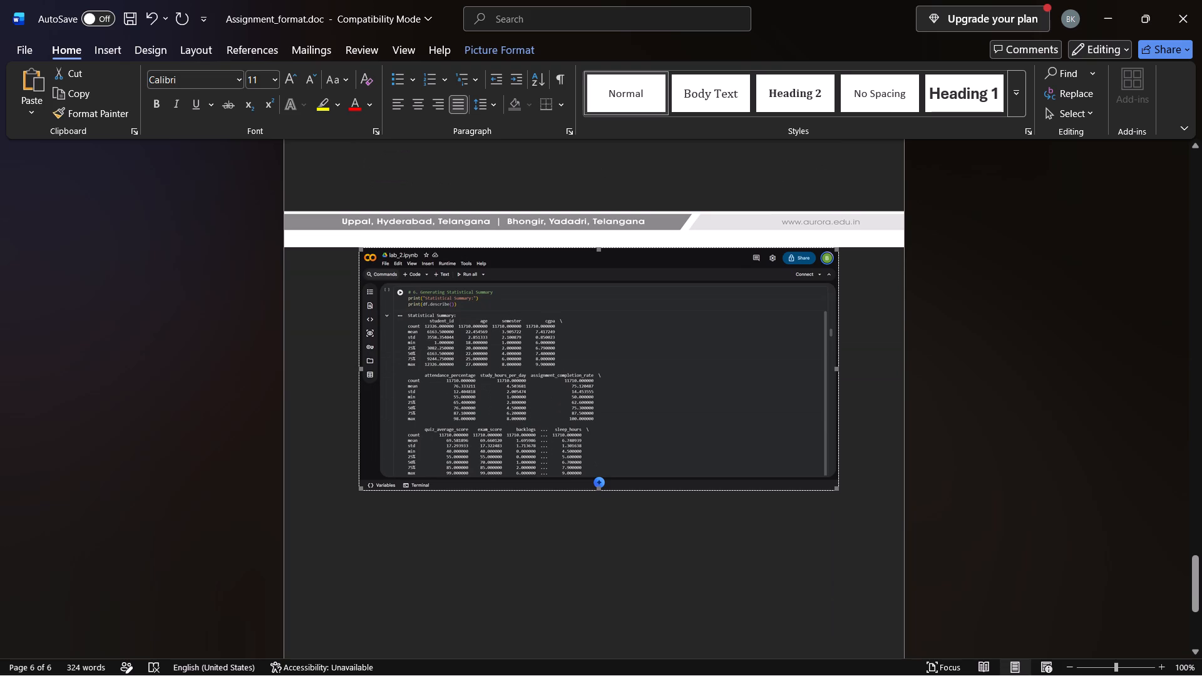
pyautogui.doubleClick(400, 533)
pyautogui.press('super+v')
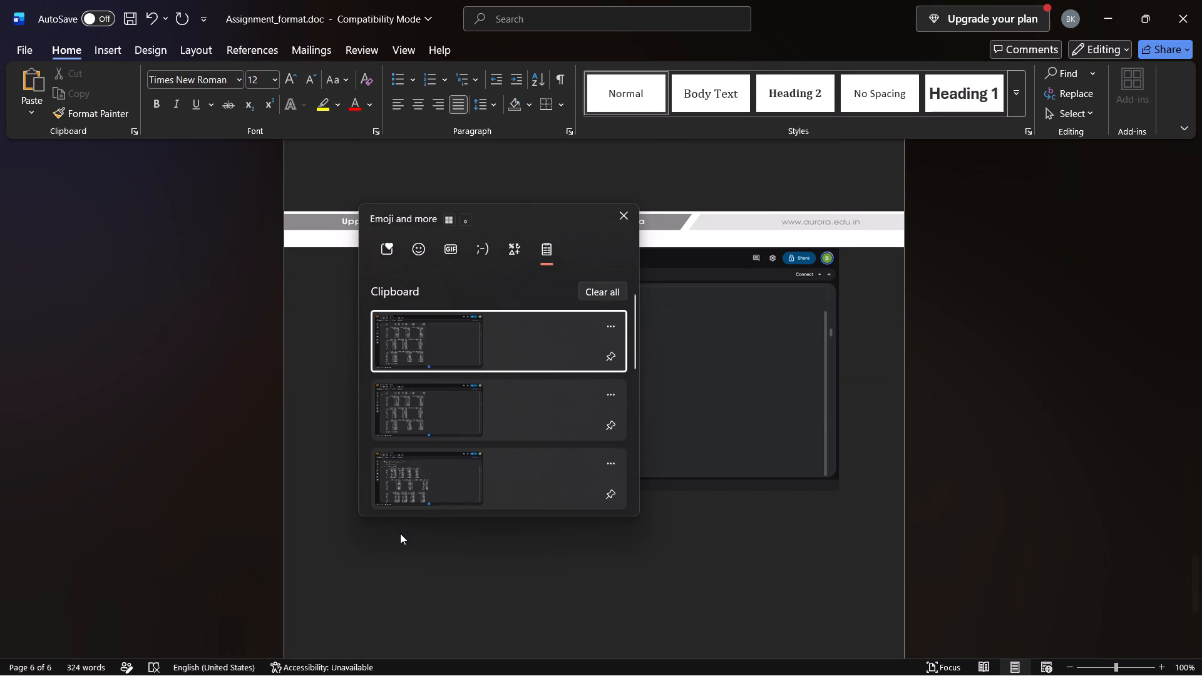
pyautogui.click(448, 356)
pyautogui.hotkey('ctrl', 'v')
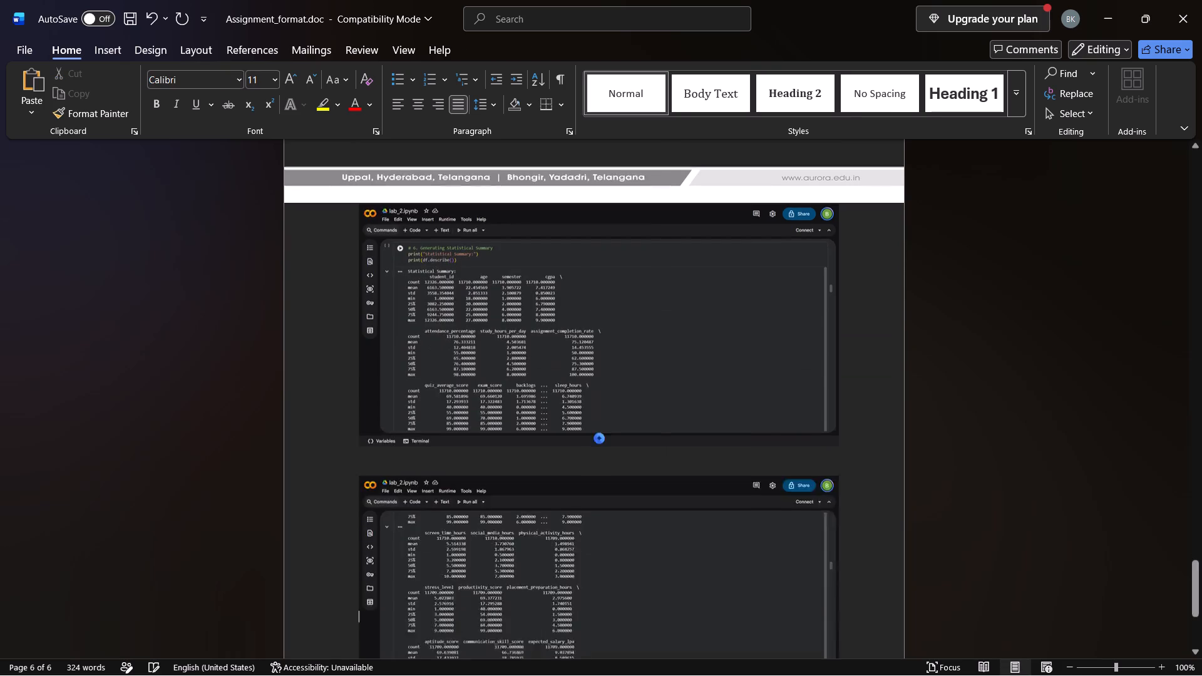
# Add an "Explanation:" line below the second section 6 screenshot, followed by a new line.
pyautogui.scroll(-1, 543, 541)
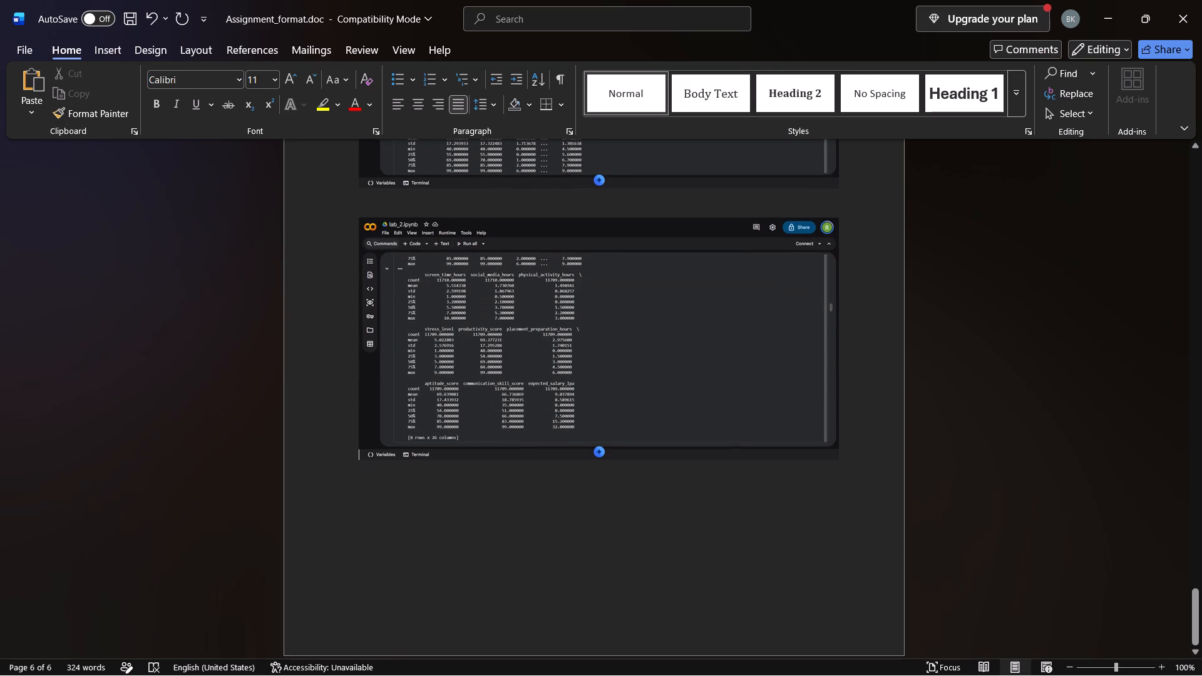
pyautogui.doubleClick(371, 478)
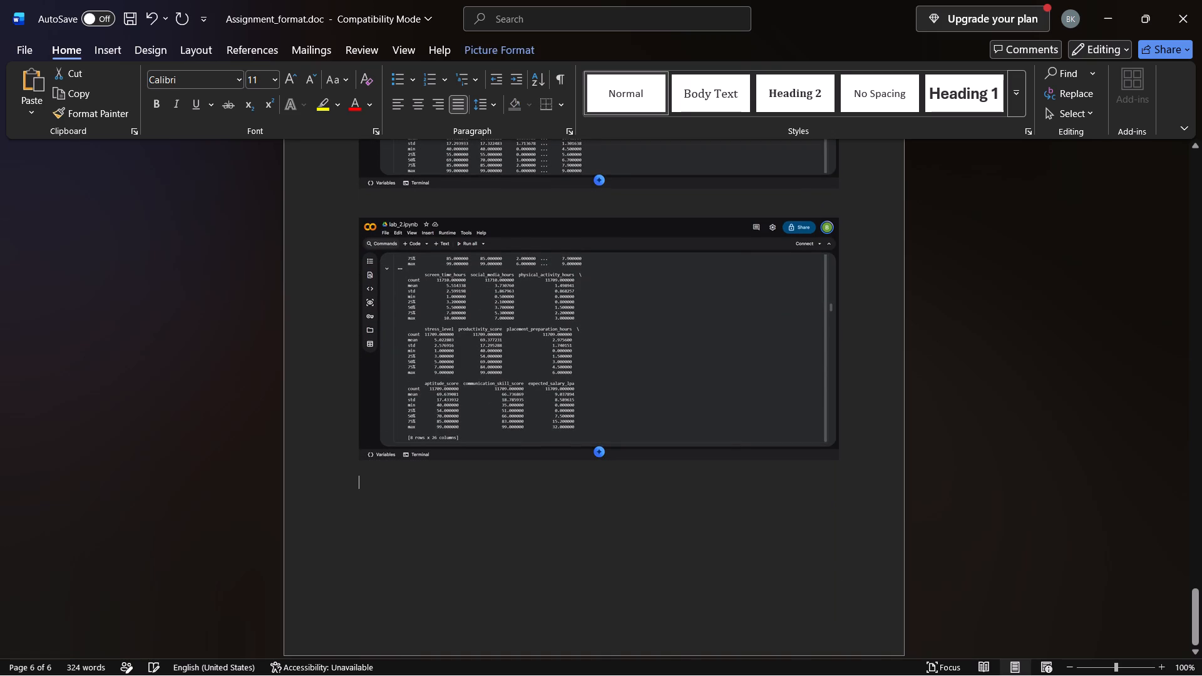
pyautogui.write('exp')
pyautogui.write('lanation')
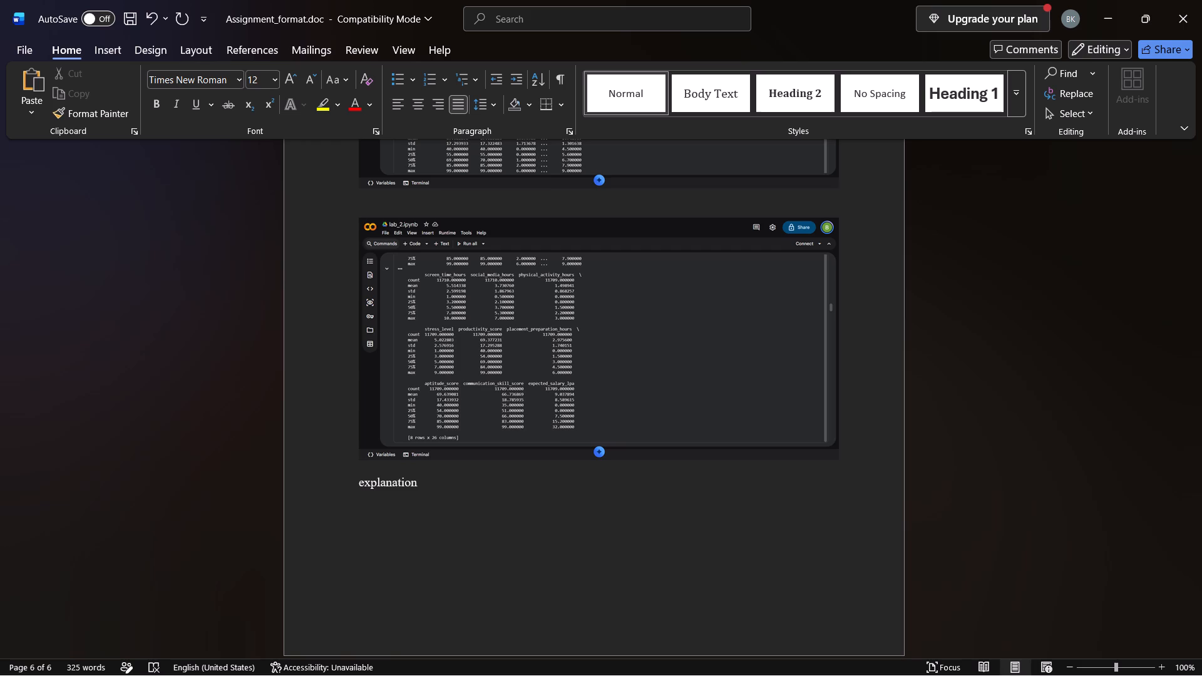
pyautogui.hotkey('shift', ':')
pyautogui.press('Return')
# Insert six line breaks after the section 5 output explanation to open space for a heading above the first section 6 screenshot.
pyautogui.scroll(3, 371, 478)
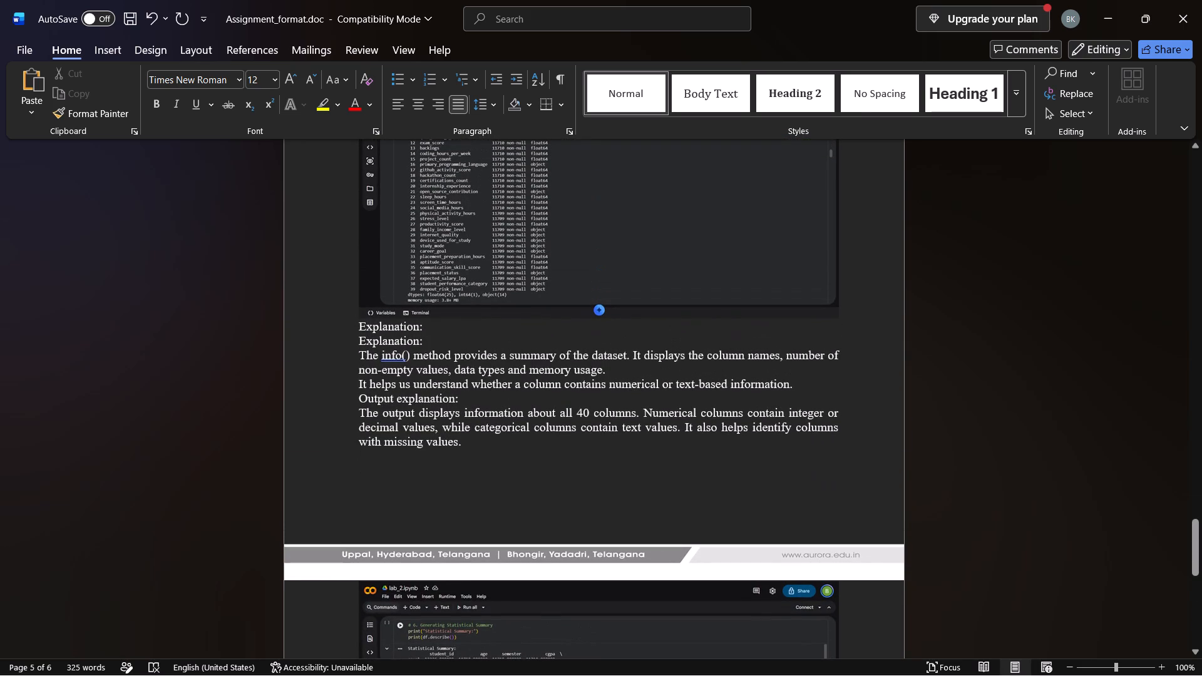
pyautogui.click(486, 449)
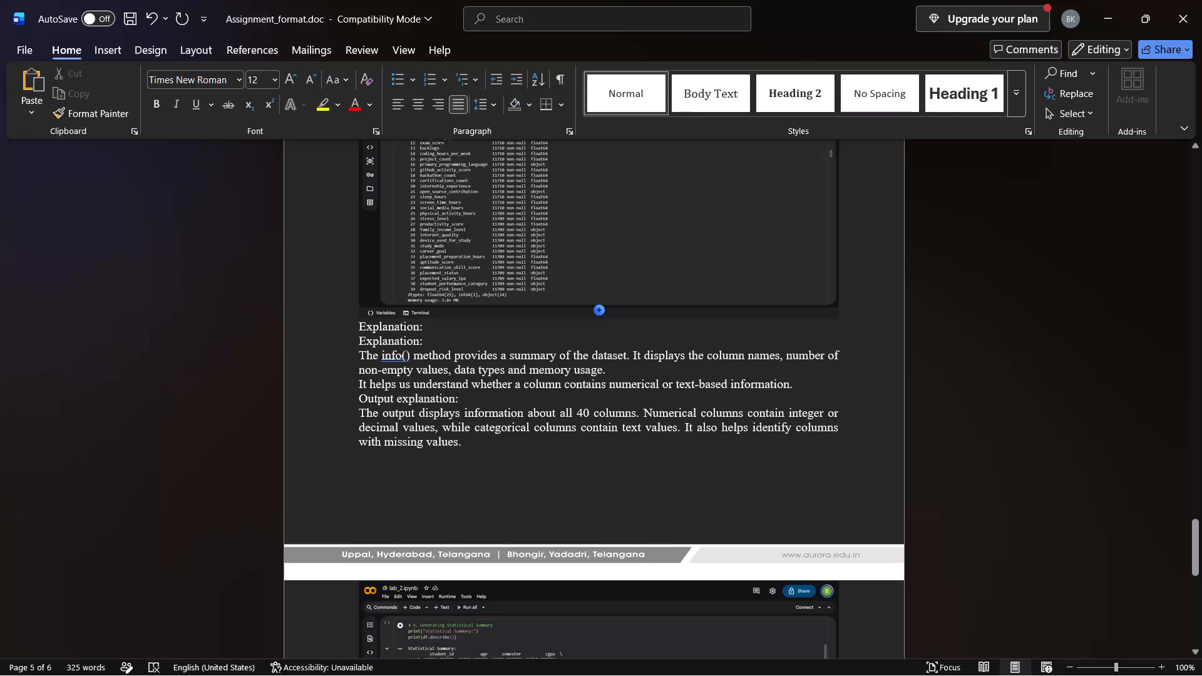
pyautogui.press('Return')
pyautogui.press('Return')
pyautogui.press('Return')
pyautogui.press('Return')
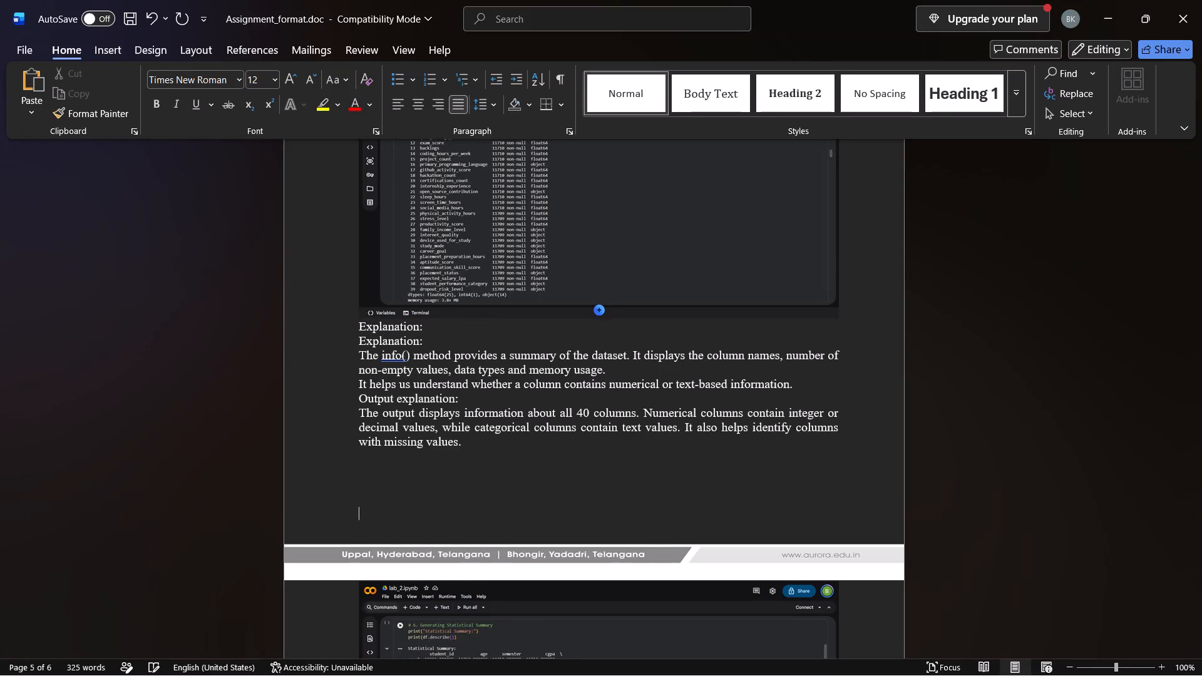
pyautogui.press('Return')
pyautogui.press('Return')
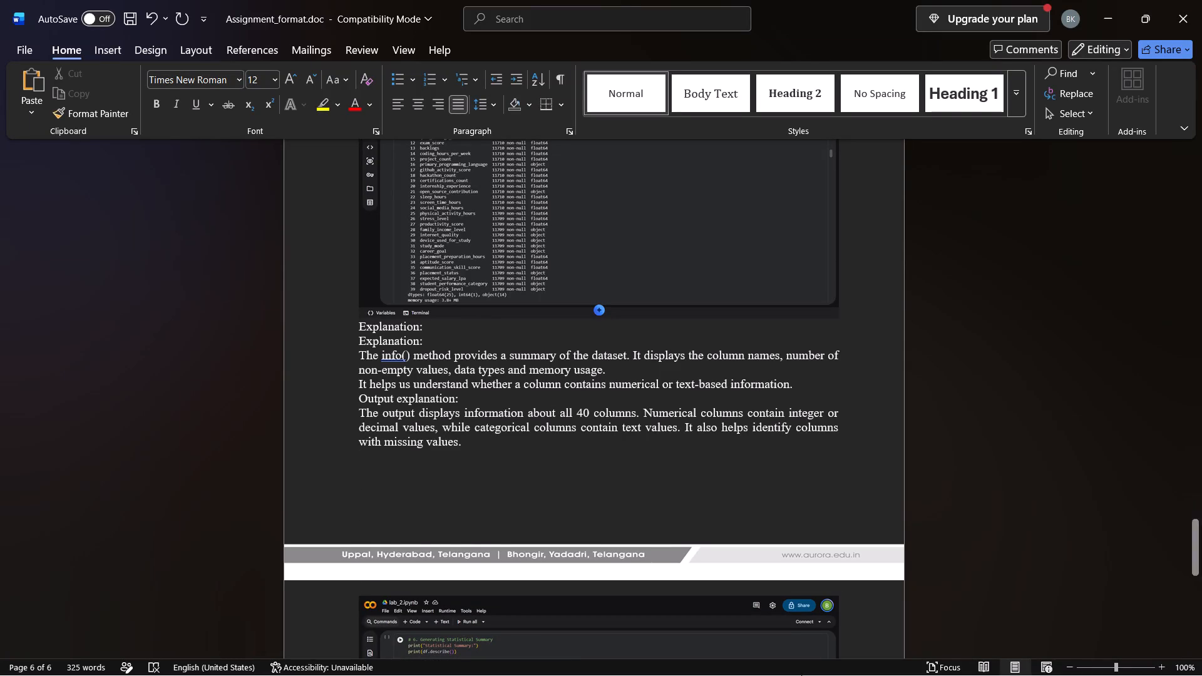
# Copy the comment "# 6. Generating Statistical Summary" from the Colab notebook and paste it as the heading above the section 6 screenshot in Word.
pyautogui.click(717, 662)
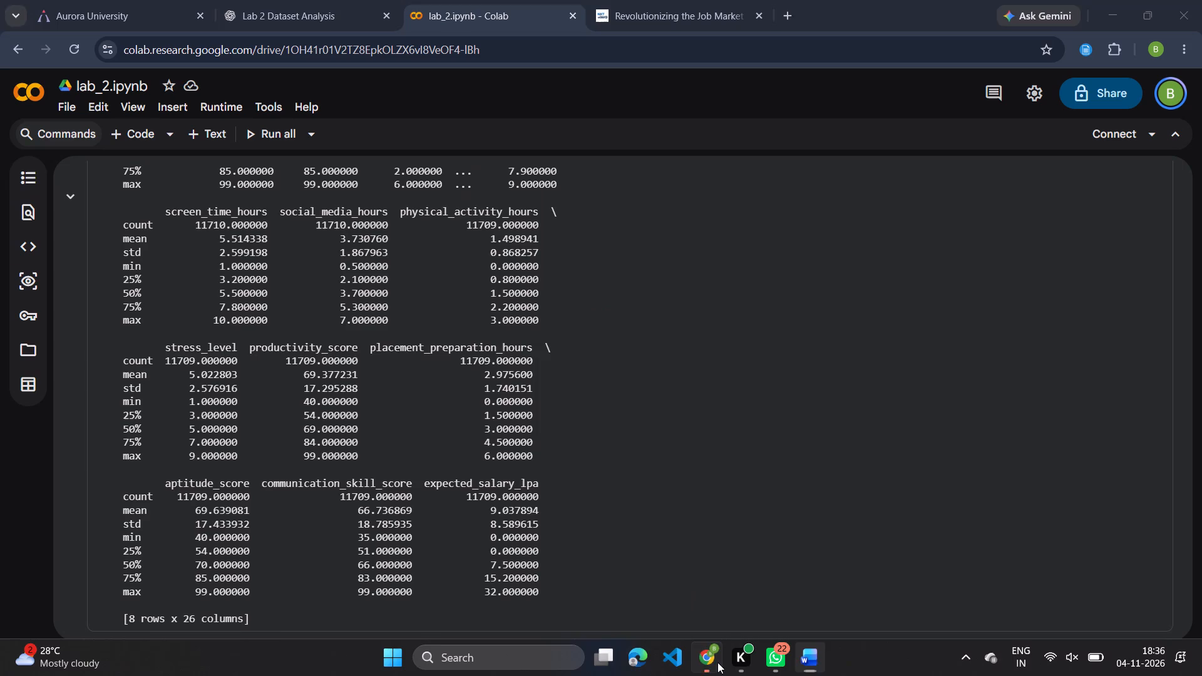
pyautogui.scroll(4, 574, 474)
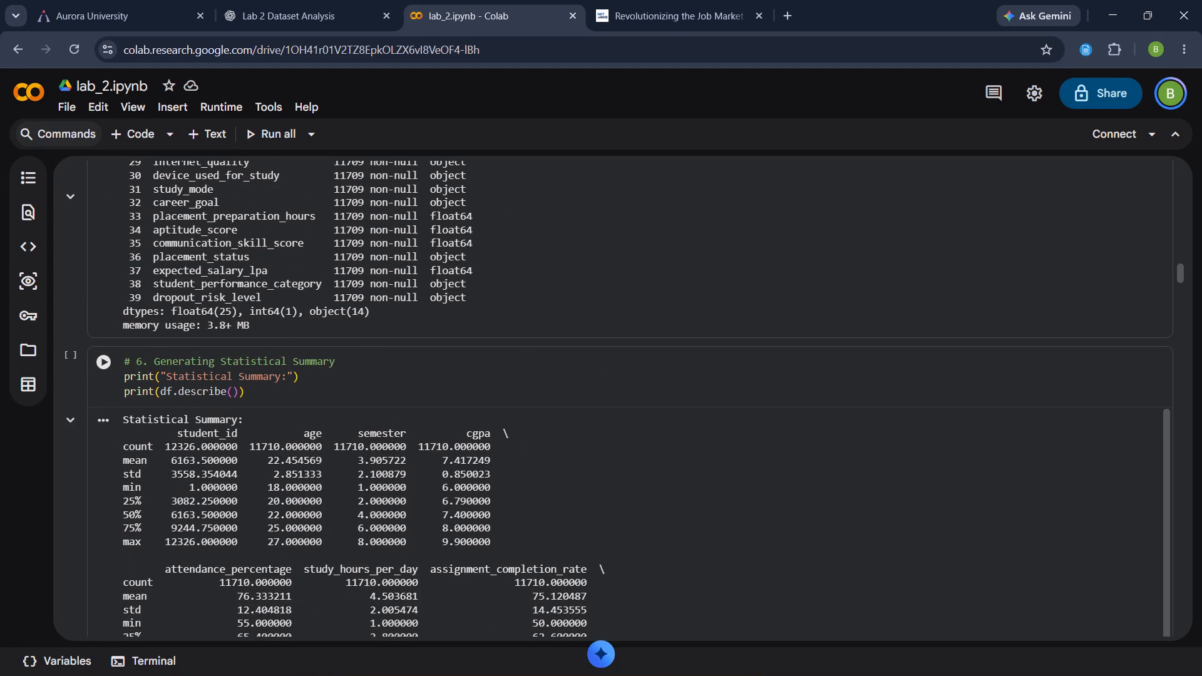
pyautogui.moveTo(345, 353); pyautogui.dragTo(356, 375)
pyautogui.moveTo(356, 375); pyautogui.dragTo(276, 369)
pyautogui.click(356, 369)
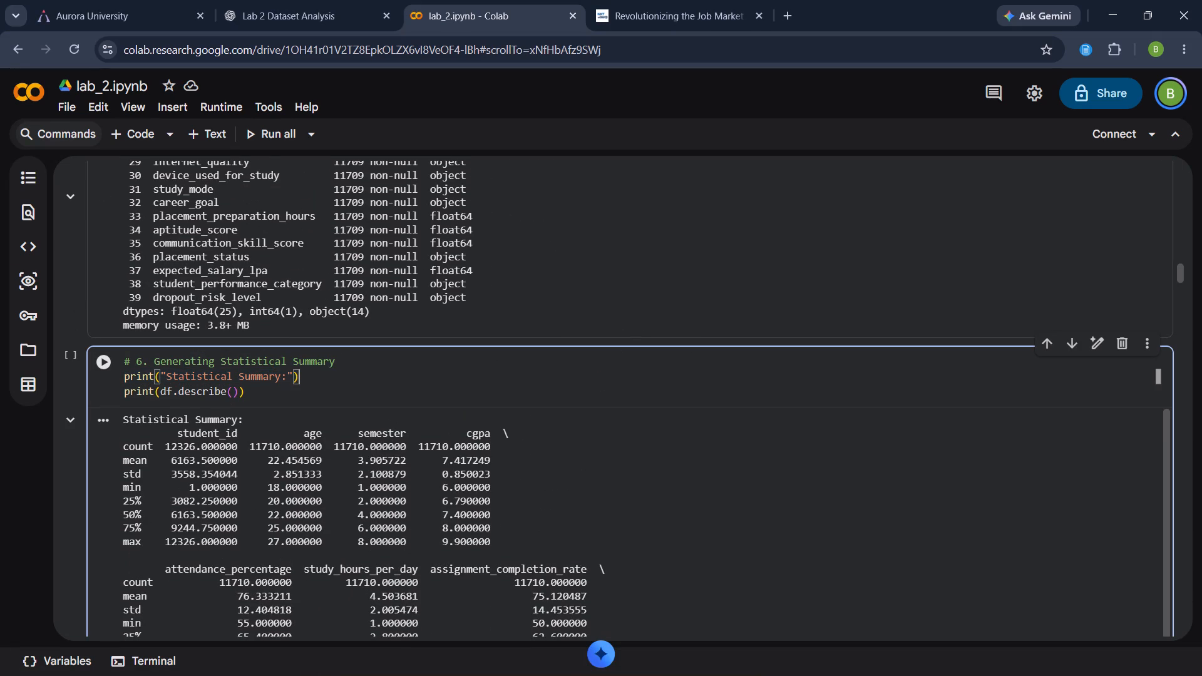
pyautogui.moveTo(350, 366); pyautogui.dragTo(105, 360)
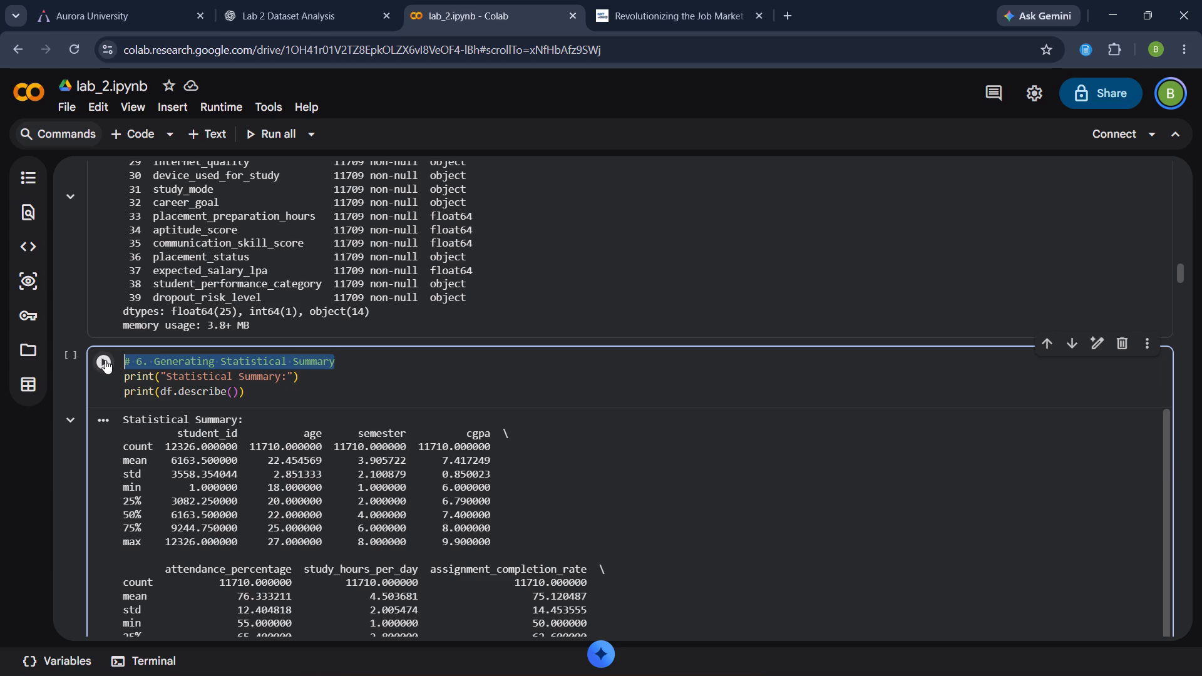
pyautogui.hotkey('ctrl', 'c')
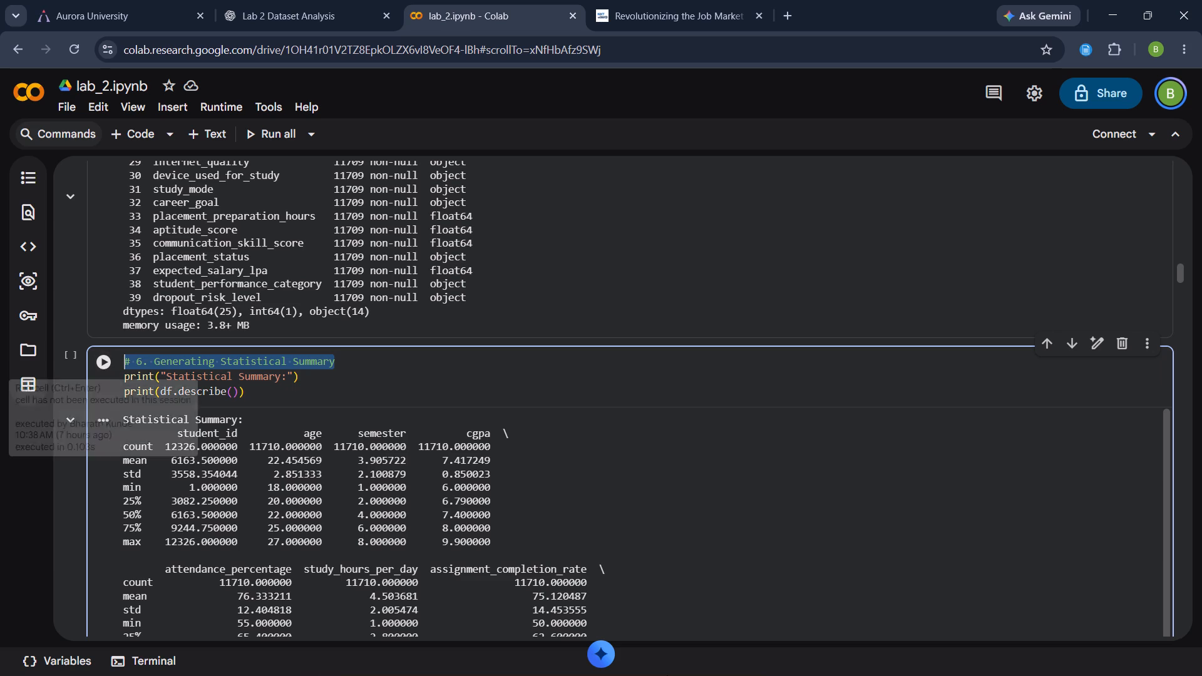
pyautogui.click(820, 652)
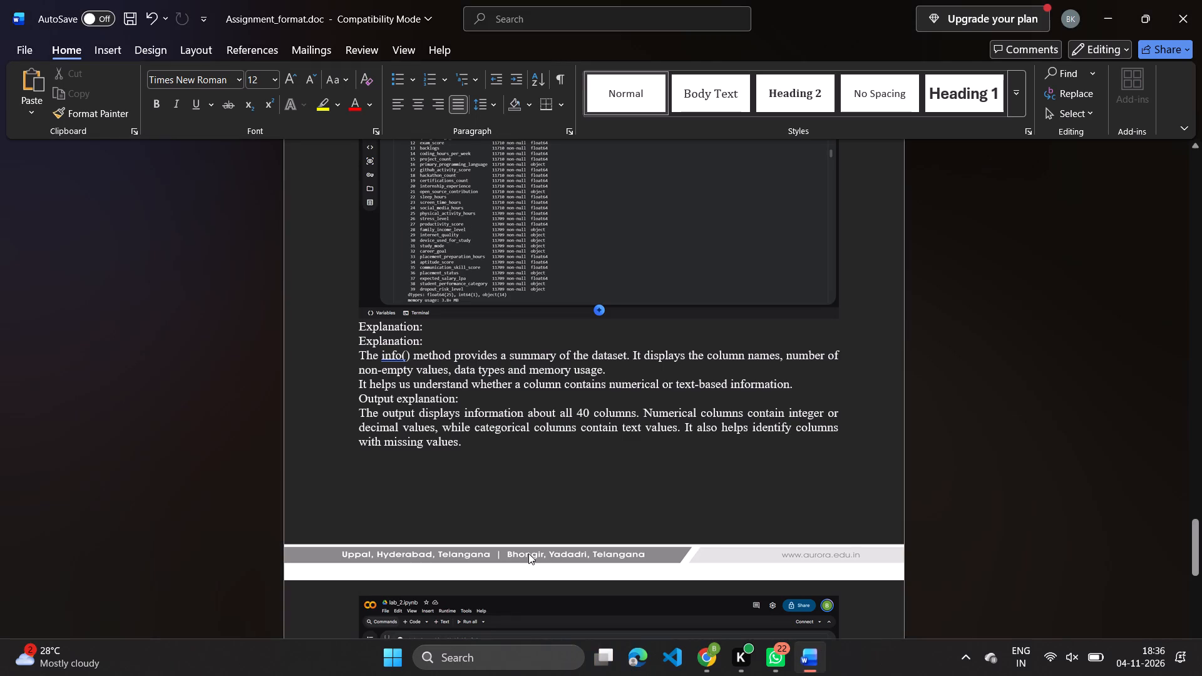
pyautogui.hotkey('ctrl', 'v')
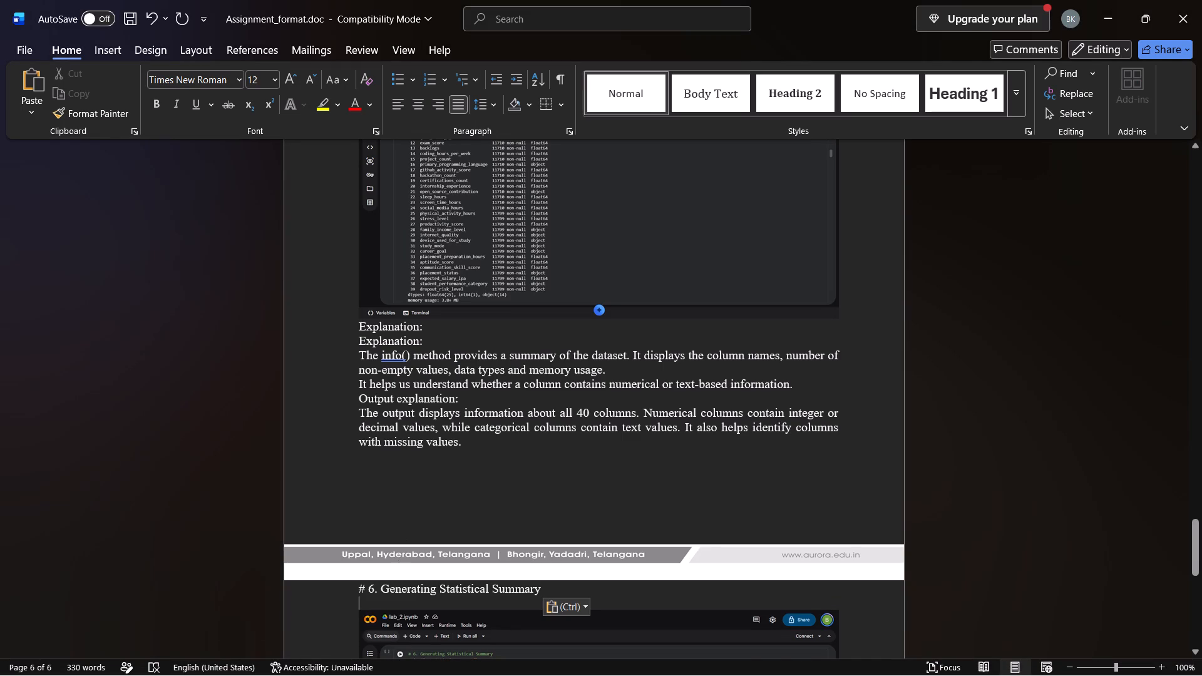
# Insert three line breaks after the column names explanation to open space above the first section 5 screenshot.
pyautogui.scroll(2, 394, 461)
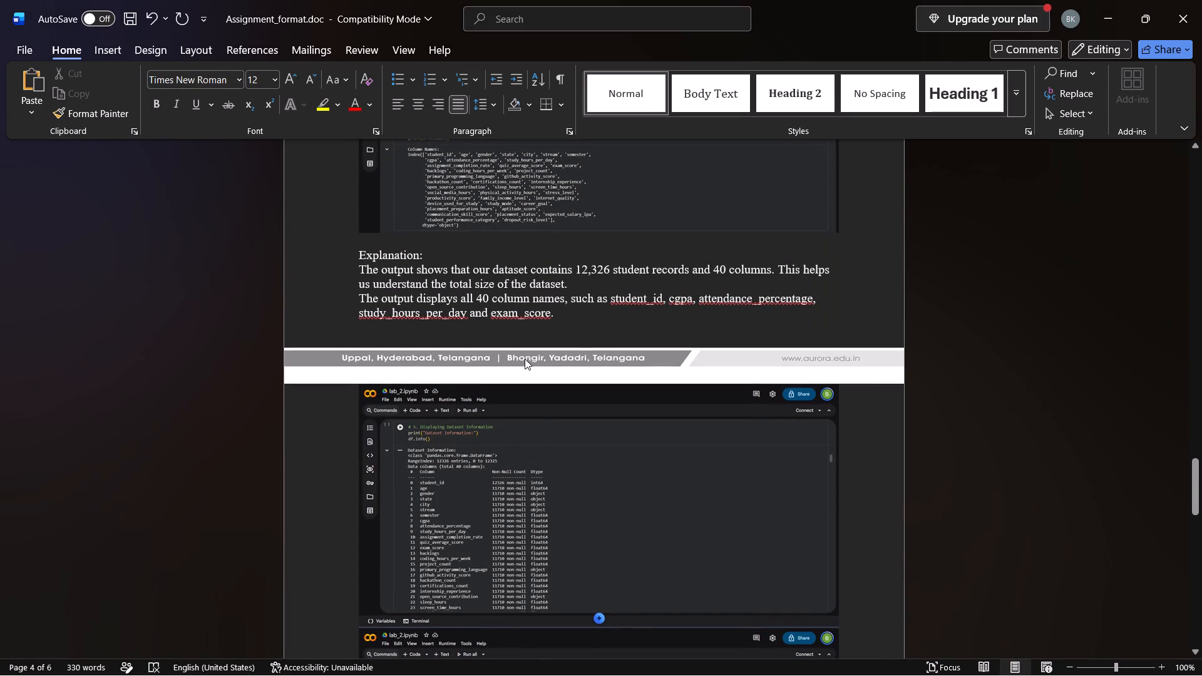
pyautogui.click(589, 315)
pyautogui.press('Return')
pyautogui.press('Return')
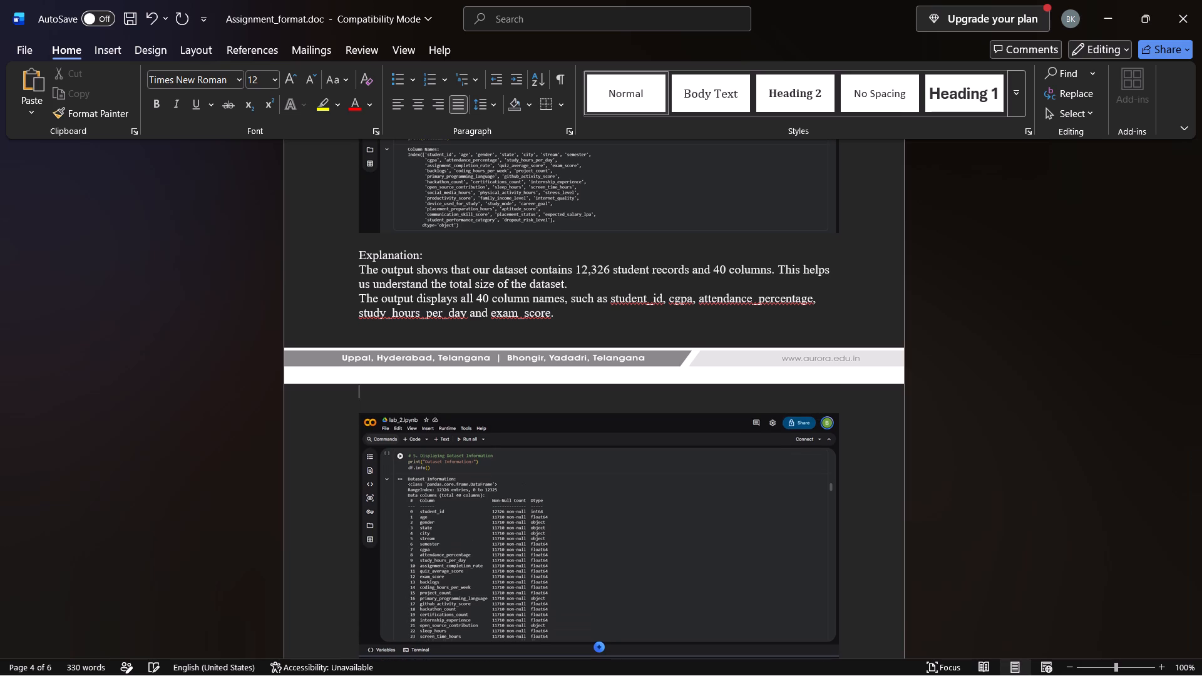
pyautogui.press('Return')
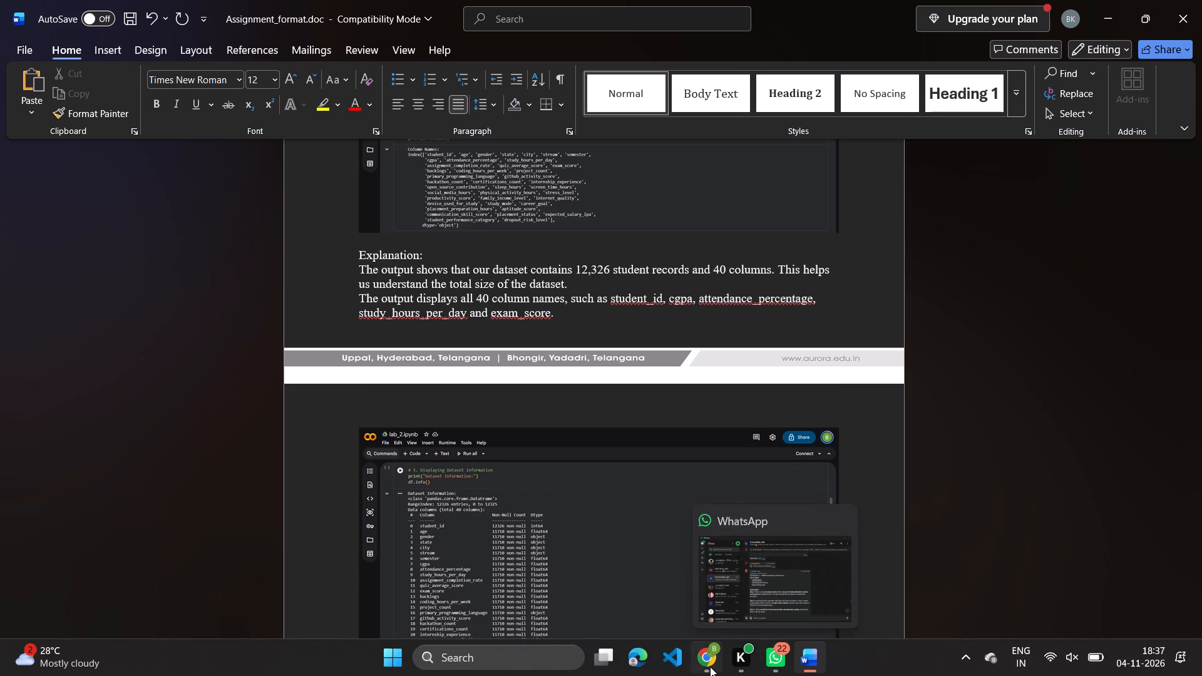
# Copy the comment "# 5. Displaying Dataset Information" from the Colab notebook and paste it as the heading above the section 5 screenshot in Word.
pyautogui.click(710, 667)
pyautogui.scroll(4, 574, 411)
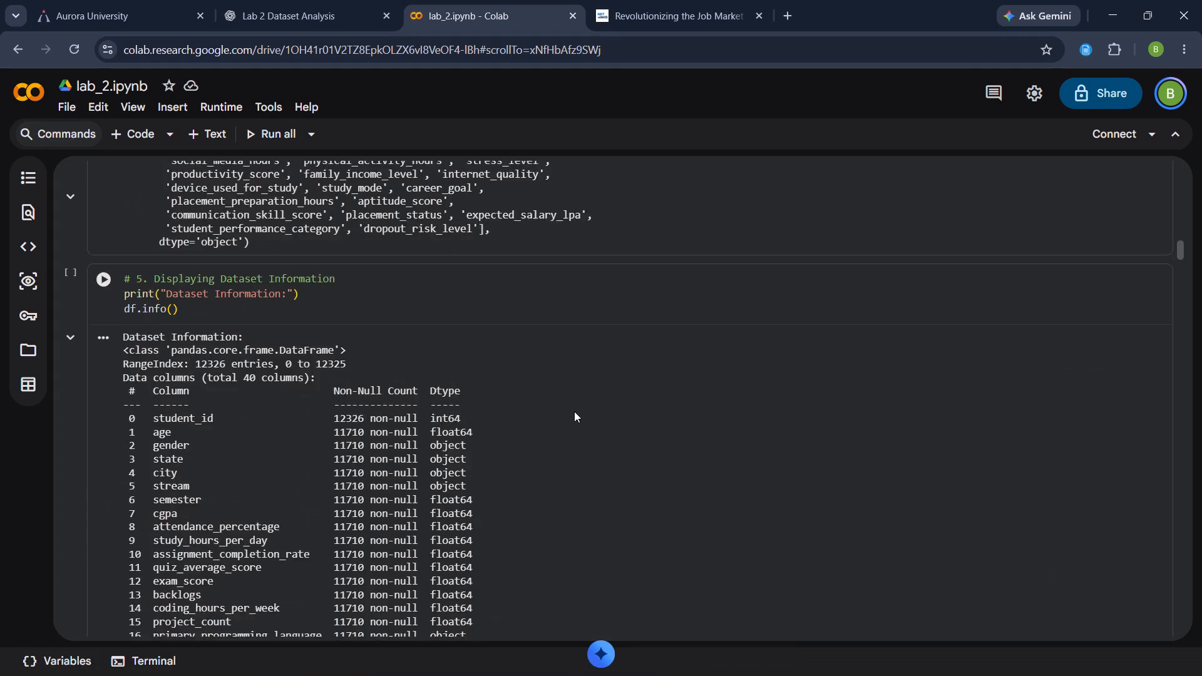
pyautogui.scroll(2, 574, 411)
pyautogui.moveTo(359, 374); pyautogui.dragTo(163, 374)
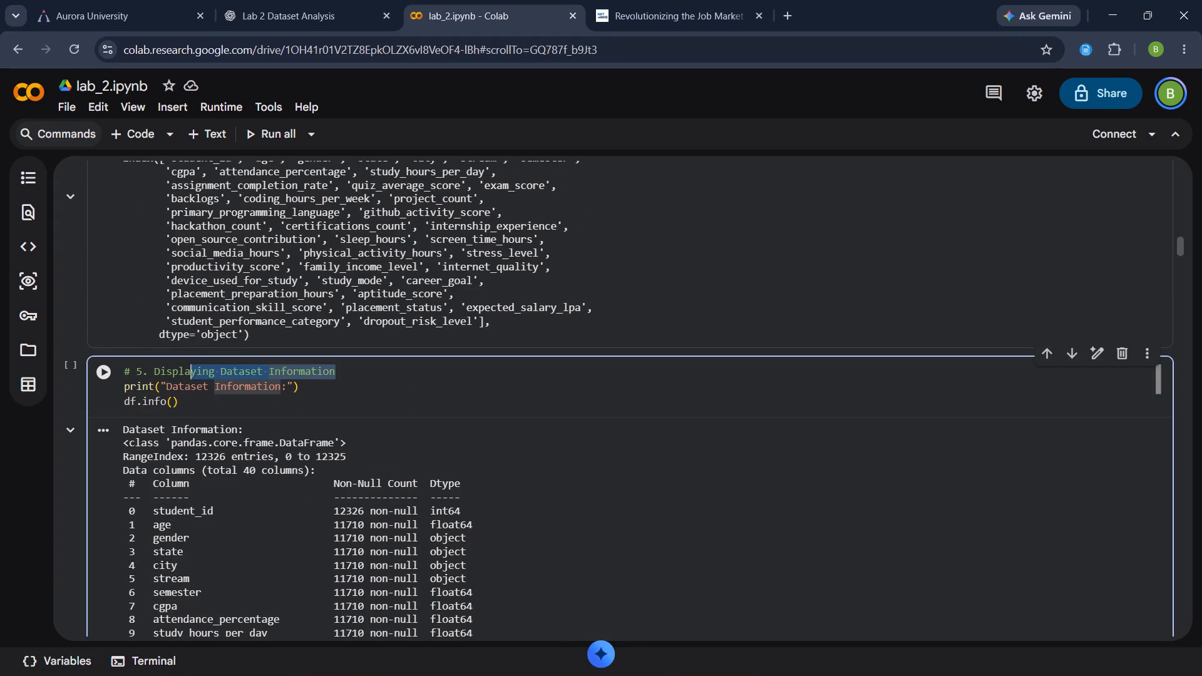
pyautogui.moveTo(163, 374); pyautogui.dragTo(108, 372)
pyautogui.hotkey('ctrl', 'c')
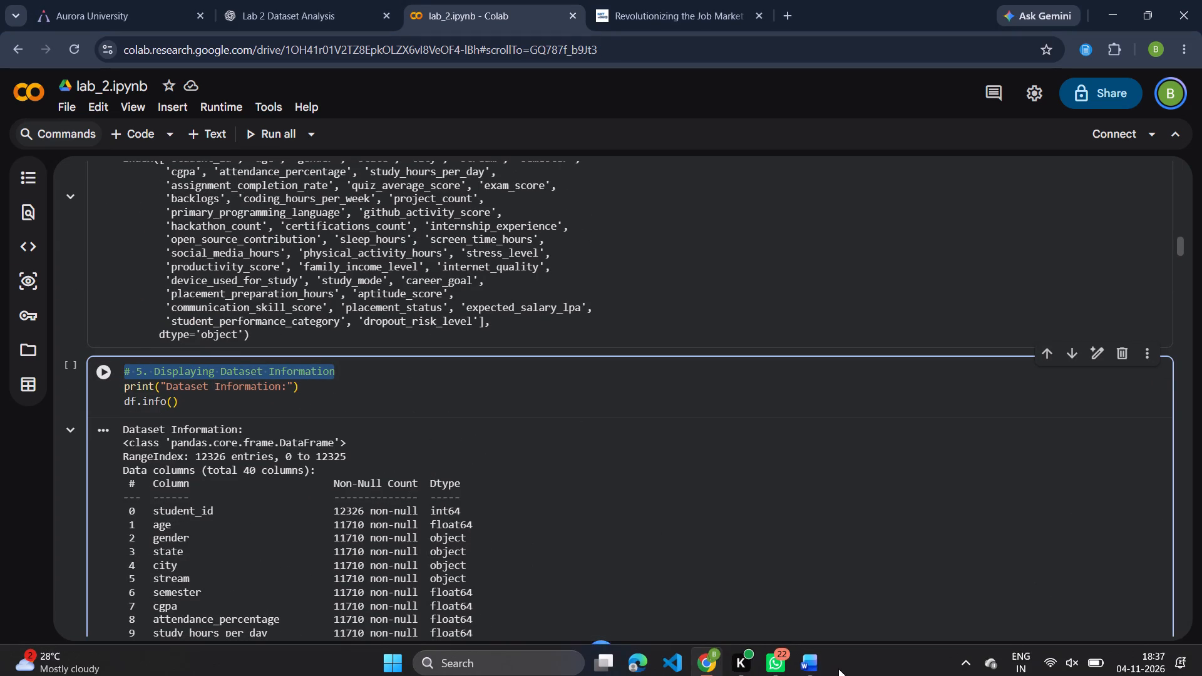
pyautogui.click(811, 675)
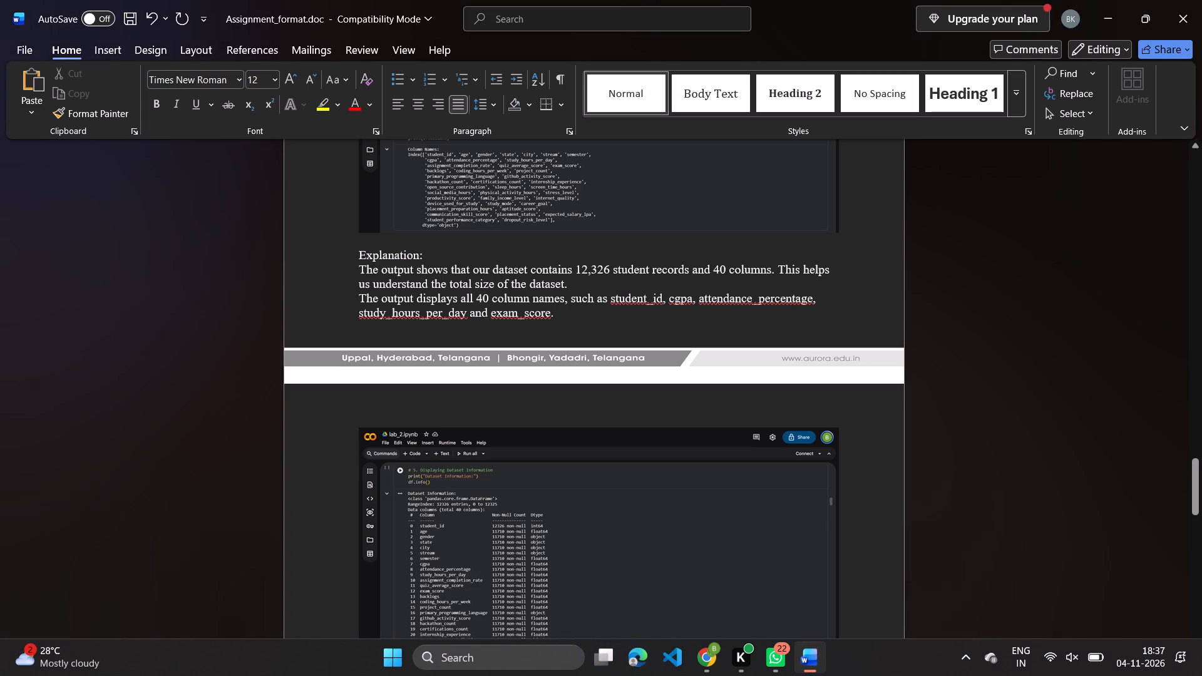
pyautogui.hotkey('ctrl', 'v')
# Insert a line break after the head() and tail() output explanation, above the dataset shape and column names screenshot.
pyautogui.scroll(1, 660, 392)
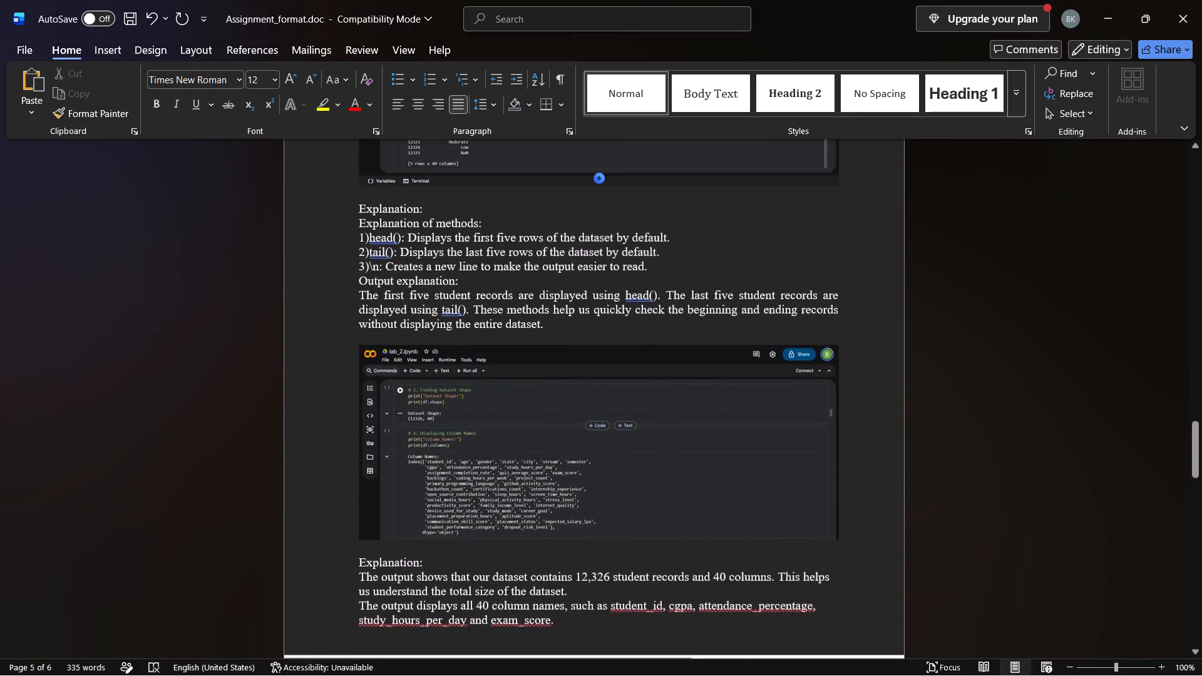
pyautogui.scroll(1, 660, 392)
pyautogui.click(566, 374)
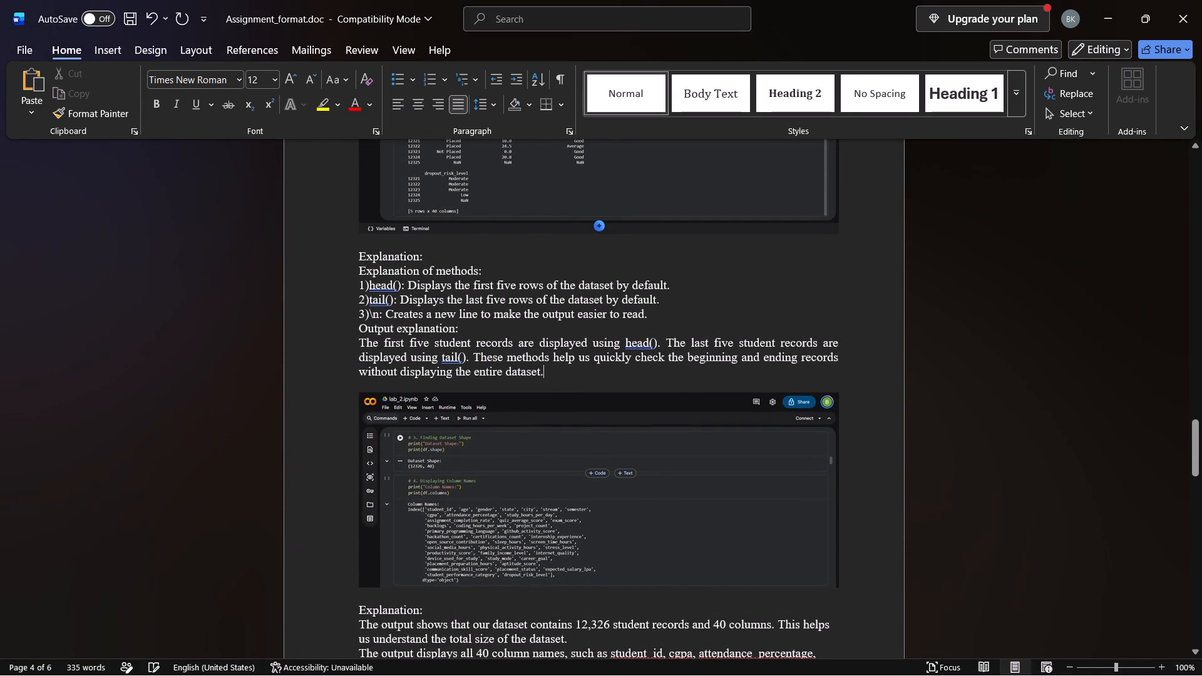
pyautogui.press('Return')
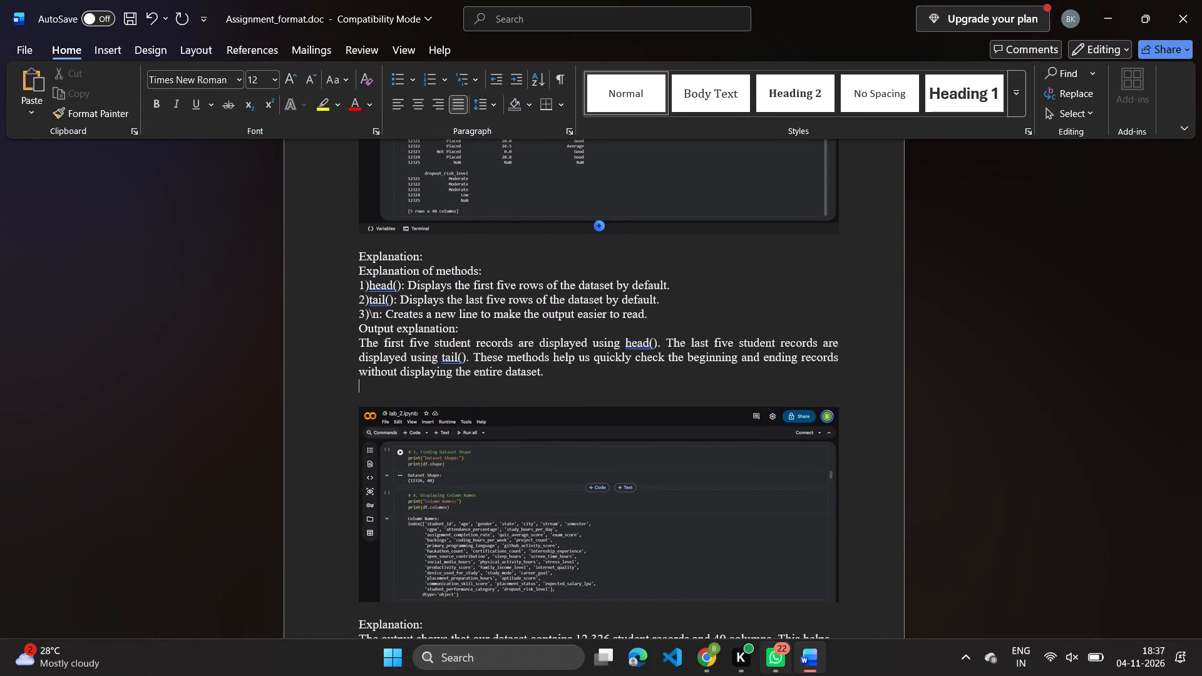
# Copy the comment "# 4. Displaying Column Names" from the Colab notebook and paste it above the dataset shape and column names screenshot in Word.
pyautogui.click(712, 668)
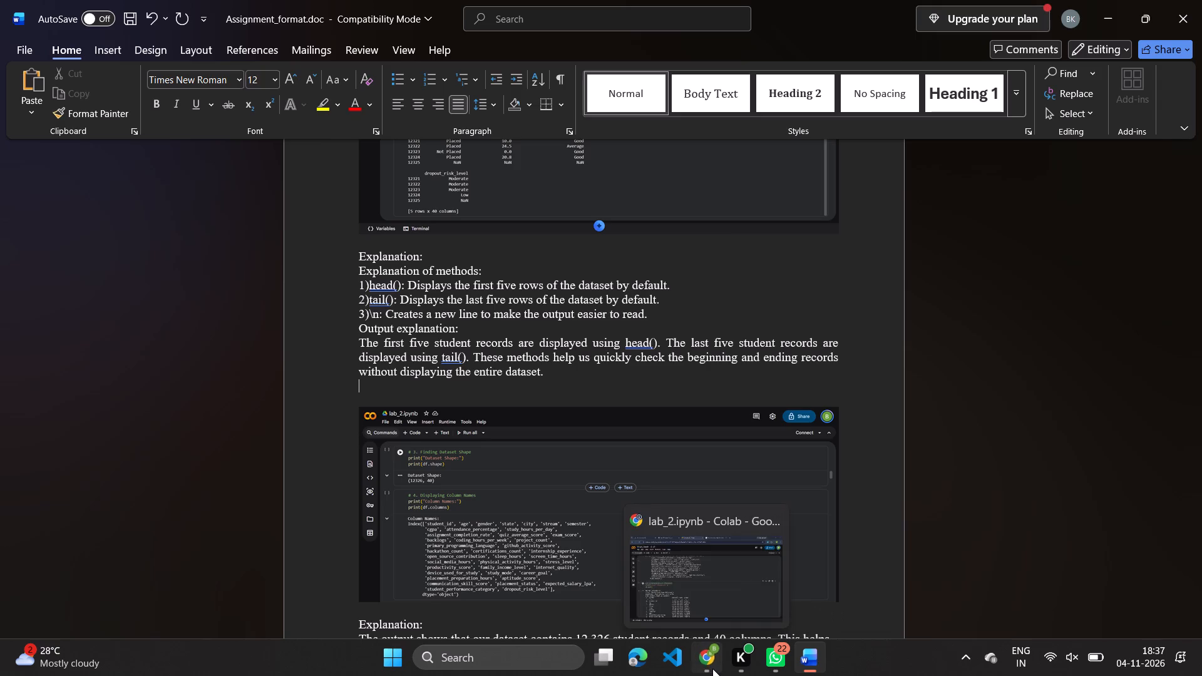
pyautogui.scroll(3, 595, 480)
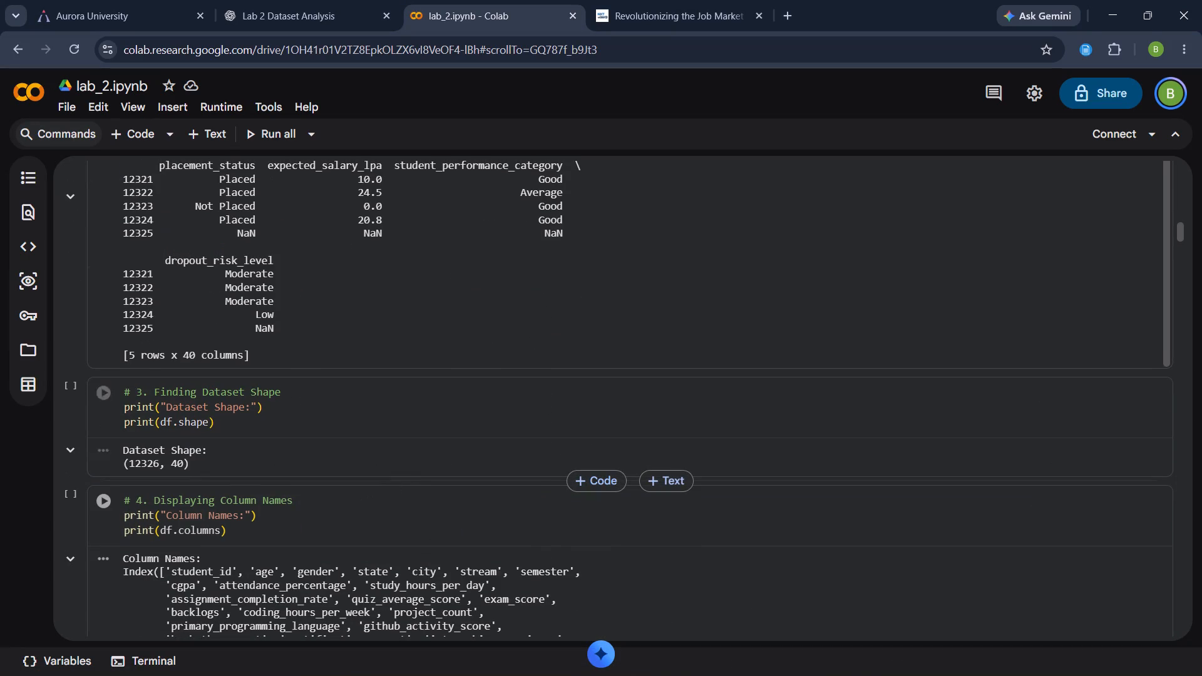
pyautogui.moveTo(328, 499); pyautogui.dragTo(88, 489)
pyautogui.hotkey('ctrl', 'c')
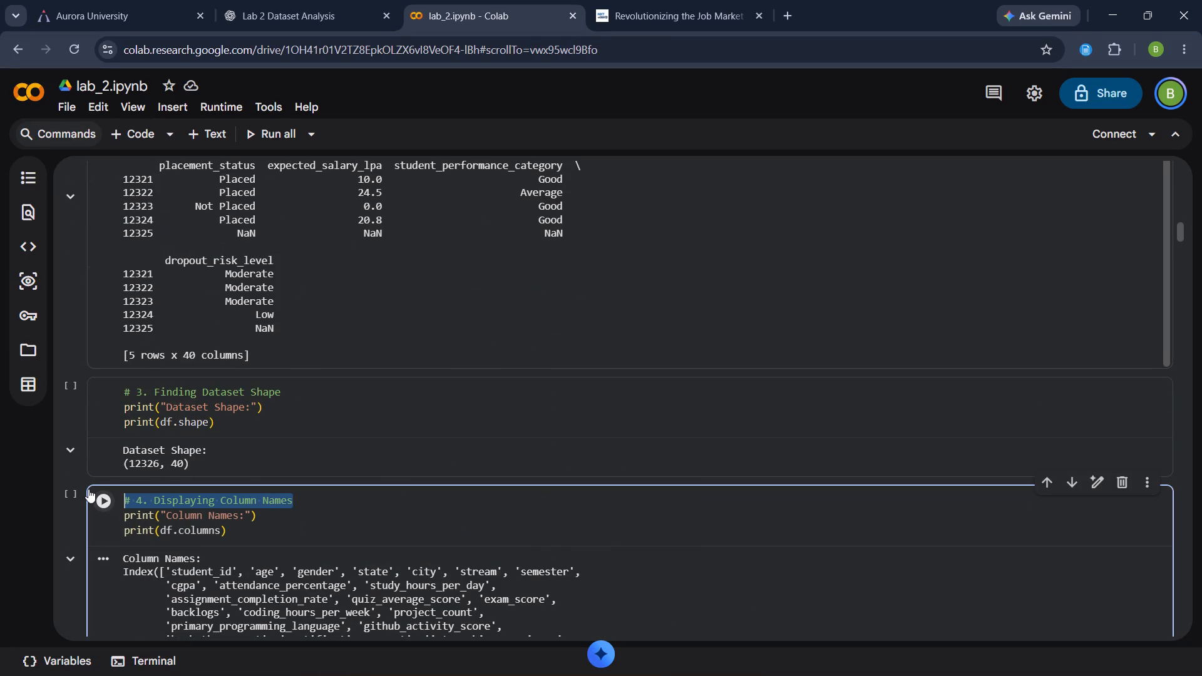
pyautogui.click(803, 670)
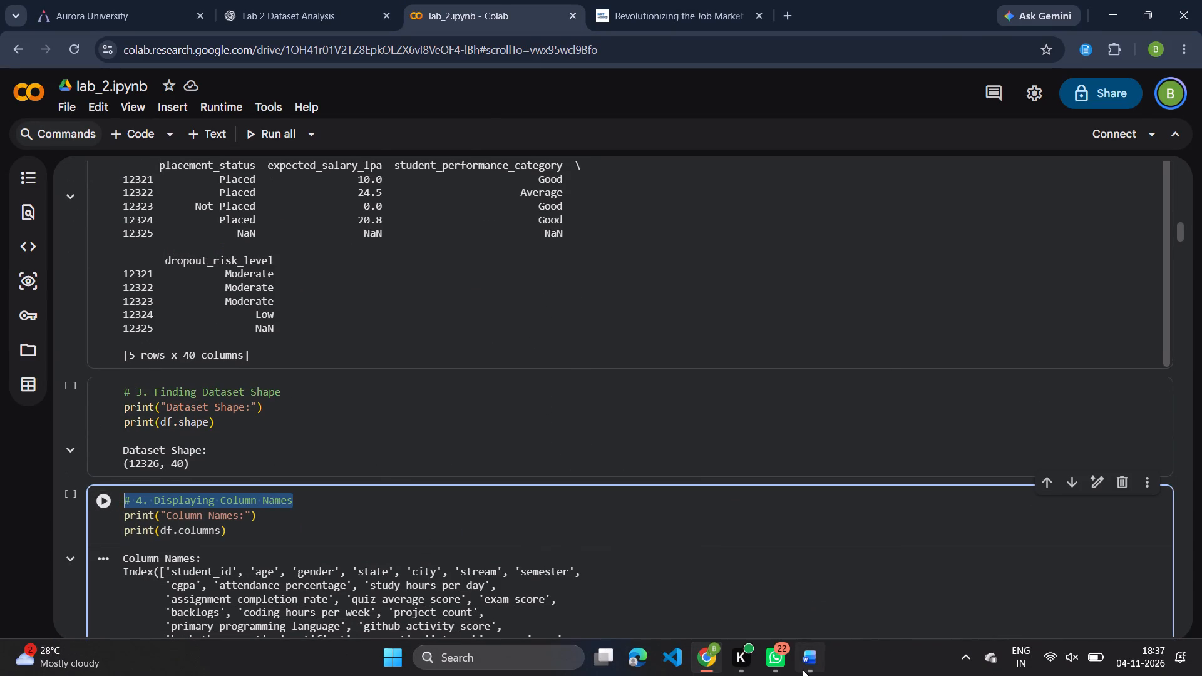
pyautogui.hotkey('ctrl', 'v')
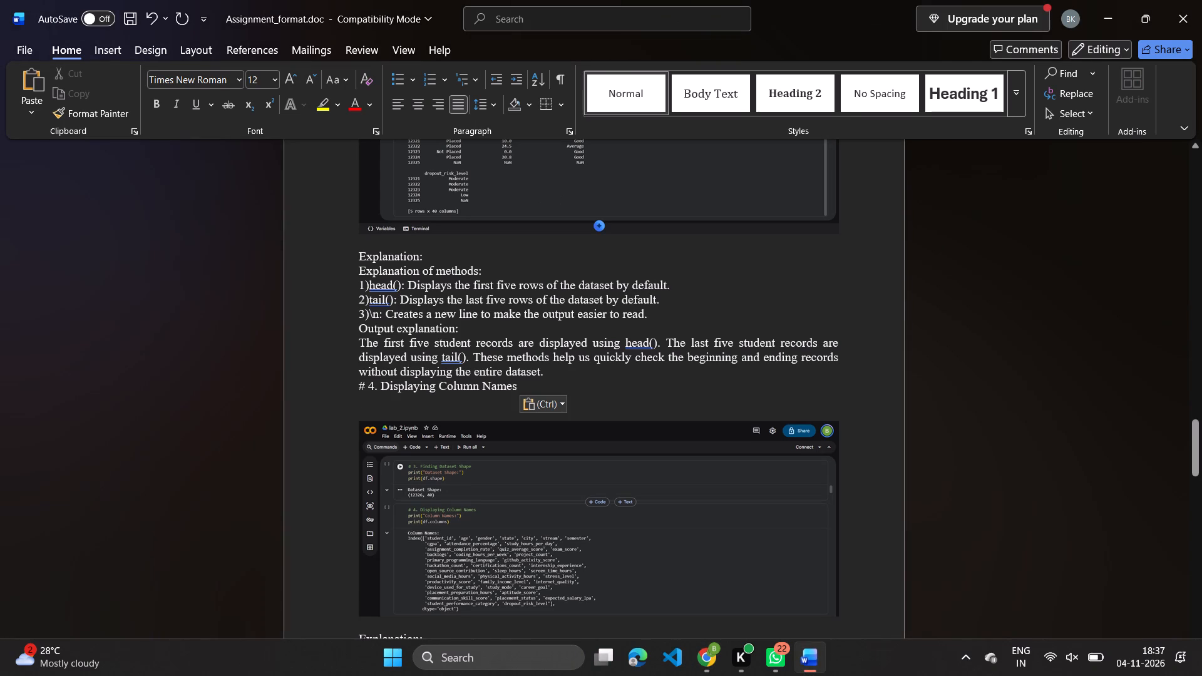
# Insert two line breaks before the "# 4. Displaying Column Names" heading and remove the blank line between it and the screenshot.
pyautogui.click(356, 387)
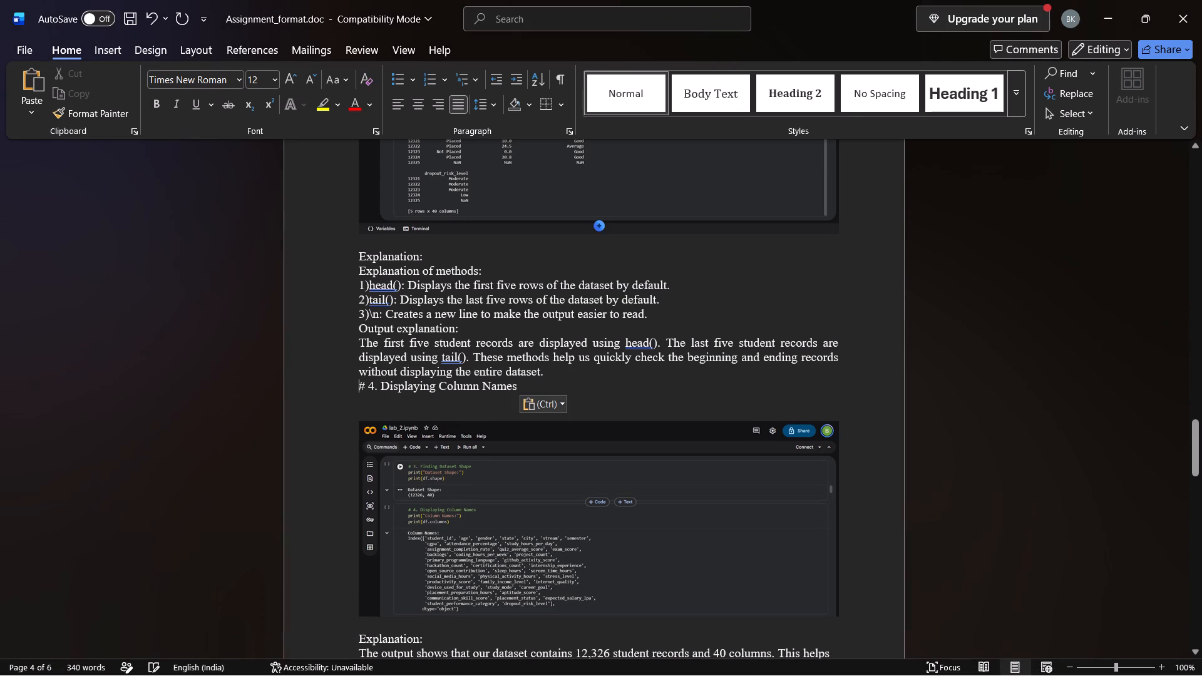
pyautogui.press('Return')
pyautogui.press('Return')
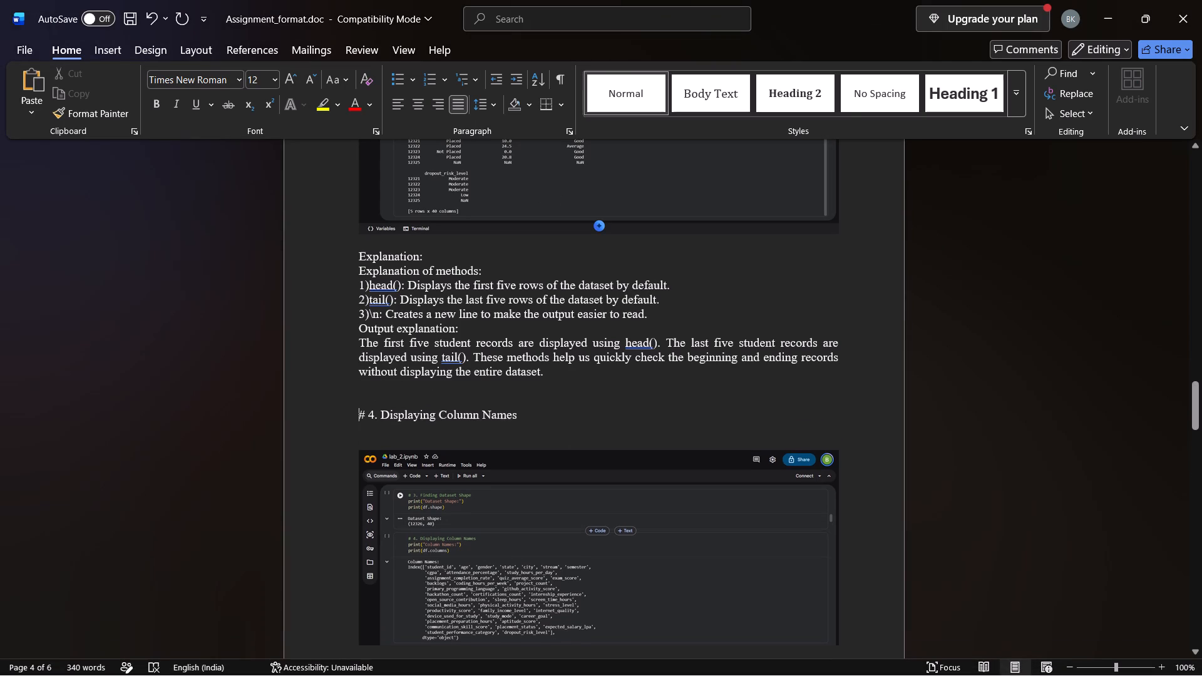
pyautogui.click(365, 437)
pyautogui.press('BackSpace')
pyautogui.press('BackSpace')
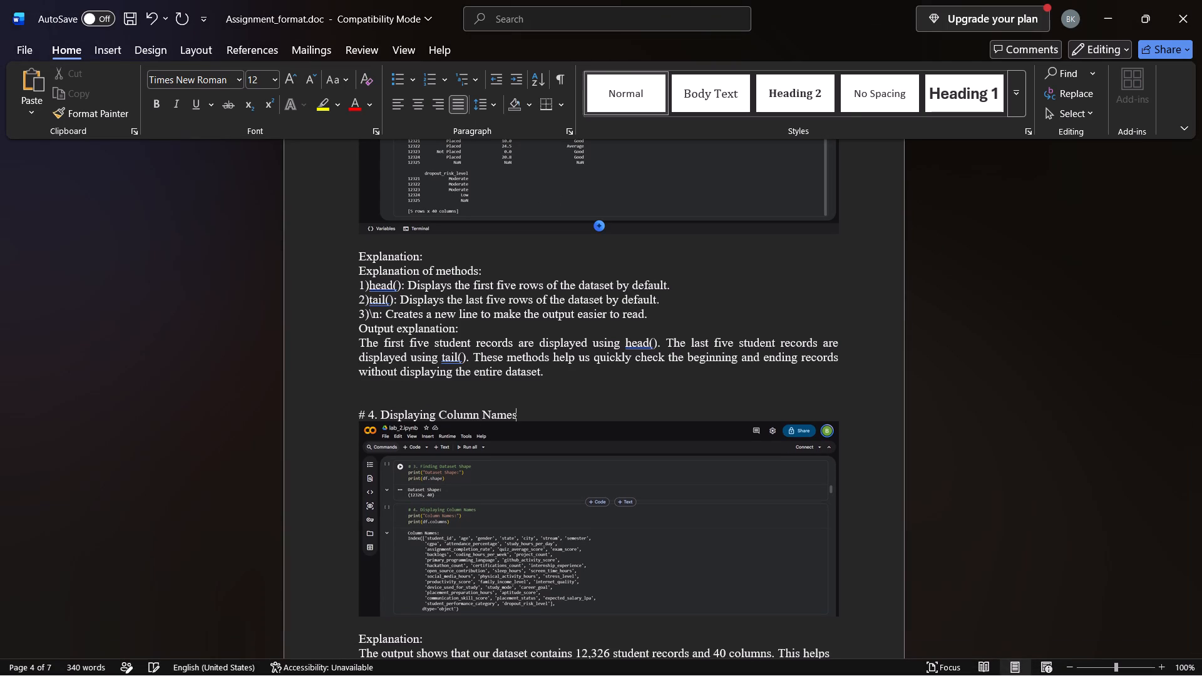
# Insert eight line breaks below the second head() and tail() output screenshot, at the bottom of page 3.
pyautogui.scroll(2, 413, 382)
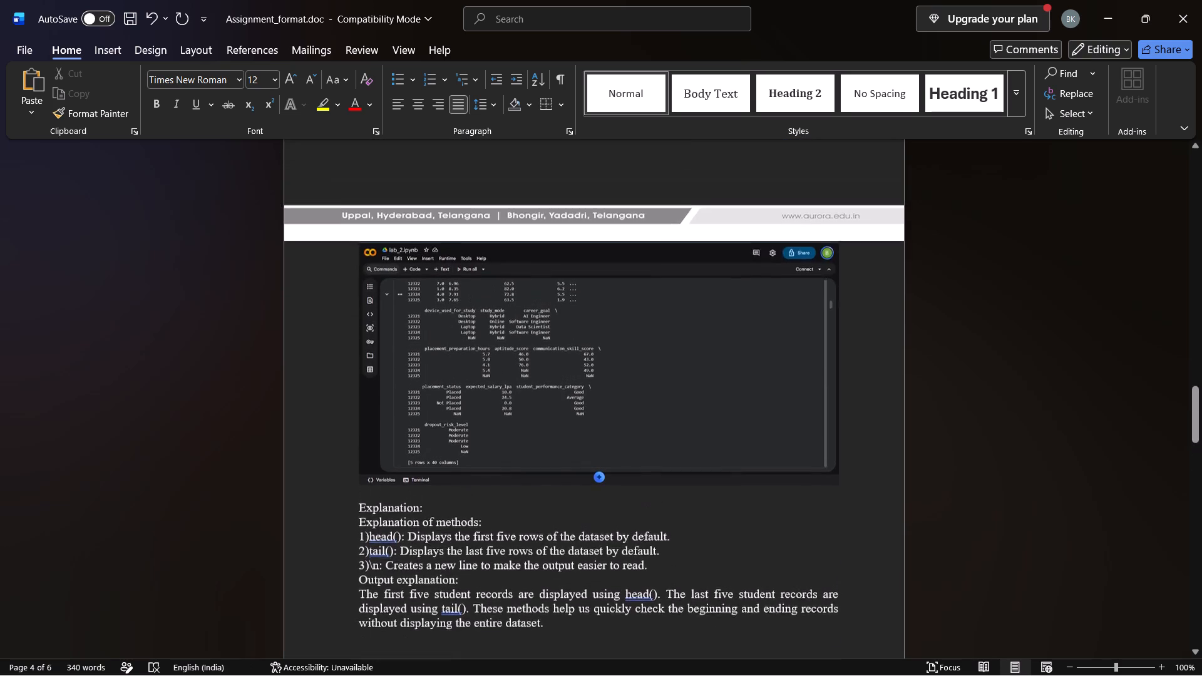
pyautogui.scroll(2, 413, 382)
pyautogui.click(400, 277)
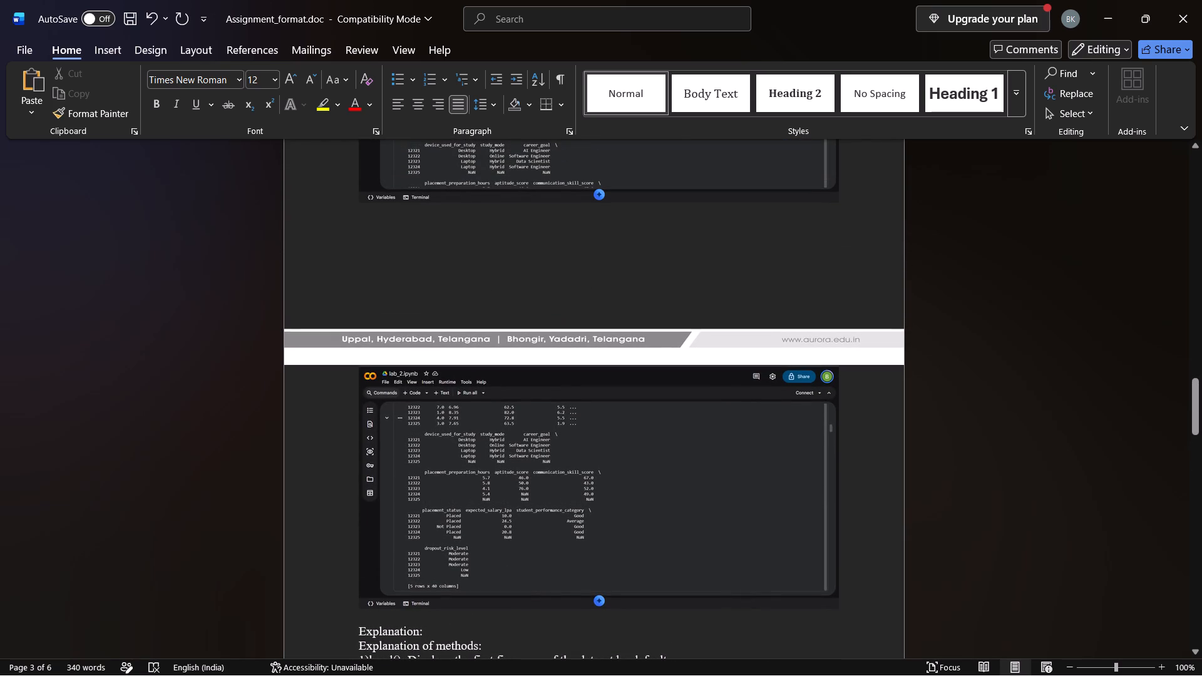
pyautogui.click(369, 309)
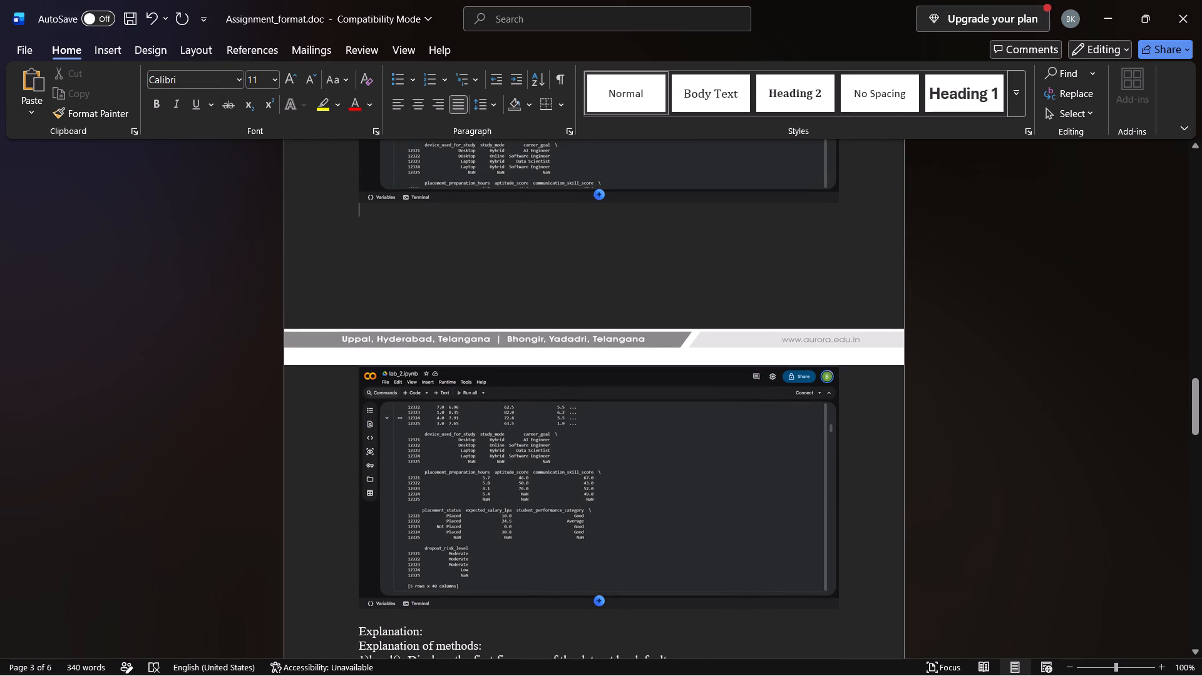
pyautogui.press('Return')
pyautogui.press('Return')
pyautogui.press('Return')
pyautogui.press('Return')
pyautogui.press('Return')
pyautogui.press('Return')
pyautogui.press('Return')
pyautogui.press('Return')
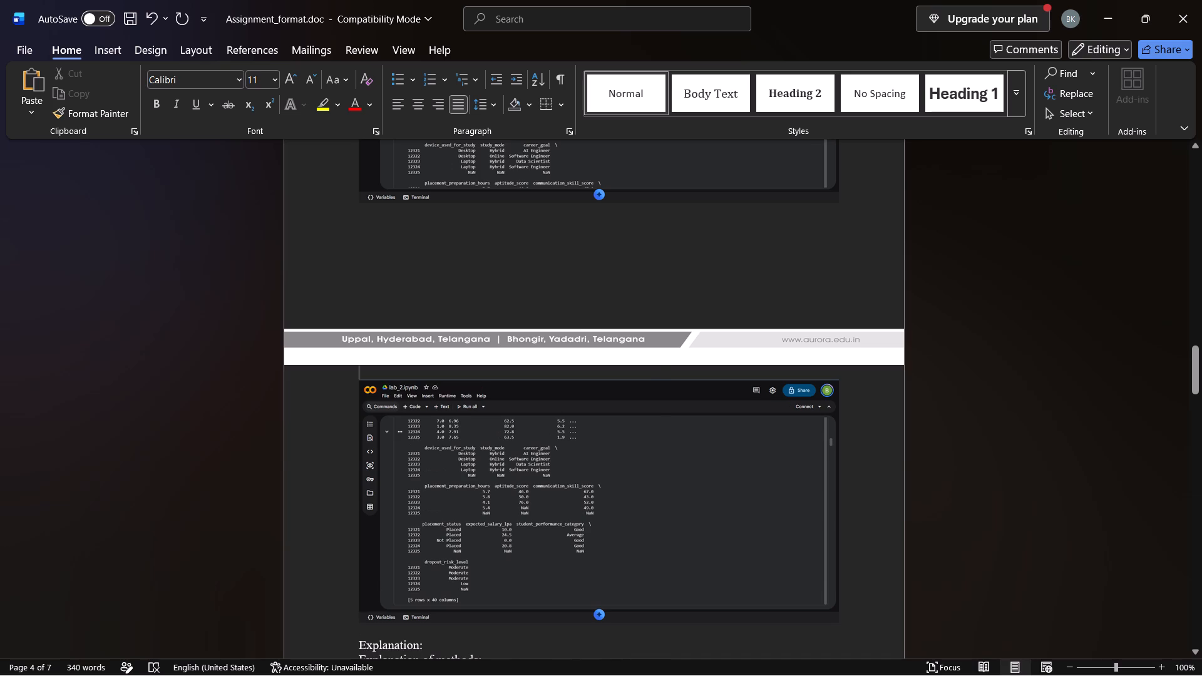
# Copy the comment "# 3. Finding Dataset Shape" from Colab and append it, preceded by "and", to the "# 4. Displaying Column Names" heading in Word.
pyautogui.hotkey('alt', 'Tab')
pyautogui.scroll(1, 351, 331)
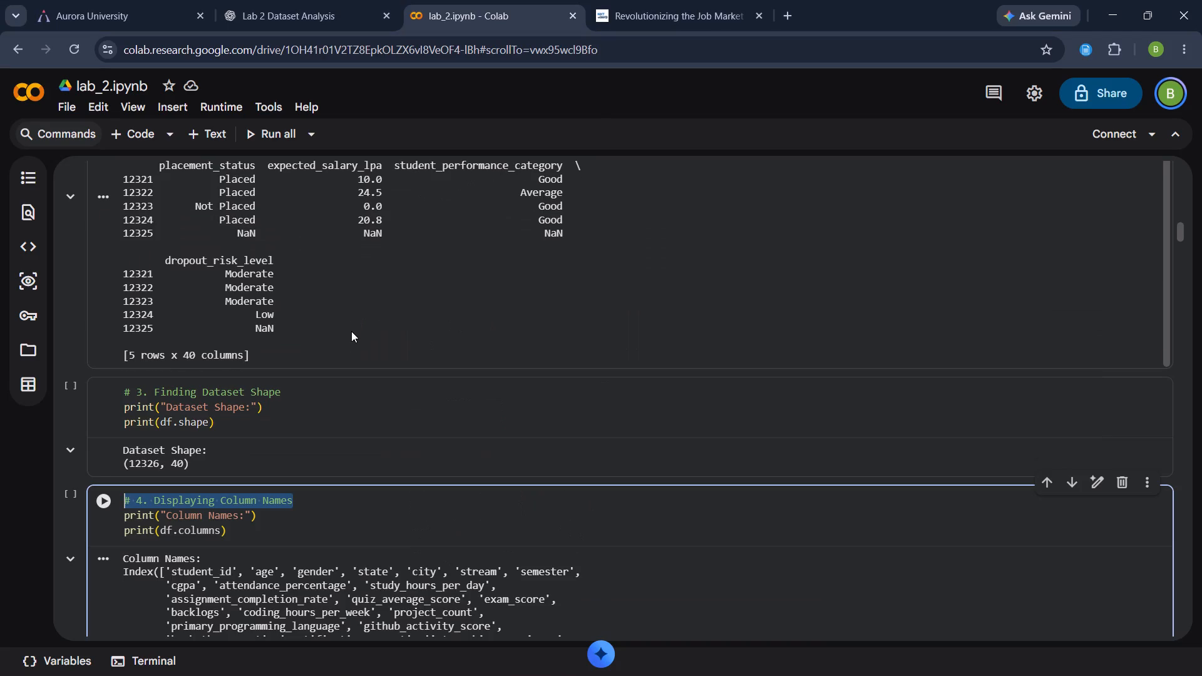
pyautogui.scroll(1, 351, 331)
pyautogui.moveTo(292, 394); pyautogui.dragTo(83, 396)
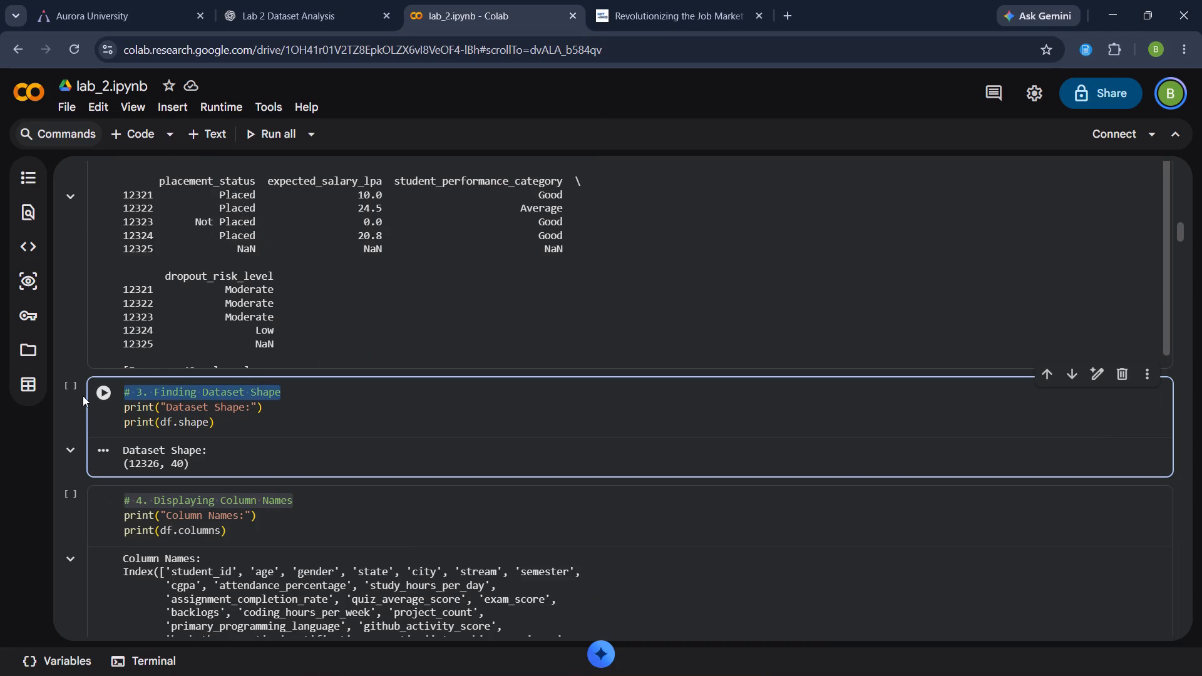
pyautogui.hotkey('ctrl', 'c')
pyautogui.hotkey('alt', 'Tab')
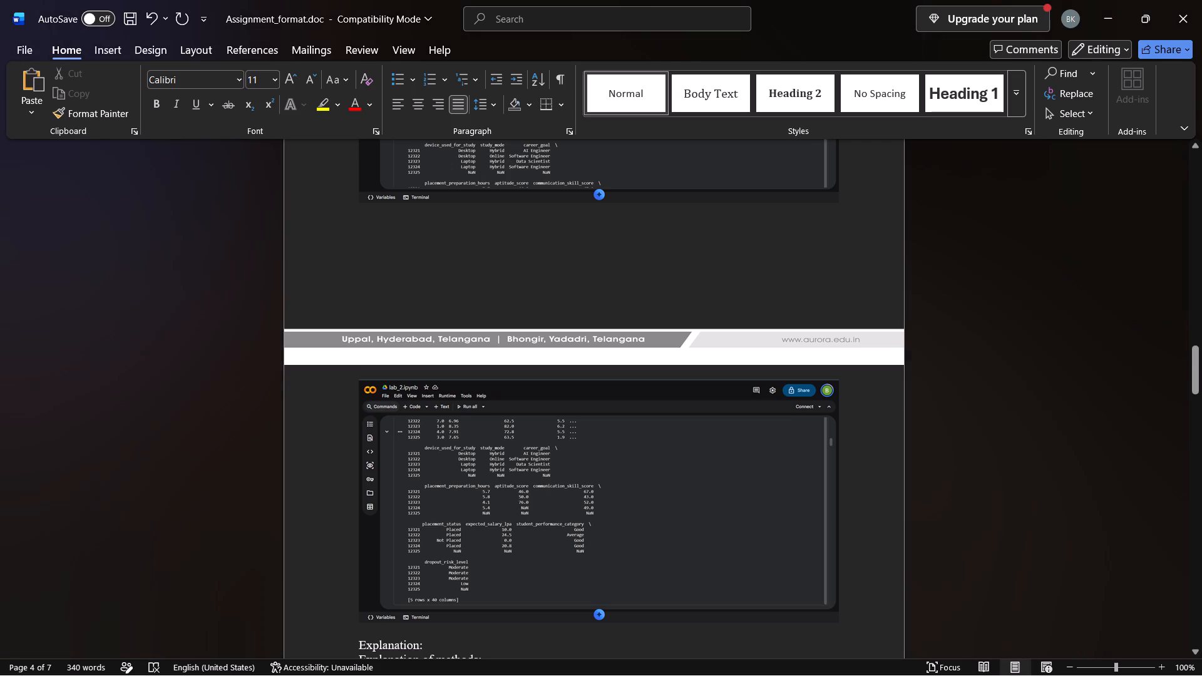
pyautogui.scroll(1, 83, 396)
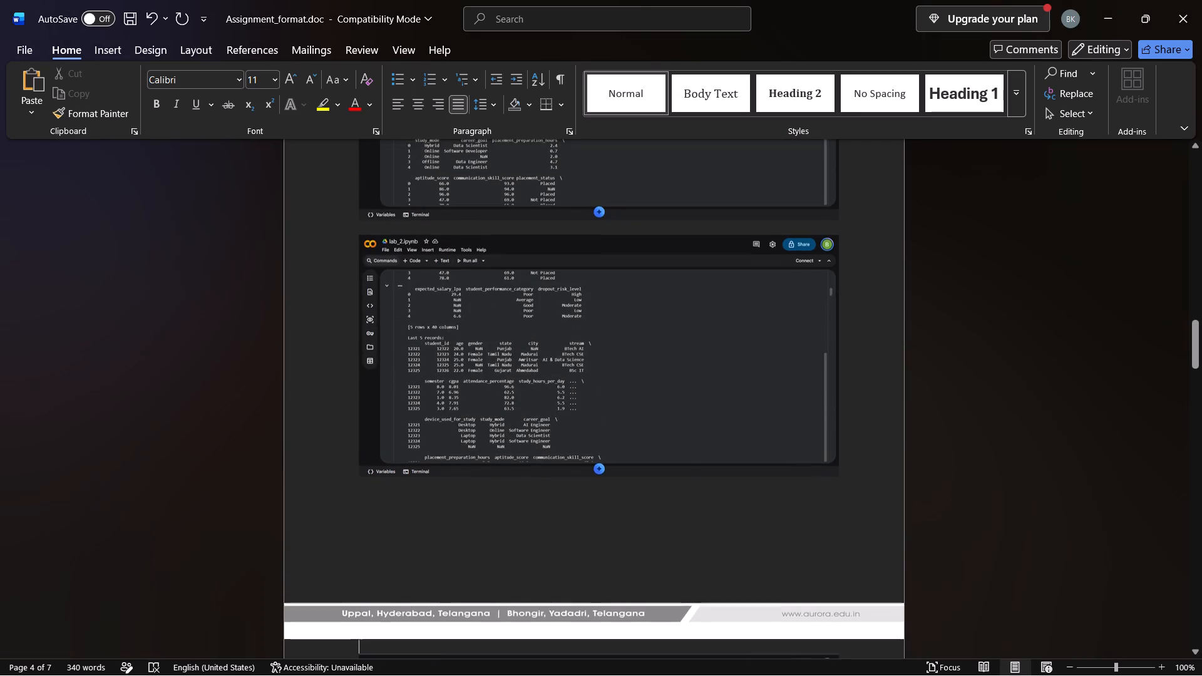
pyautogui.scroll(2, 83, 396)
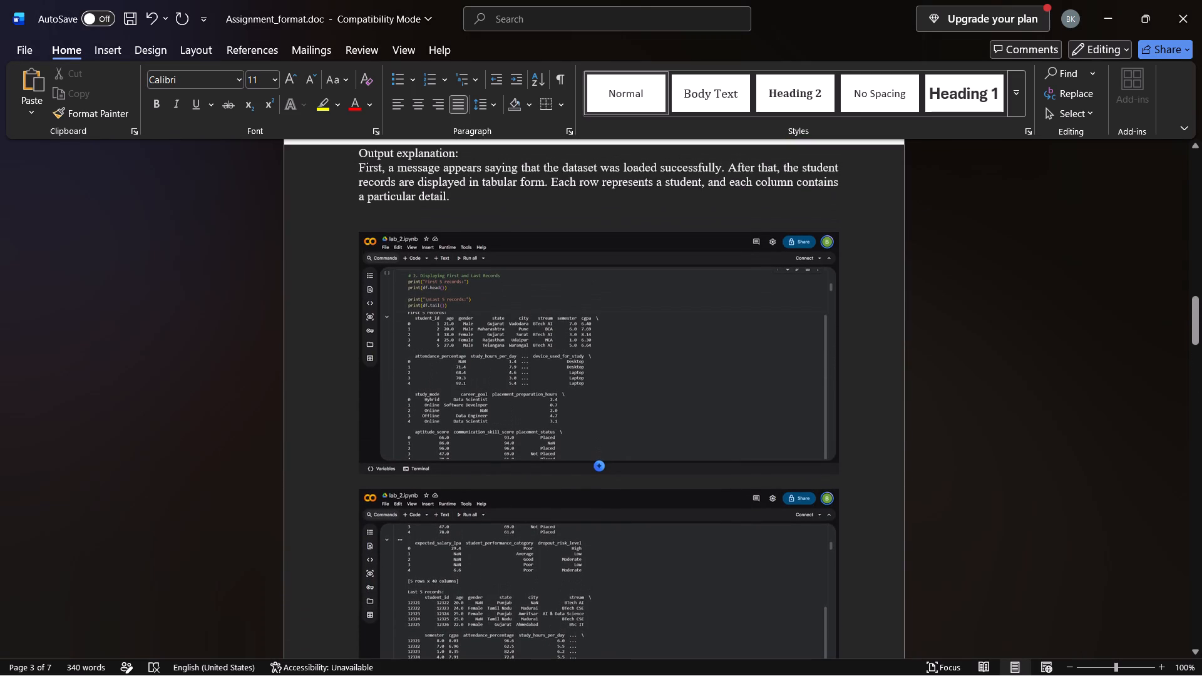
pyautogui.scroll(-1, 83, 396)
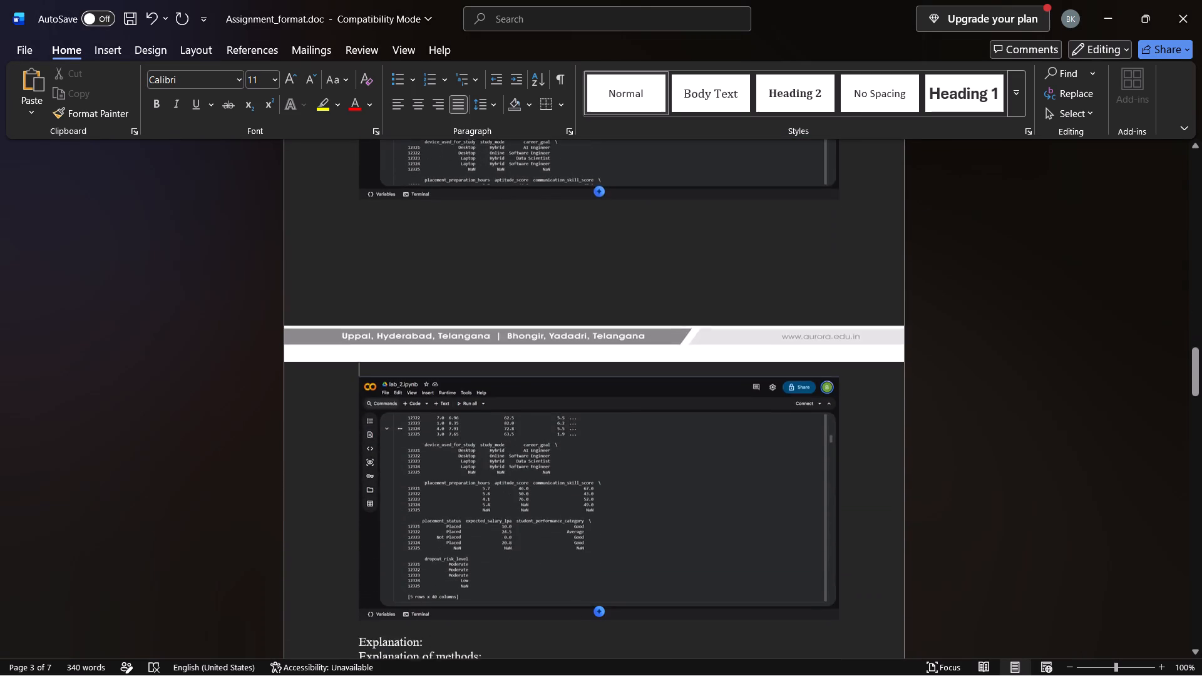
pyautogui.scroll(-1, 83, 396)
pyautogui.scroll(-1, 183, 418)
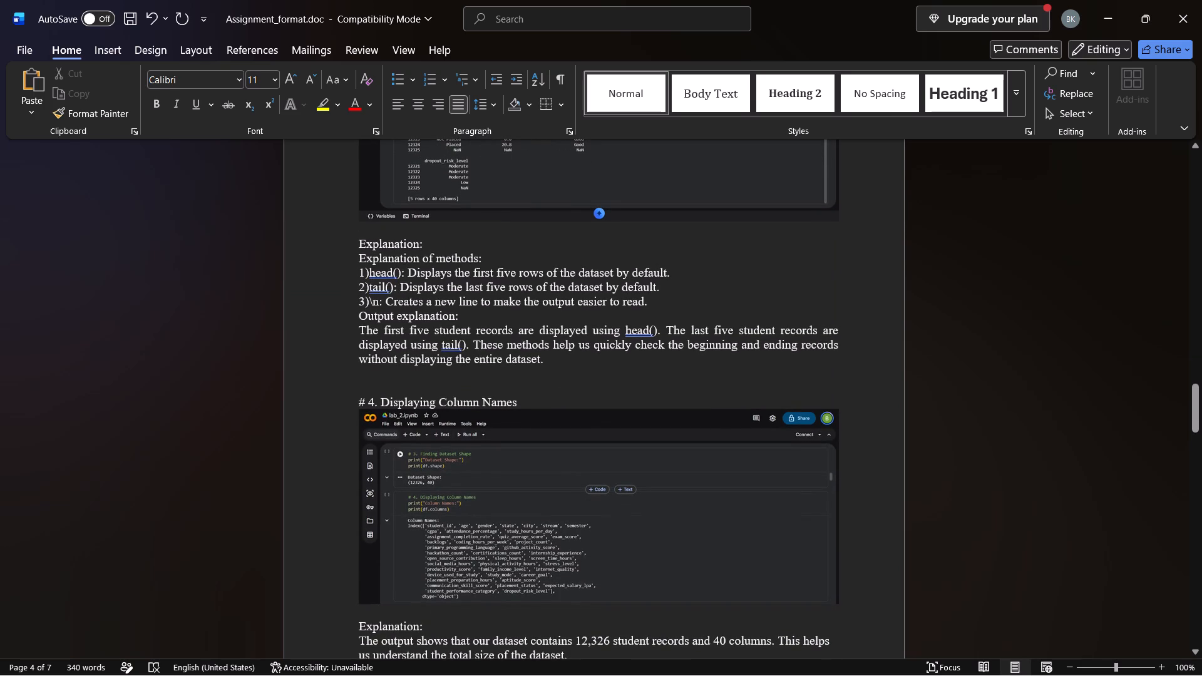
pyautogui.click(526, 402)
pyautogui.press('space')
pyautogui.write('and')
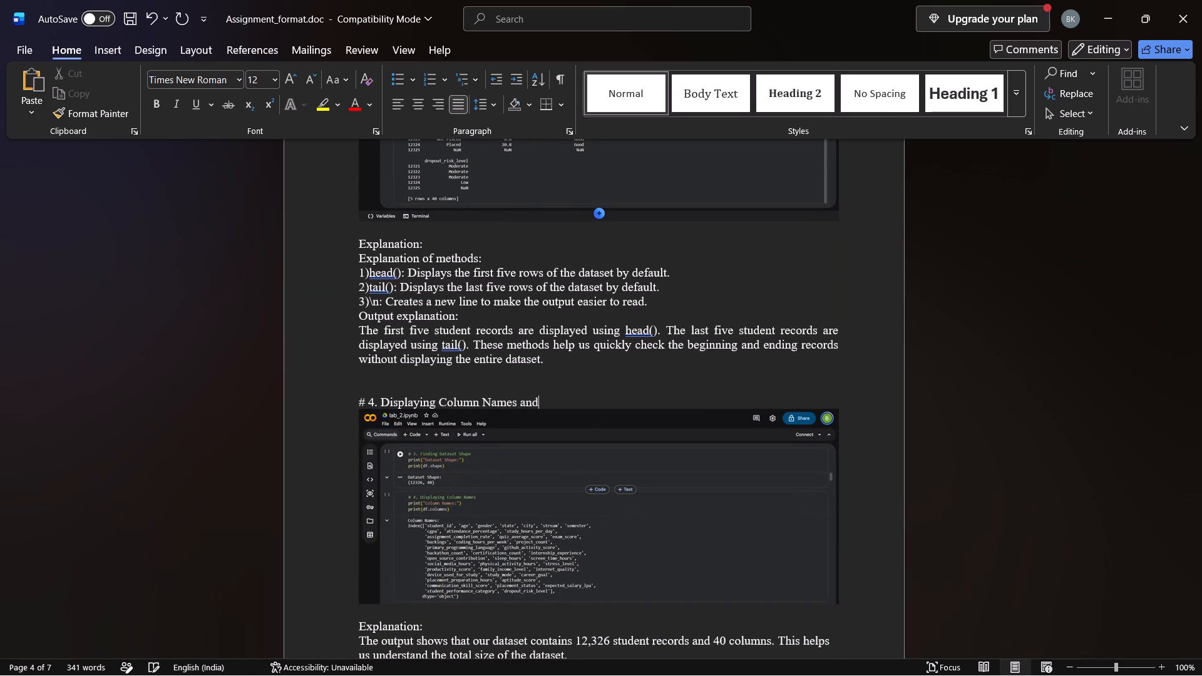
pyautogui.press('space')
pyautogui.hotkey('ctrl', 'v')
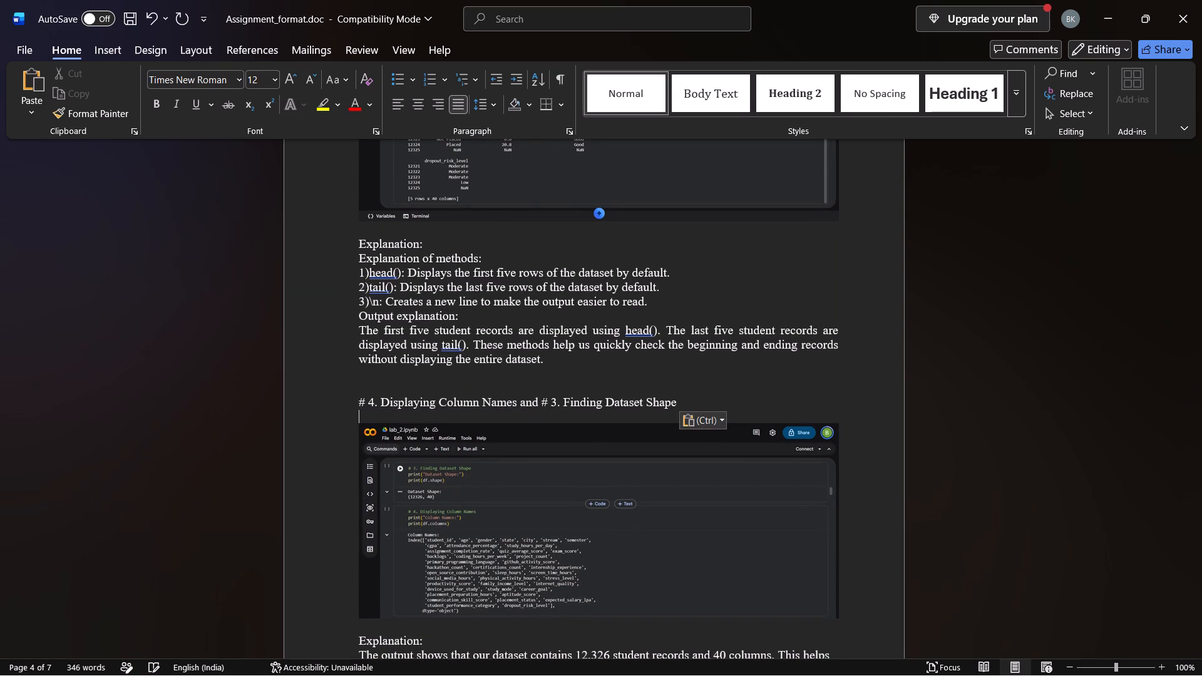
pyautogui.press('BackSpace')
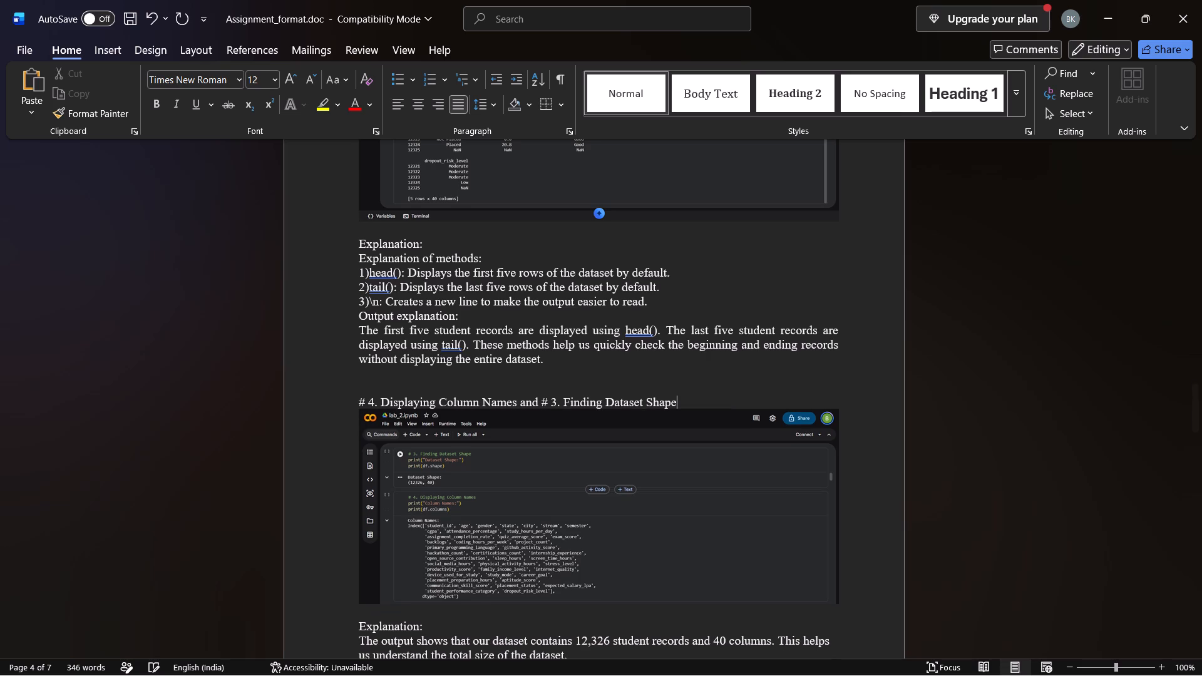
# Copy the comment "# 2. Displaying First and Last Records" from Colab and paste it as the heading directly above the first head() and tail() screenshot in Word.
pyautogui.scroll(2, 378, 366)
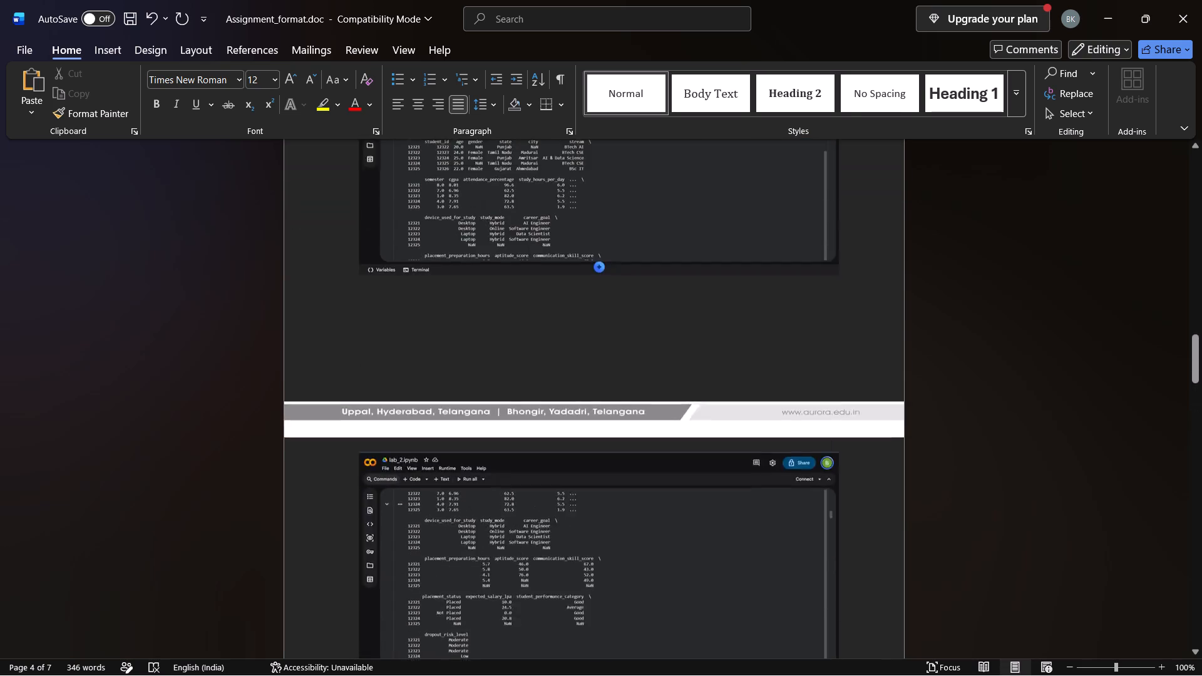
pyautogui.scroll(2, 378, 366)
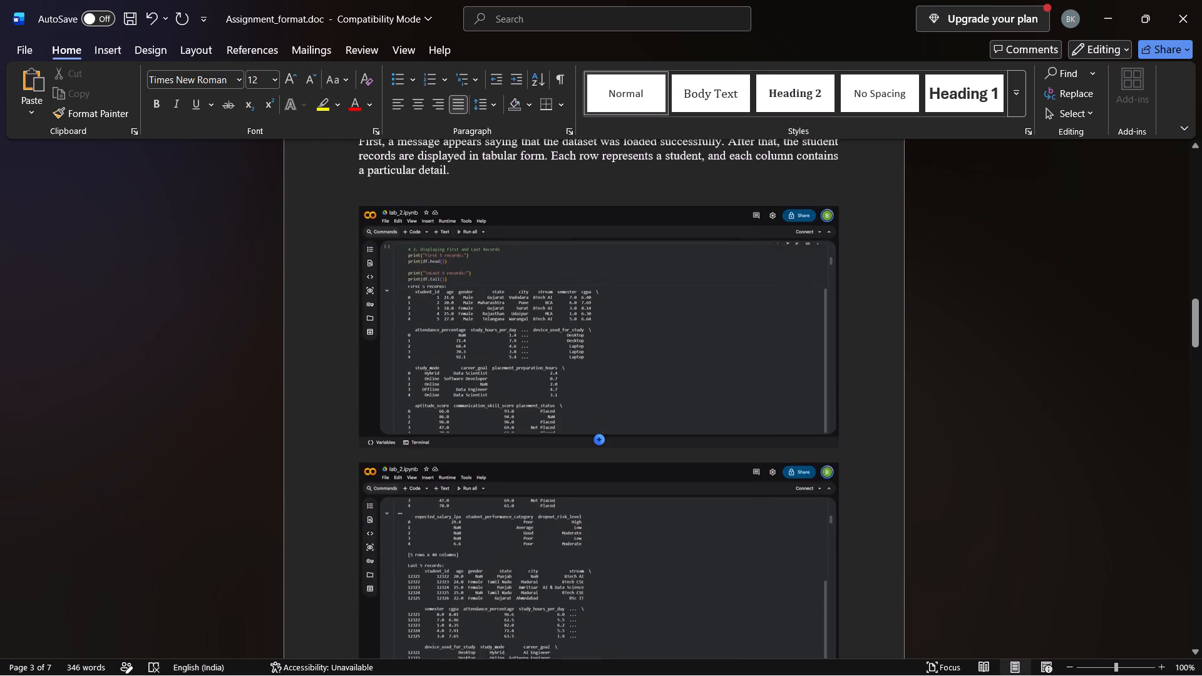
pyautogui.click(463, 217)
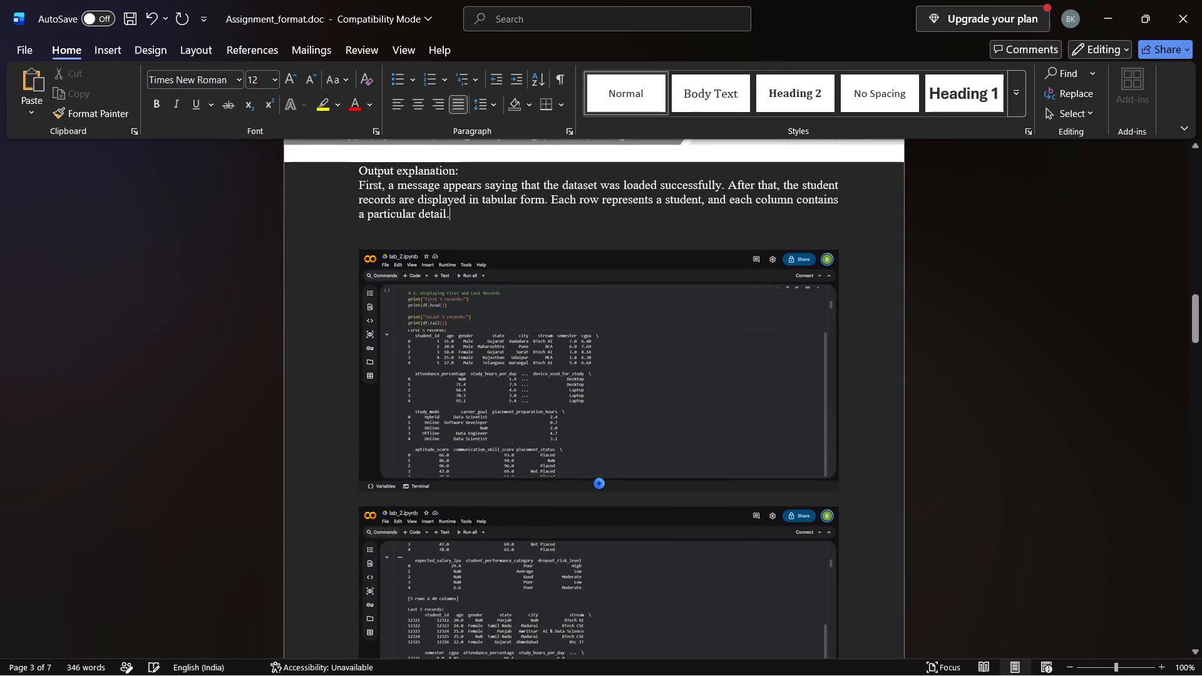
pyautogui.click(392, 238)
pyautogui.hotkey('alt', 'Tab')
pyautogui.scroll(5, 321, 279)
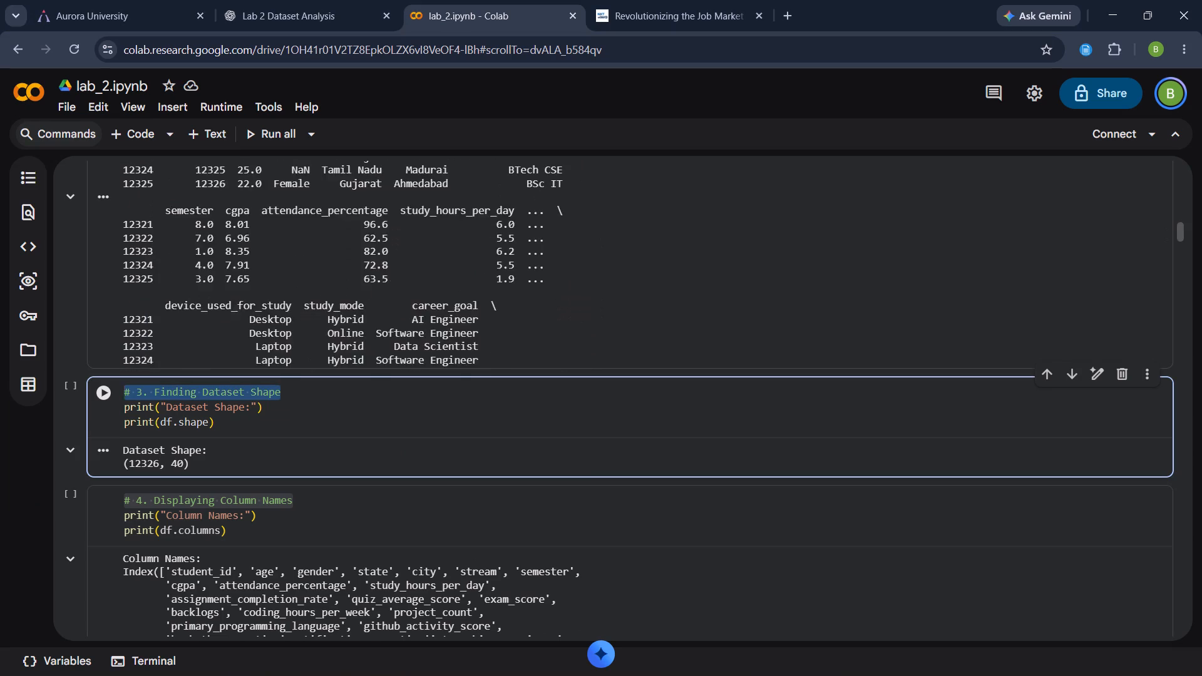
pyautogui.scroll(2, 321, 279)
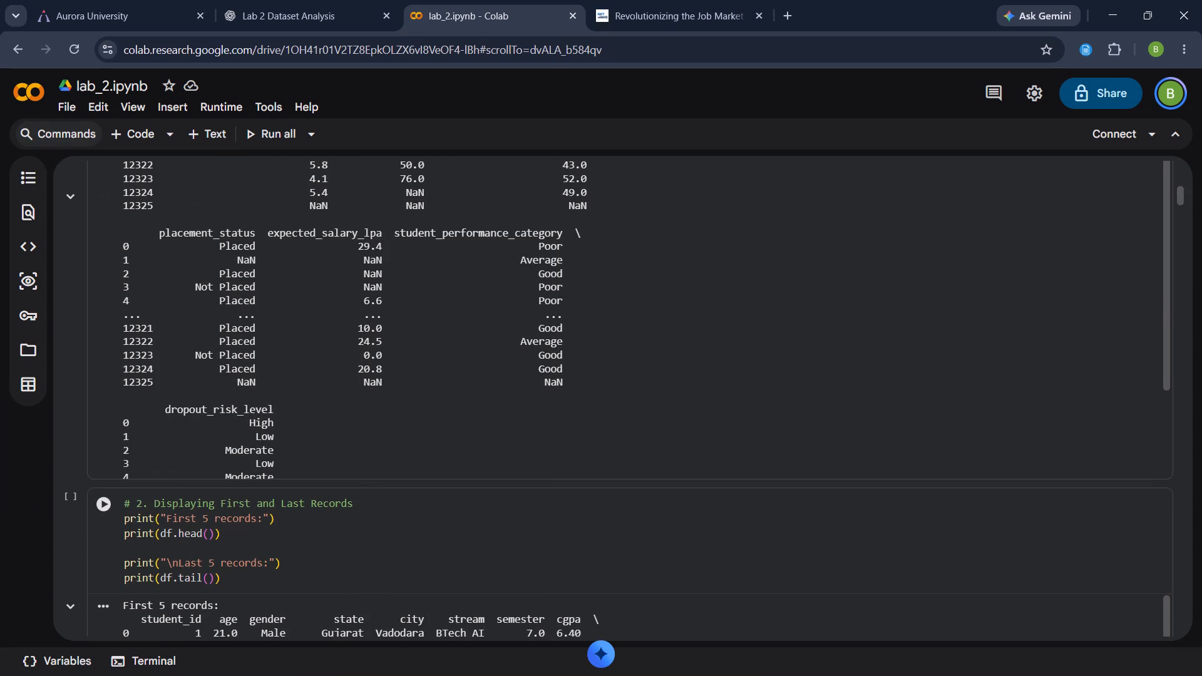
pyautogui.moveTo(362, 502); pyautogui.dragTo(117, 505)
pyautogui.hotkey('ctrl', 'c')
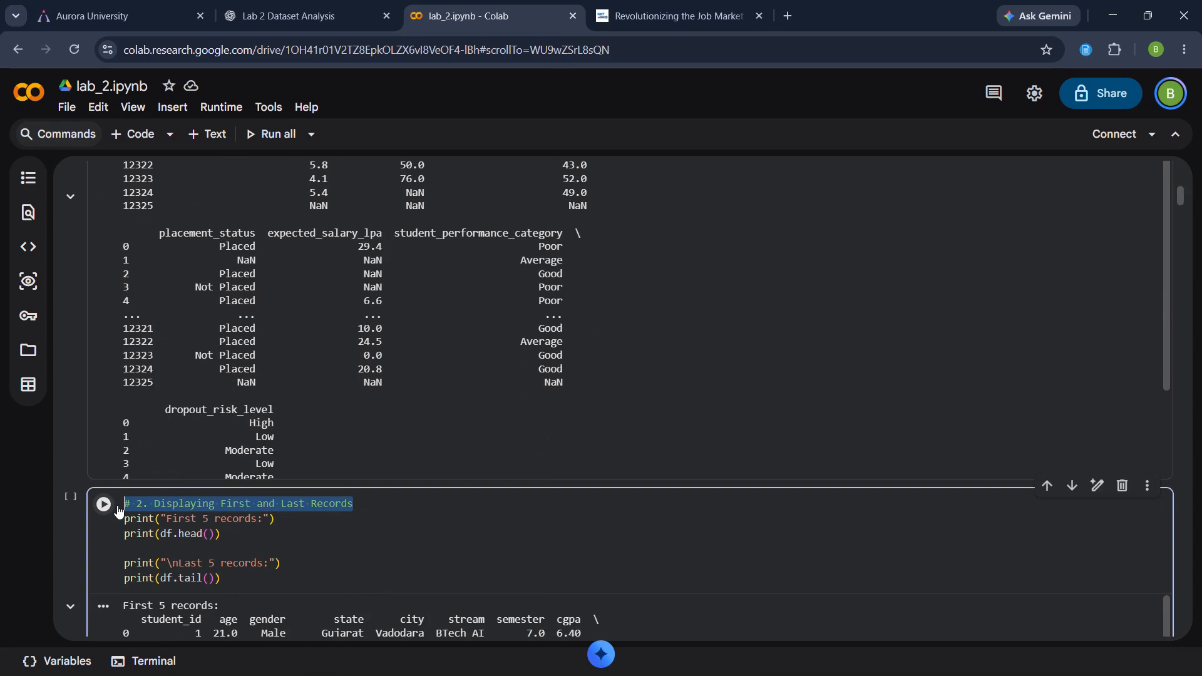
pyautogui.hotkey('alt', 'Tab')
pyautogui.hotkey('ctrl', 'v')
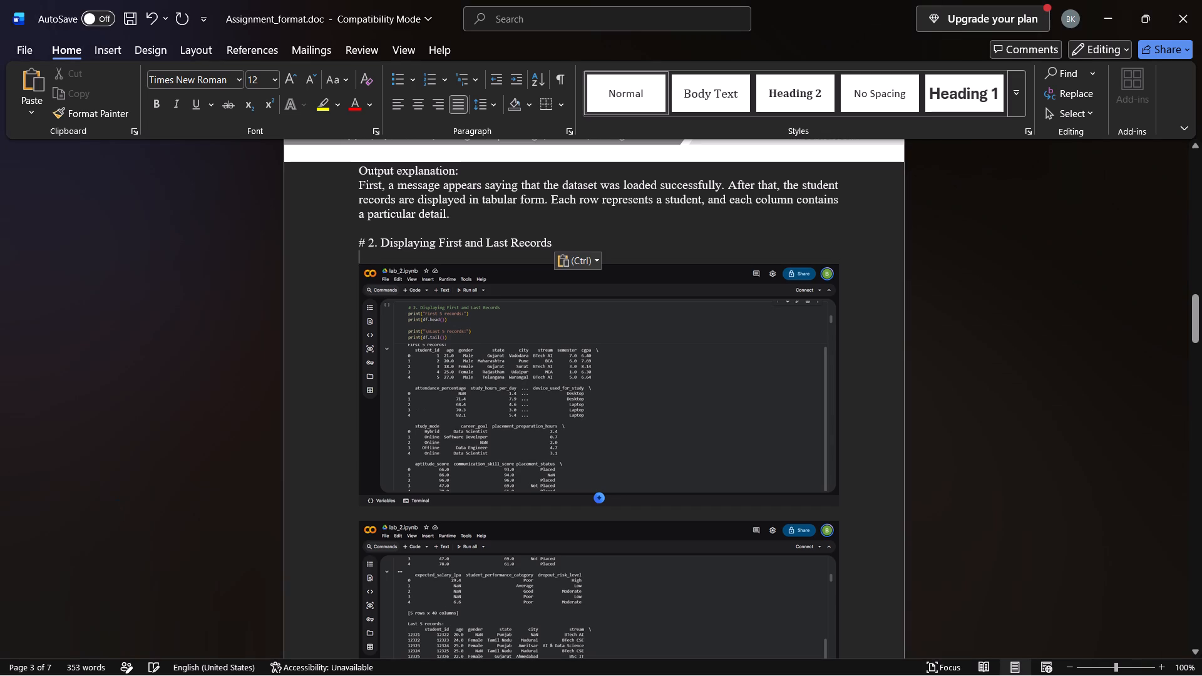
pyautogui.press('BackSpace')
# Copy the comment "# 1. Reading a CSV File" from Colab and paste it on a new line below the "1)Reading Data" heading in Word.
pyautogui.scroll(1, 86, 520)
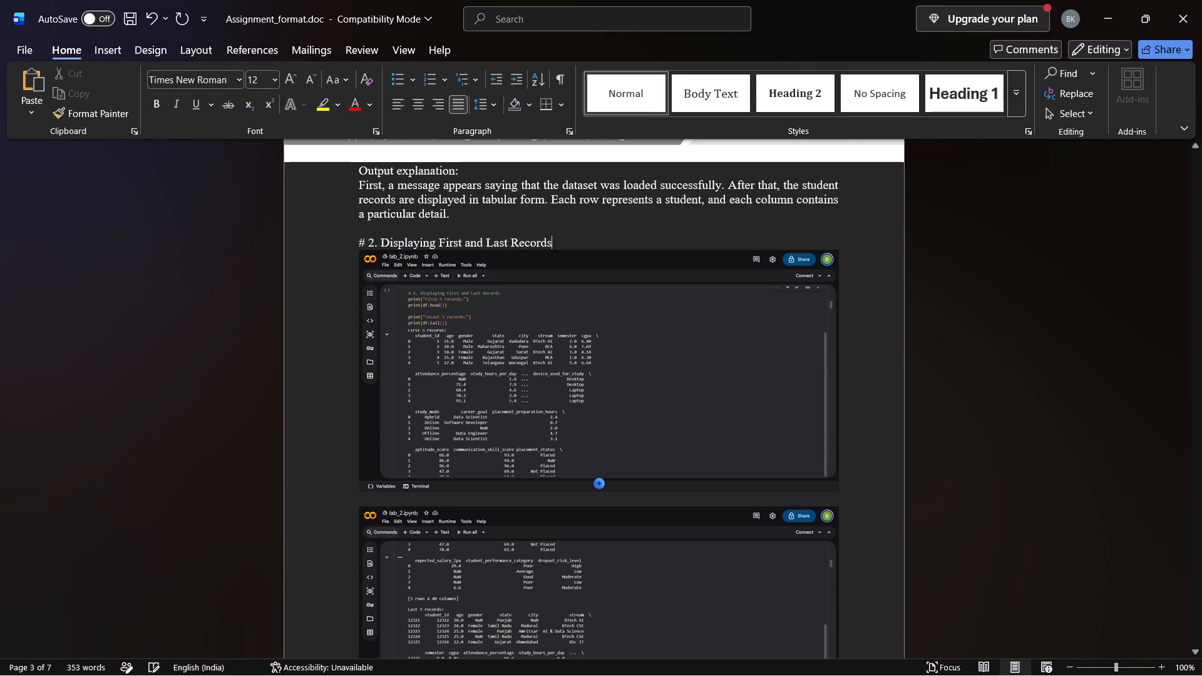
pyautogui.scroll(5, 86, 520)
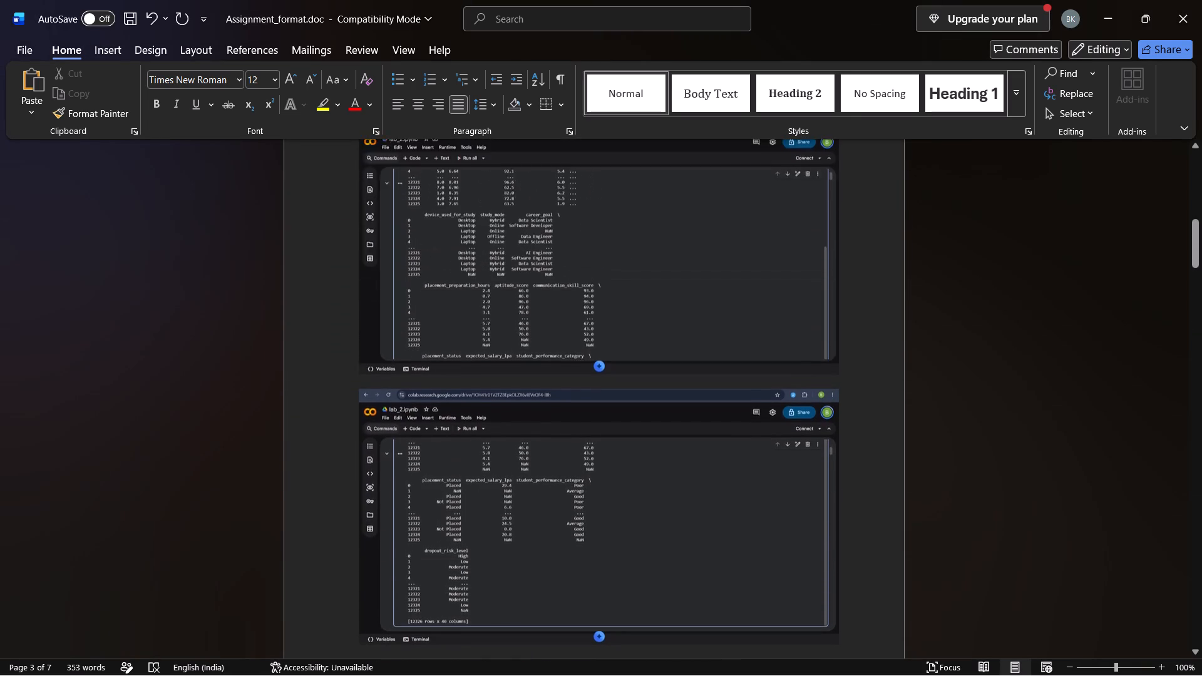
pyautogui.scroll(4, 86, 520)
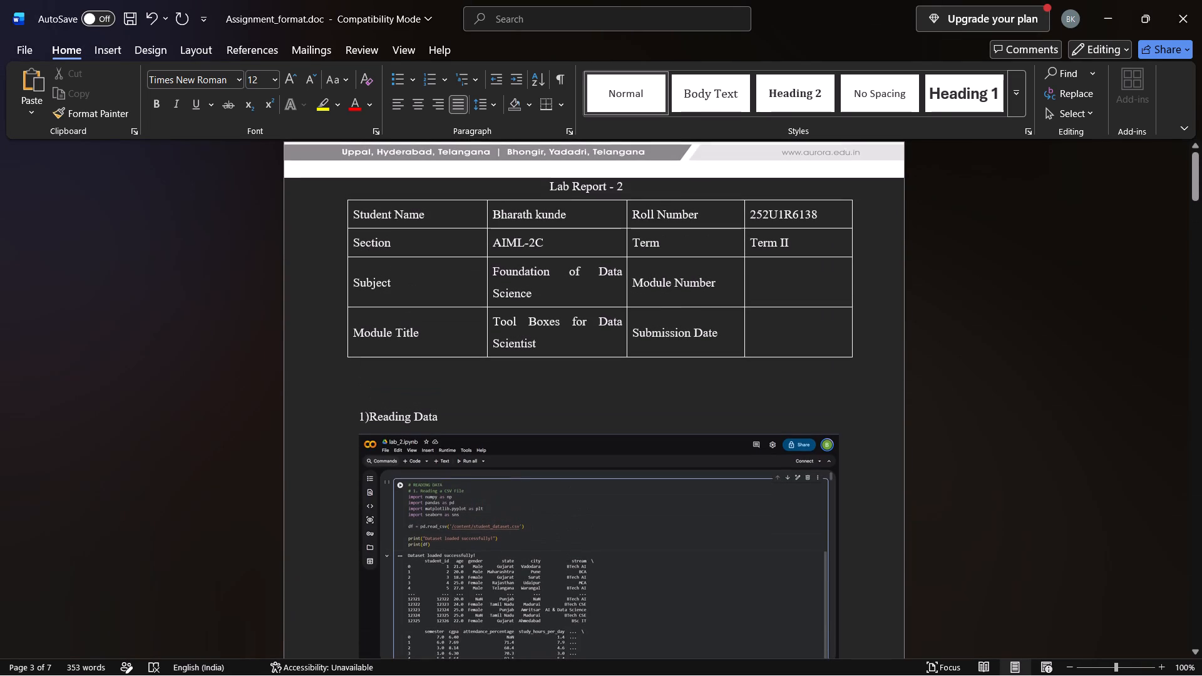
pyautogui.click(475, 419)
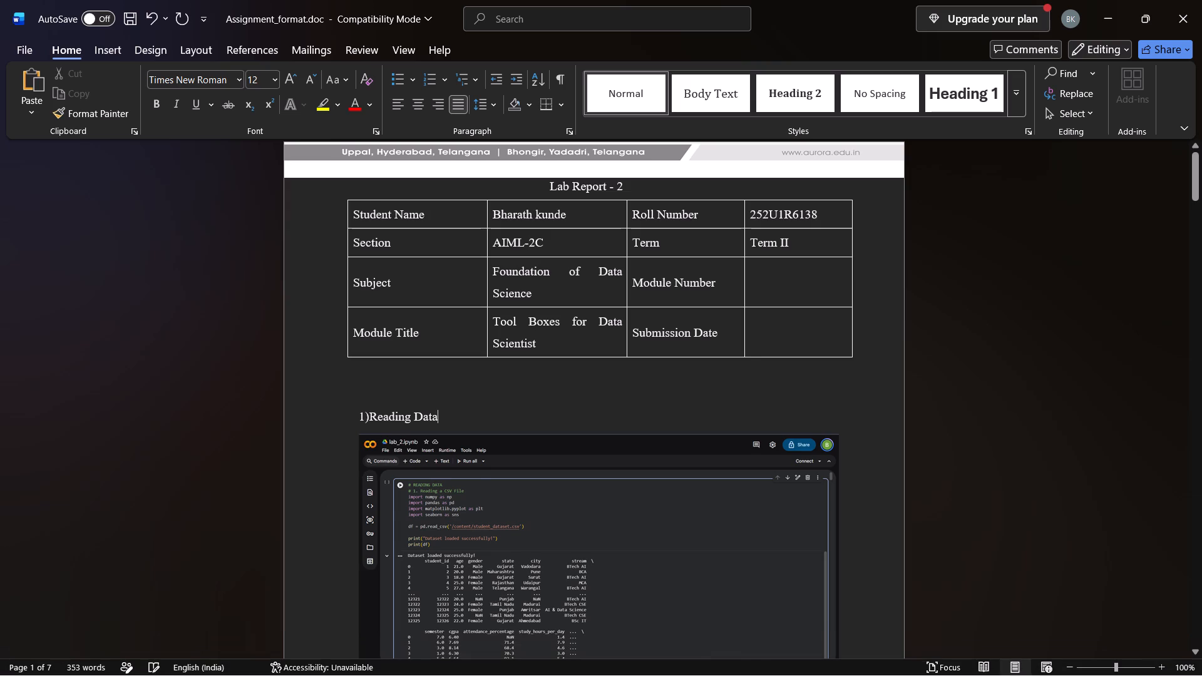
pyautogui.press('Return')
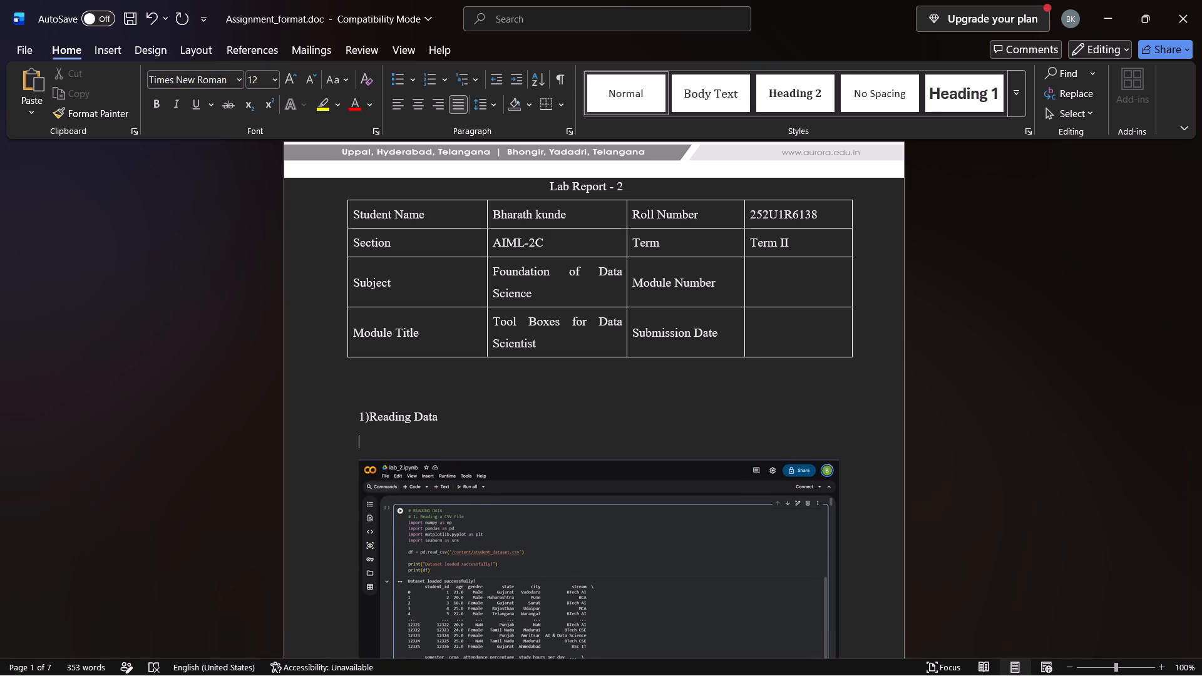
pyautogui.press('BackSpace')
pyautogui.press('Return')
pyautogui.press('Down')
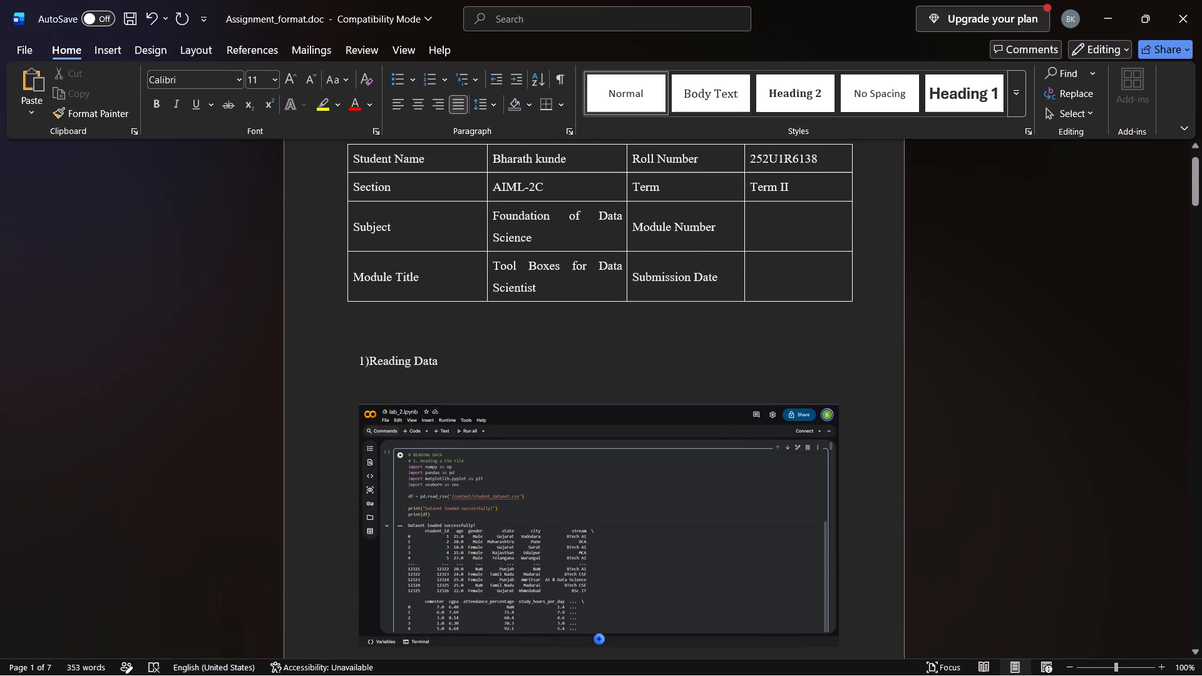
pyautogui.press('Up')
pyautogui.hotkey('alt', 'Tab')
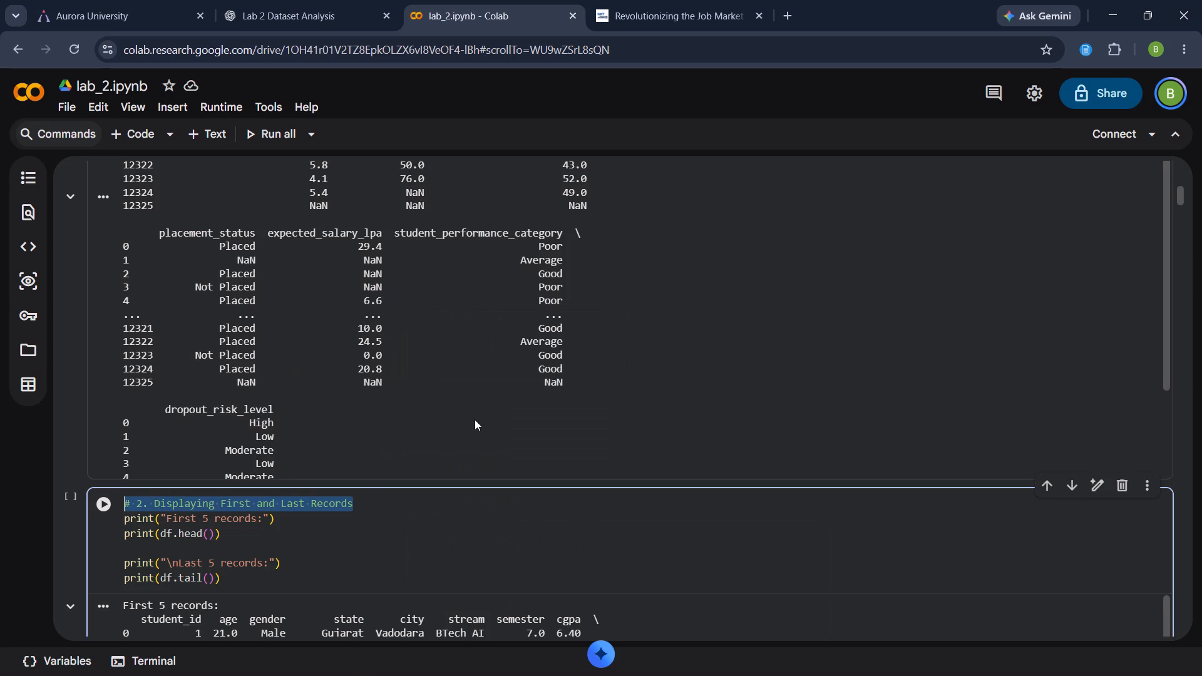
pyautogui.scroll(10, 475, 419)
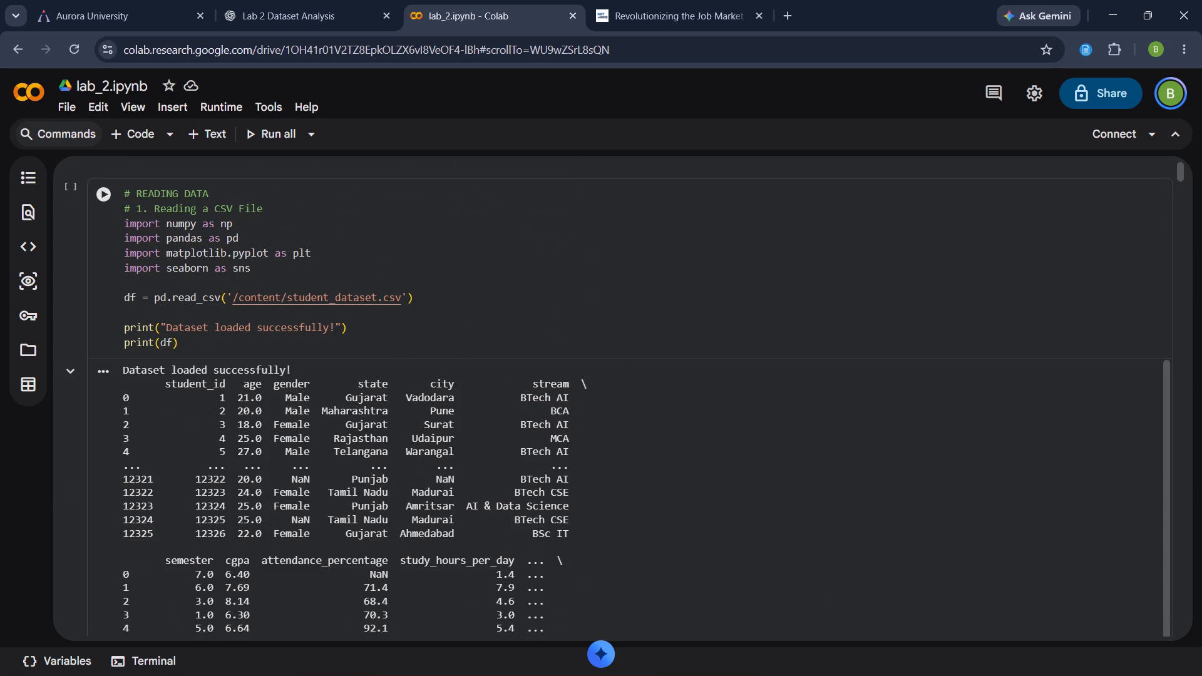
pyautogui.moveTo(282, 204); pyautogui.dragTo(105, 214)
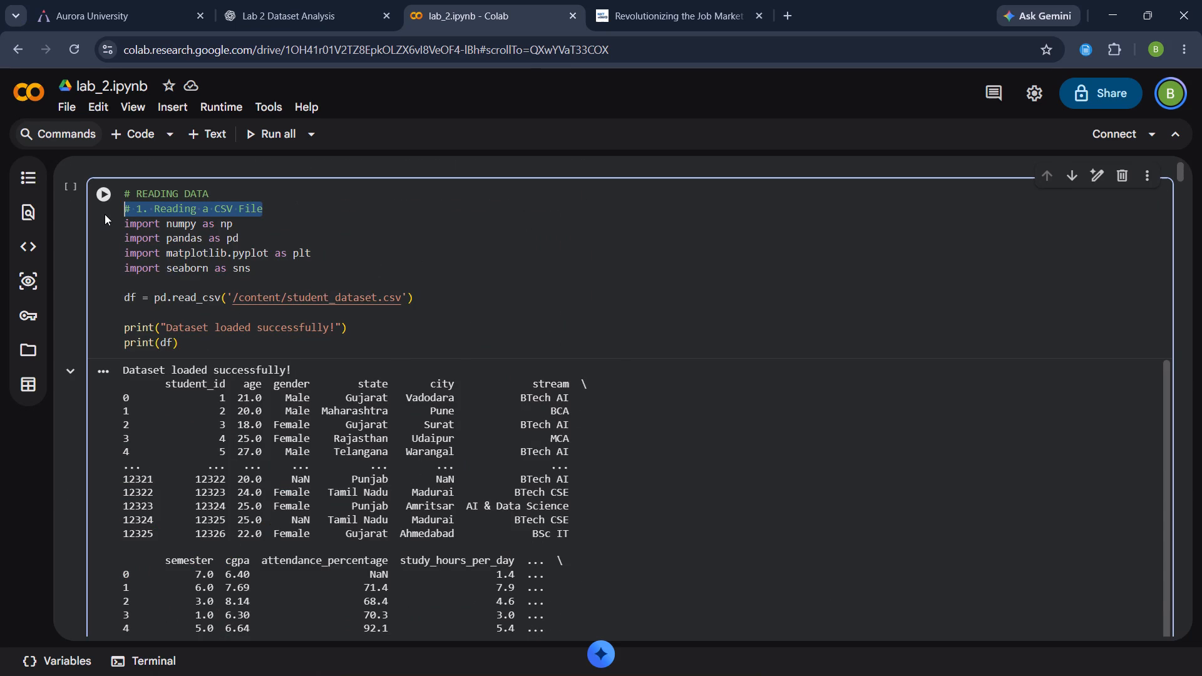
pyautogui.hotkey('ctrl', 'c')
pyautogui.hotkey('alt', 'Tab')
pyautogui.hotkey('ctrl', 'v')
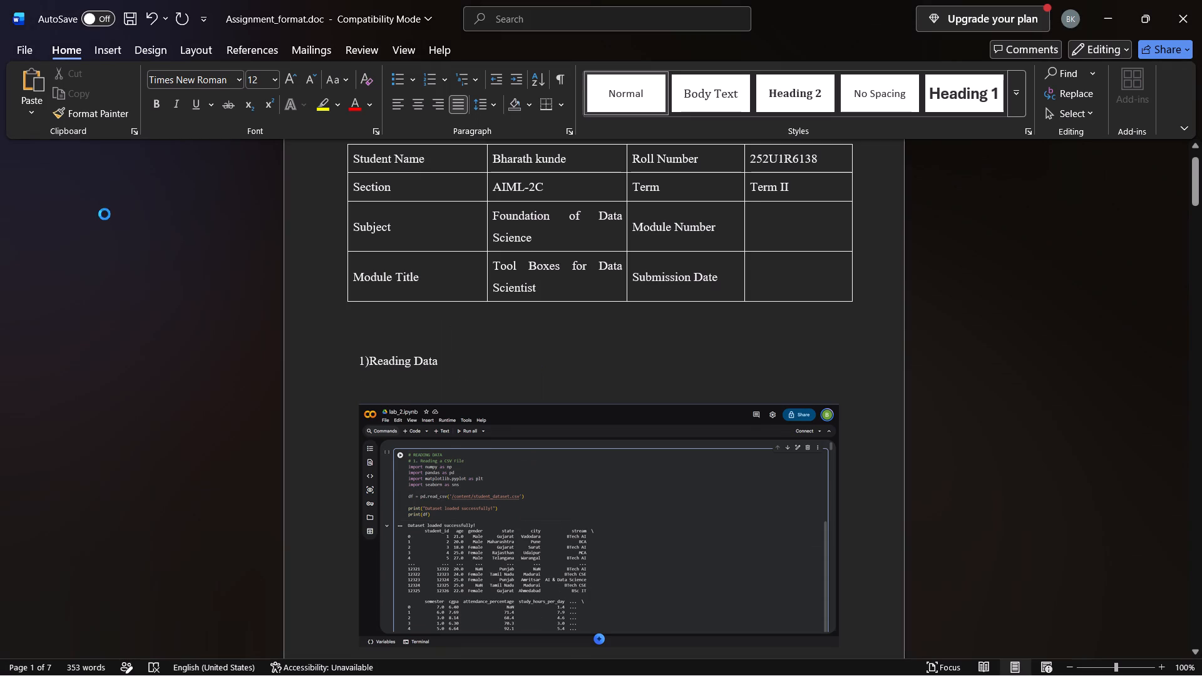
pyautogui.press('BackSpace')
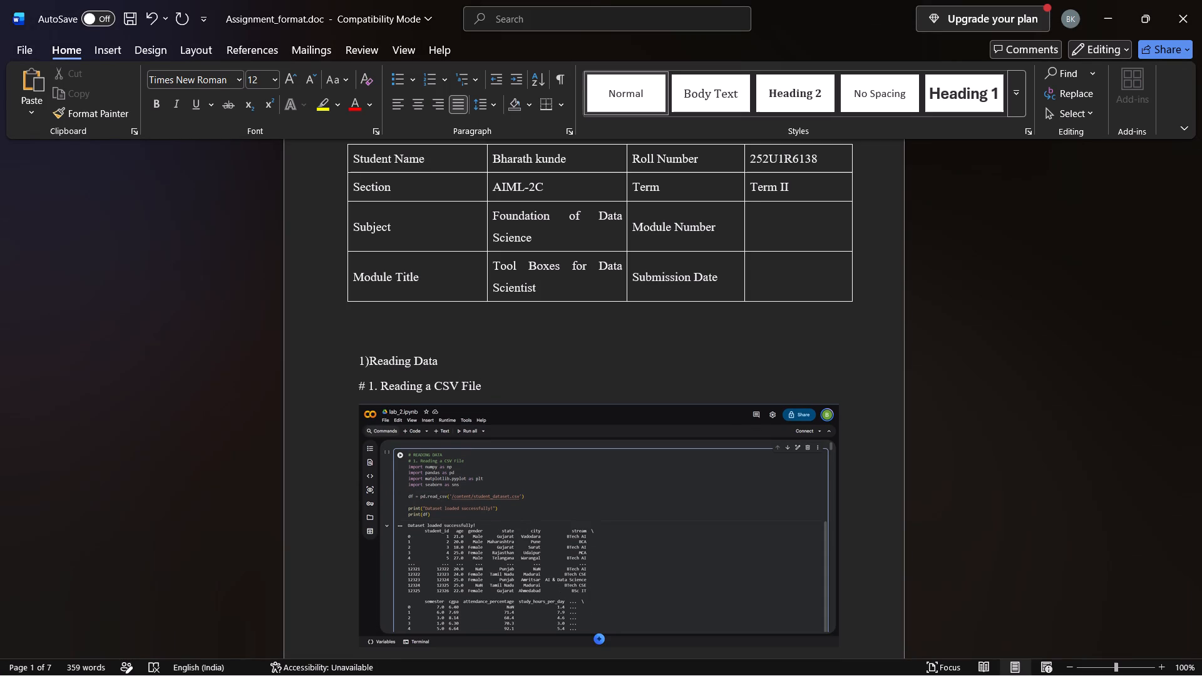
pyautogui.scroll(-4, 105, 214)
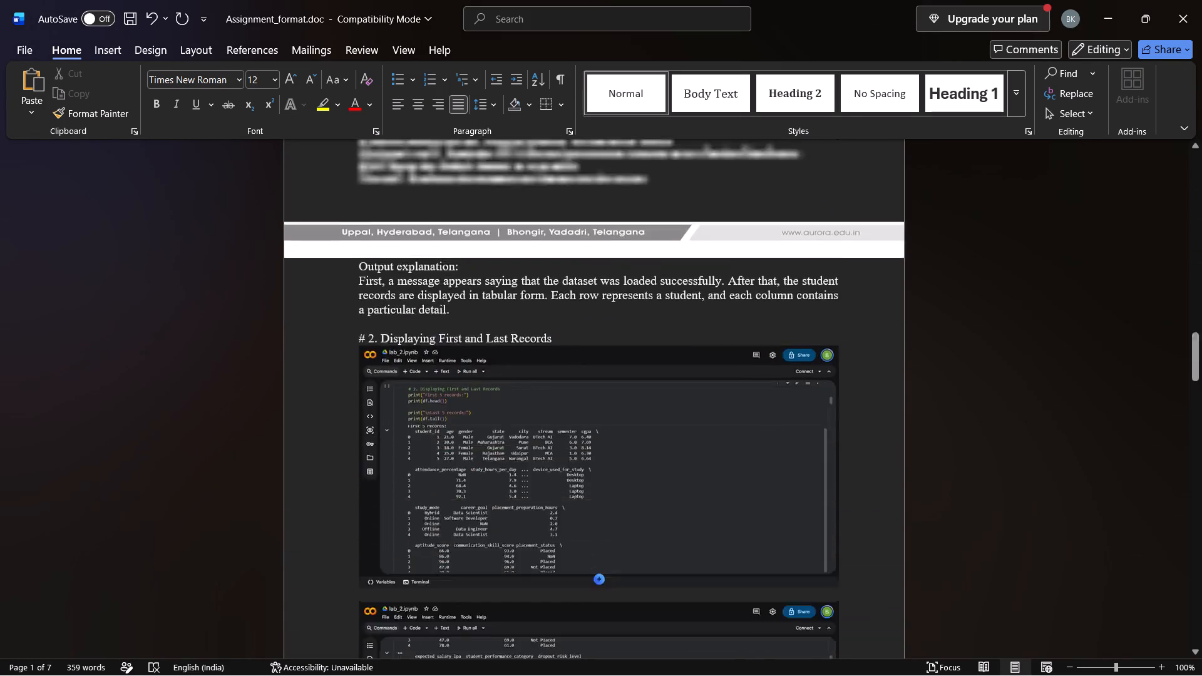
pyautogui.scroll(-4, 105, 214)
pyautogui.scroll(2, 105, 214)
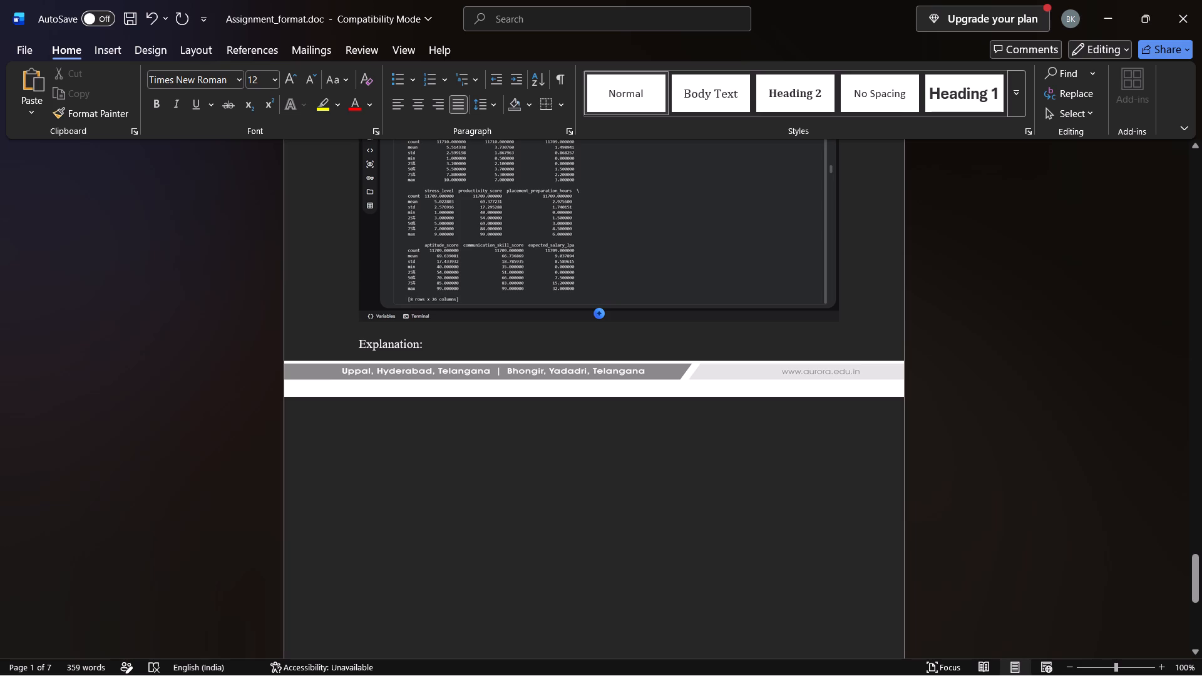
pyautogui.click(441, 348)
pyautogui.scroll(1, 441, 348)
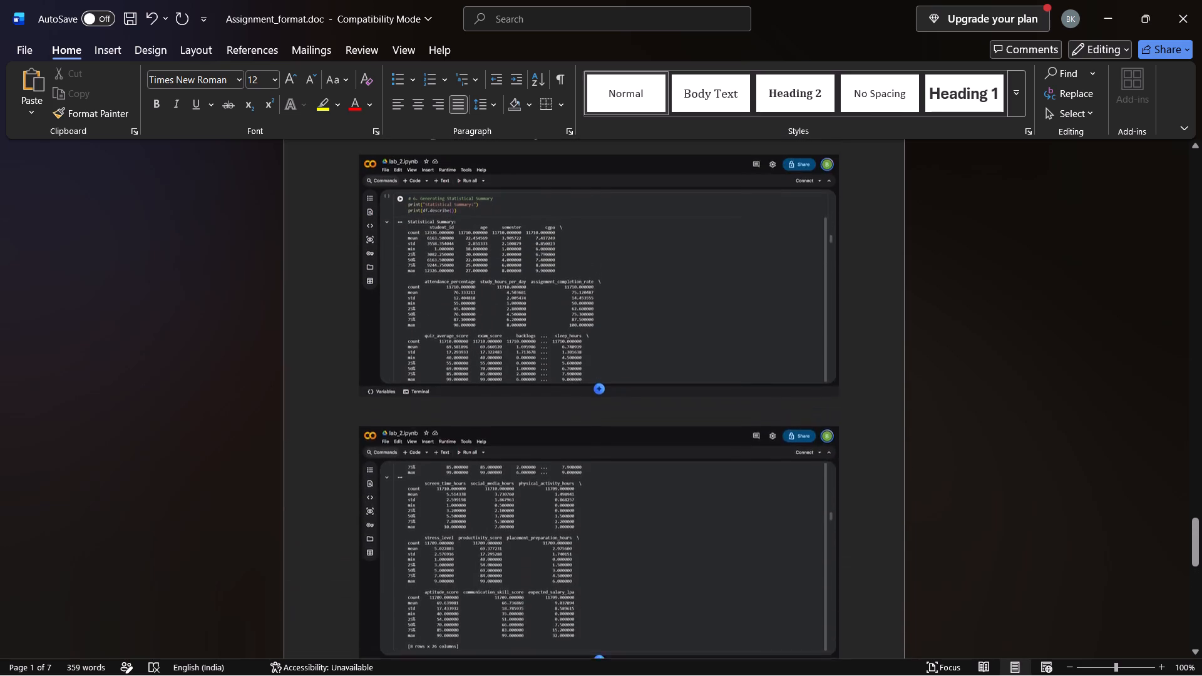
pyautogui.scroll(1, 441, 348)
pyautogui.scroll(-1, 441, 348)
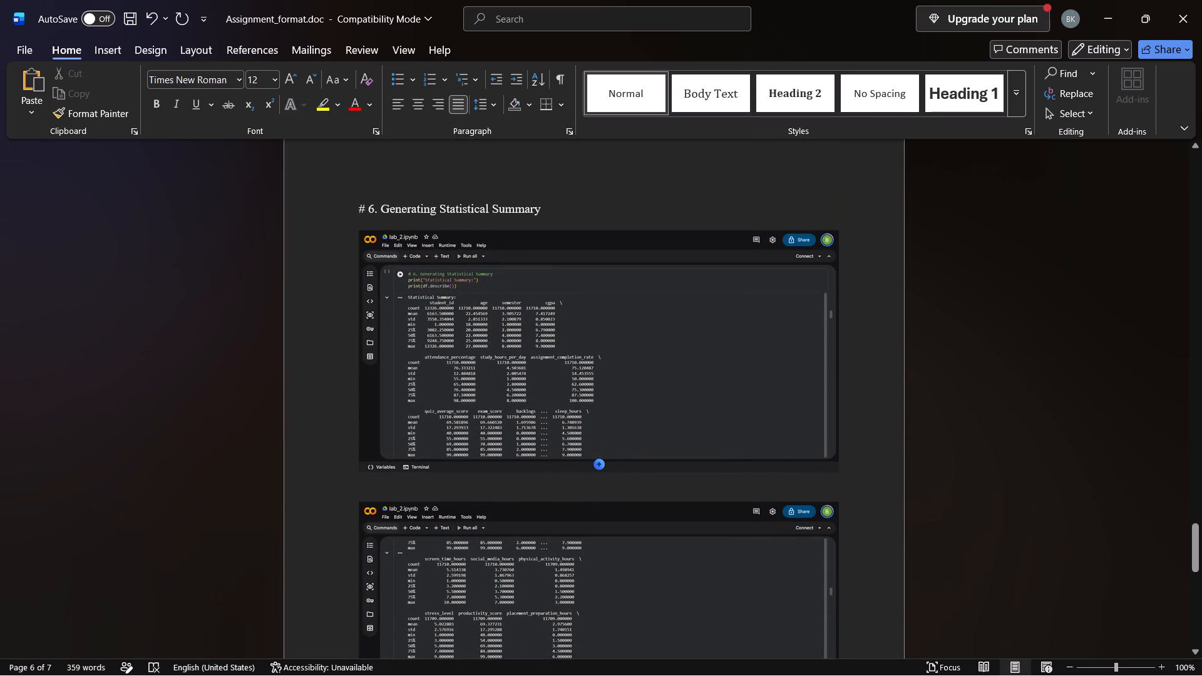
pyautogui.scroll(-2, 441, 348)
pyautogui.click(701, 657)
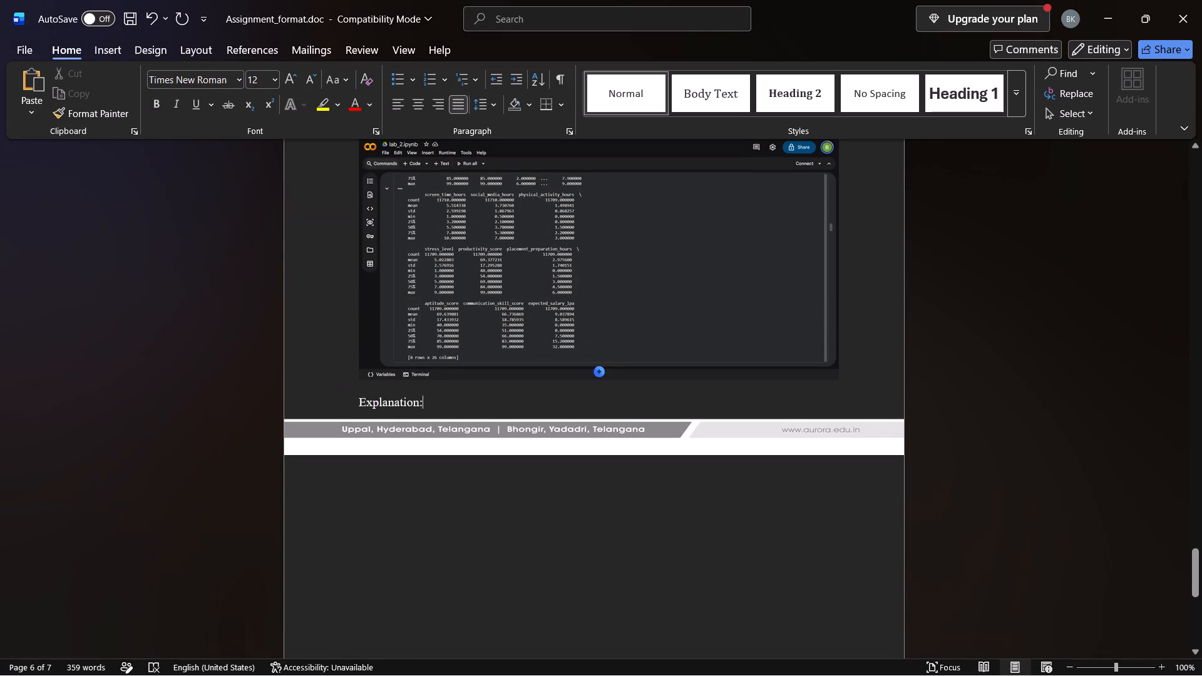
pyautogui.hotkey('ctrl', 'v')
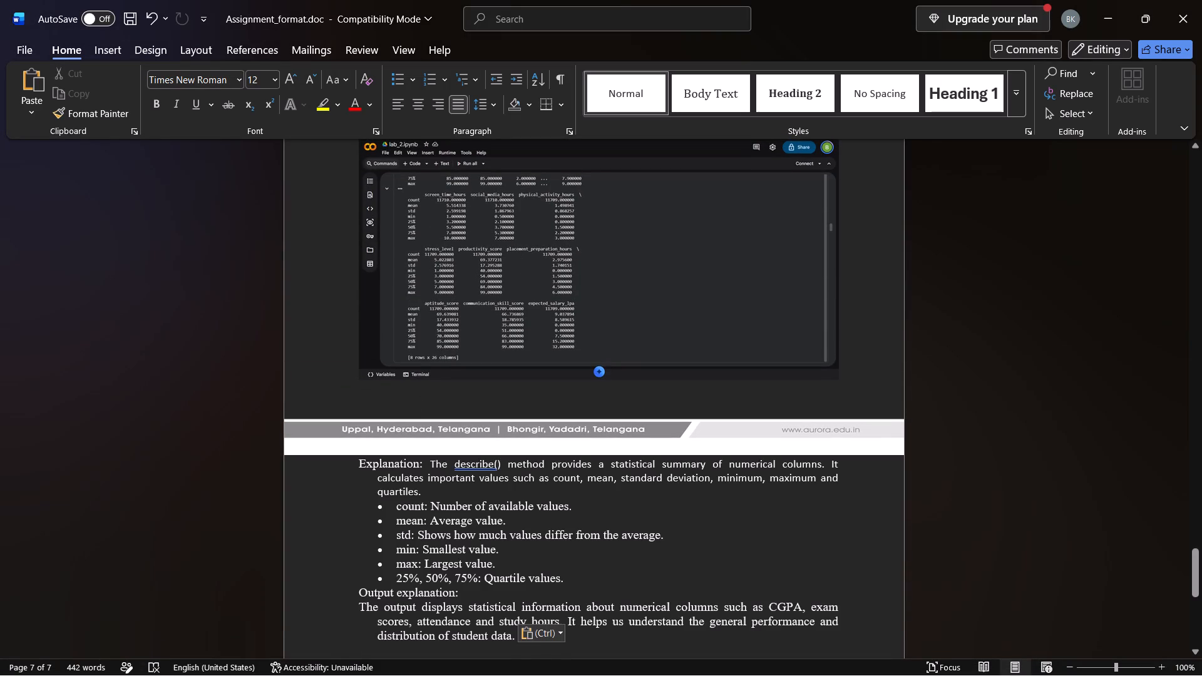
# Replace the bullet before "count: Number of available values." with "1)" and remove that line's indent.
pyautogui.click(395, 506)
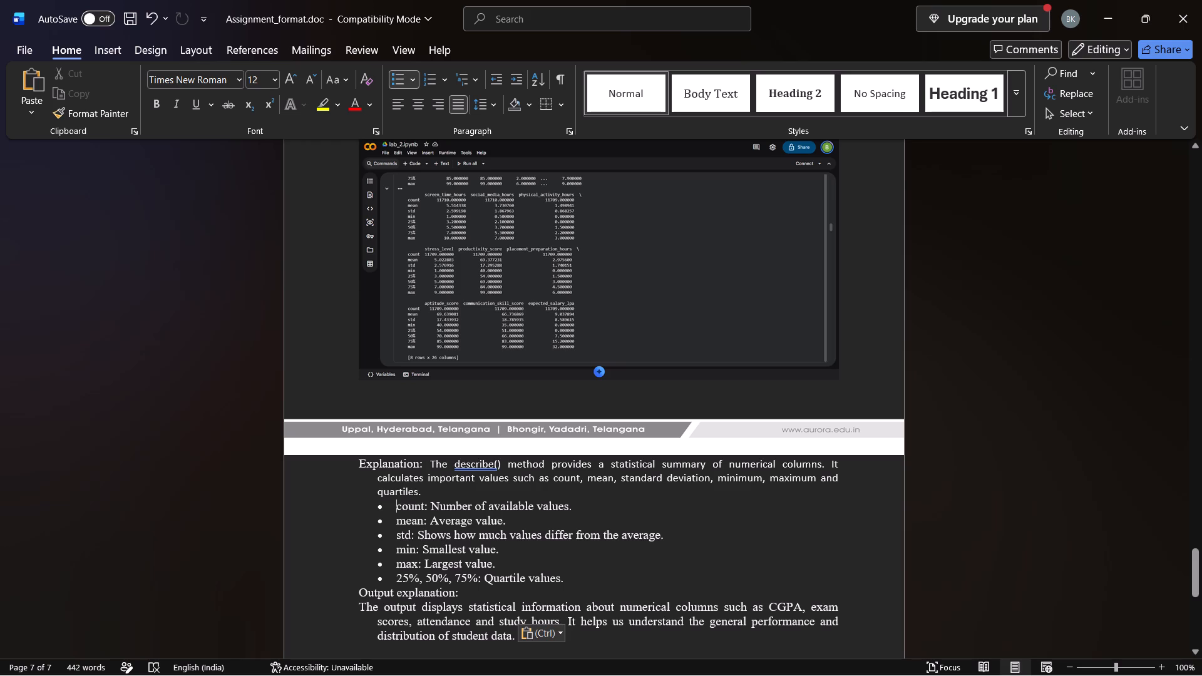
pyautogui.scroll(2, 395, 506)
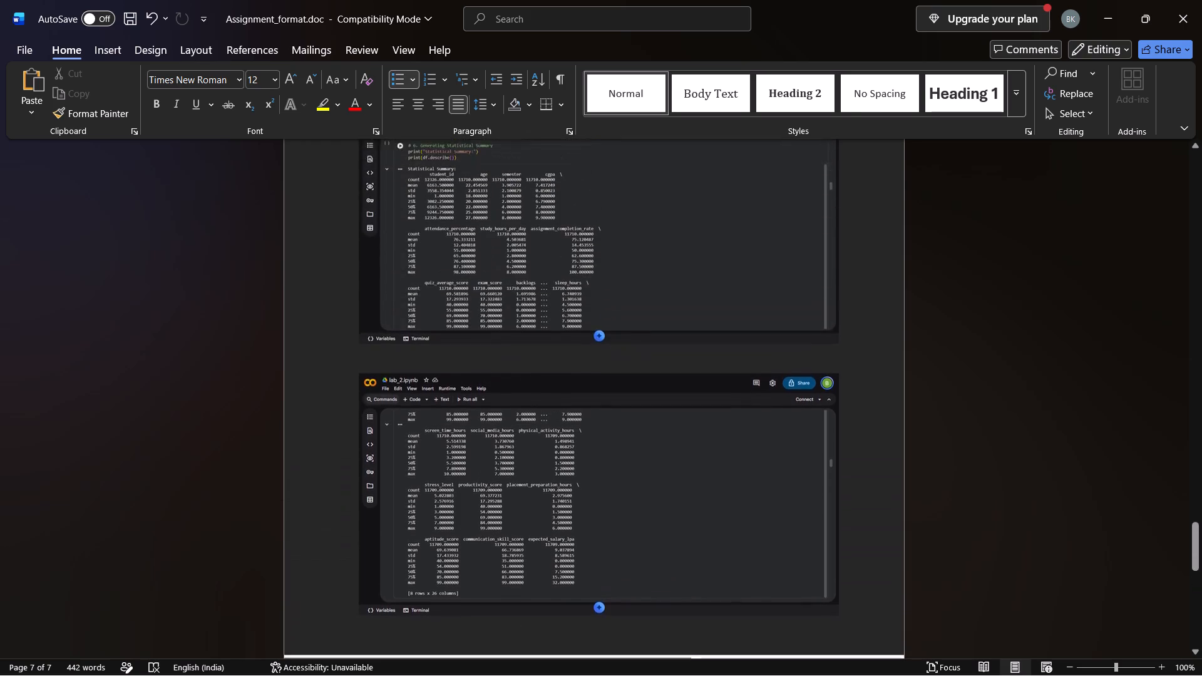
pyautogui.scroll(1, 395, 506)
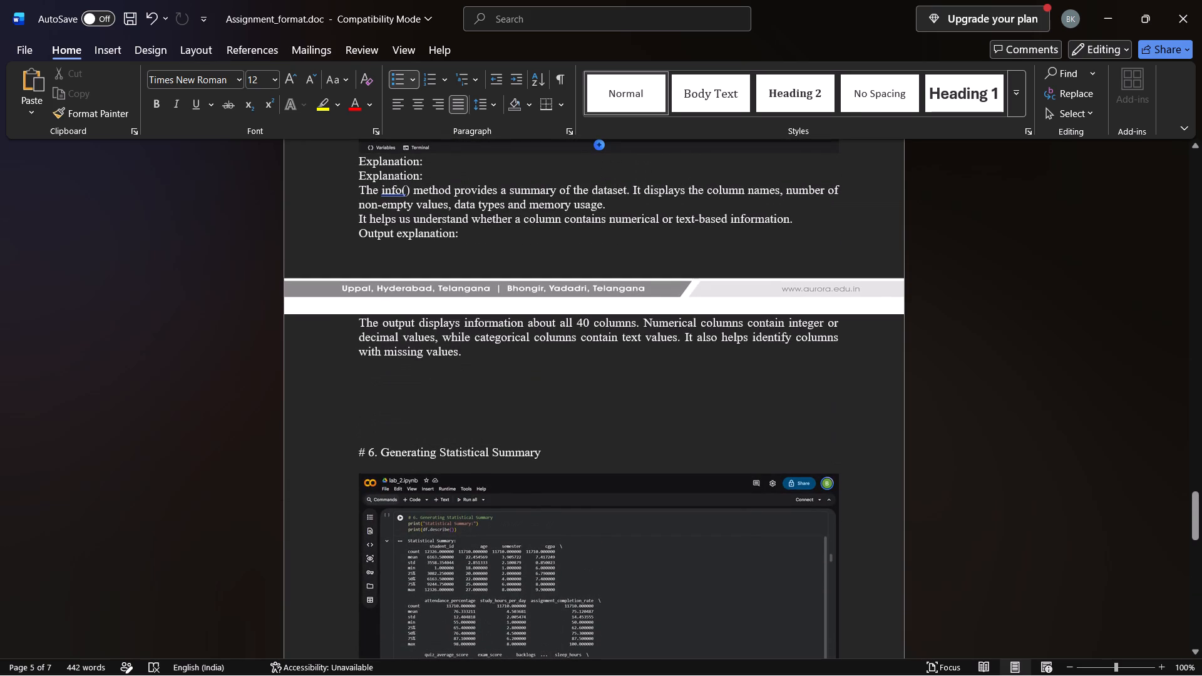
pyautogui.scroll(-5, 395, 506)
pyautogui.scroll(1, 408, 486)
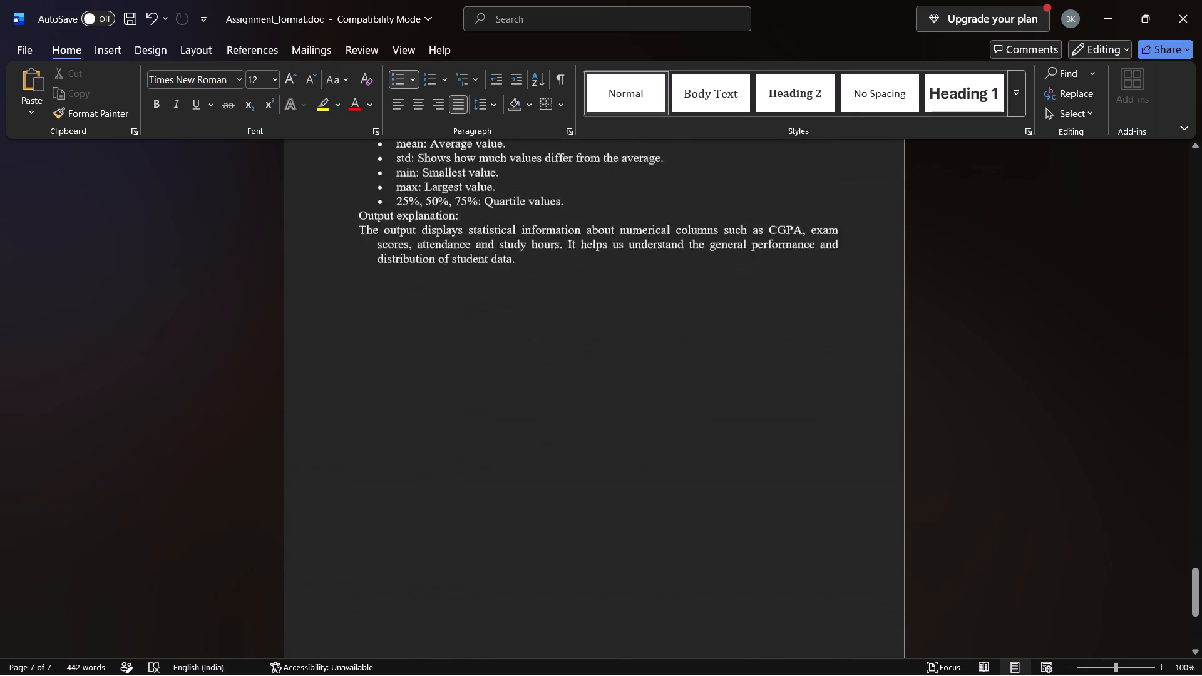
pyautogui.scroll(1, 408, 486)
pyautogui.scroll(2, 416, 407)
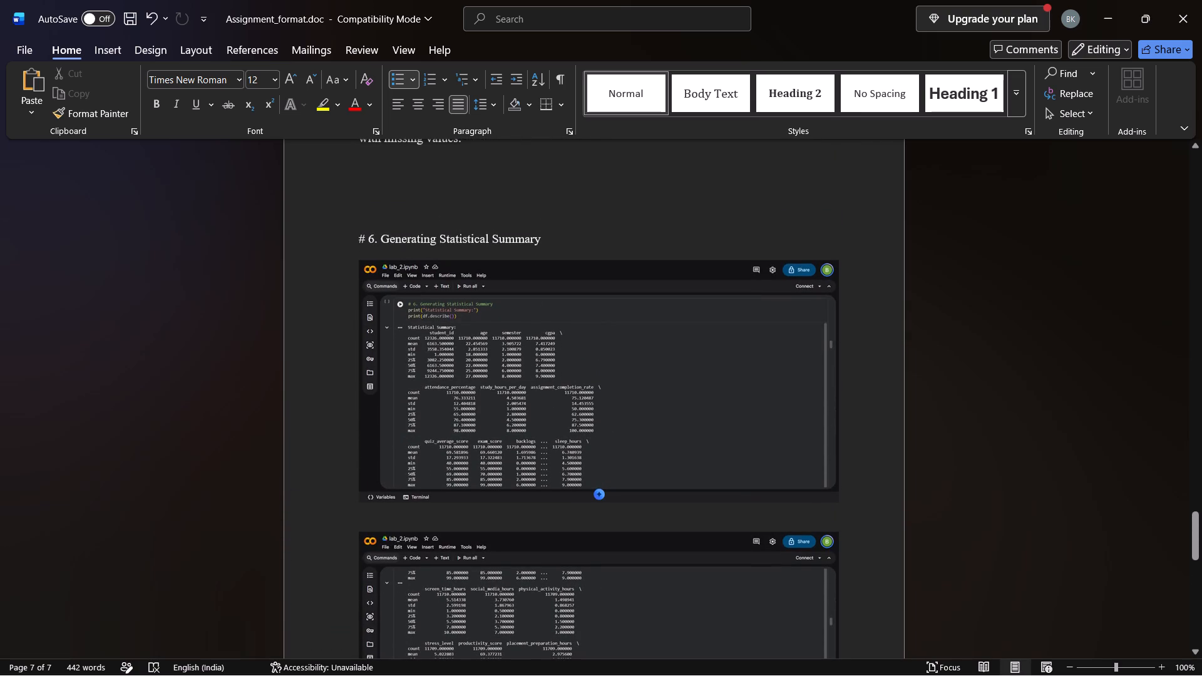
pyautogui.scroll(-2, 416, 407)
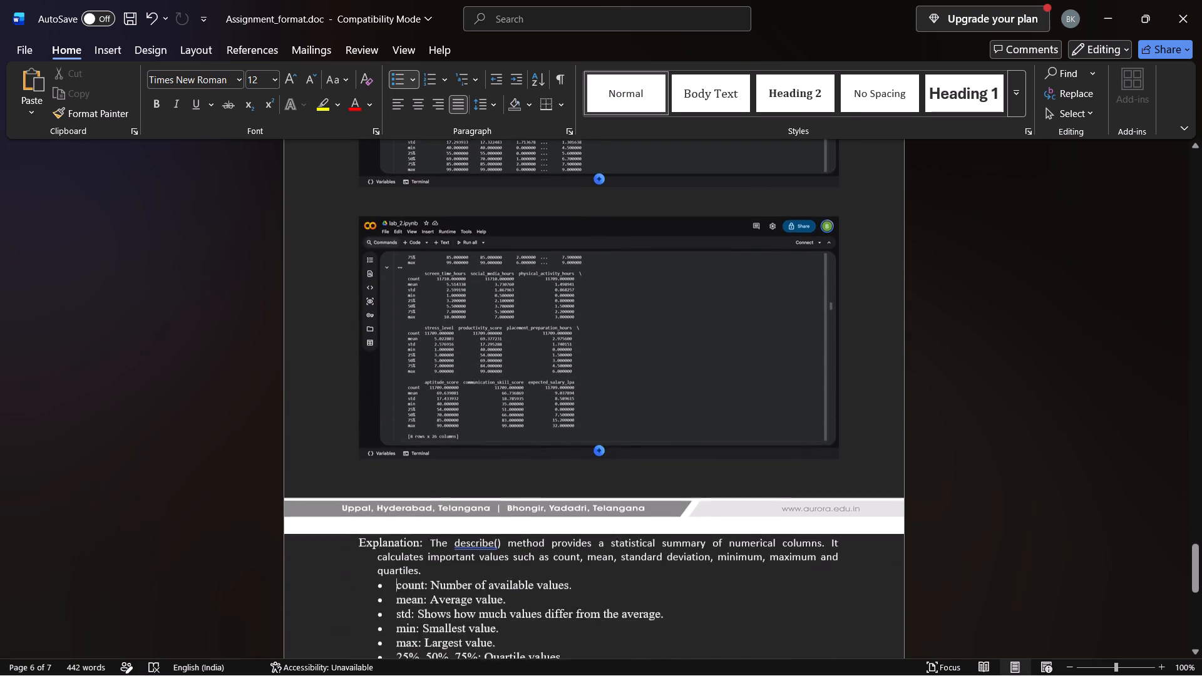
pyautogui.scroll(-1, 416, 407)
pyautogui.press('BackSpace')
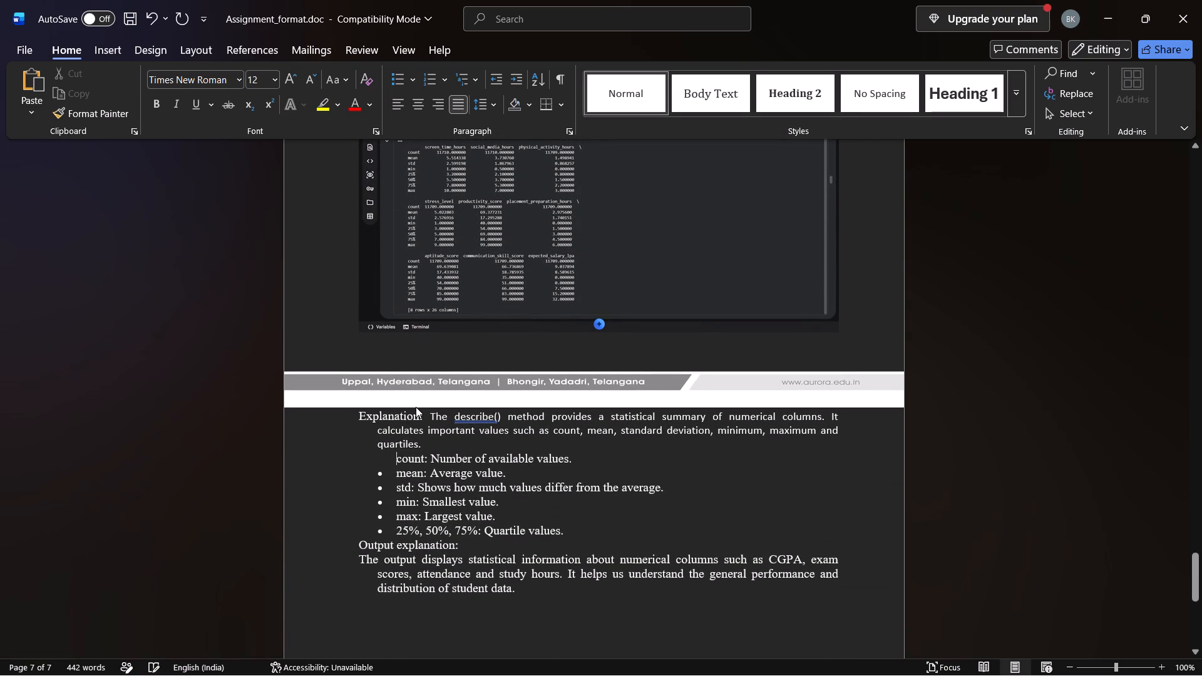
pyautogui.press('BackSpace')
pyautogui.press('1')
pyautogui.hotkey('shift', ')')
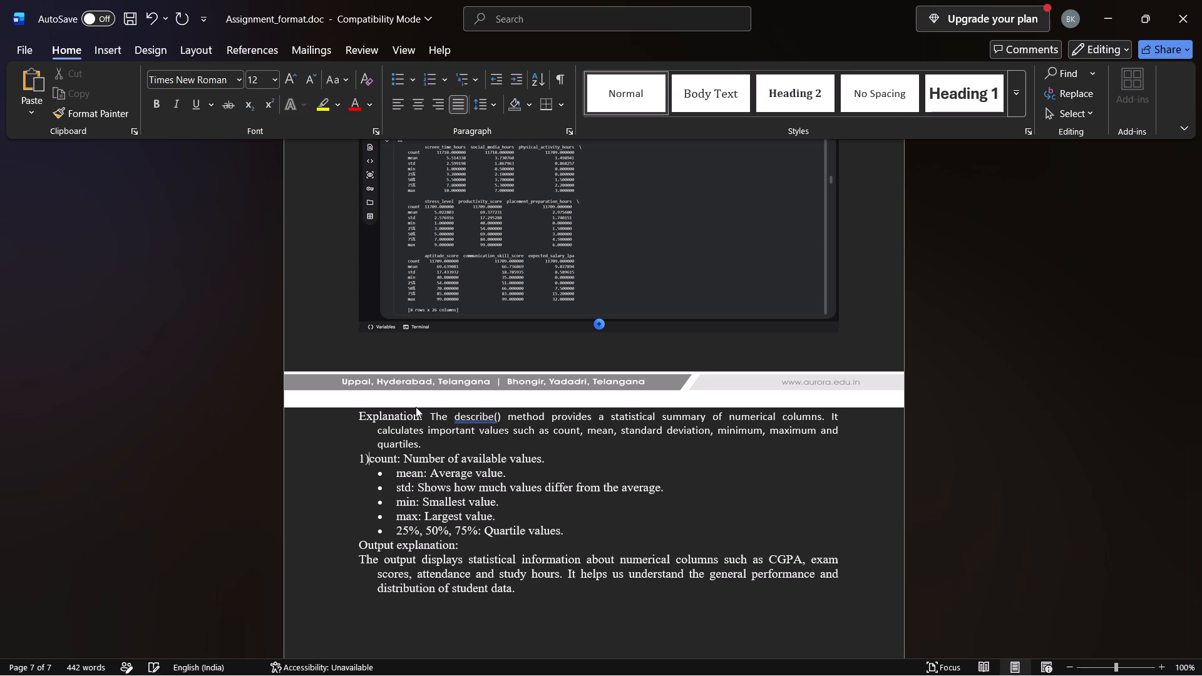
# Replace the bullets before the mean, std and min lines with "2)", "3)" and "4)", removing each line's indent.
pyautogui.click(394, 475)
pyautogui.press('BackSpace')
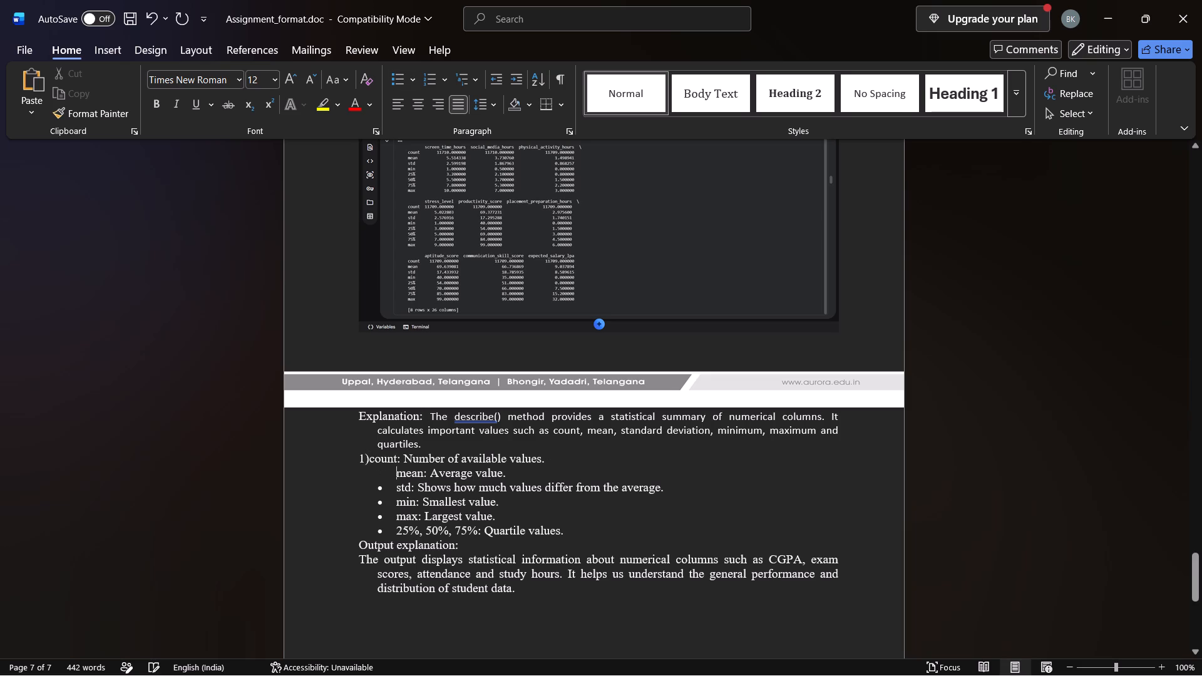
pyautogui.press('BackSpace')
pyautogui.write('2)')
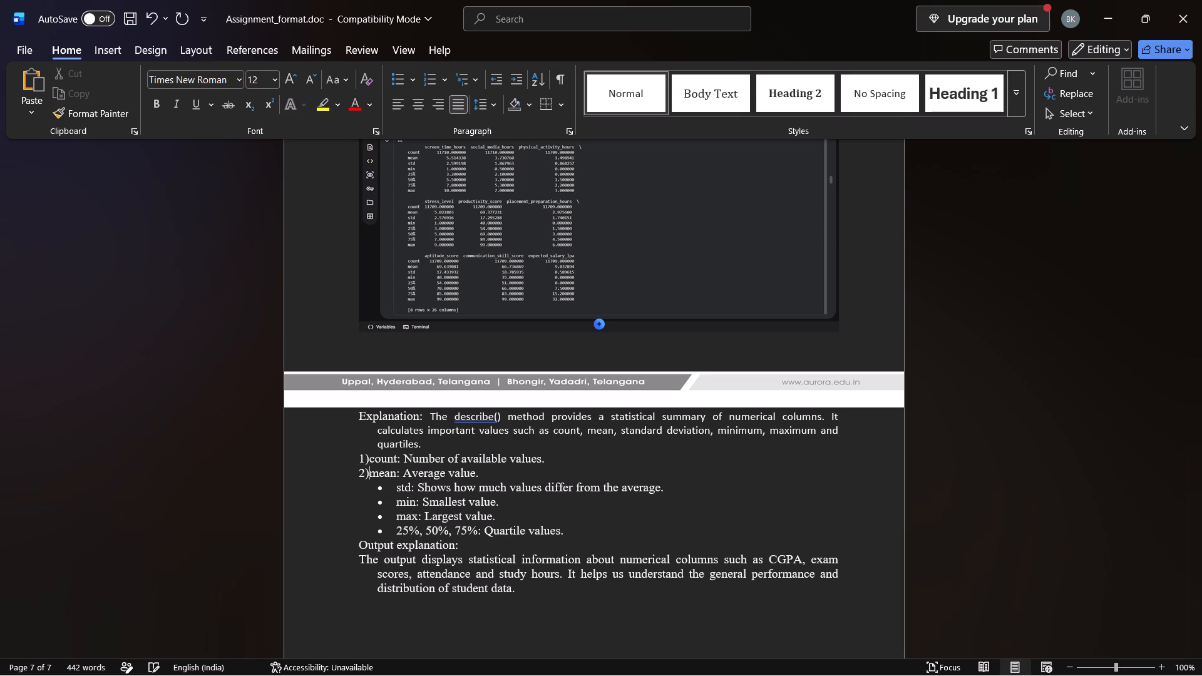
pyautogui.click(398, 496)
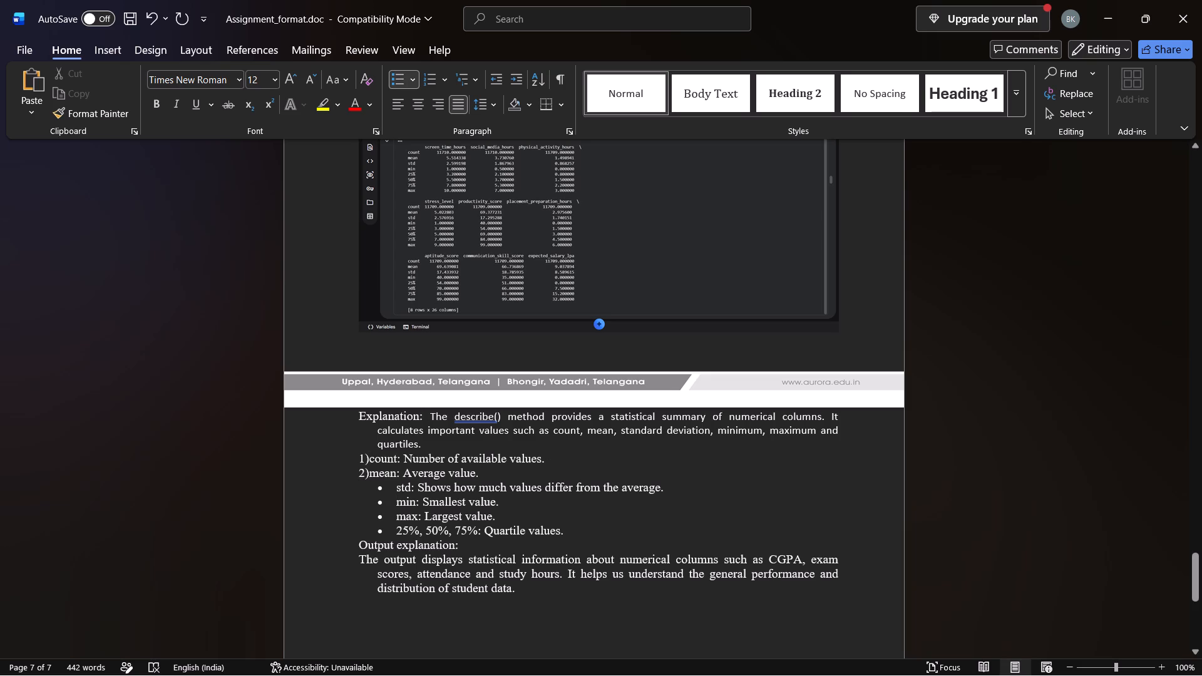
pyautogui.press('Up')
pyautogui.press('BackSpace')
pyautogui.press('BackSpace')
pyautogui.write('3)')
pyautogui.click(395, 510)
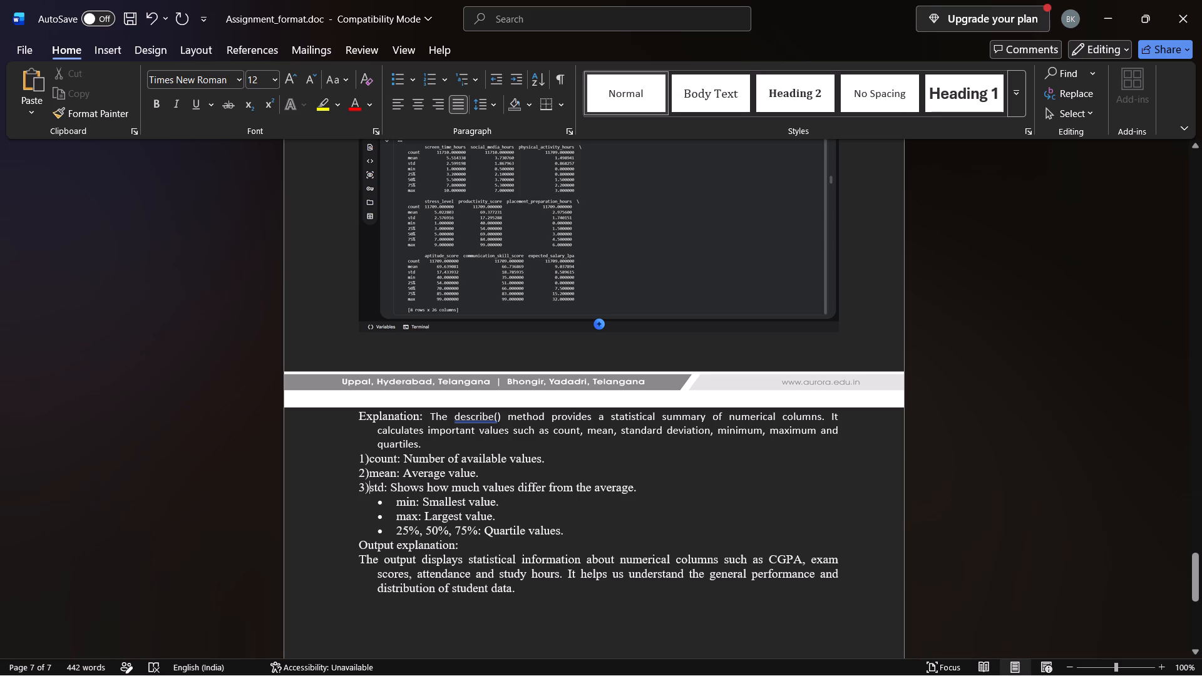
pyautogui.press('Up')
pyautogui.press('BackSpace')
pyautogui.press('BackSpace')
pyautogui.write('4)')
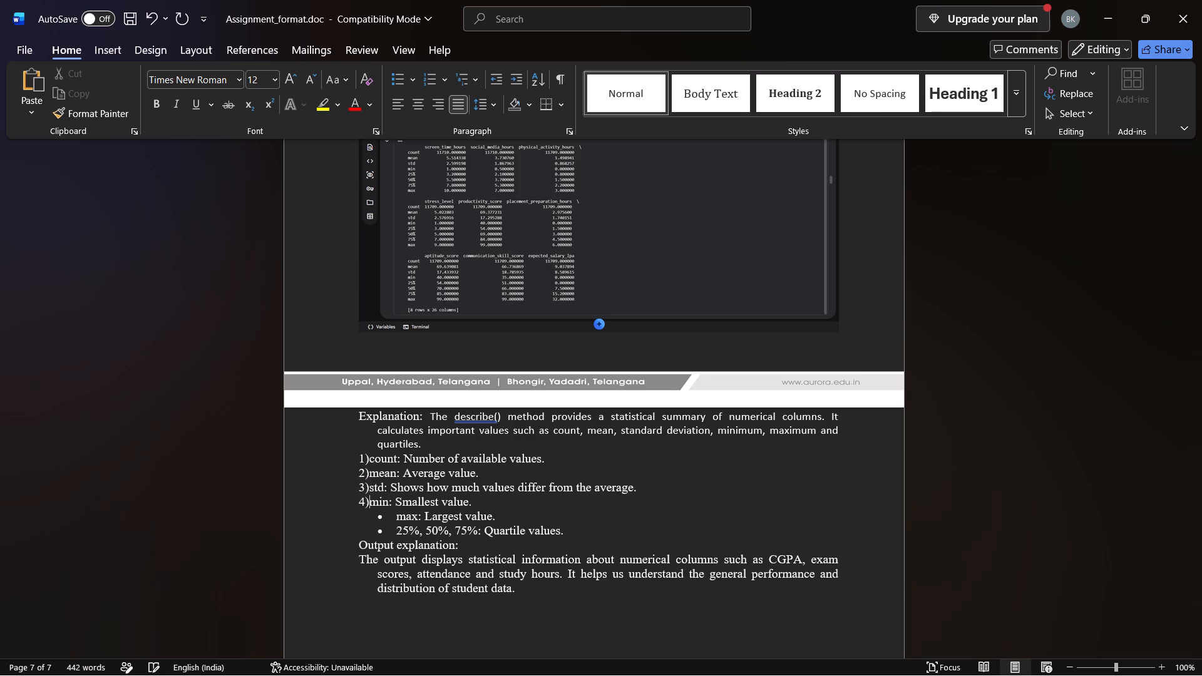
# Replace the bullets before the max and "25%, 50%, 75%" lines with "5)" and "6)", removing each line's indent.
pyautogui.click(394, 517)
pyautogui.press('BackSpace')
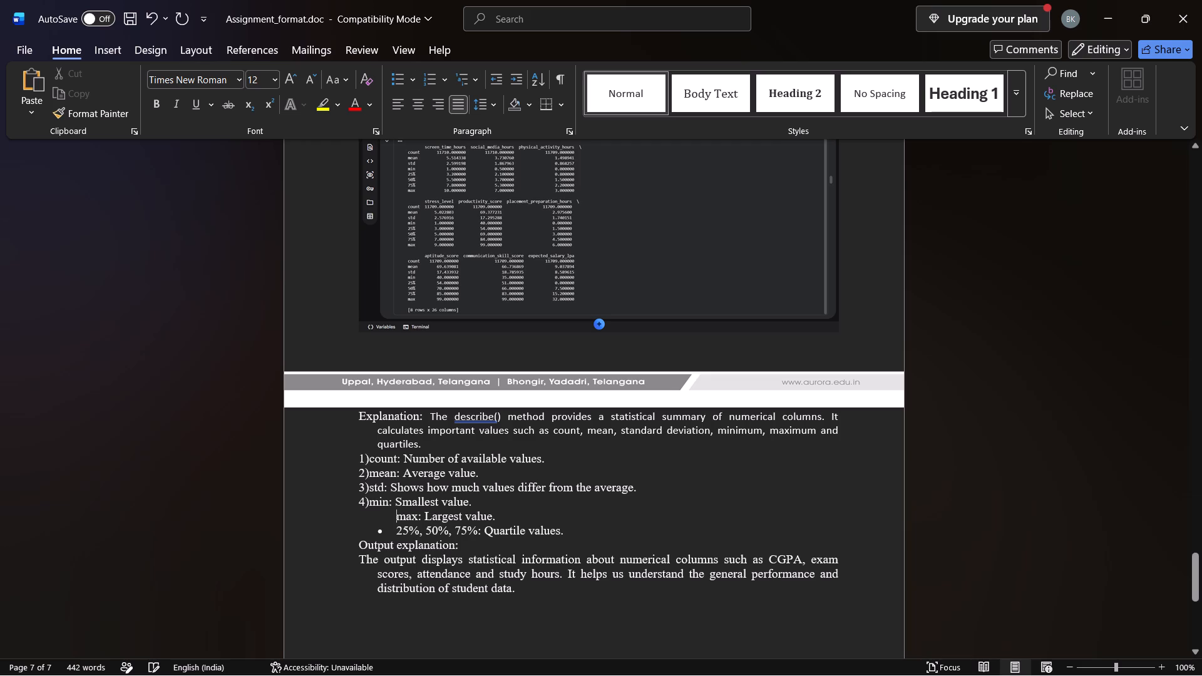
pyautogui.press('BackSpace')
pyautogui.write('5)')
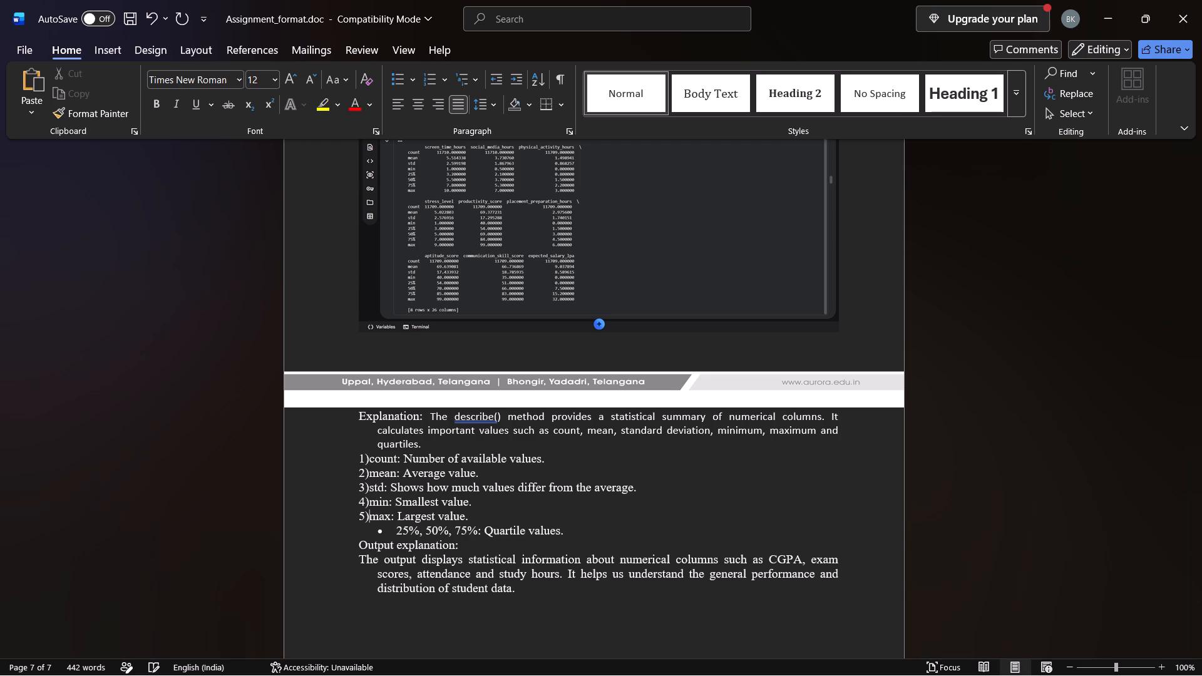
pyautogui.click(397, 535)
pyautogui.press('BackSpace')
pyautogui.press('BackSpace')
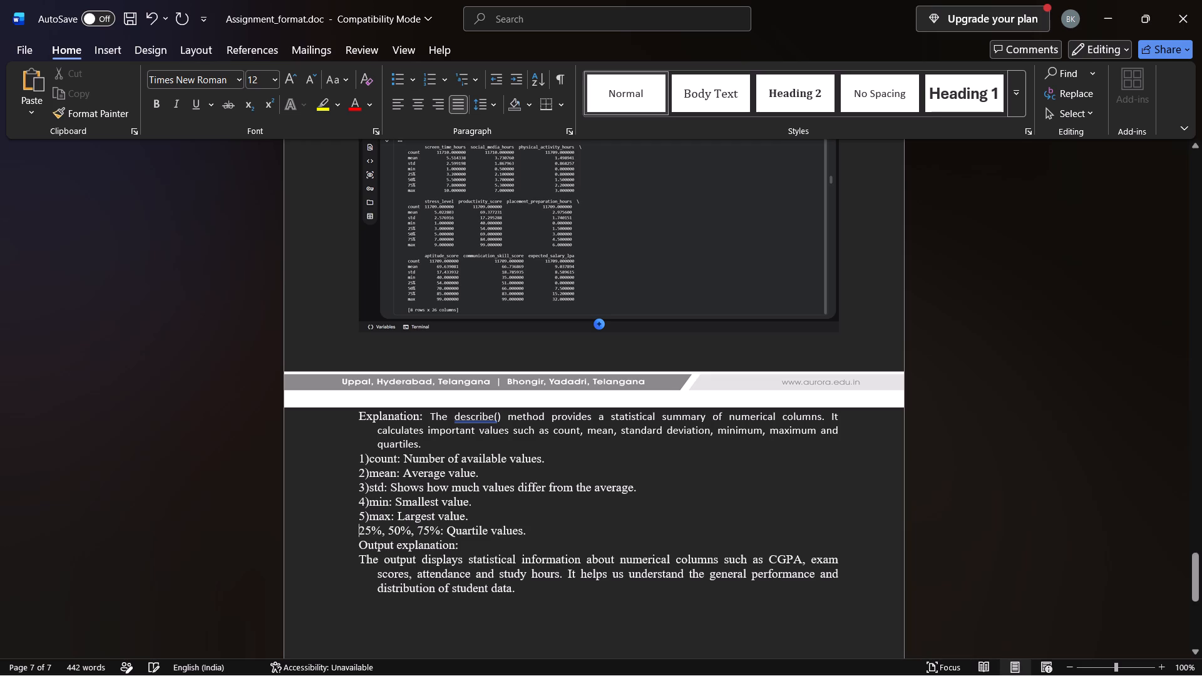
pyautogui.press('6')
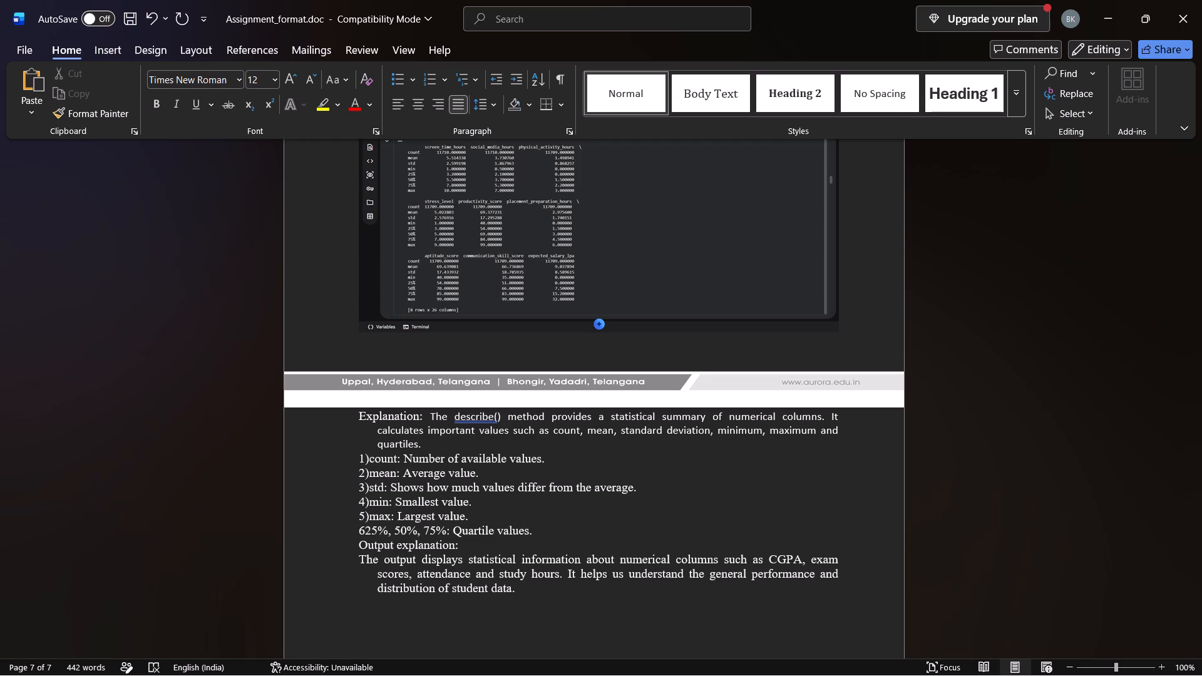
pyautogui.hotkey('shift', ')')
# Copy the comment "# SELECTING AND FILTERING DATA" from Colab and paste it on a new line below the describe() output explanation in Word.
pyautogui.scroll(-1, 443, 554)
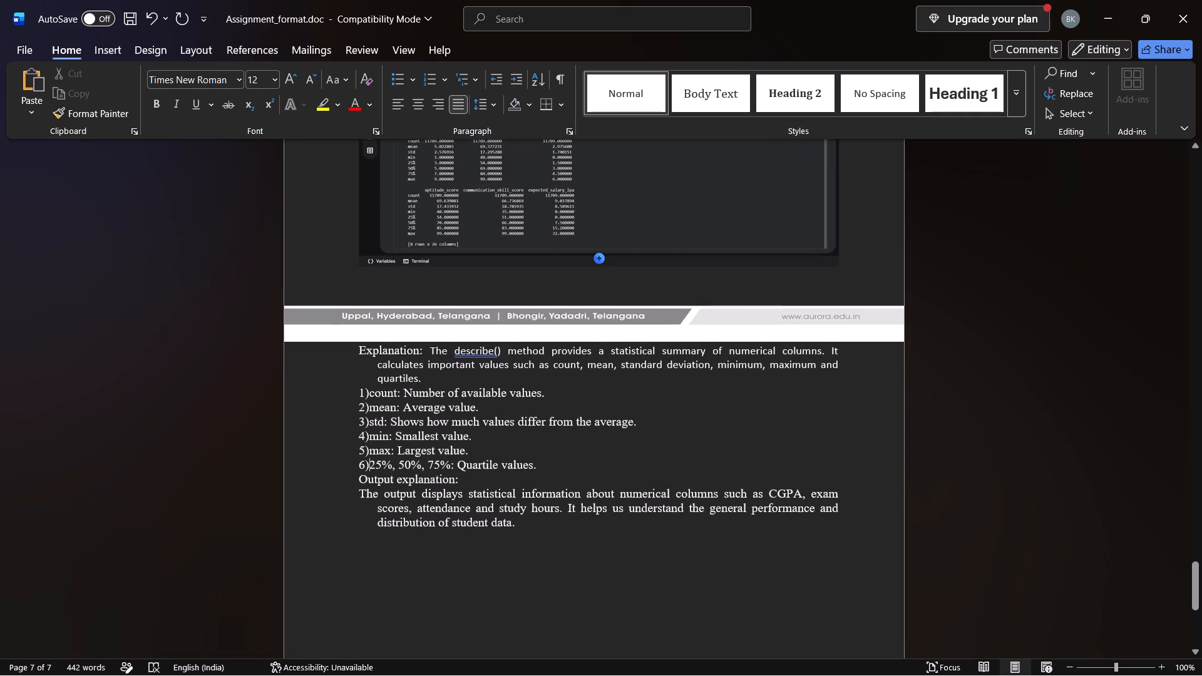
pyautogui.click(549, 511)
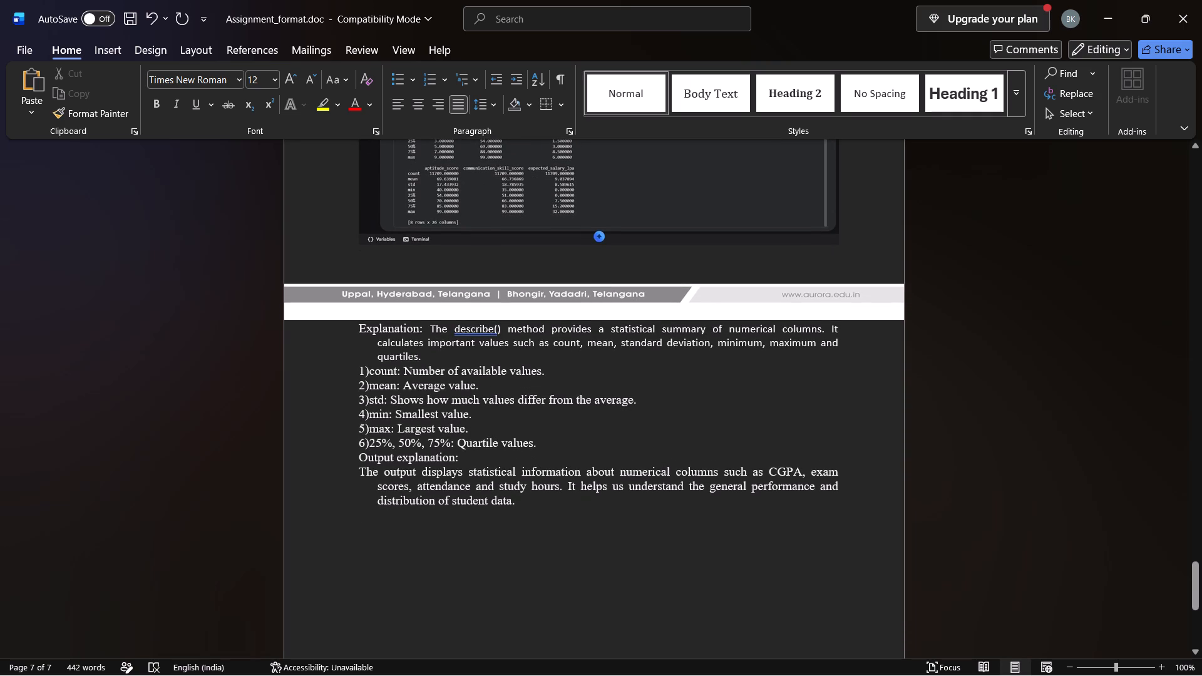
pyautogui.press('Return')
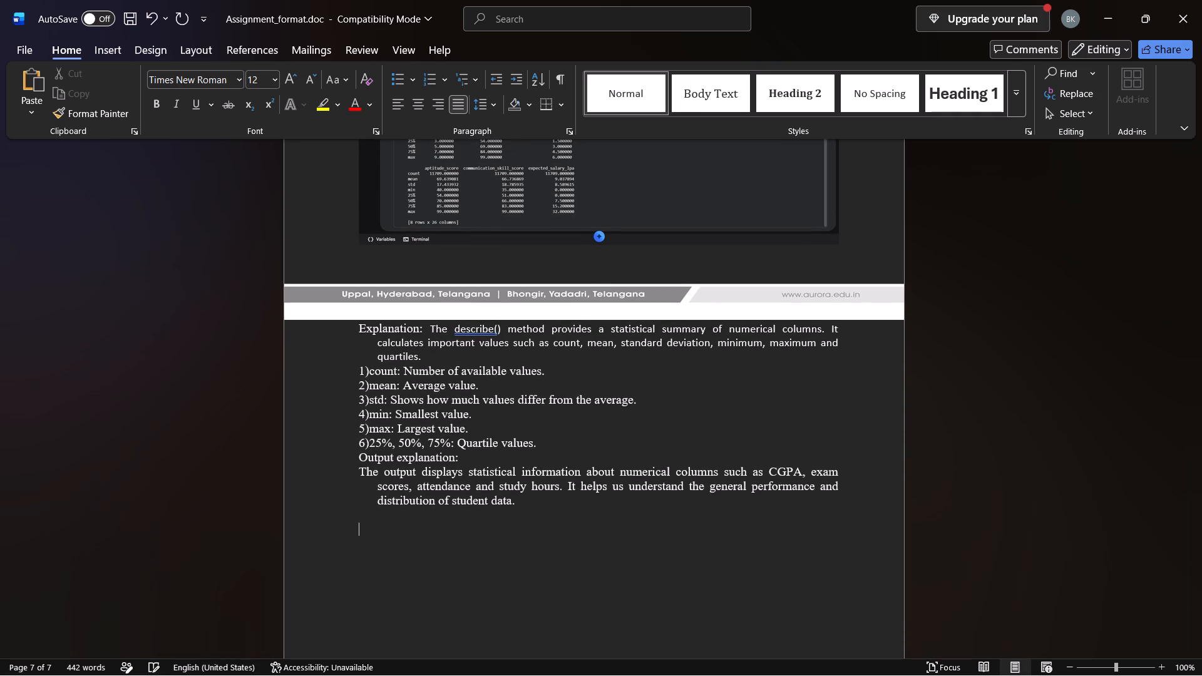
pyautogui.hotkey('alt', 'Tab')
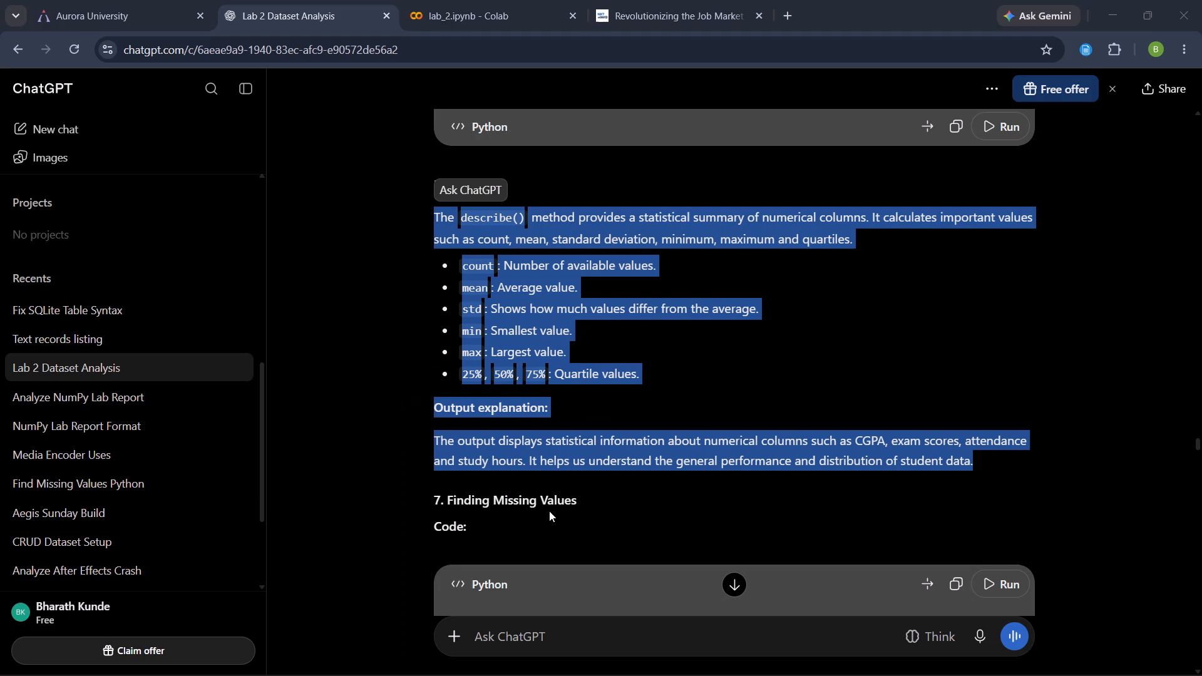
pyautogui.click(491, 23)
pyautogui.scroll(-7, 459, 411)
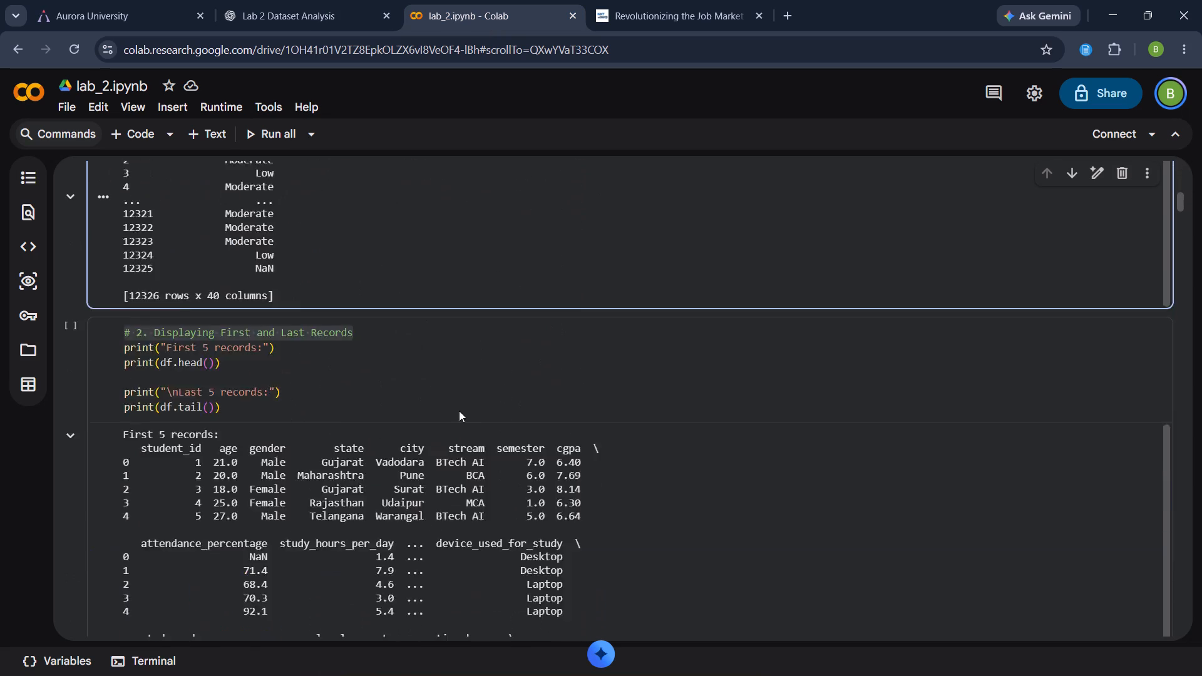
pyautogui.scroll(-1, 459, 411)
pyautogui.hscroll(1, 459, 411)
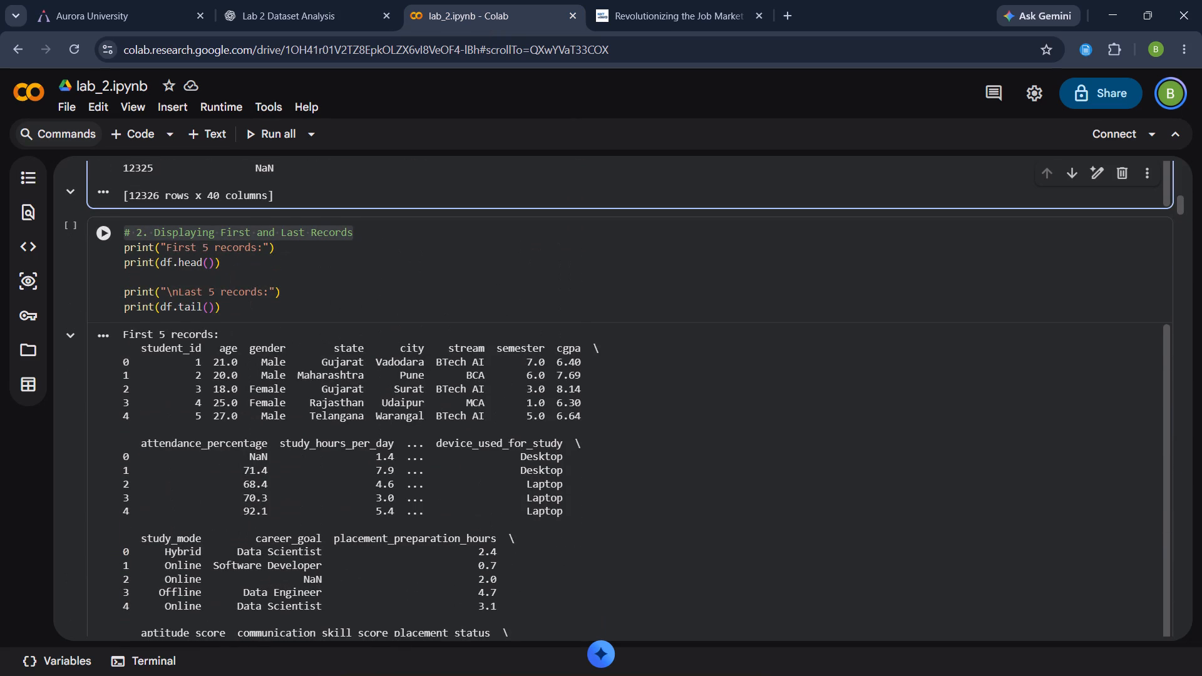
pyautogui.hscroll(1, 459, 411)
pyautogui.scroll(-5, 459, 411)
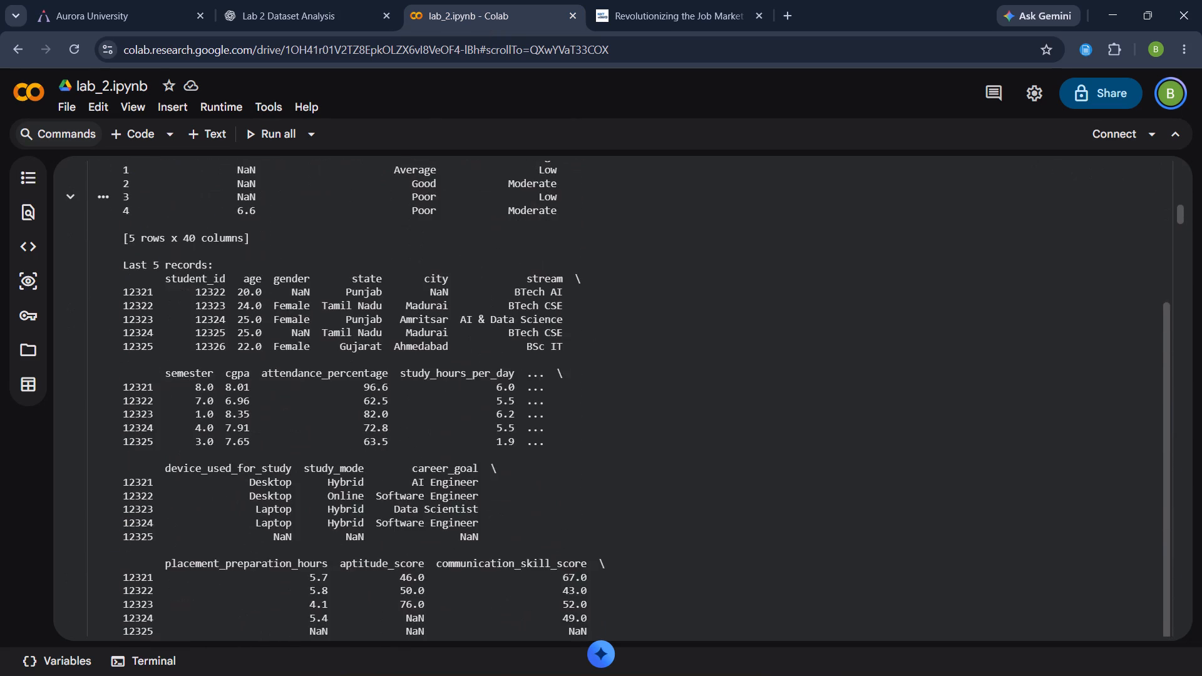
pyautogui.scroll(-7, 459, 411)
pyautogui.scroll(2, 459, 411)
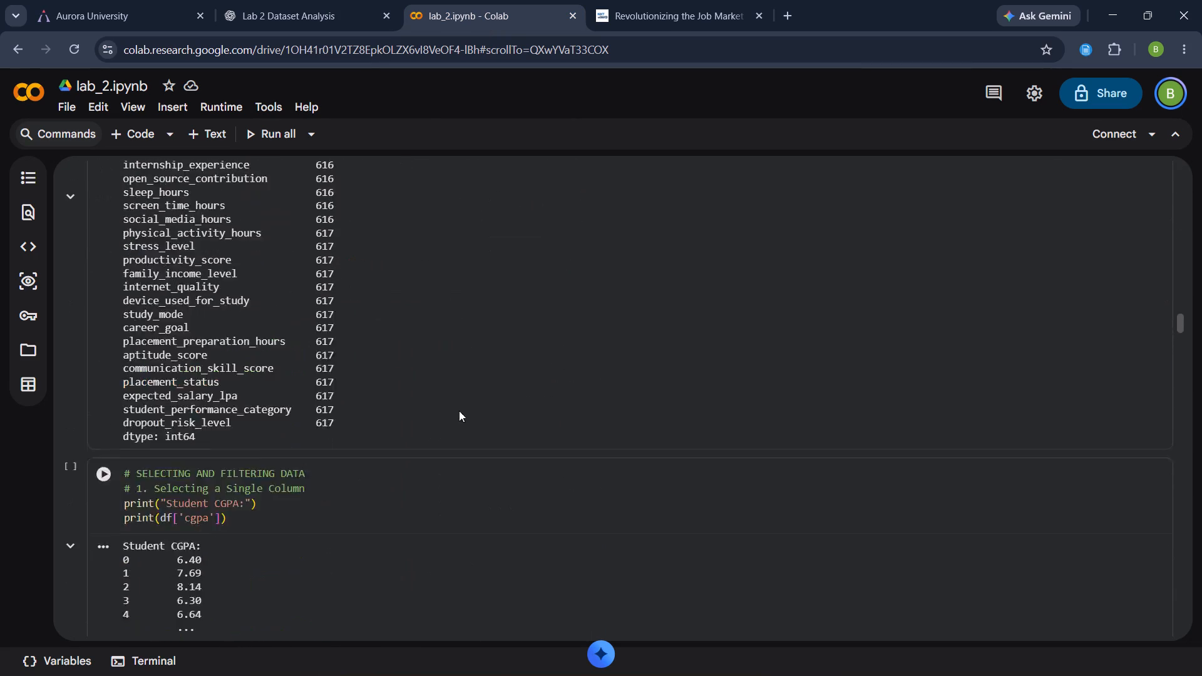
pyautogui.scroll(1, 459, 411)
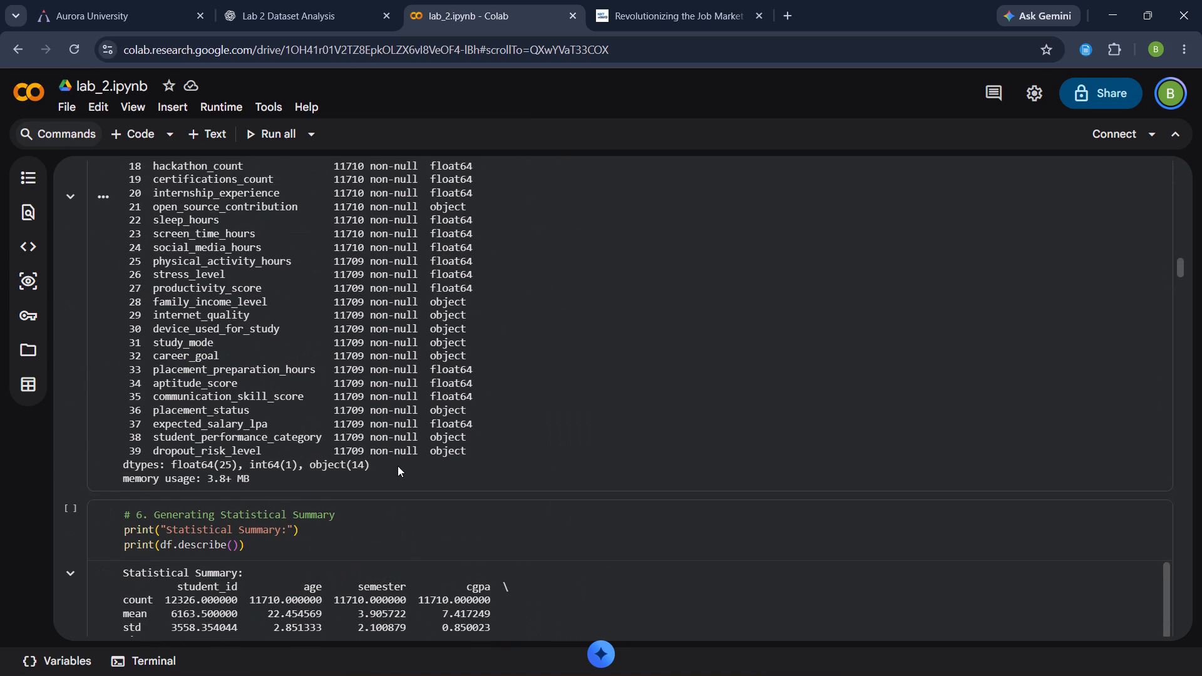
pyautogui.scroll(-8, 398, 466)
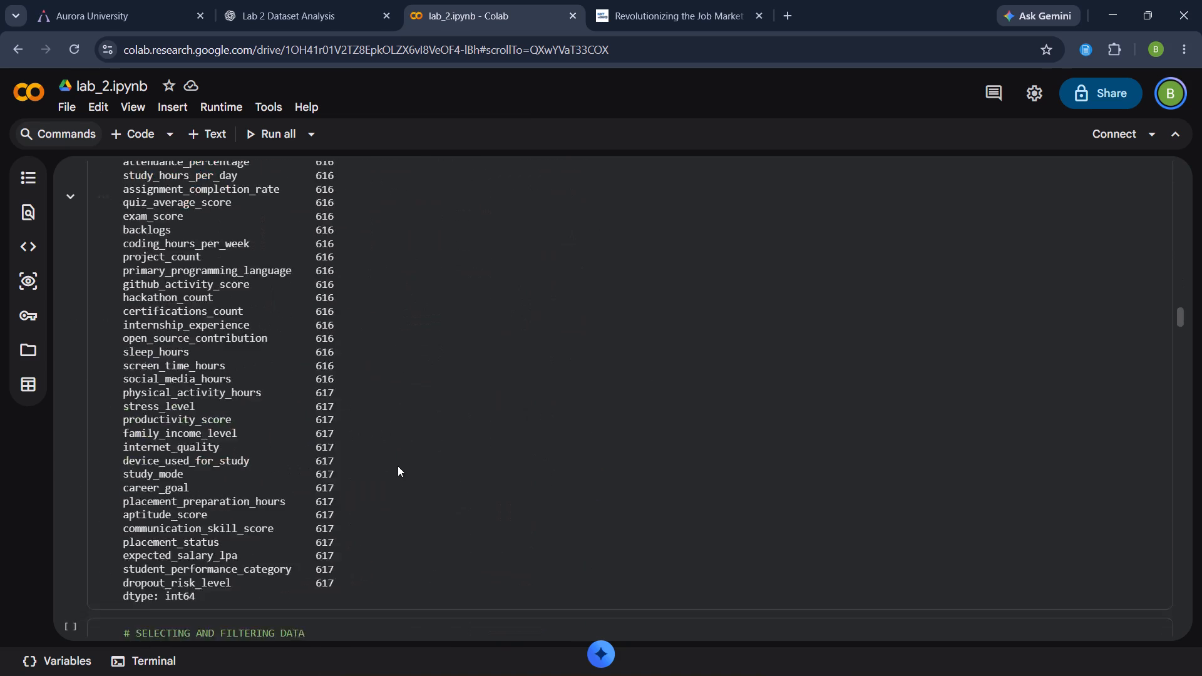
pyautogui.scroll(-1, 398, 466)
pyautogui.scroll(-1, 292, 416)
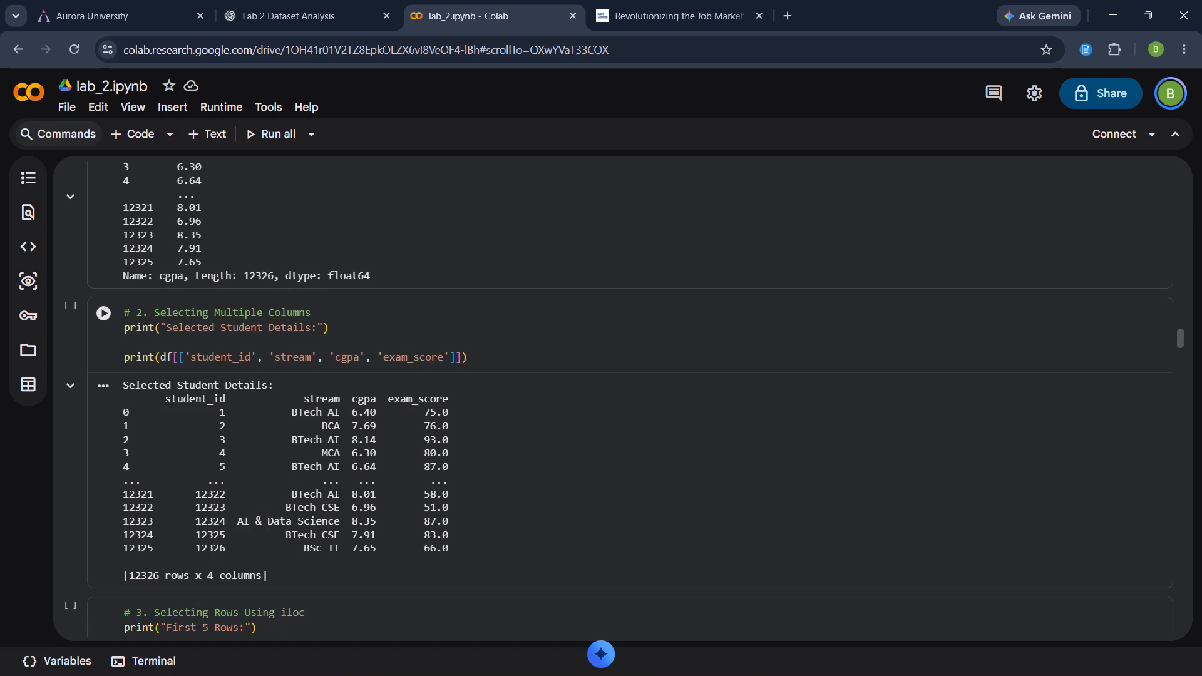
pyautogui.hscroll(1, 292, 416)
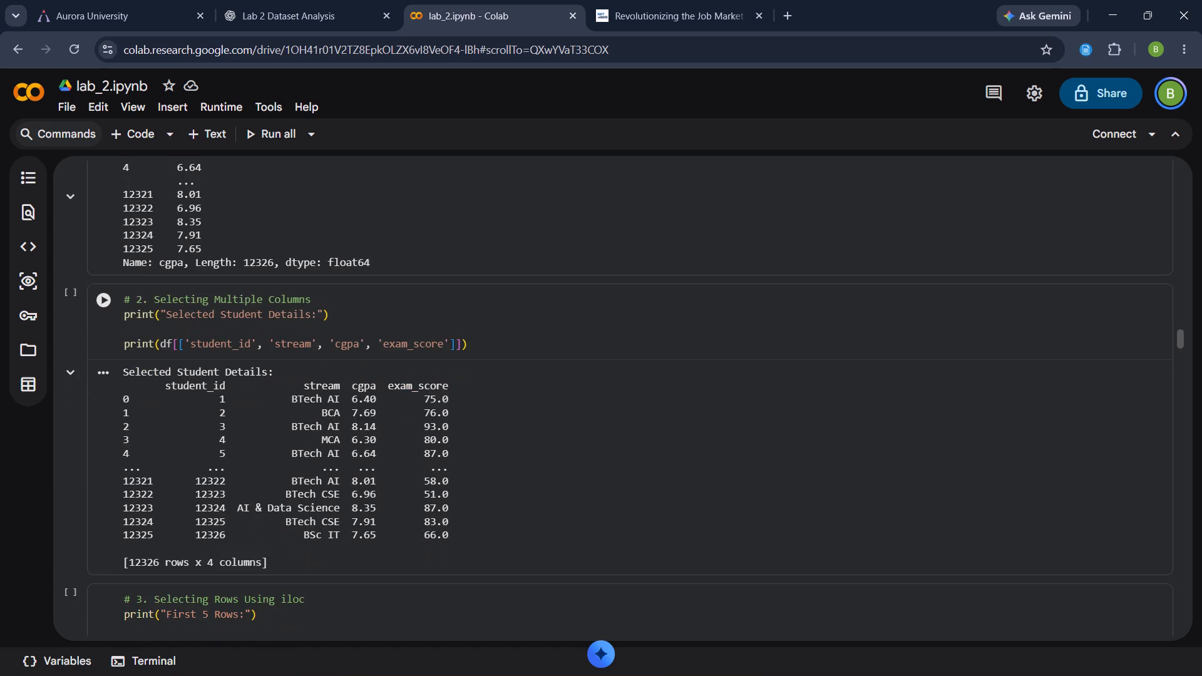
pyautogui.hscroll(1, 292, 416)
pyautogui.scroll(2, 292, 416)
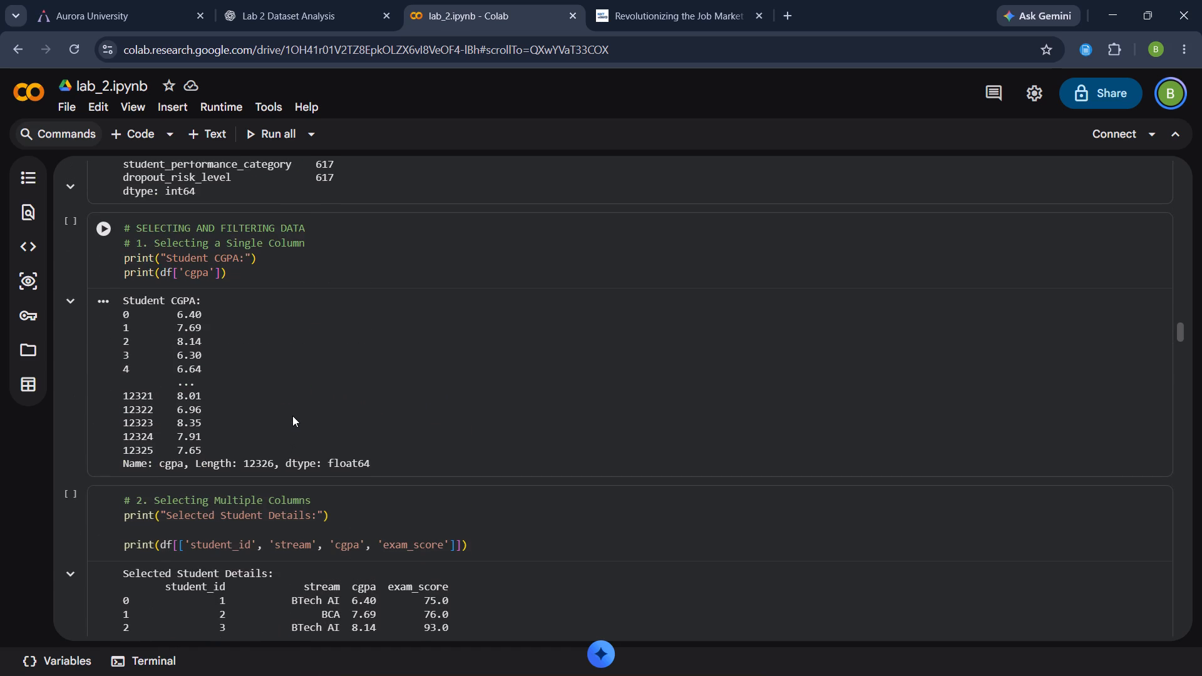
pyautogui.scroll(1, 292, 416)
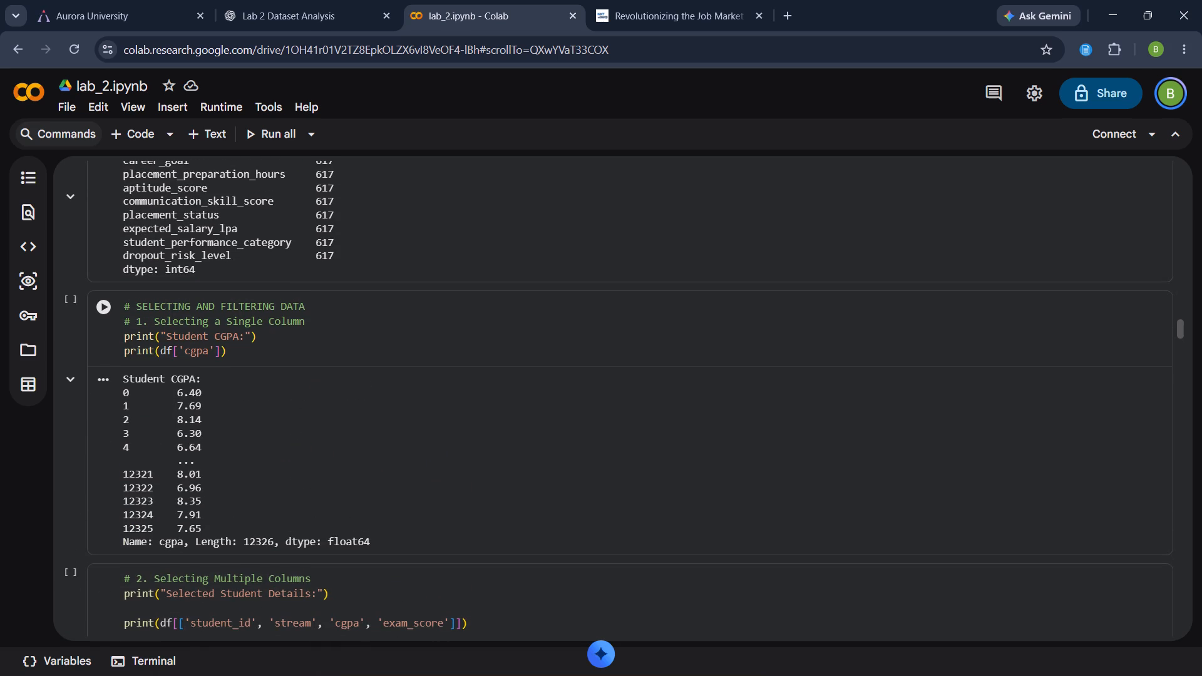
pyautogui.moveTo(329, 307); pyautogui.dragTo(99, 305)
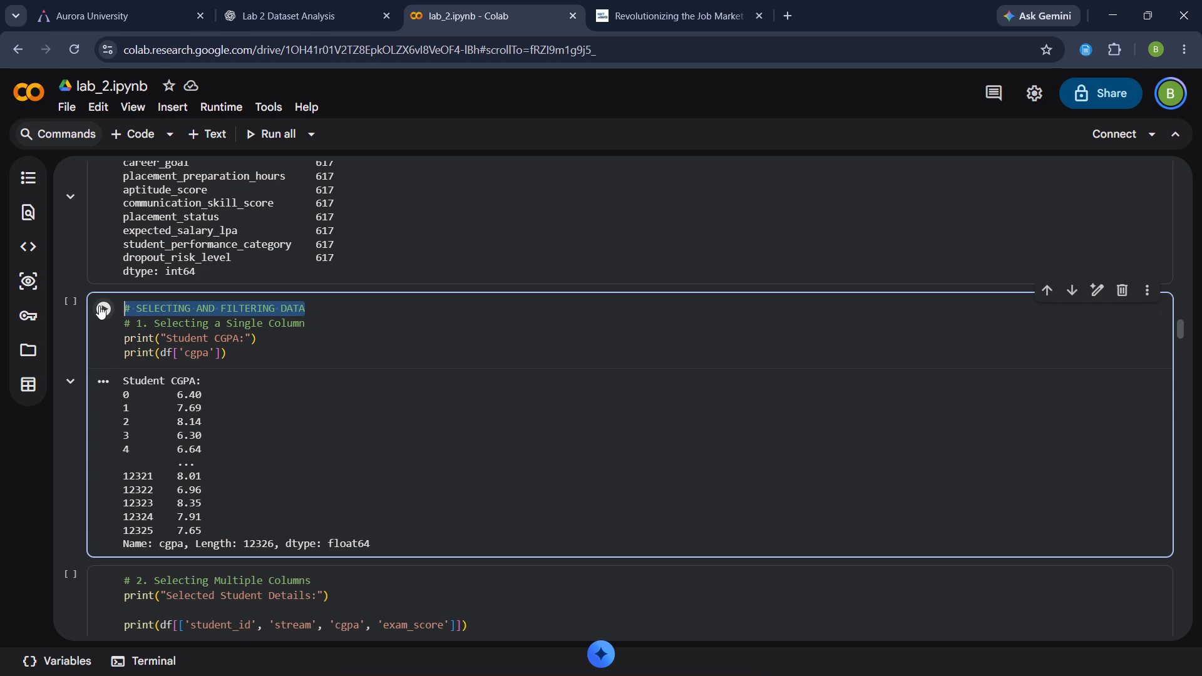
pyautogui.hotkey('ctrl', 'c')
pyautogui.click(814, 662)
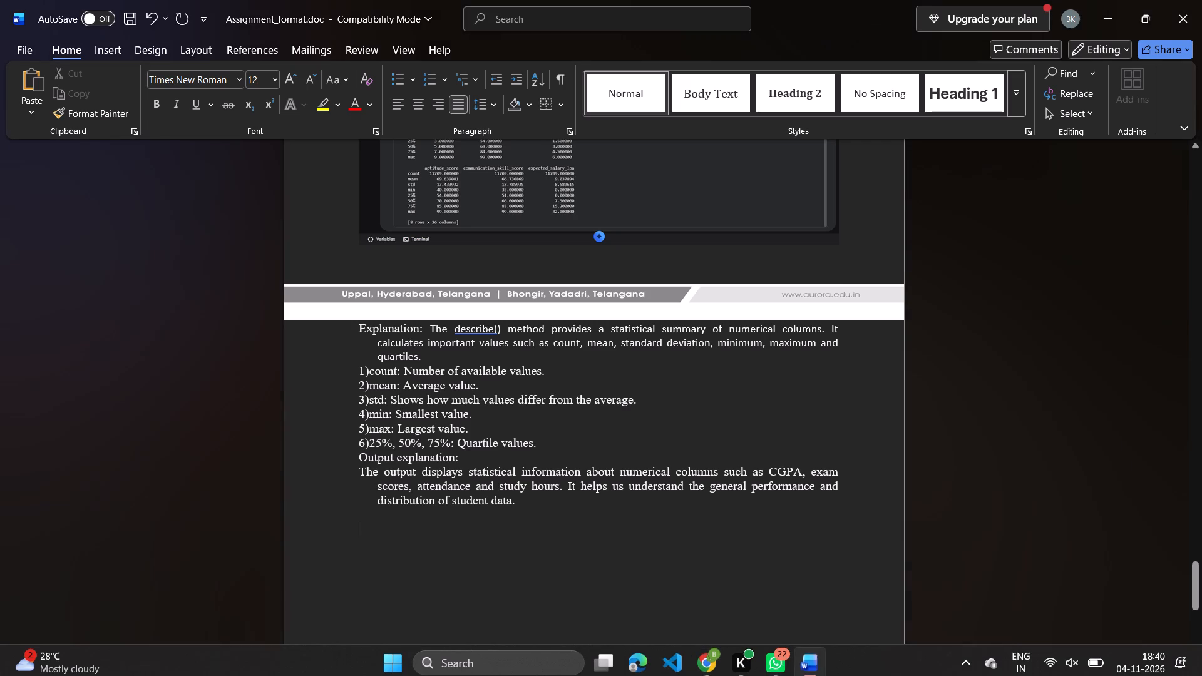
pyautogui.scroll(-4, 574, 625)
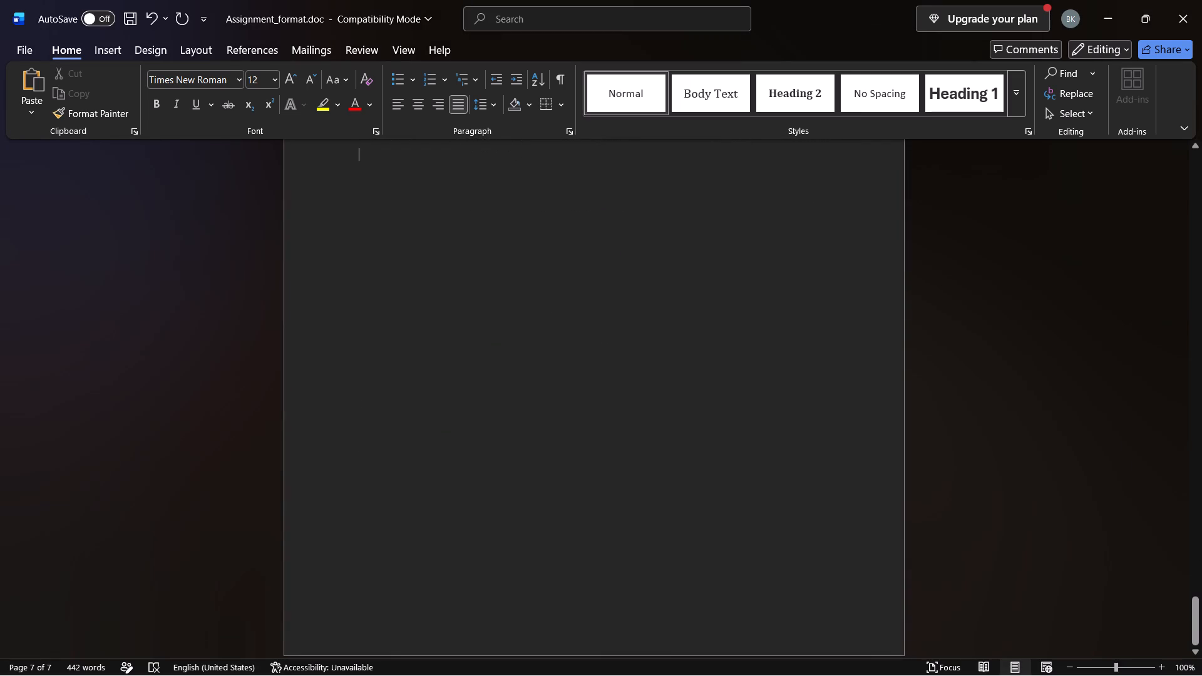
pyautogui.scroll(1, 574, 625)
pyautogui.hotkey('ctrl', 'v')
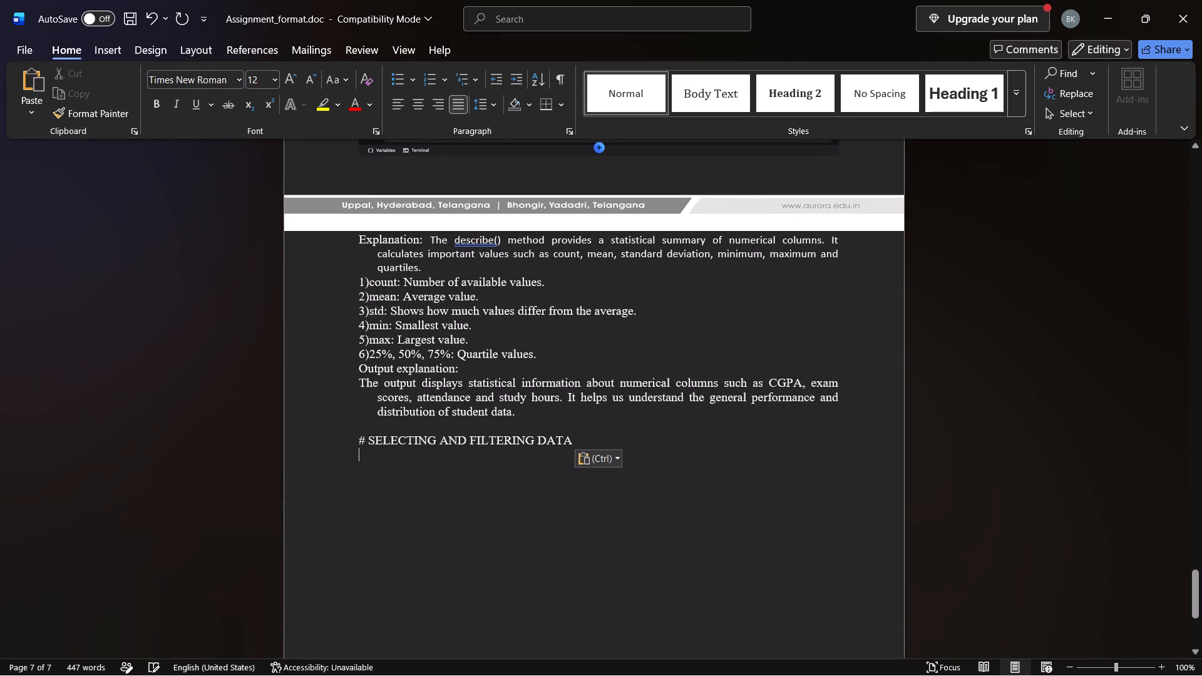
# Replace the "#" before "SELECTING AND FILTERING DATA" with "2)".
pyautogui.click(366, 444)
pyautogui.press('BackSpace')
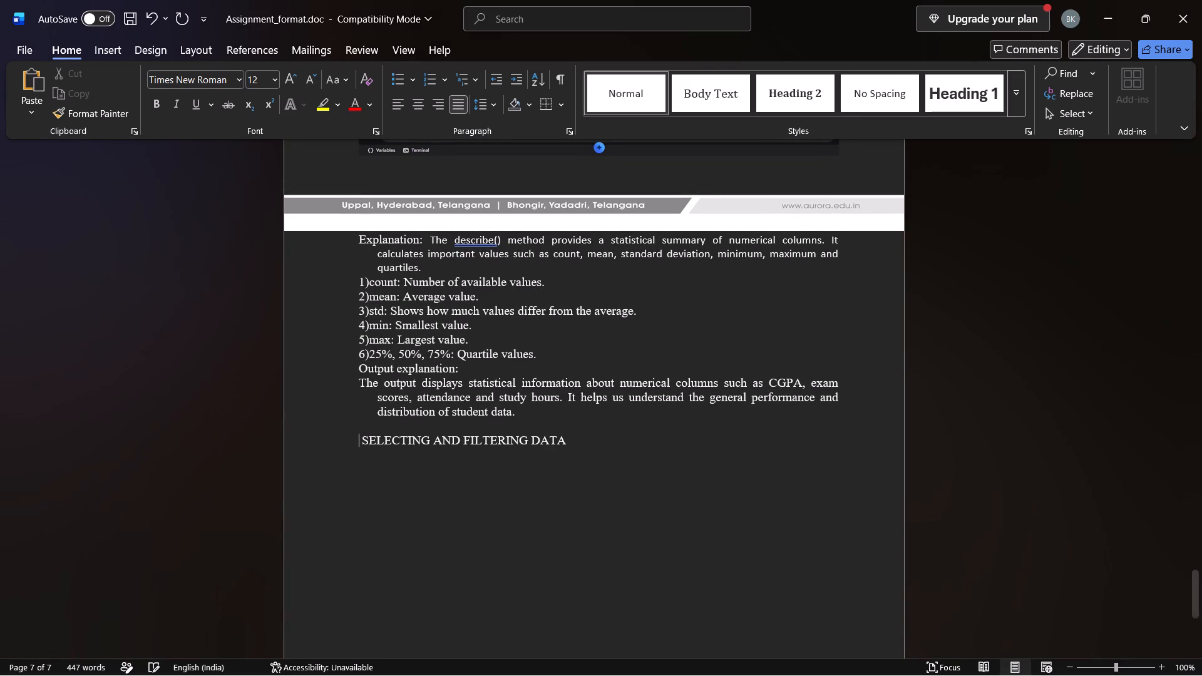
pyautogui.press('2')
pyautogui.hotkey('shift', ')')
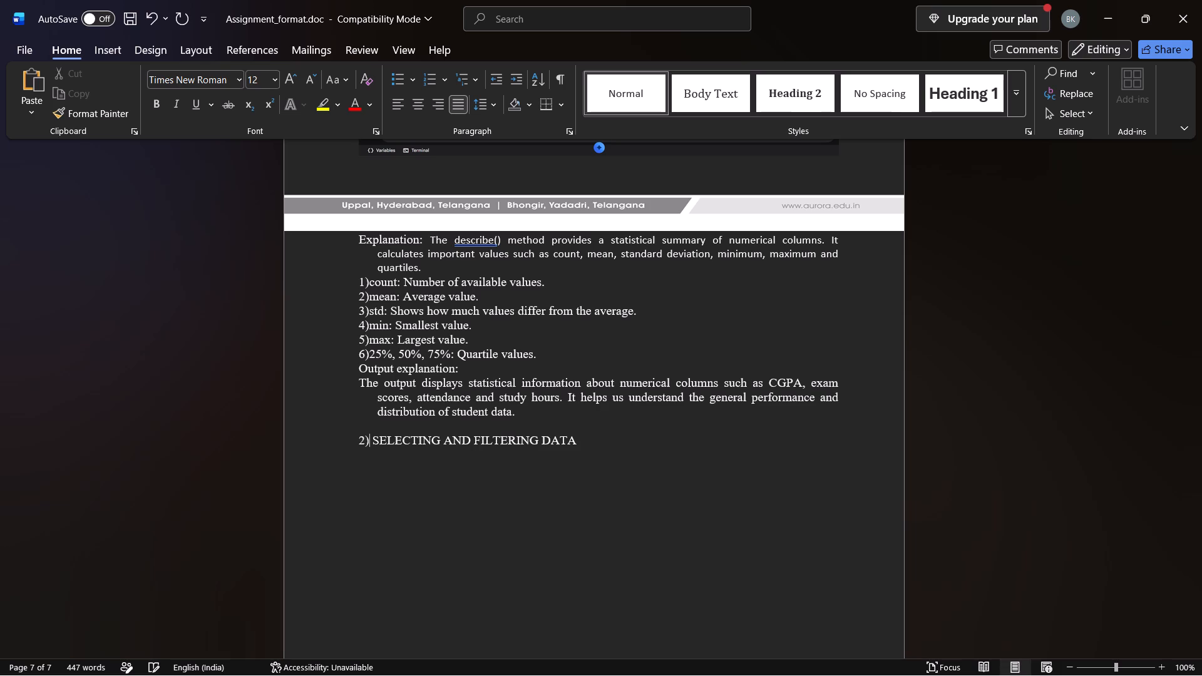
# Copy the comment "# 1. Selecting a Single Column" from Colab and paste it on a new line below "2) SELECTING AND FILTERING DATA" in Word.
pyautogui.click(599, 436)
pyautogui.press('Return')
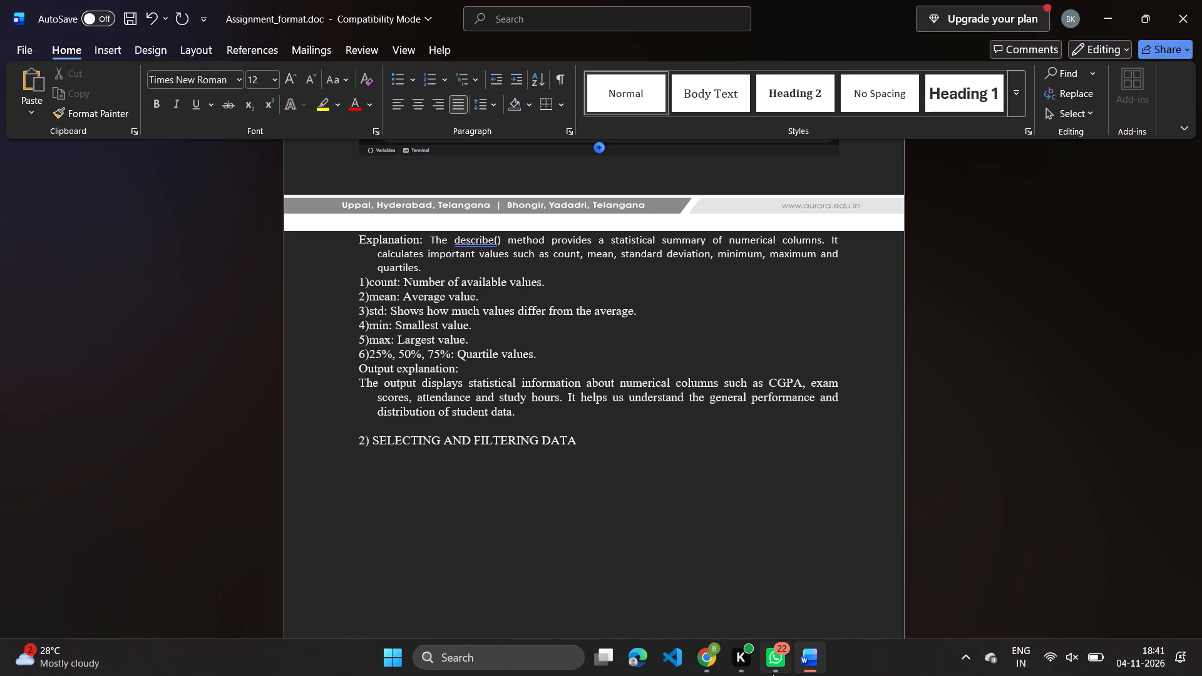
pyautogui.click(706, 662)
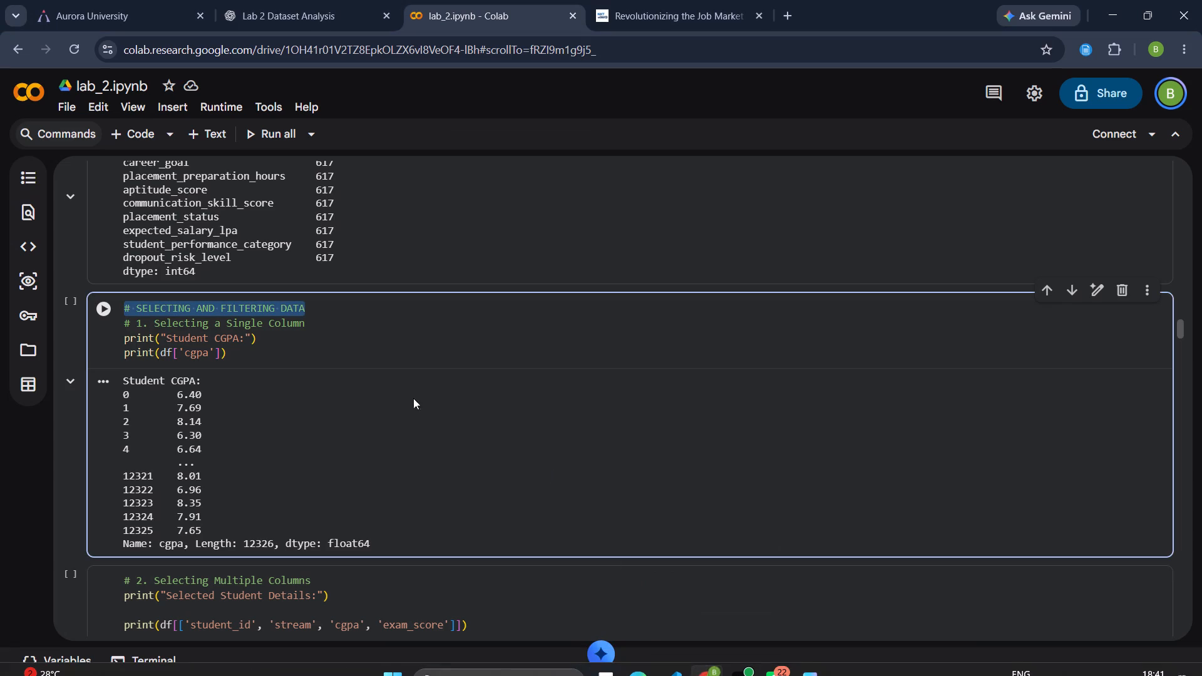
pyautogui.moveTo(316, 330); pyautogui.dragTo(101, 322)
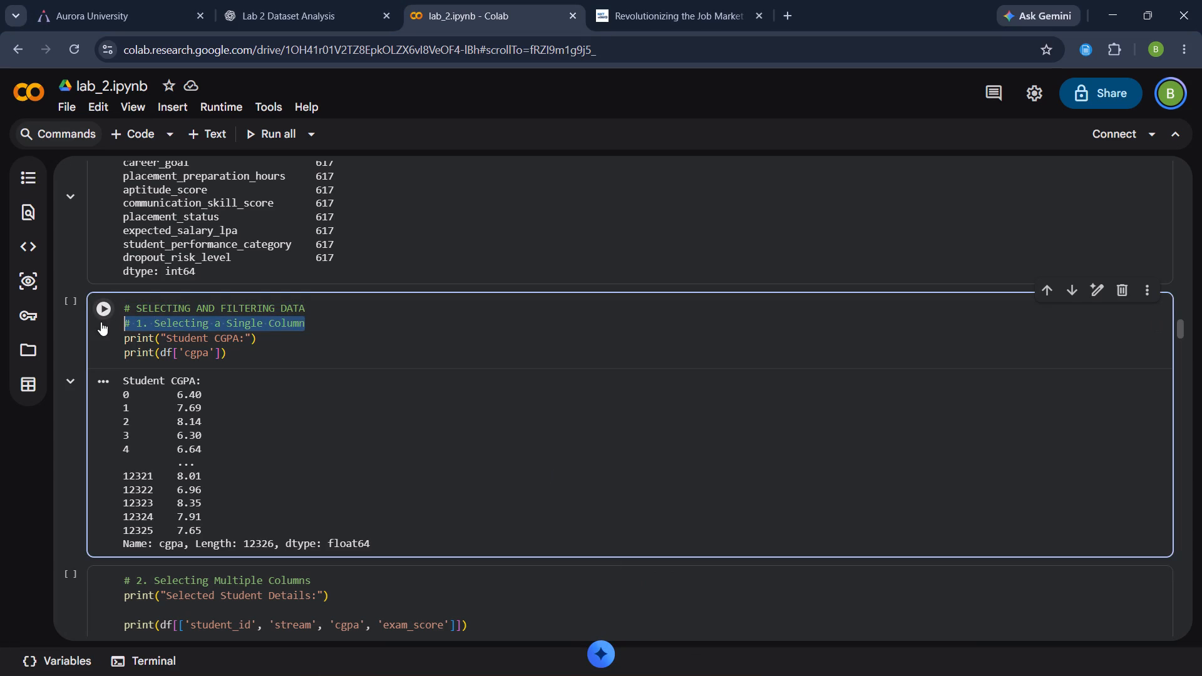
pyautogui.hotkey('ctrl', 'c')
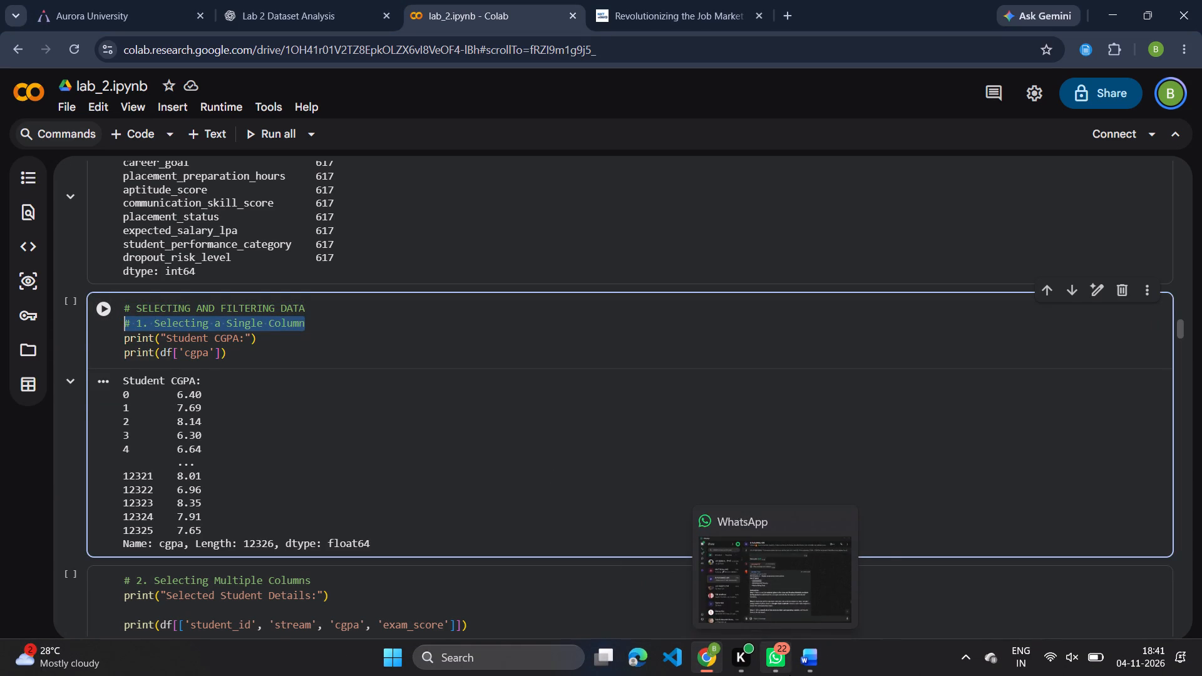
pyautogui.click(803, 667)
pyautogui.hotkey('ctrl', 'v')
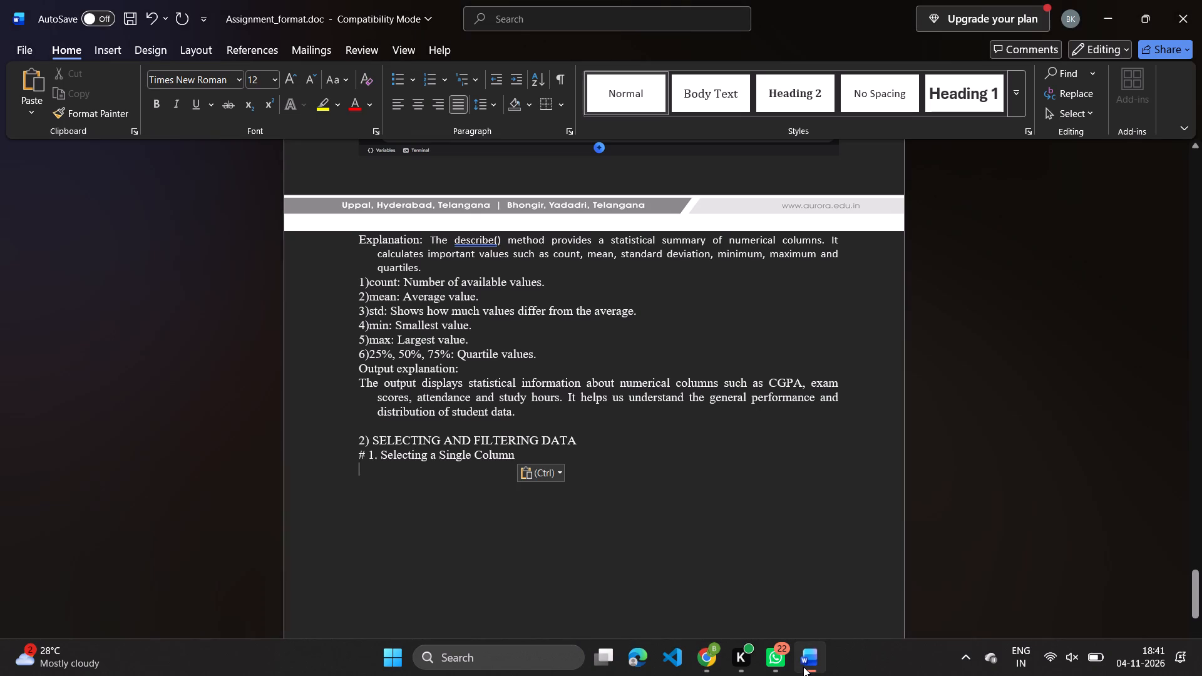
# Capture a screenshot of the Colab cell that selects the single 'cgpa' column, together with its output.
pyautogui.hotkey('alt', 'Tab')
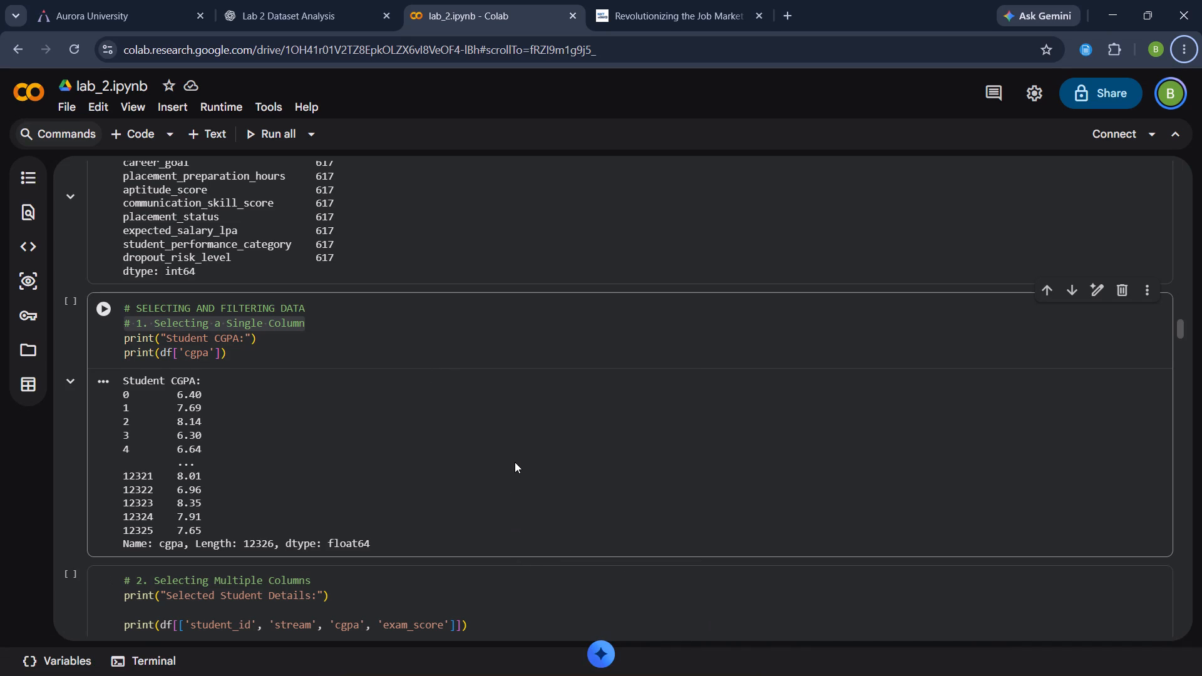
pyautogui.scroll(-2, 515, 462)
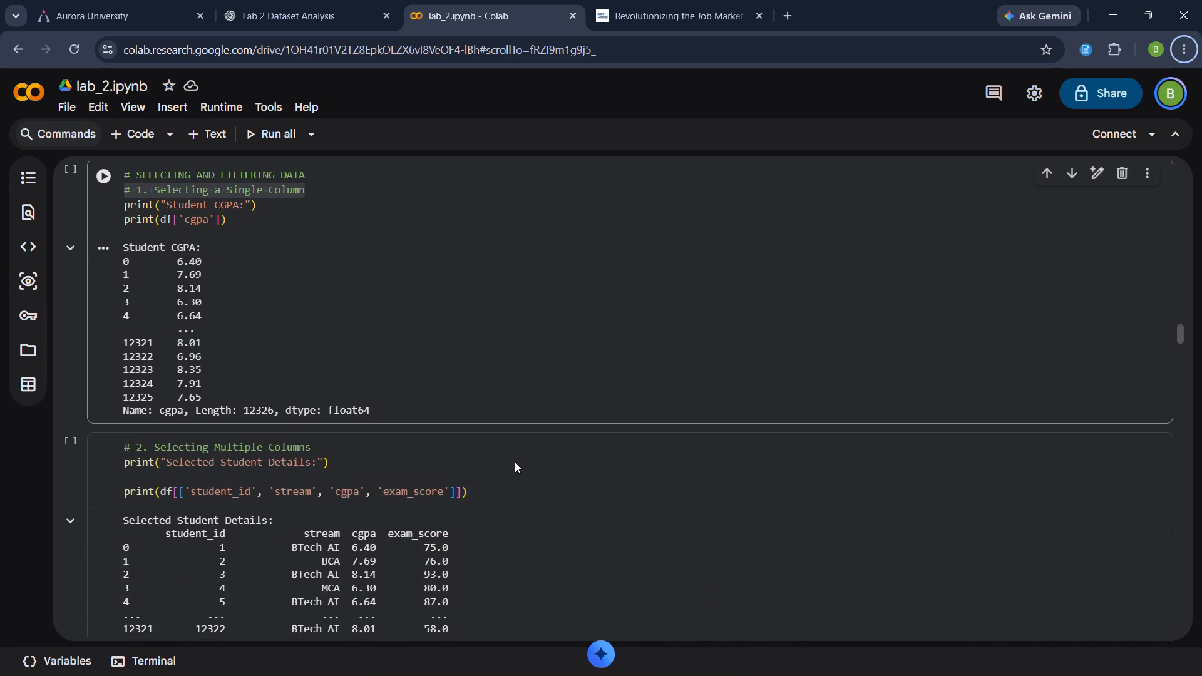
pyautogui.scroll(-2, 515, 462)
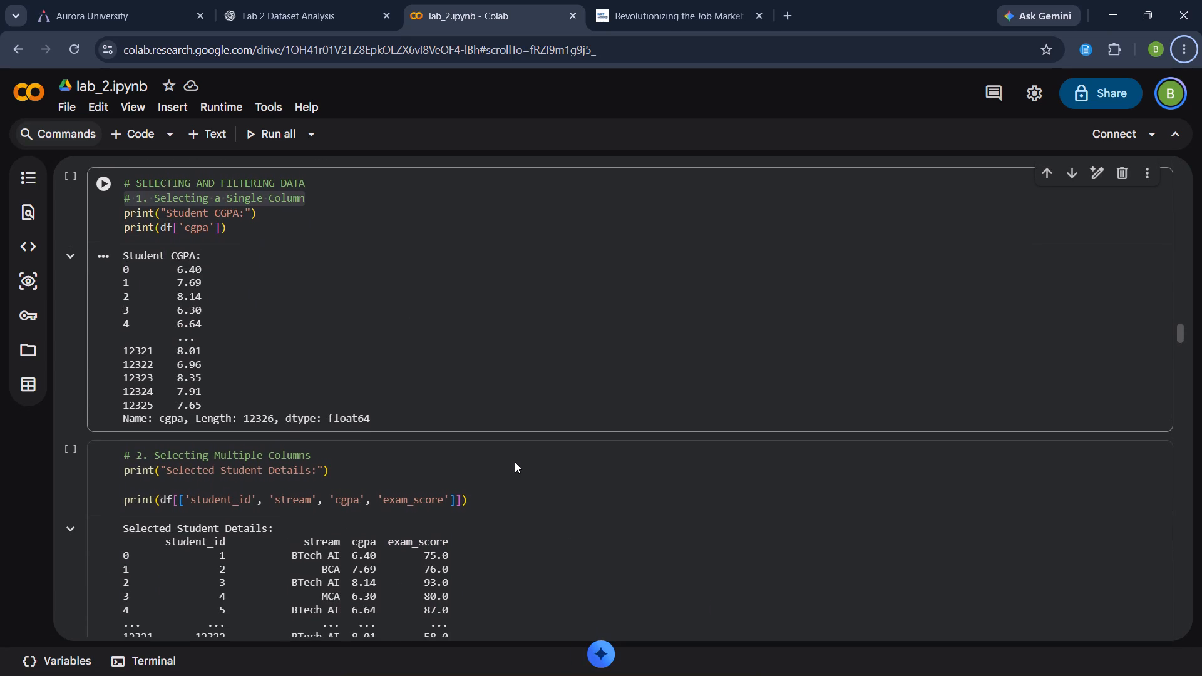
pyautogui.press('Print')
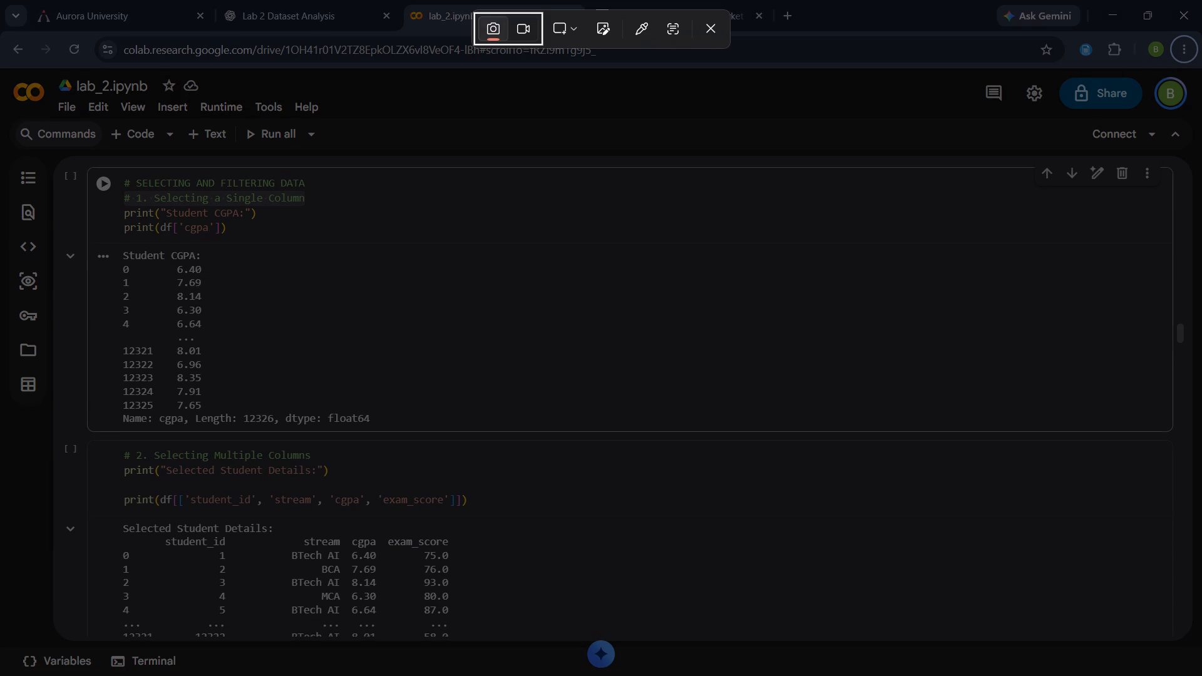
pyautogui.click(0, 66)
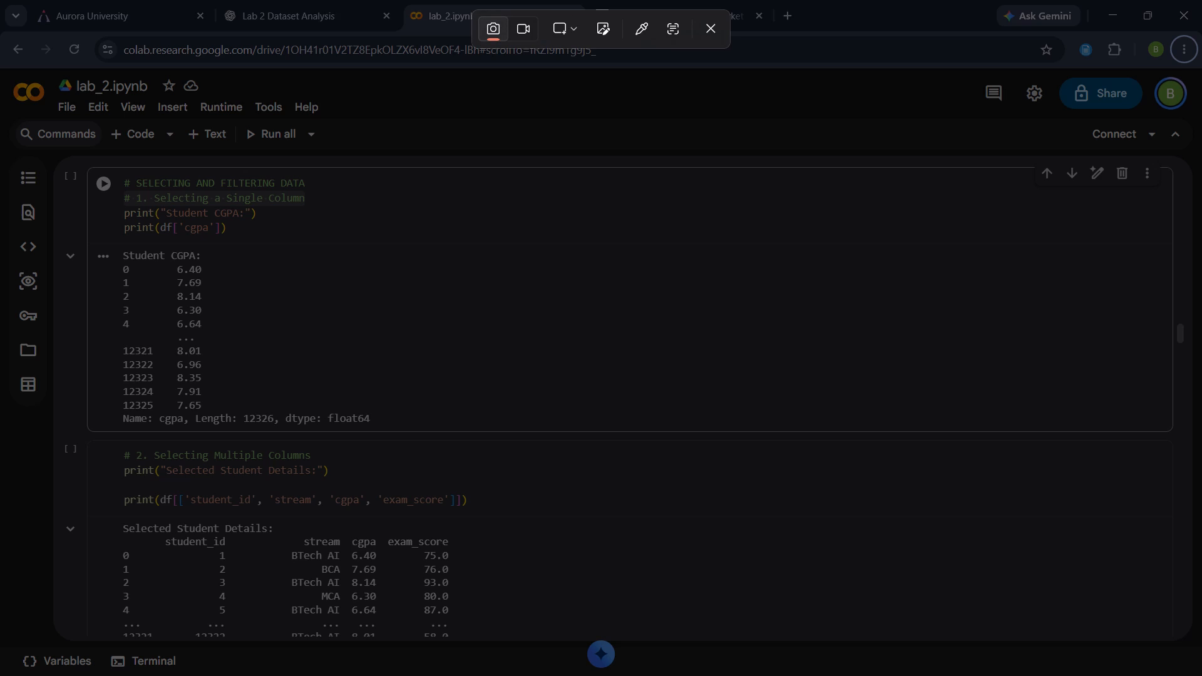
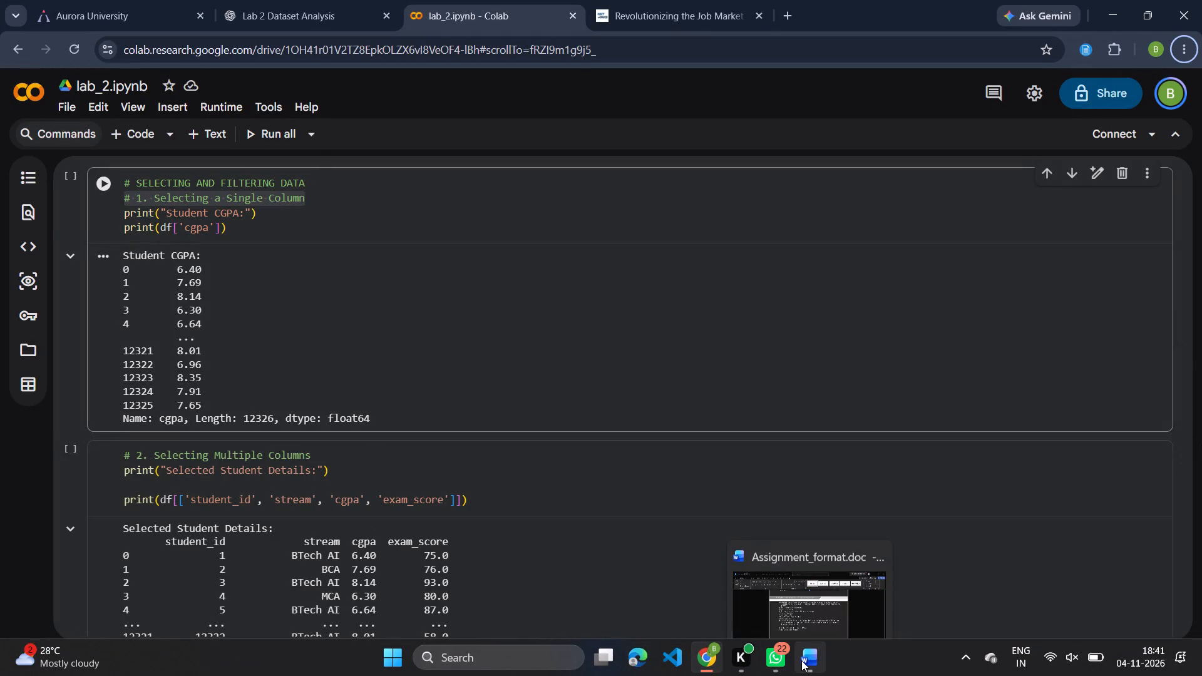
# Switch to Word and paste the captured 'cgpa' column screenshot below "# 1. Selecting a Single Column".
pyautogui.click(801, 660)
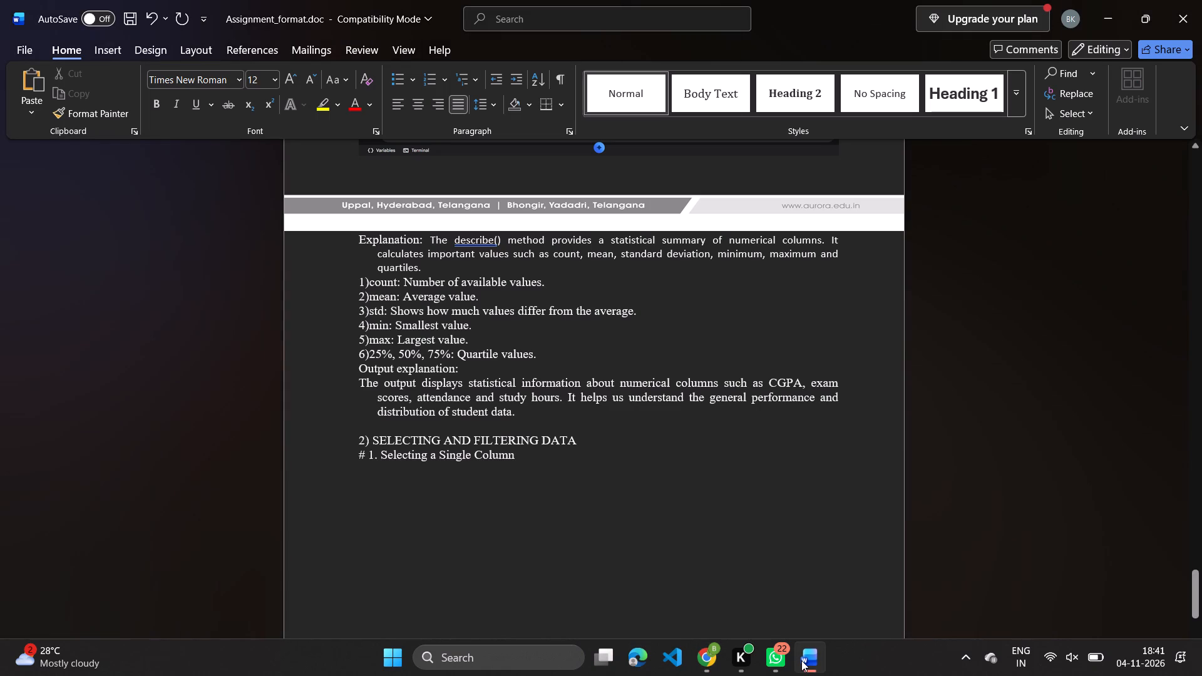
pyautogui.hotkey('ctrl', 'v')
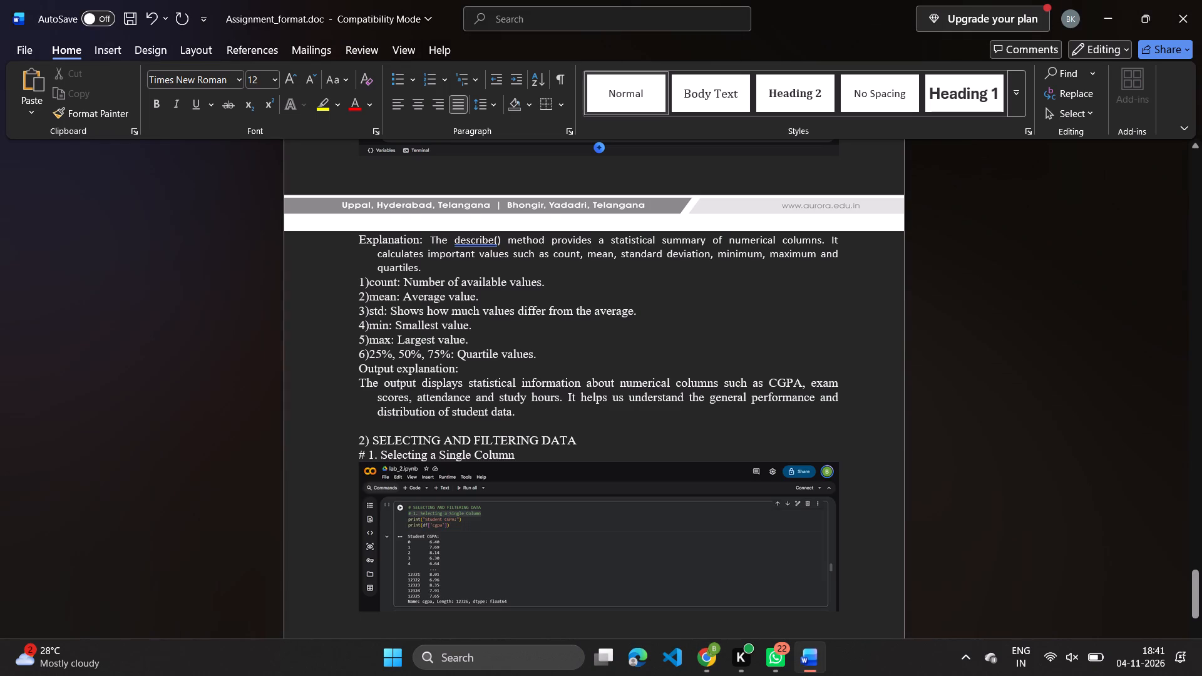
# Add the label "Explanation:" below the 'cgpa' column screenshot and start a new line after it.
pyautogui.scroll(-1, 533, 542)
pyautogui.click(426, 571)
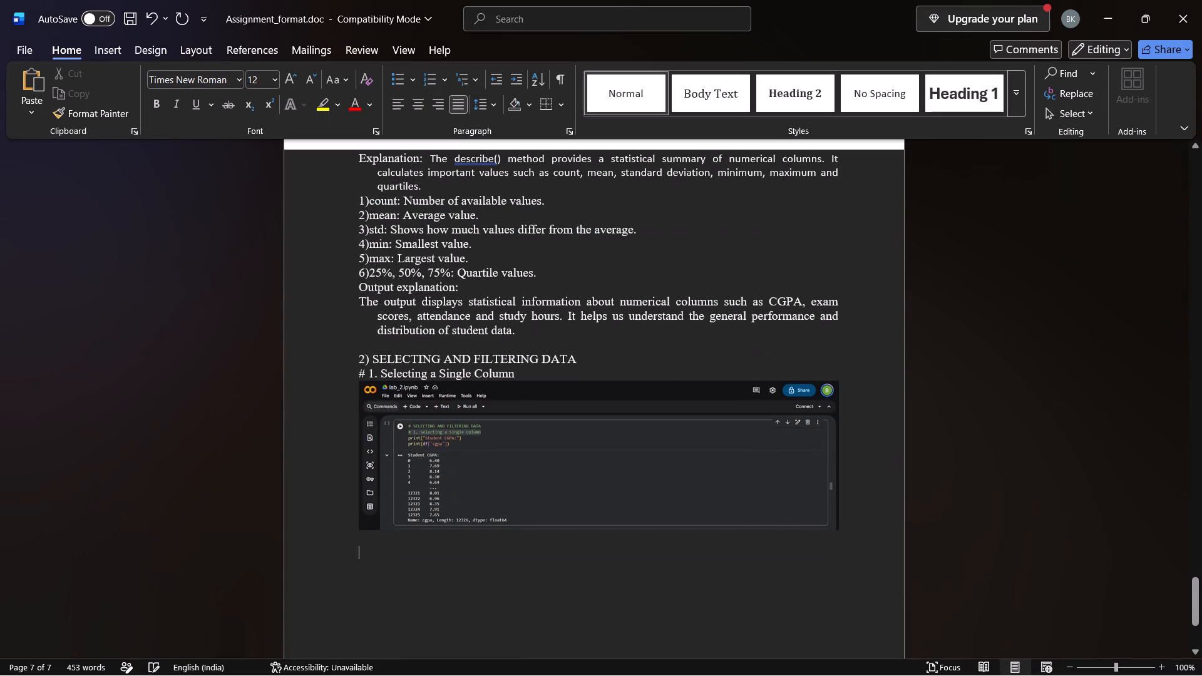
pyautogui.write('explanation:')
pyautogui.press('Return')
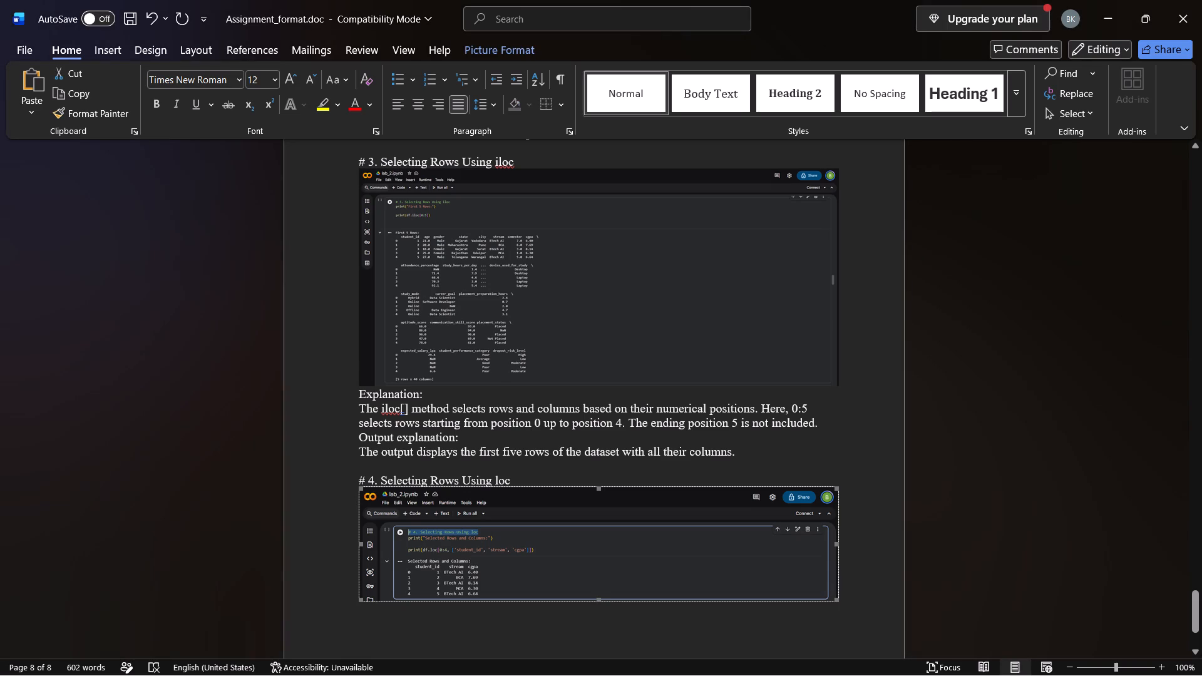
pyautogui.doubleClick(391, 623)
pyautogui.hotkey('ctrl', 'v')
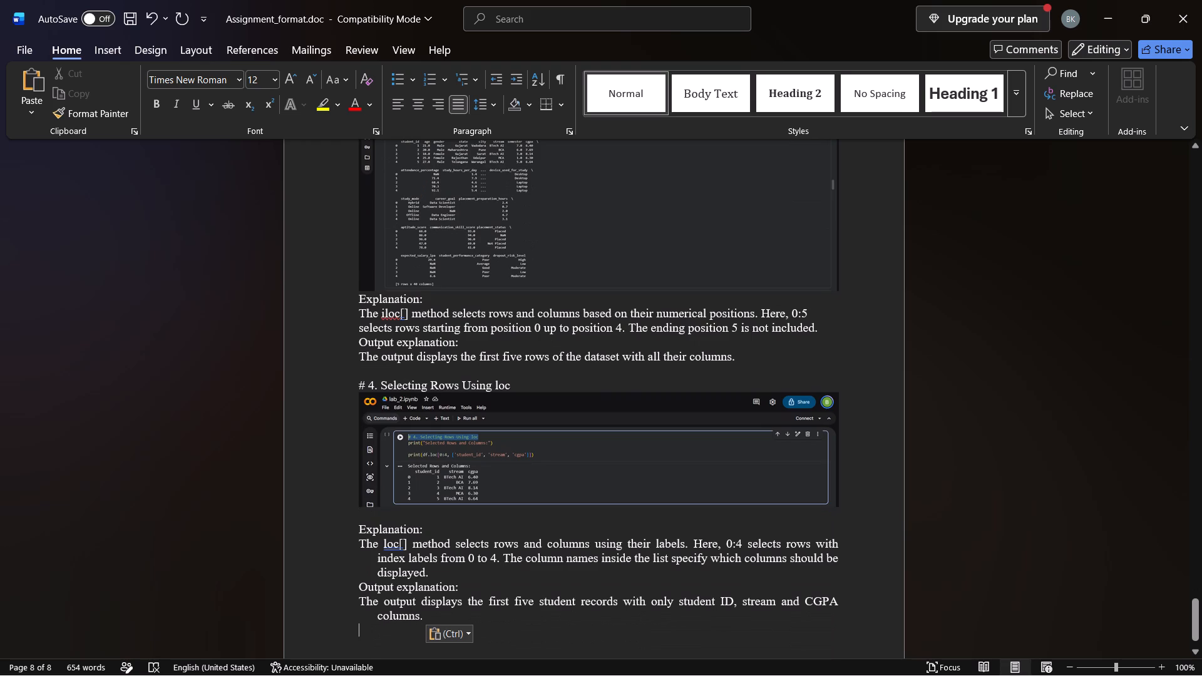
# Break the loc explanation lines after "selects rows with" and "columns should be", and its output explanation after "stream and CGPA".
pyautogui.click(841, 541)
pyautogui.press('Return')
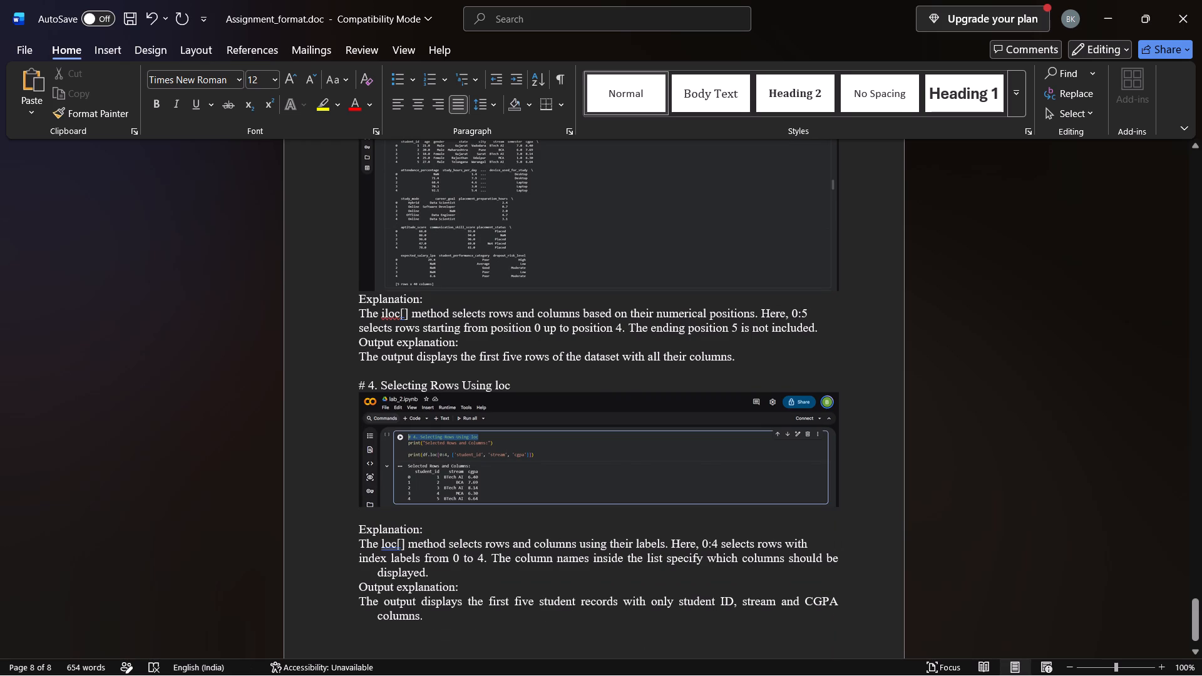
pyautogui.click(850, 562)
pyautogui.press('Return')
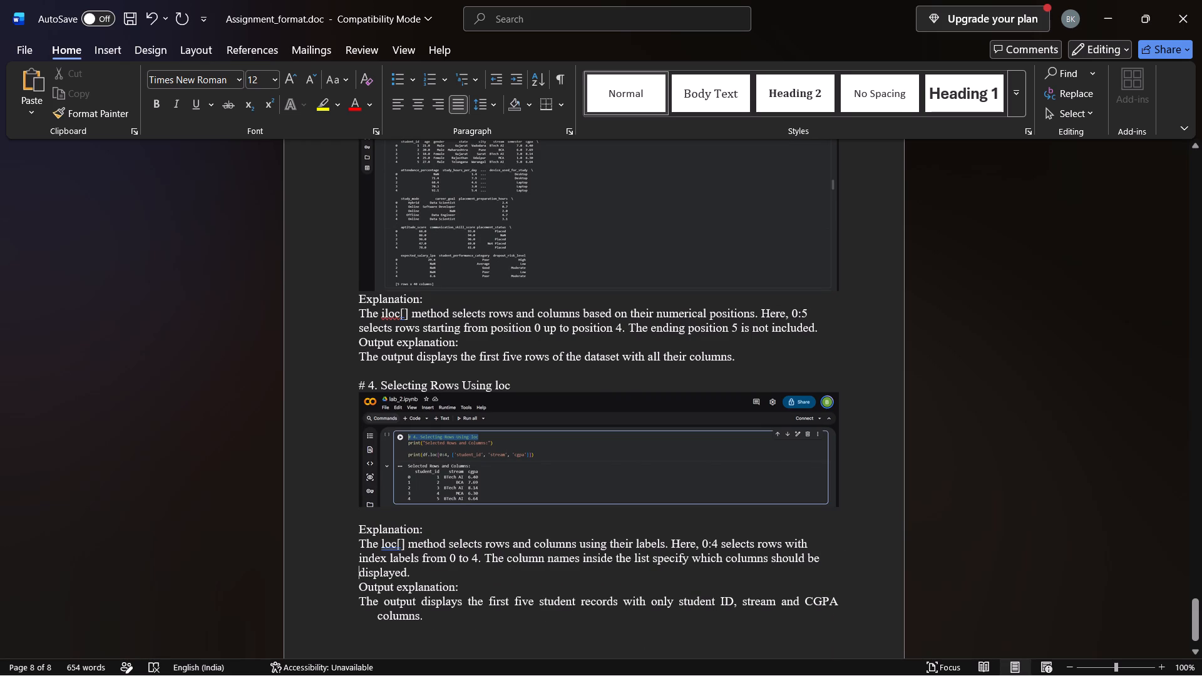
pyautogui.click(851, 602)
pyautogui.press('Return')
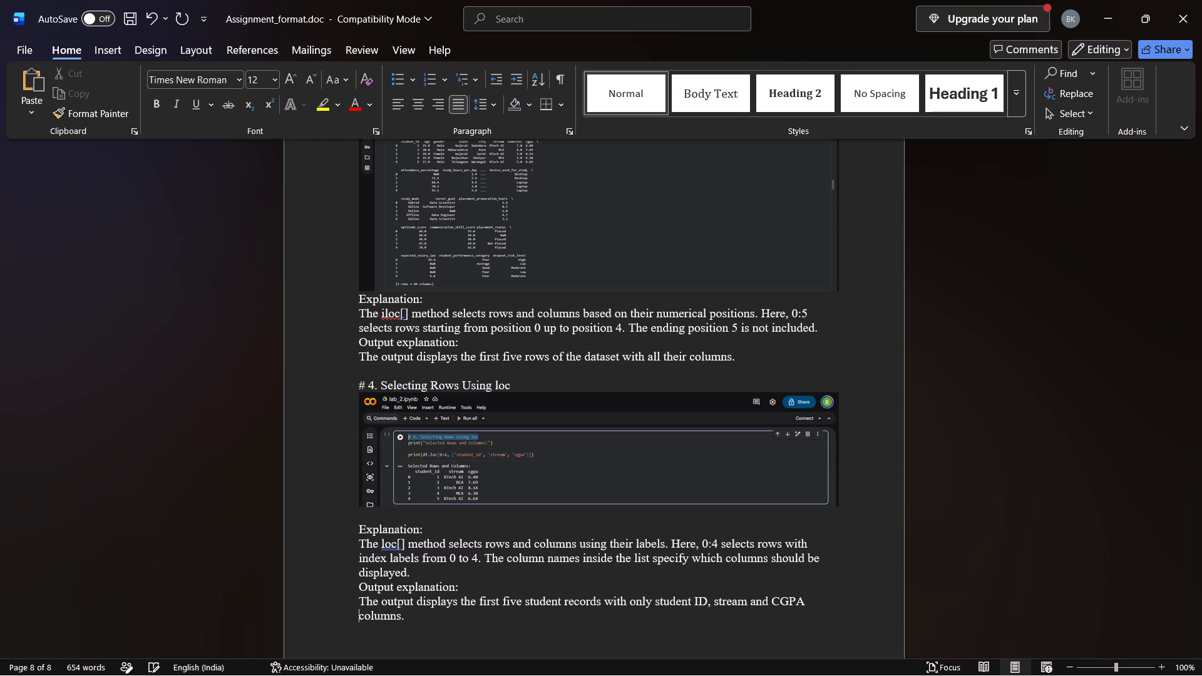
# Copy the comment "# 5. Filtering Students Based on CGPA" from Colab and paste it in Word, one blank line below the loc output explanation.
pyautogui.scroll(-1, 619, 652)
pyautogui.click(510, 582)
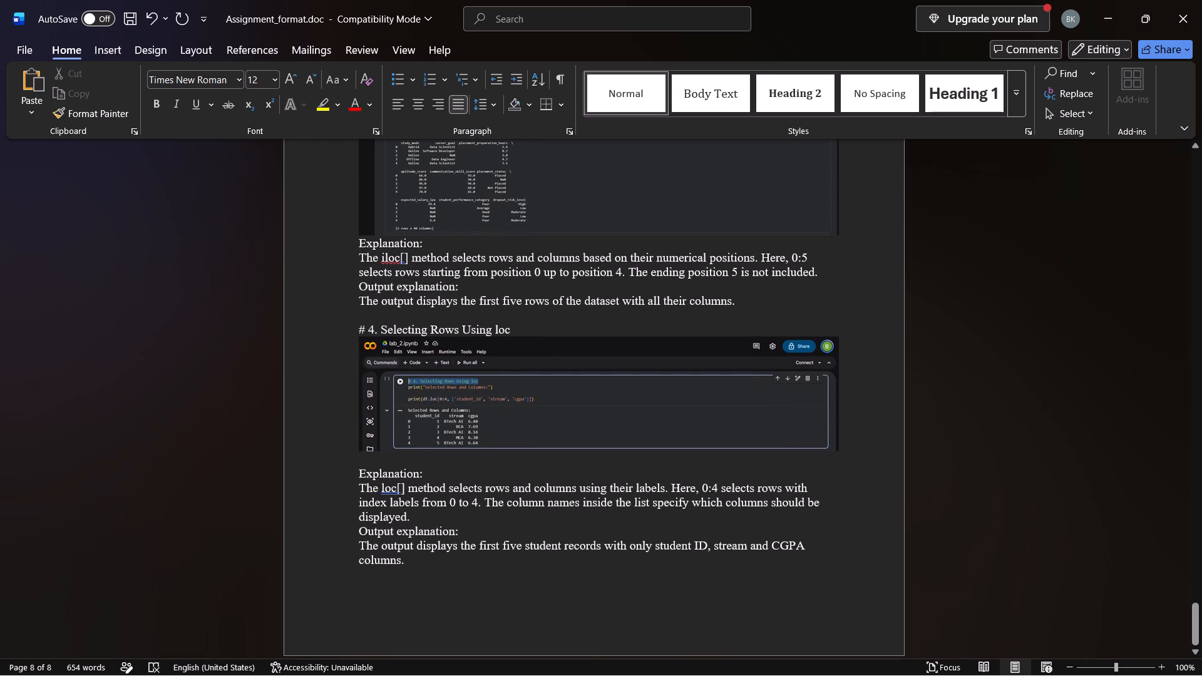
pyautogui.press('Return')
pyautogui.hotkey('alt', 'Tab')
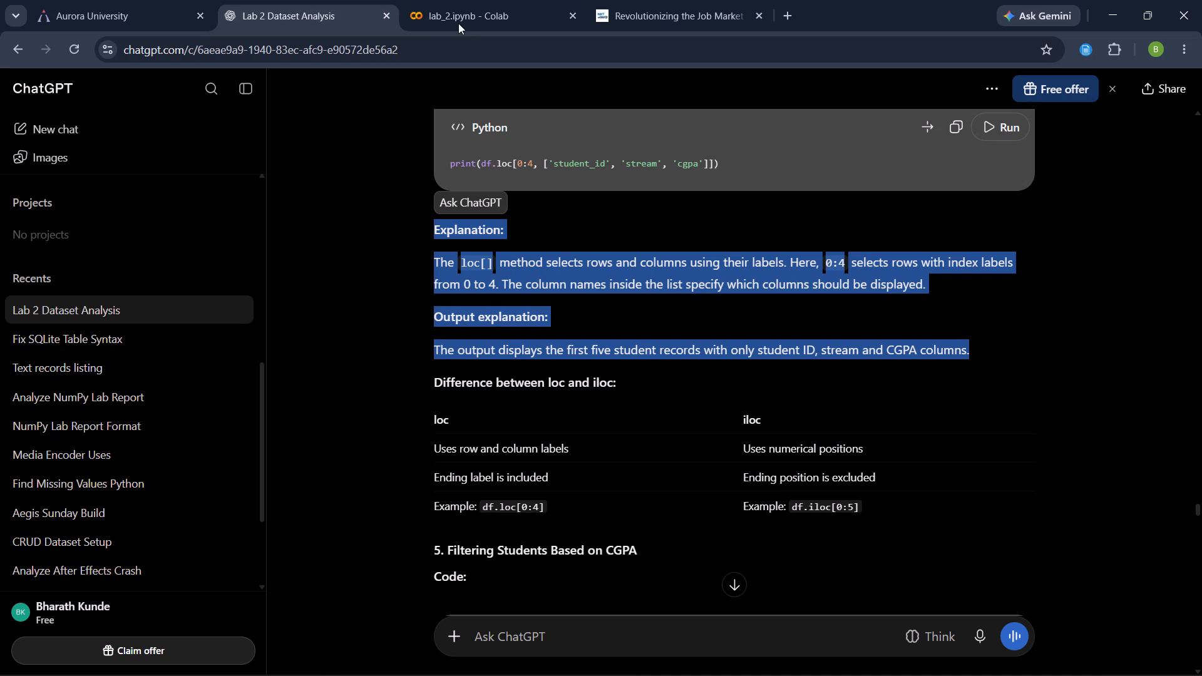
pyautogui.click(456, 19)
pyautogui.scroll(-2, 361, 364)
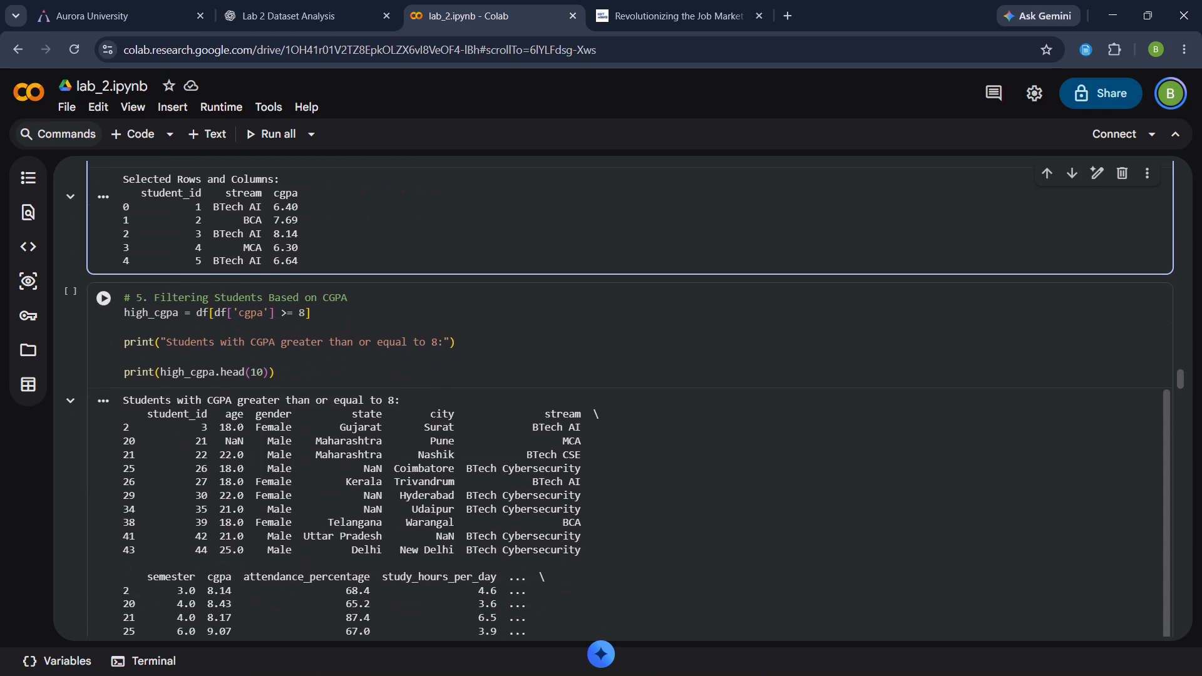
pyautogui.moveTo(364, 294); pyautogui.dragTo(125, 292)
pyautogui.hotkey('ctrl', 'c')
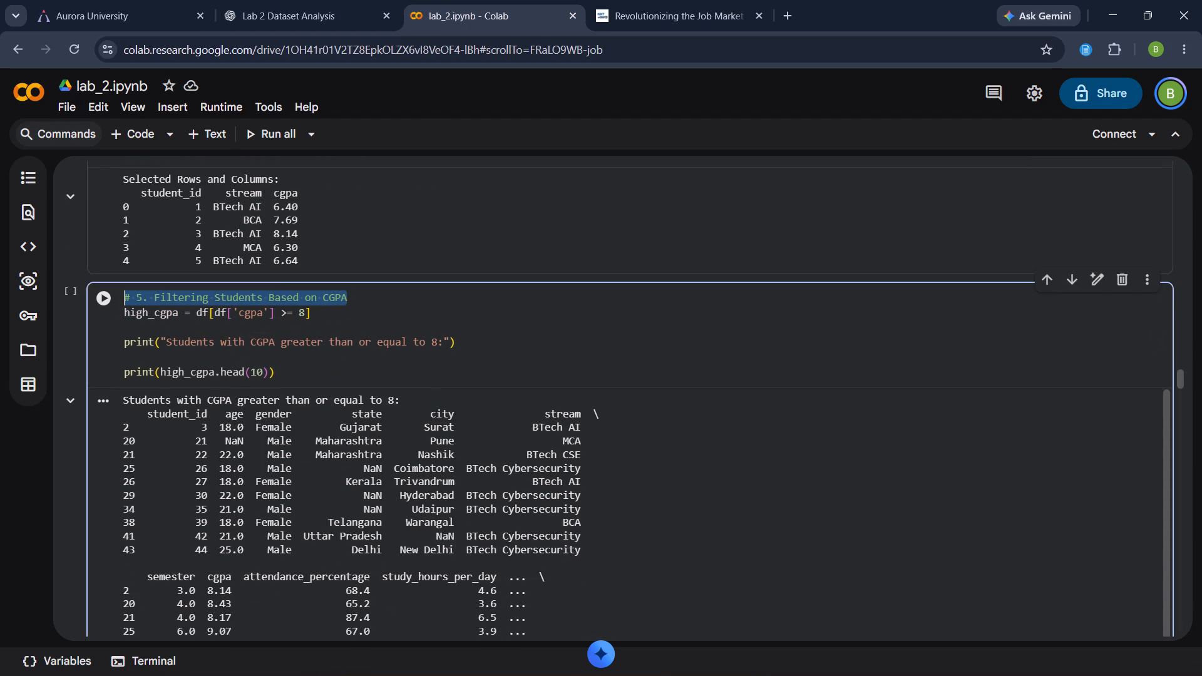
pyautogui.hotkey('alt', 'Tab')
pyautogui.hotkey('ctrl', 'v')
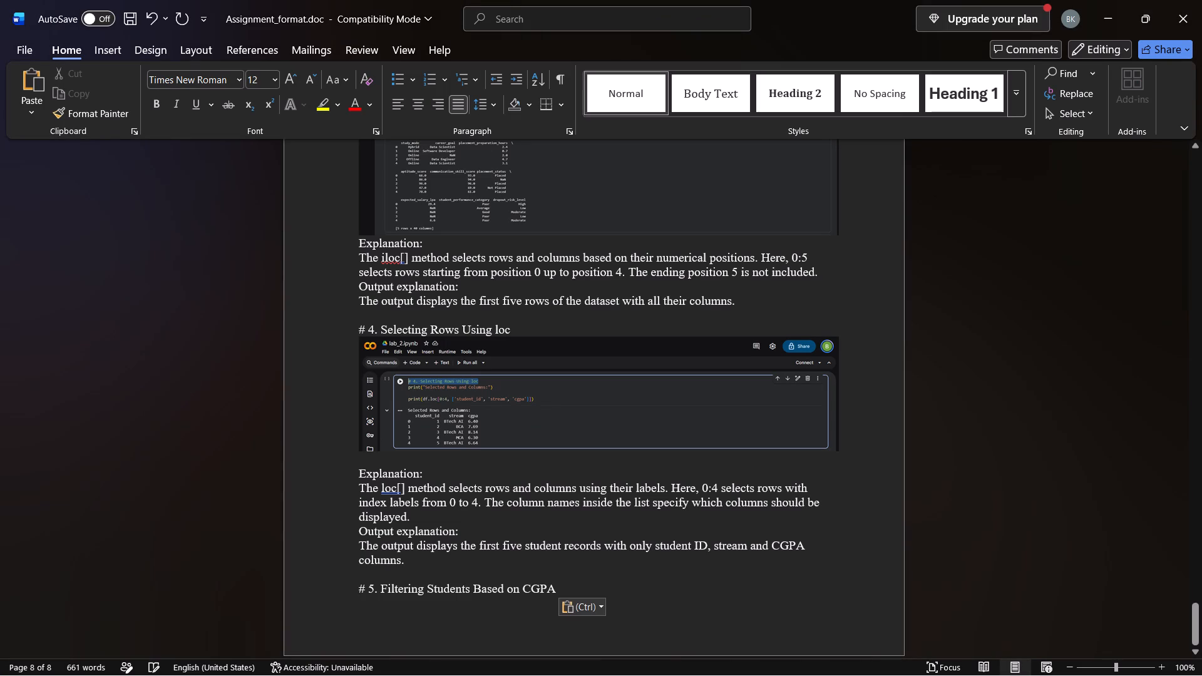
# Capture the Colab cell "# 5. Filtering Students Based on CGPA" with its code and first output tables at 67% page zoom.
pyautogui.hotkey('alt', 'Tab')
pyautogui.scroll(-1, 125, 292)
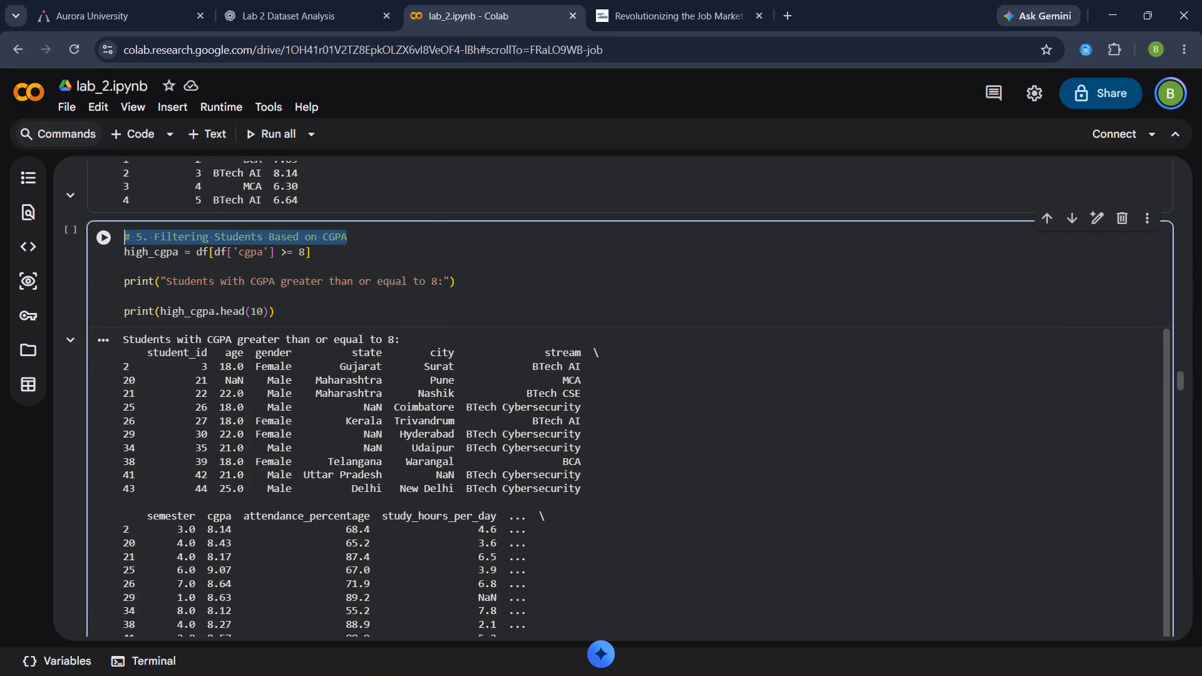
pyautogui.scroll(-4, 125, 292)
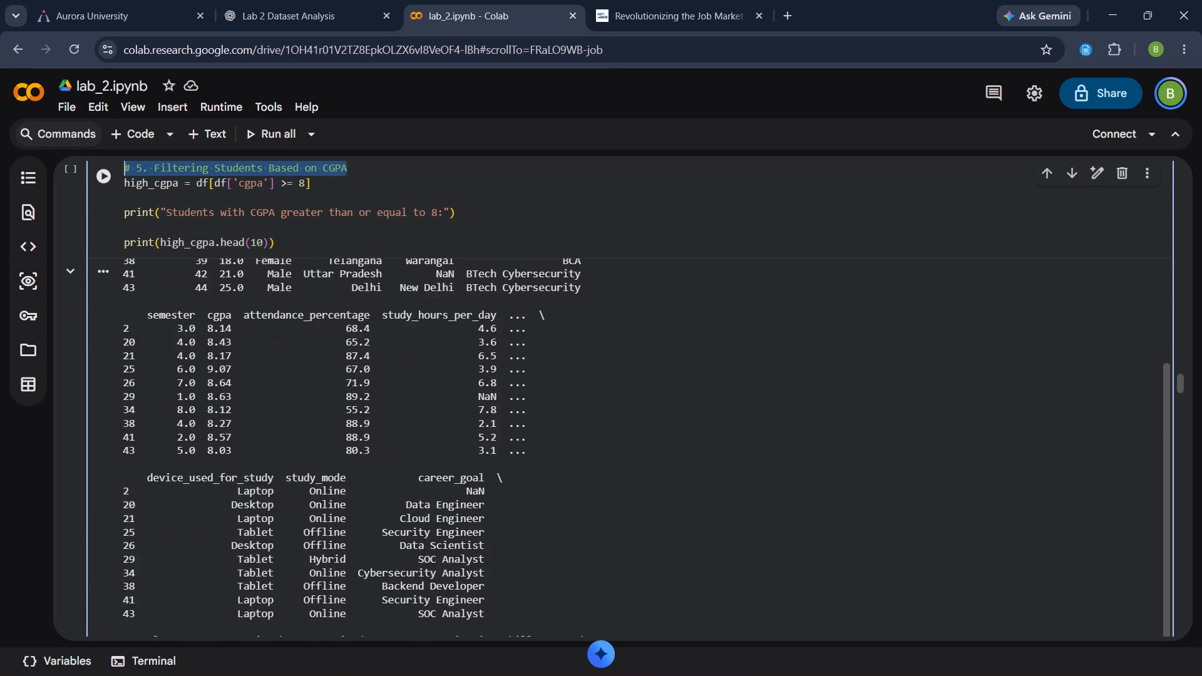
pyautogui.scroll(-6, 125, 292)
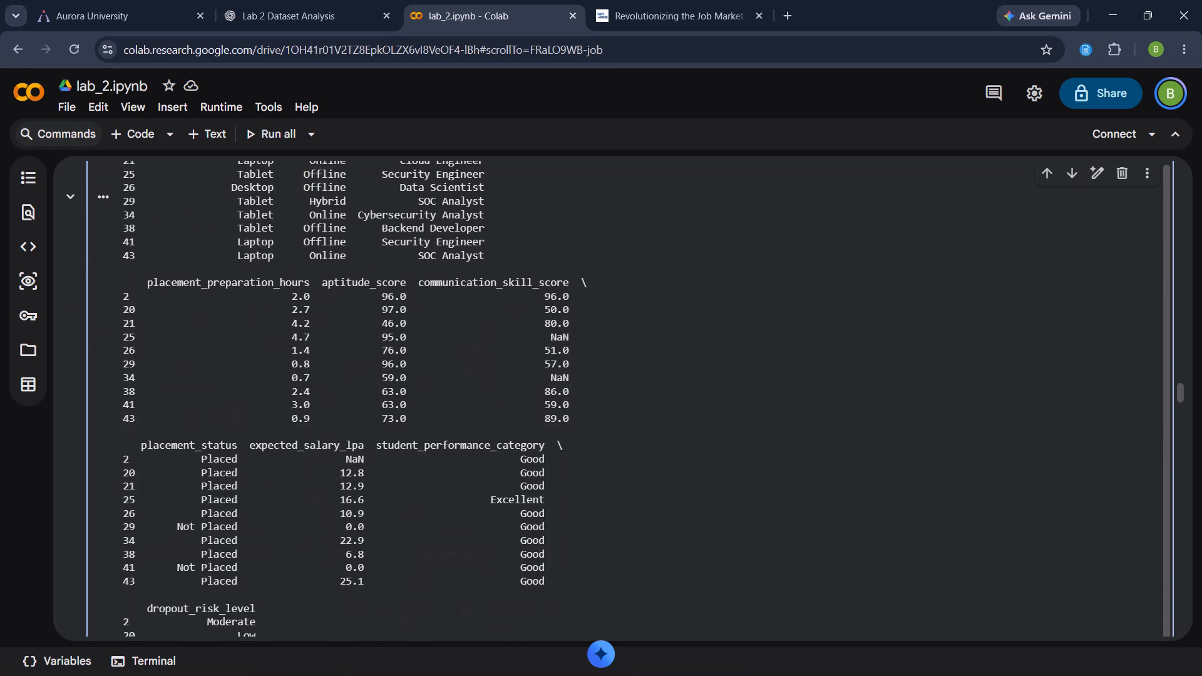
pyautogui.scroll(-8, 125, 292)
pyautogui.scroll(1, 125, 292)
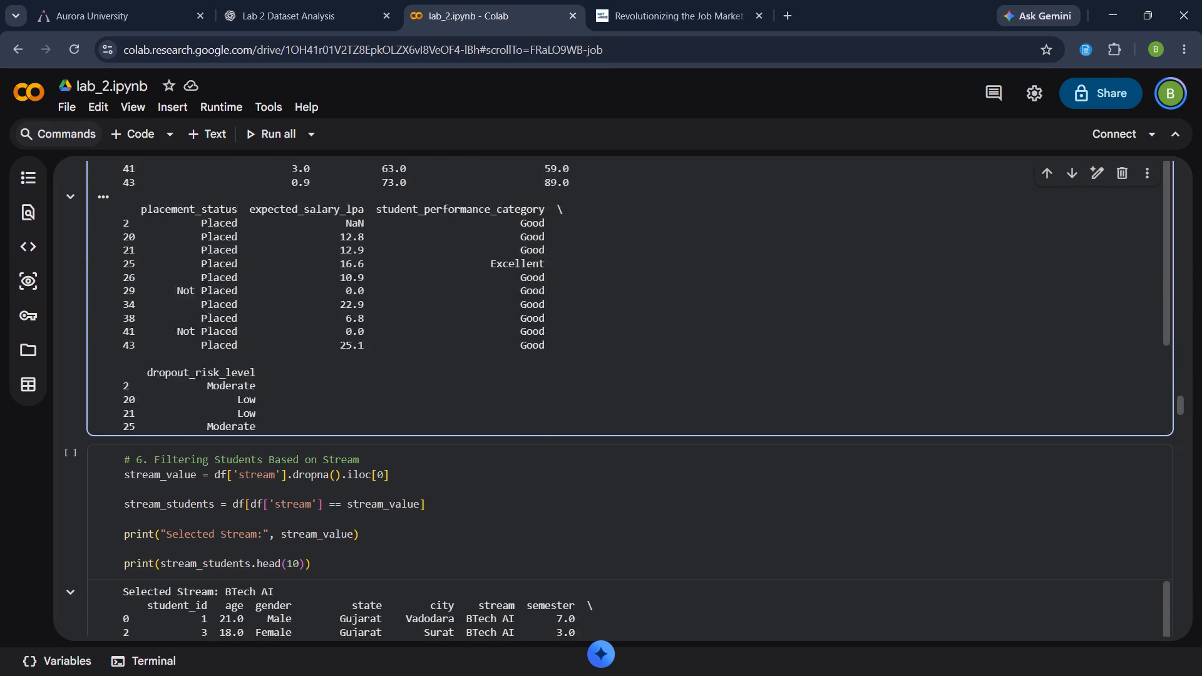
pyautogui.scroll(5, 125, 292)
pyautogui.scroll(-2, 125, 292)
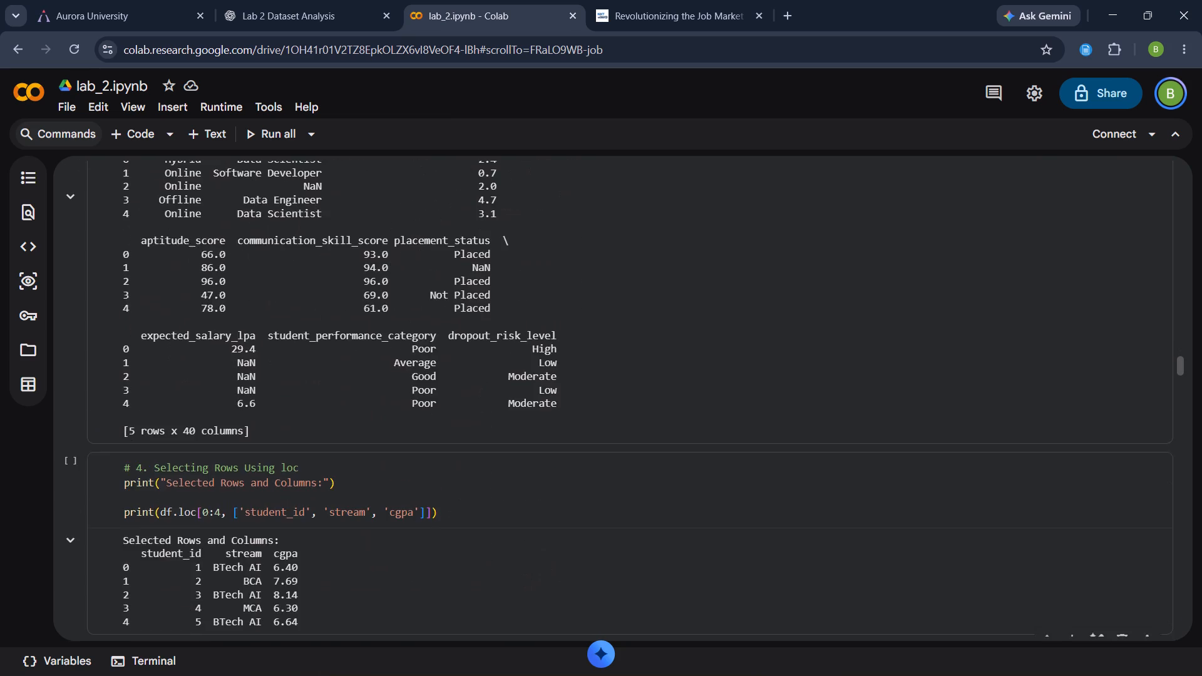
pyautogui.scroll(-3, 125, 292)
pyautogui.scroll(1, 125, 292)
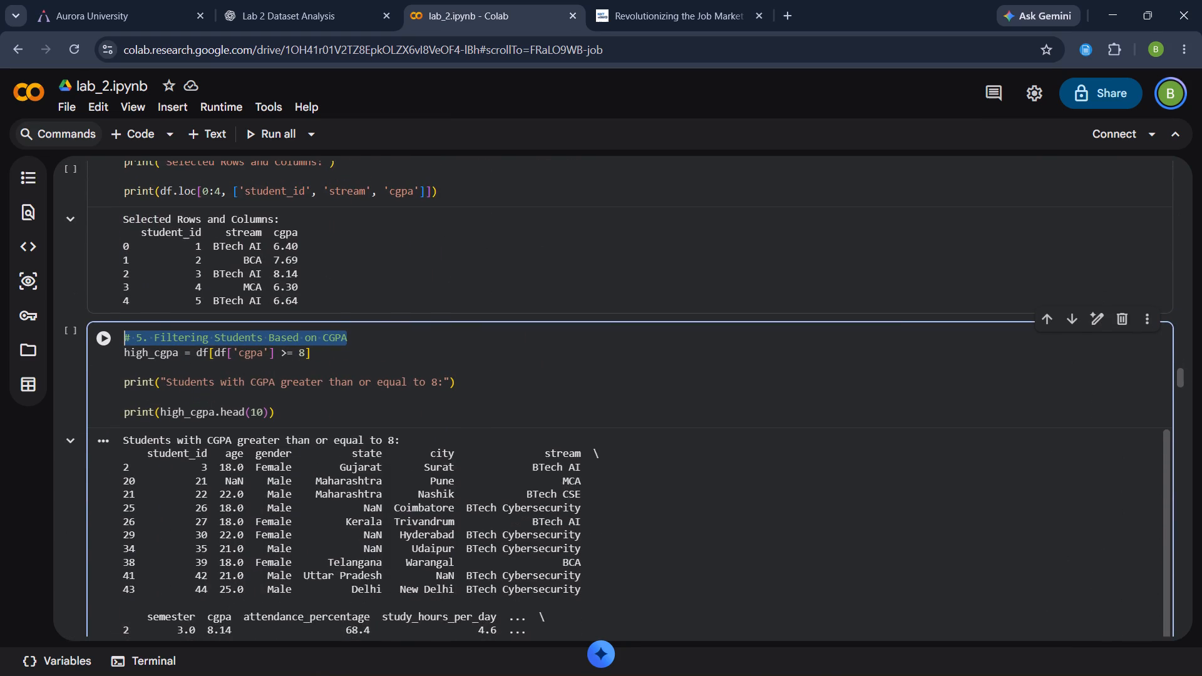
pyautogui.scroll(-2, 125, 292)
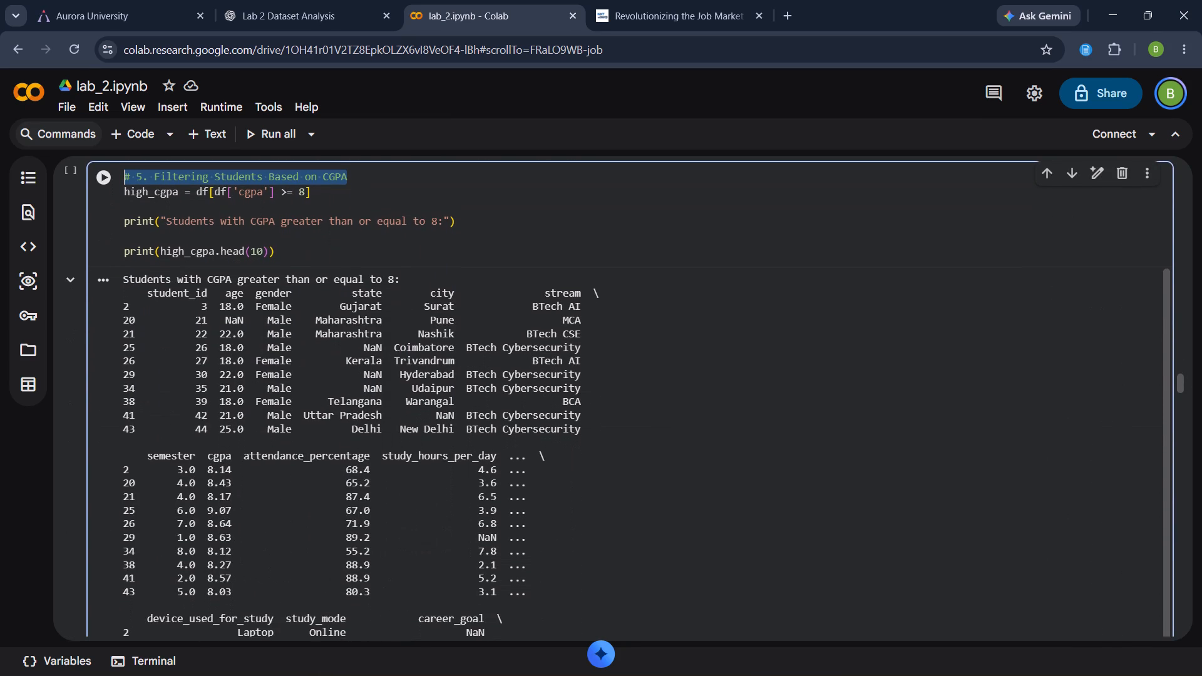
pyautogui.scroll(-1, 125, 292)
pyautogui.hotkey('ctrl', '-')
pyautogui.hotkey('ctrl', '-')
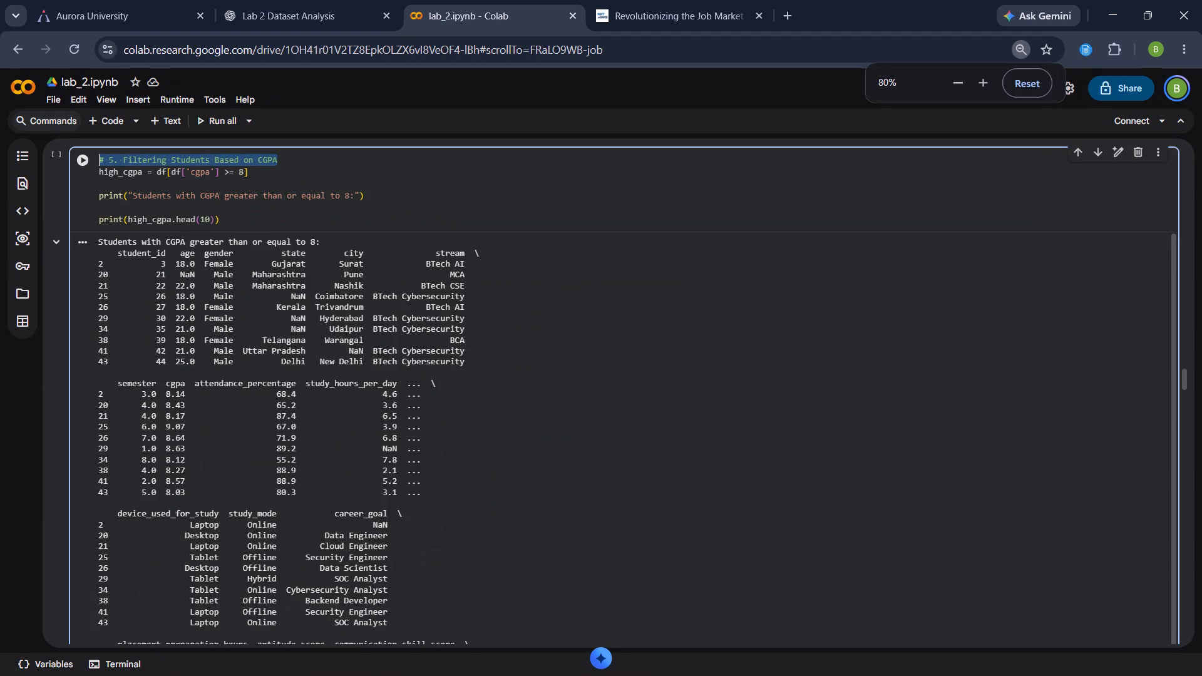
pyautogui.hotkey('ctrl', '-')
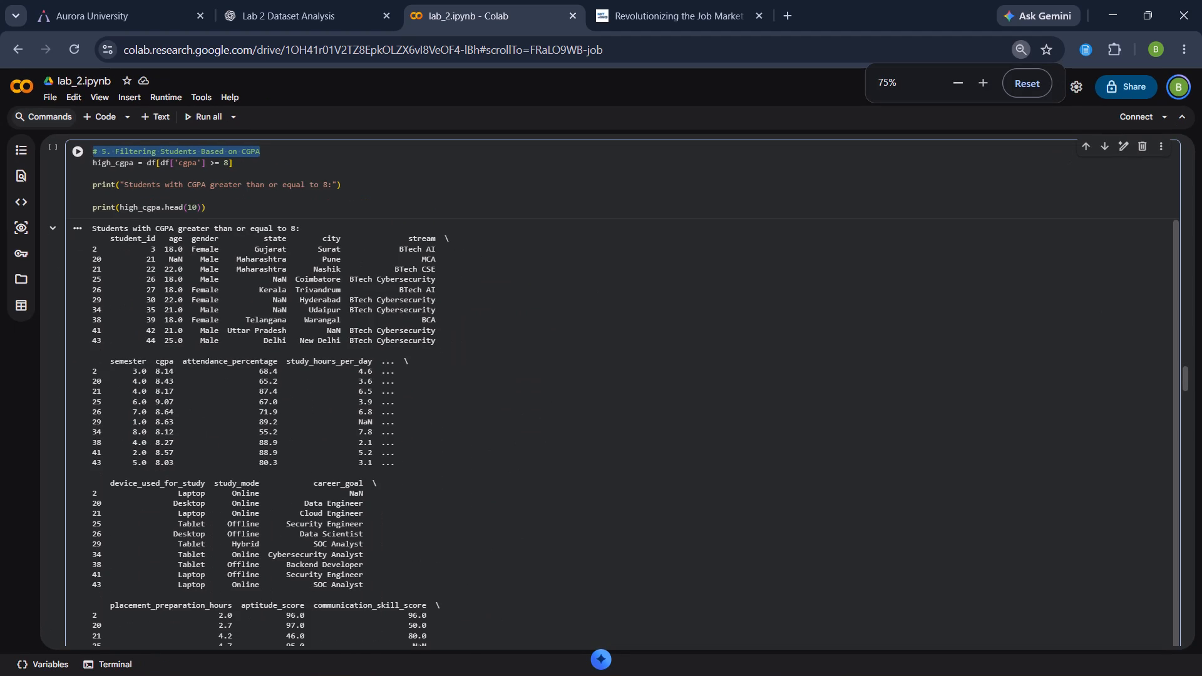
pyautogui.hotkey('ctrl', '-')
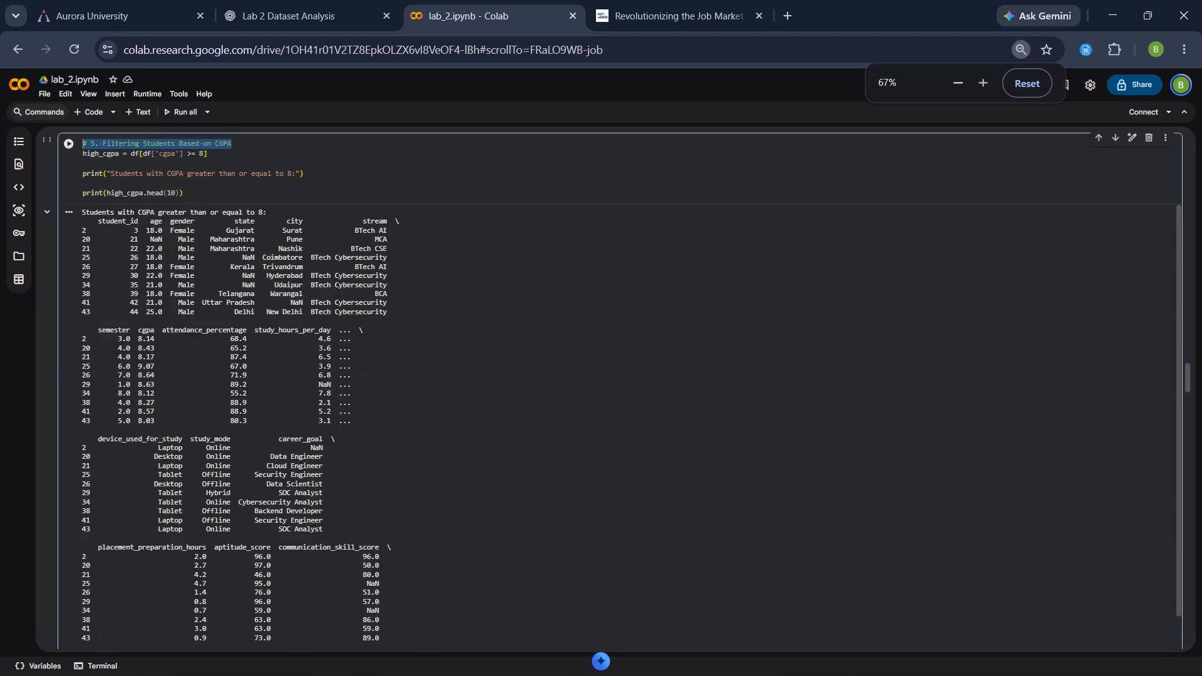
pyautogui.hotkey('ctrl', '-')
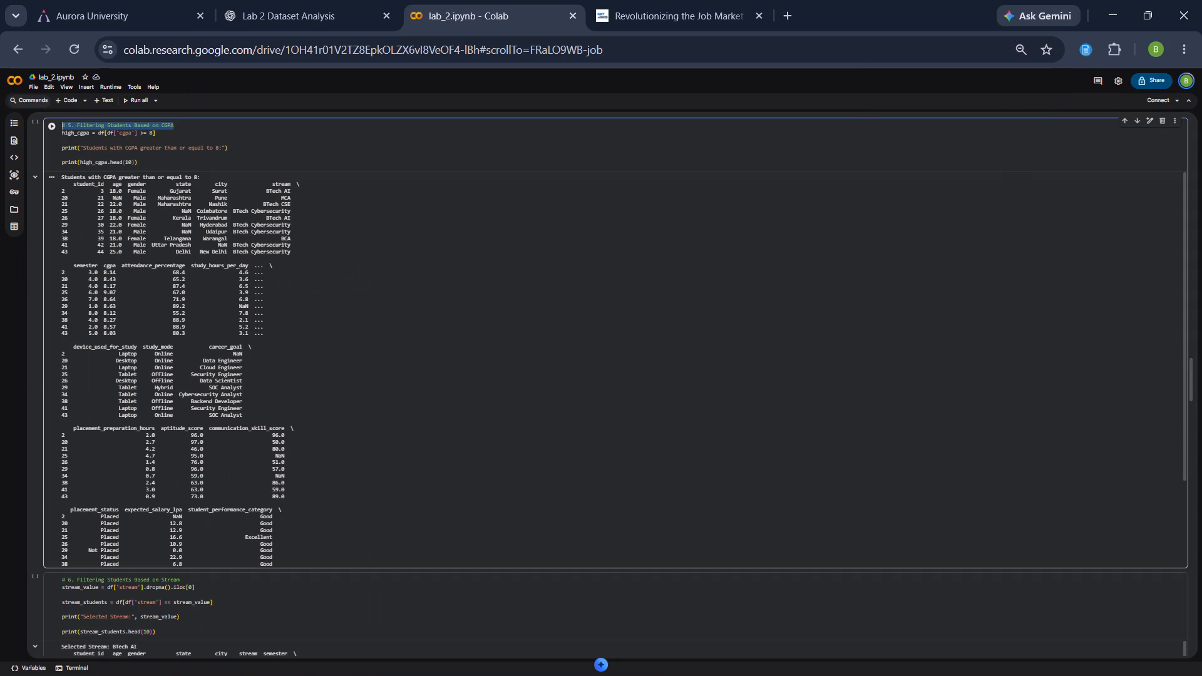
pyautogui.hotkey('ctrl', '=')
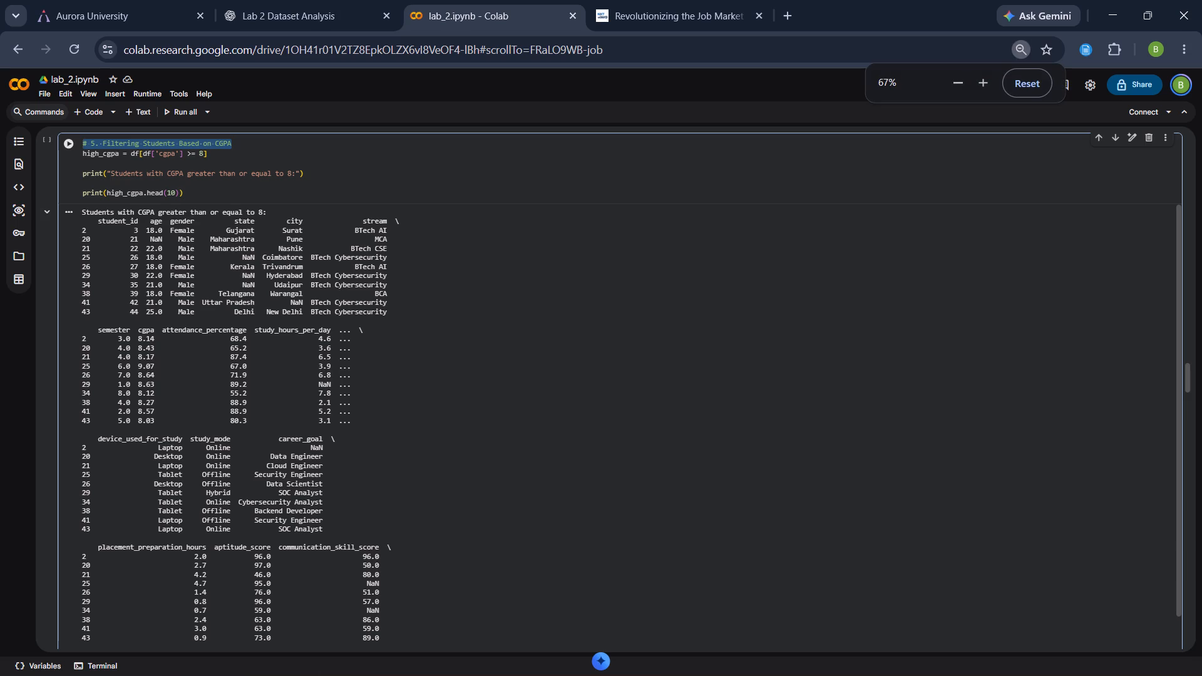
pyautogui.press('Print')
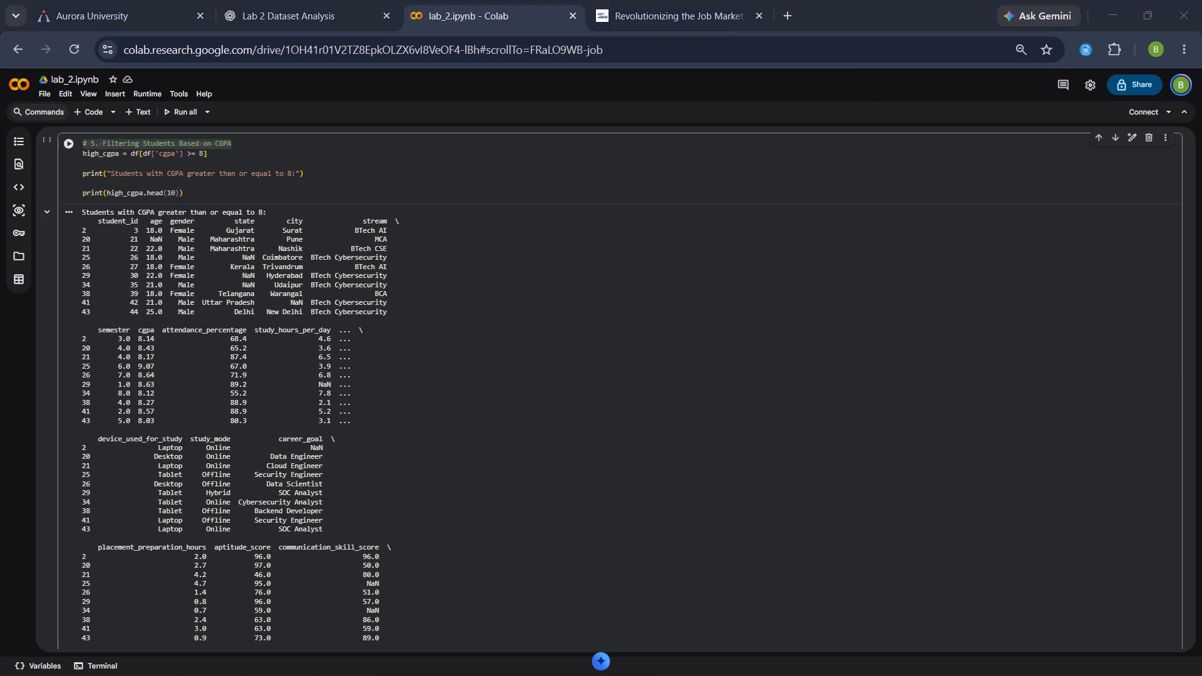
pyautogui.moveTo(0, 68); pyautogui.dragTo(1201, 675)
# Capture the rest of the CGPA filter output in Colab, down to "[10 rows x 40 columns]", as a second screenshot.
pyautogui.scroll(1, 396, 312)
pyautogui.hscroll(2, 1052, 617)
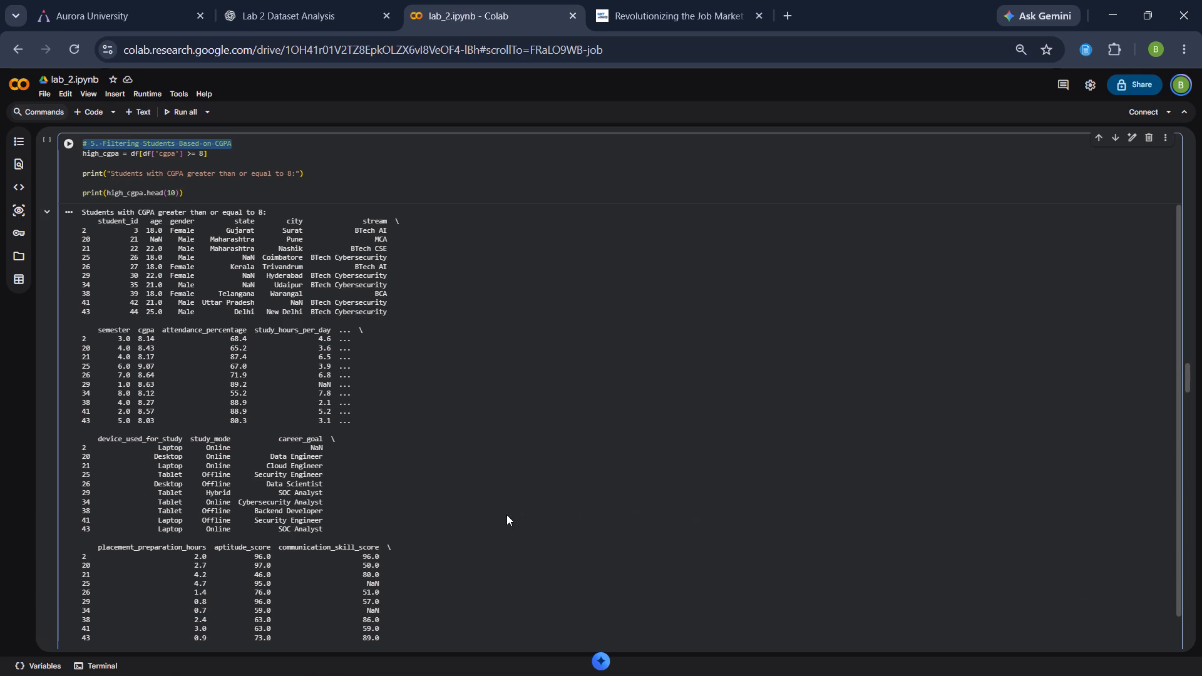
pyautogui.scroll(-3, 506, 515)
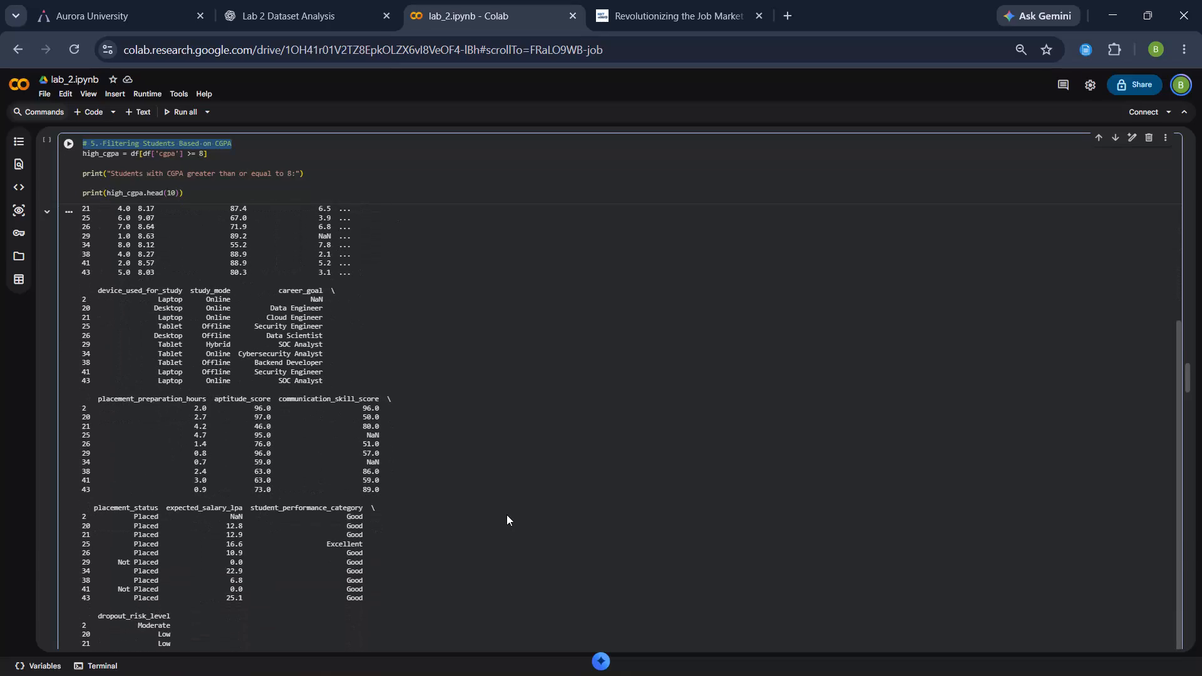
pyautogui.scroll(-2, 506, 515)
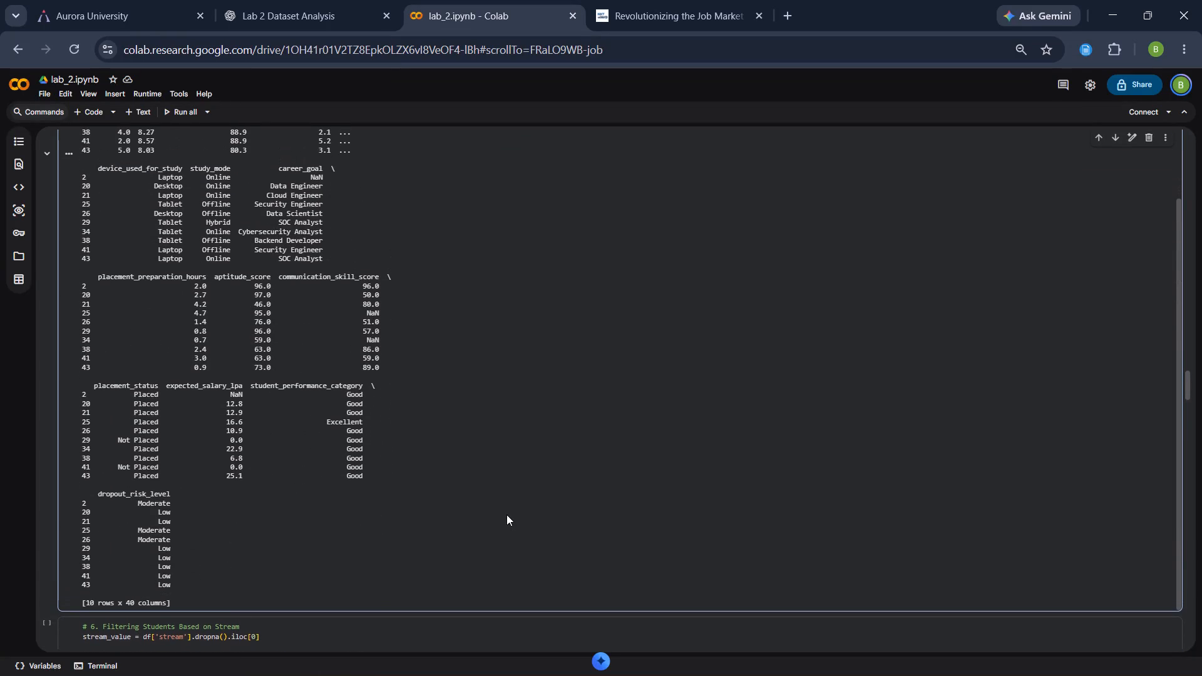
pyautogui.hscroll(1, 506, 515)
pyautogui.scroll(1, 456, 641)
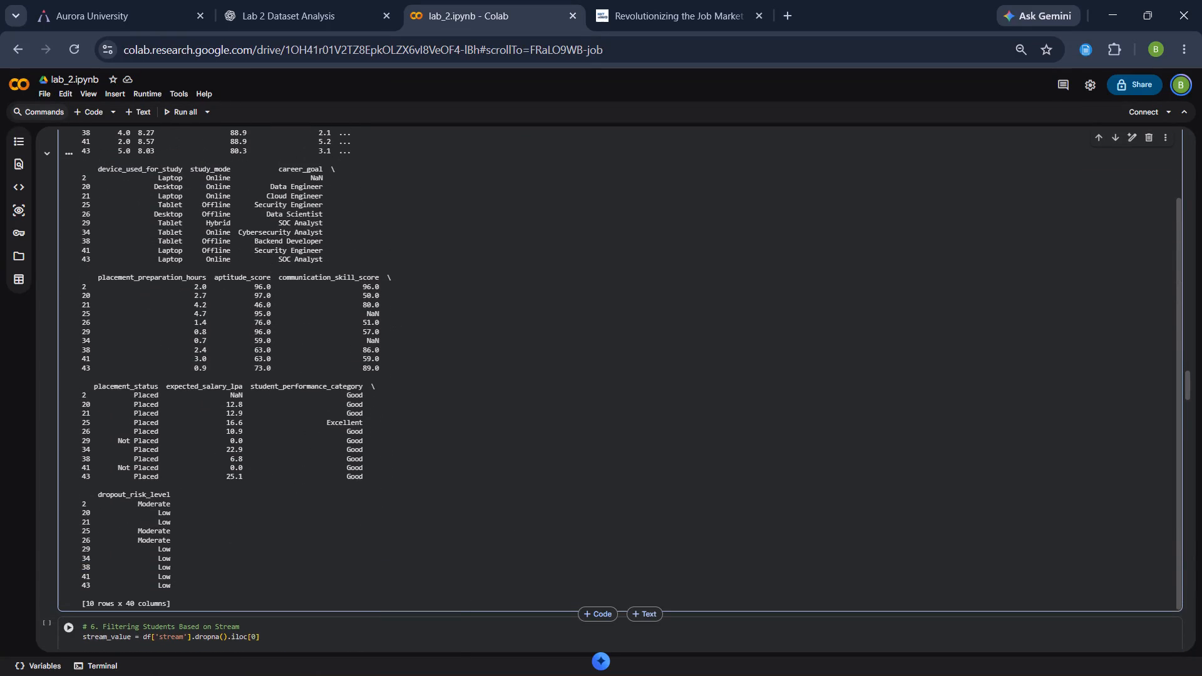
pyautogui.scroll(2, 456, 641)
pyautogui.press('Print')
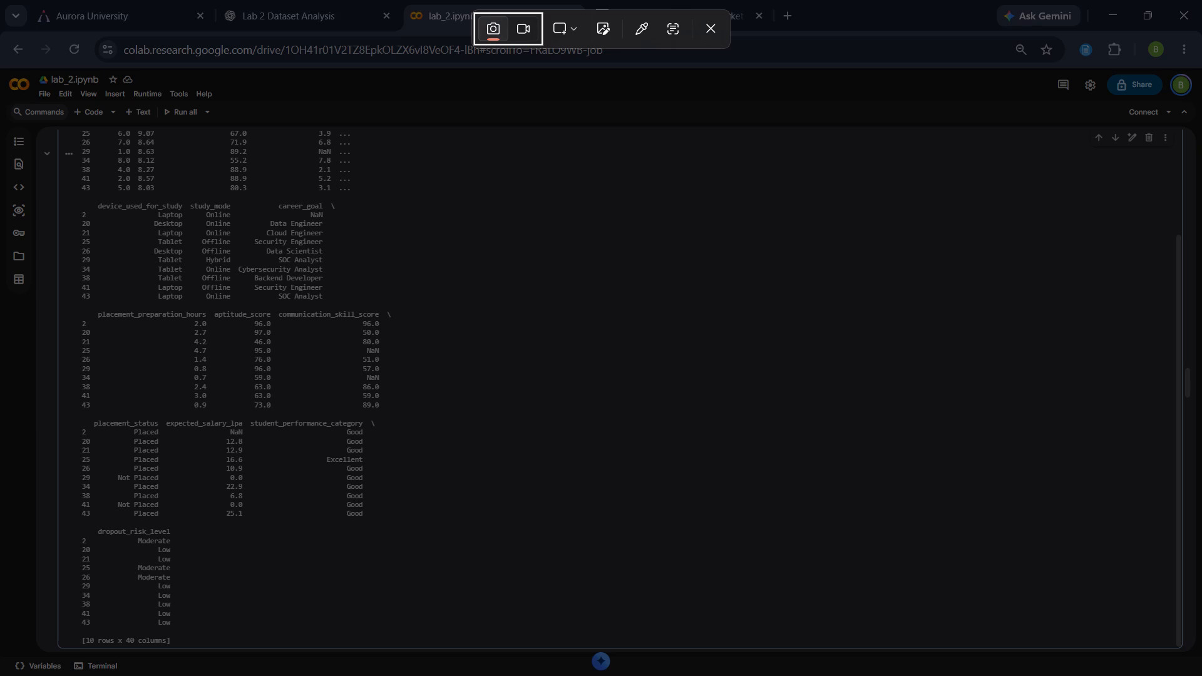
pyautogui.moveTo(0, 68); pyautogui.dragTo(1201, 675)
pyautogui.hscroll(1, 499, 414)
pyautogui.hscroll(1, 1201, 675)
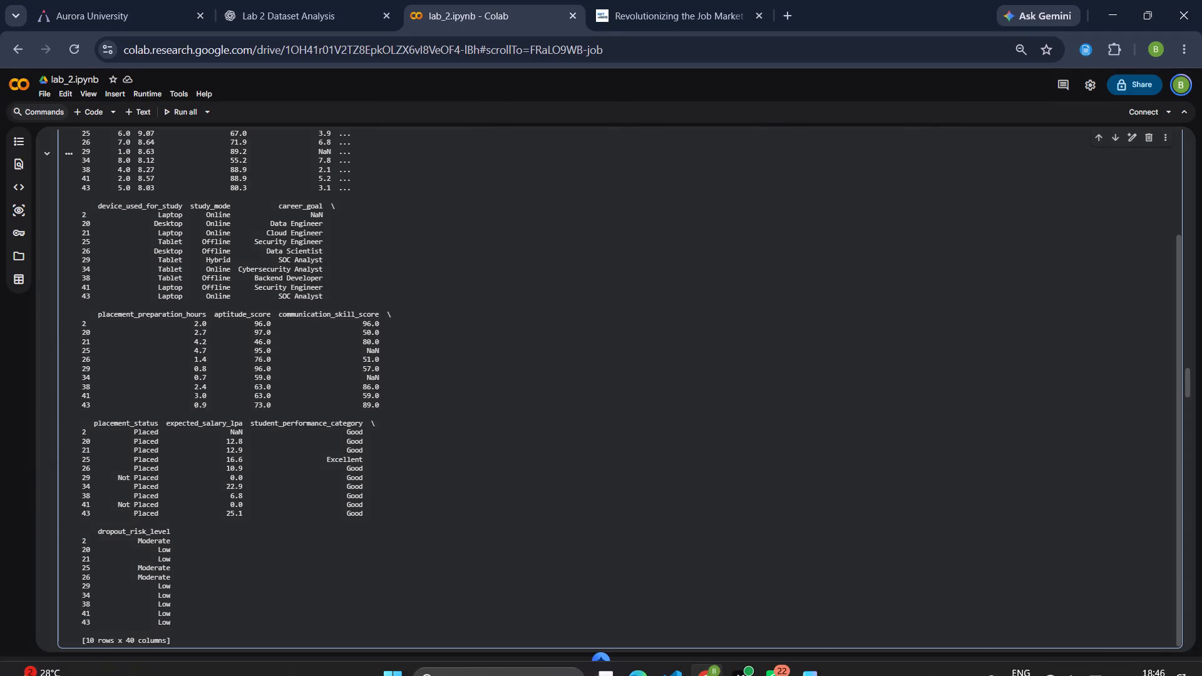
# Paste the first CGPA filter screenshot, showing the code and first tables, in Word below the "# 5. Filtering Students Based on CGPA" heading.
pyautogui.click(812, 672)
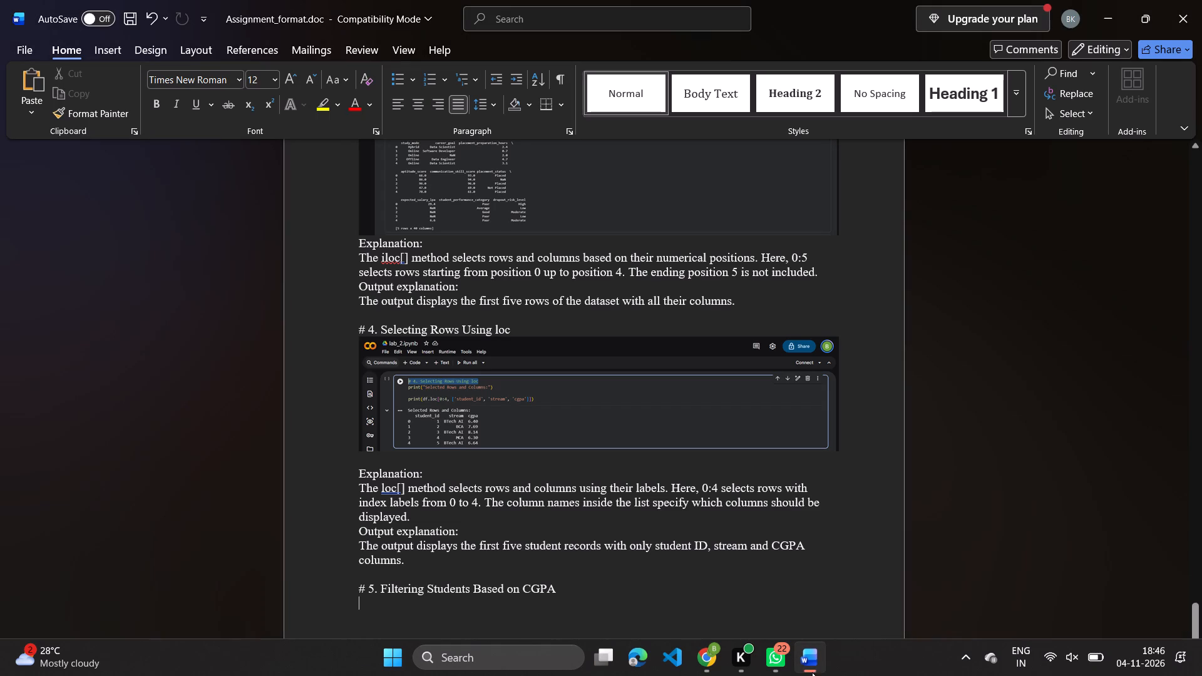
pyautogui.press('super+v')
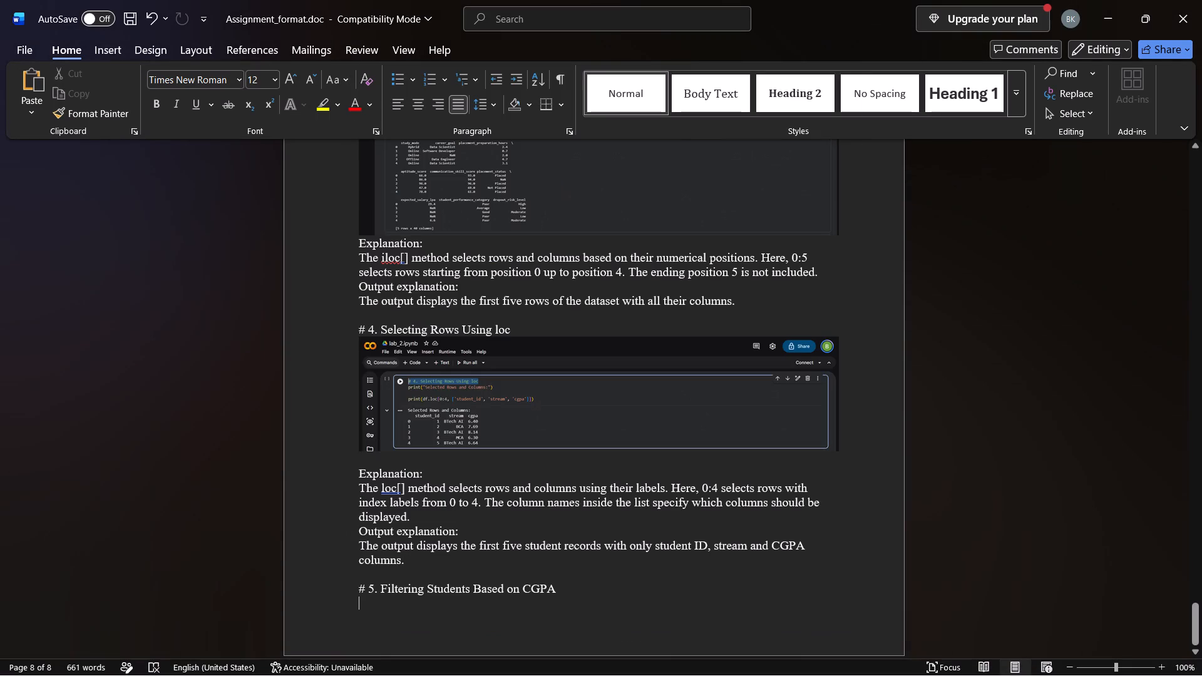
pyautogui.press('super+v')
pyautogui.scroll(-1, 444, 553)
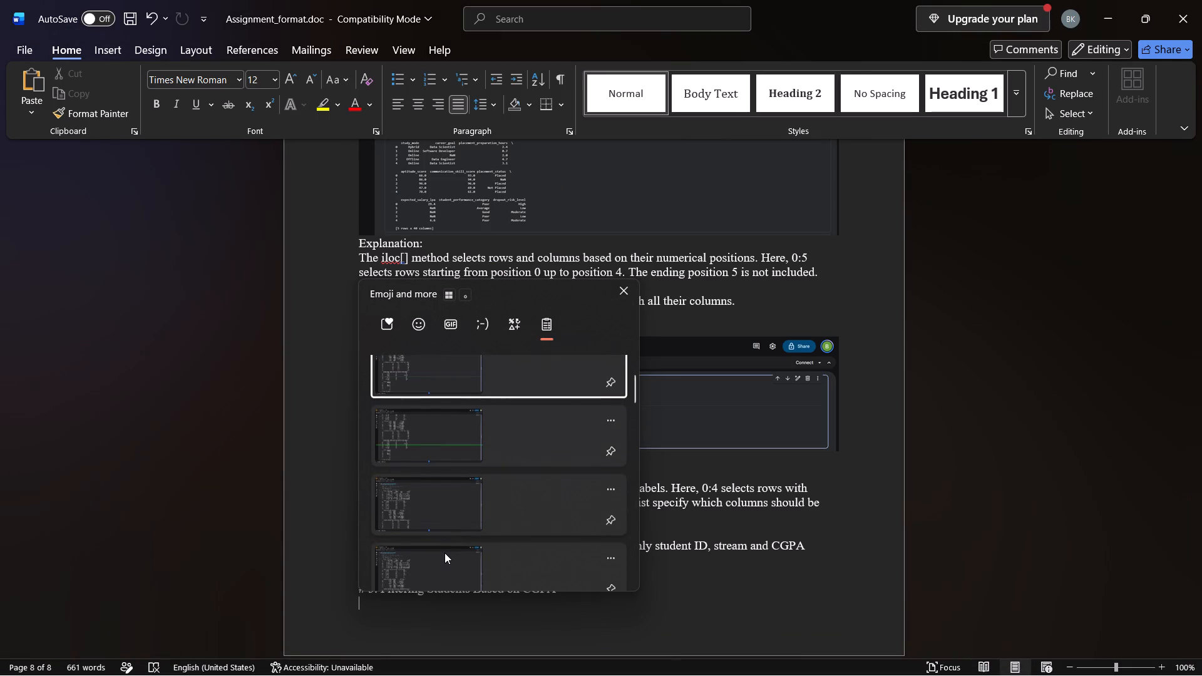
pyautogui.scroll(-2, 444, 553)
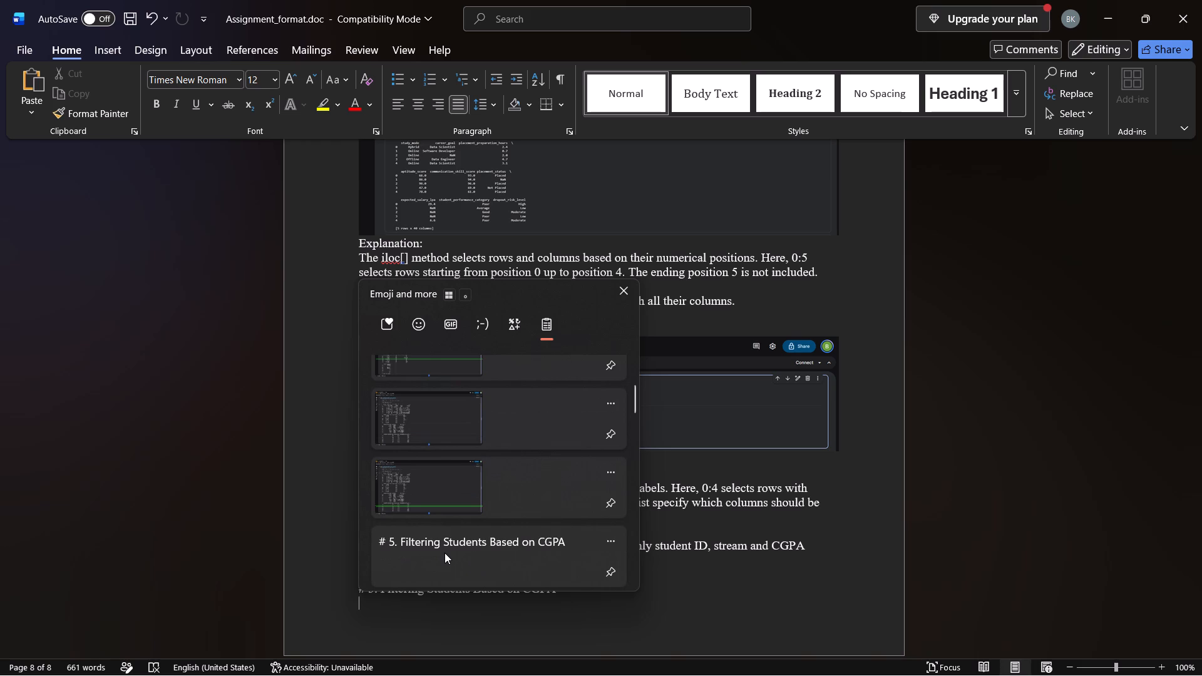
pyautogui.scroll(1, 470, 523)
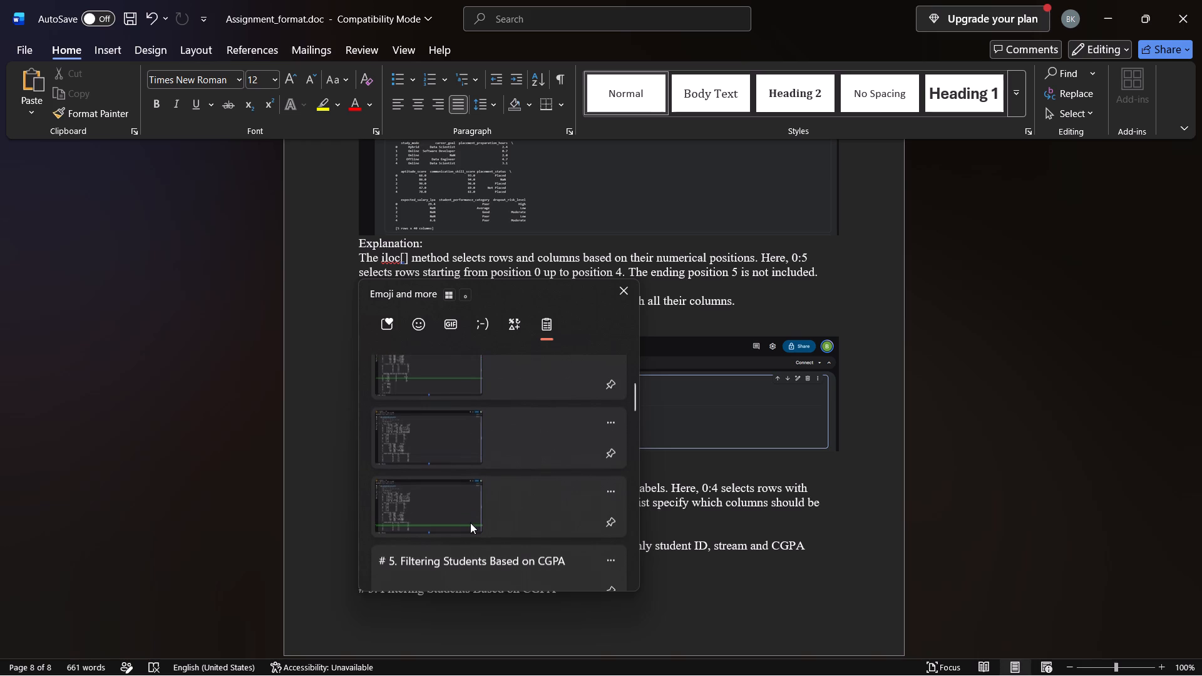
pyautogui.scroll(2, 470, 523)
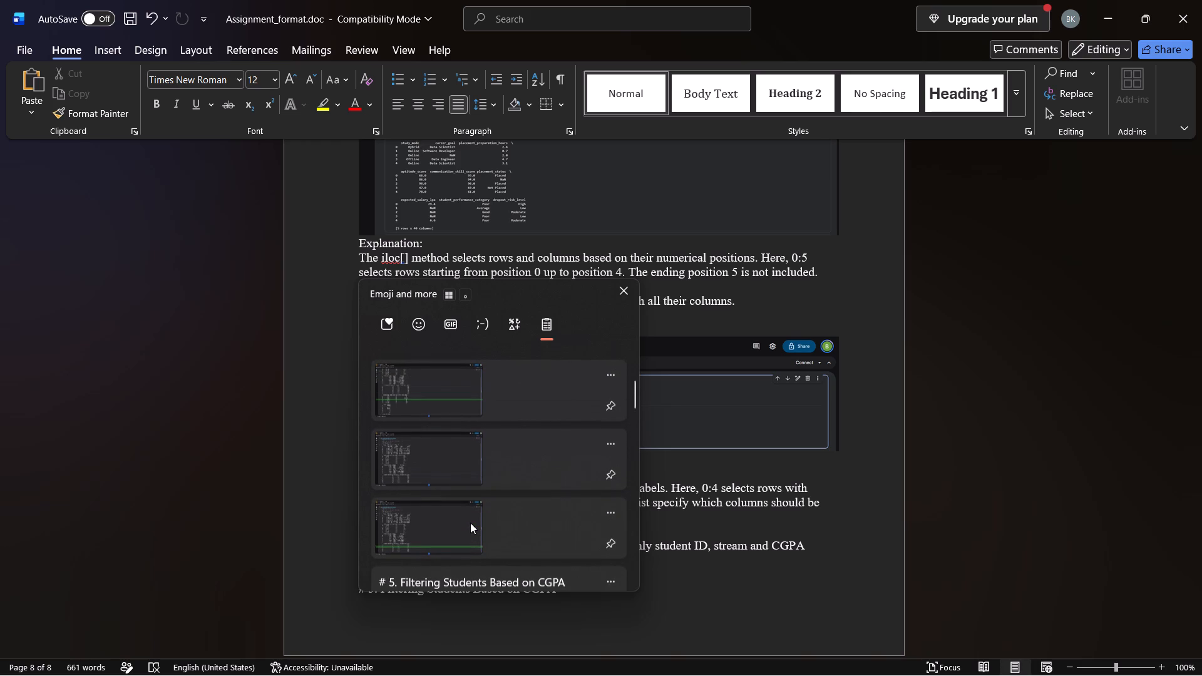
pyautogui.click(452, 476)
pyautogui.hotkey('ctrl', 'v')
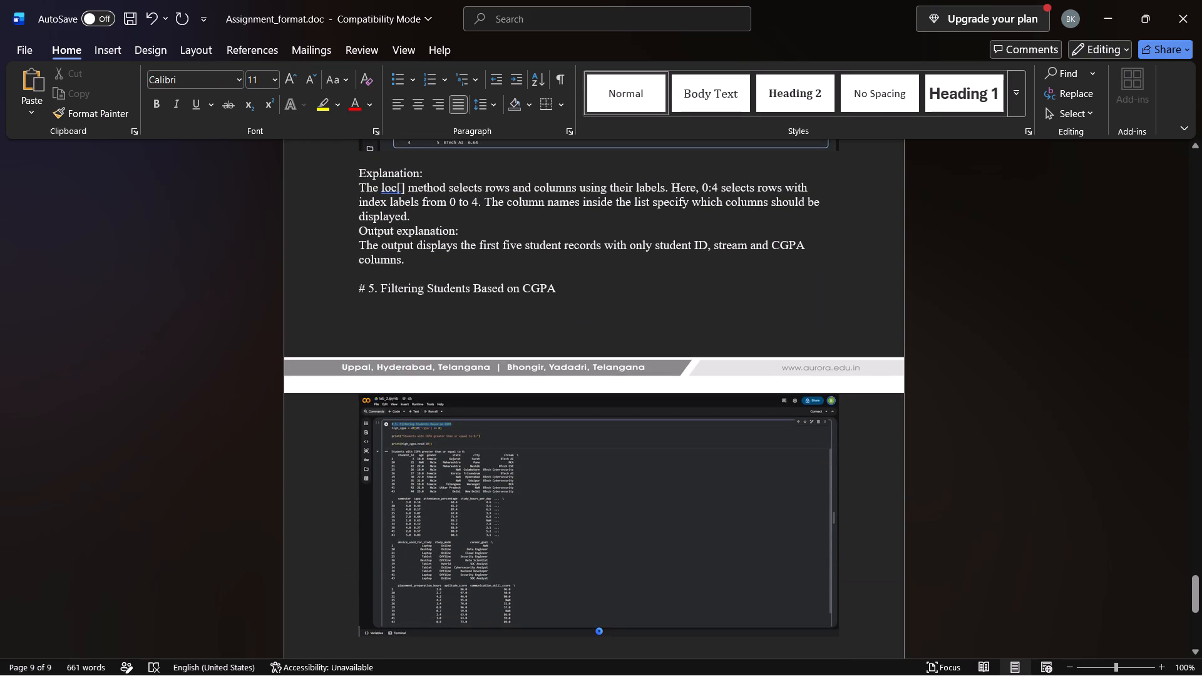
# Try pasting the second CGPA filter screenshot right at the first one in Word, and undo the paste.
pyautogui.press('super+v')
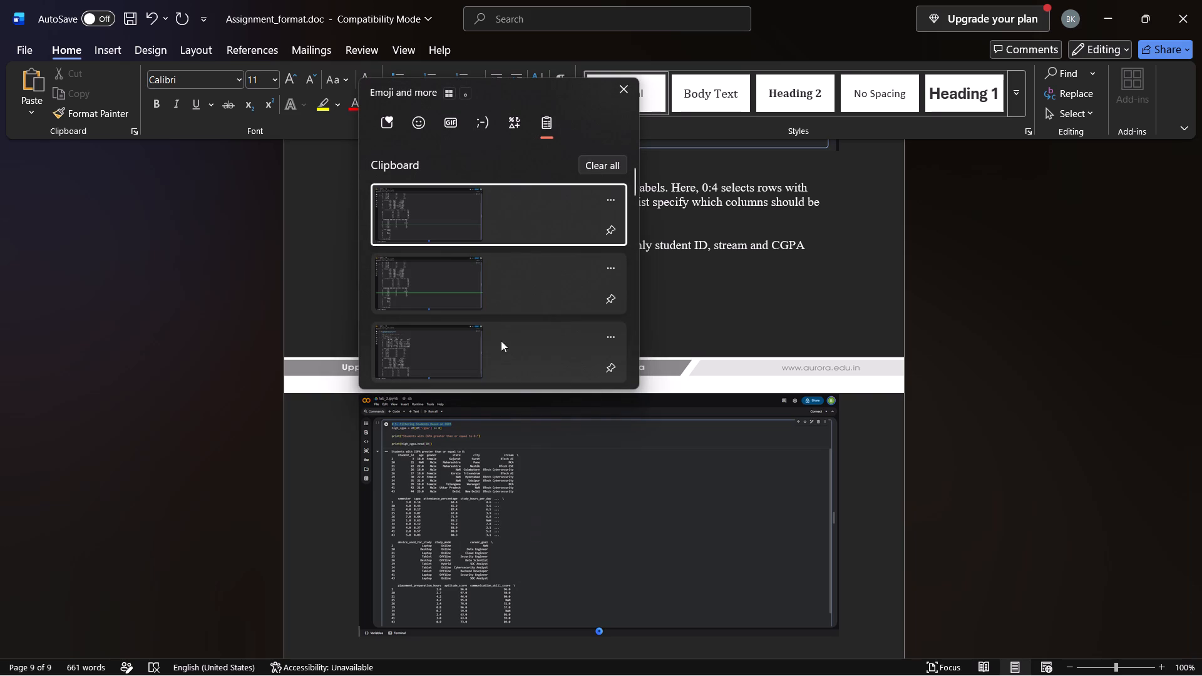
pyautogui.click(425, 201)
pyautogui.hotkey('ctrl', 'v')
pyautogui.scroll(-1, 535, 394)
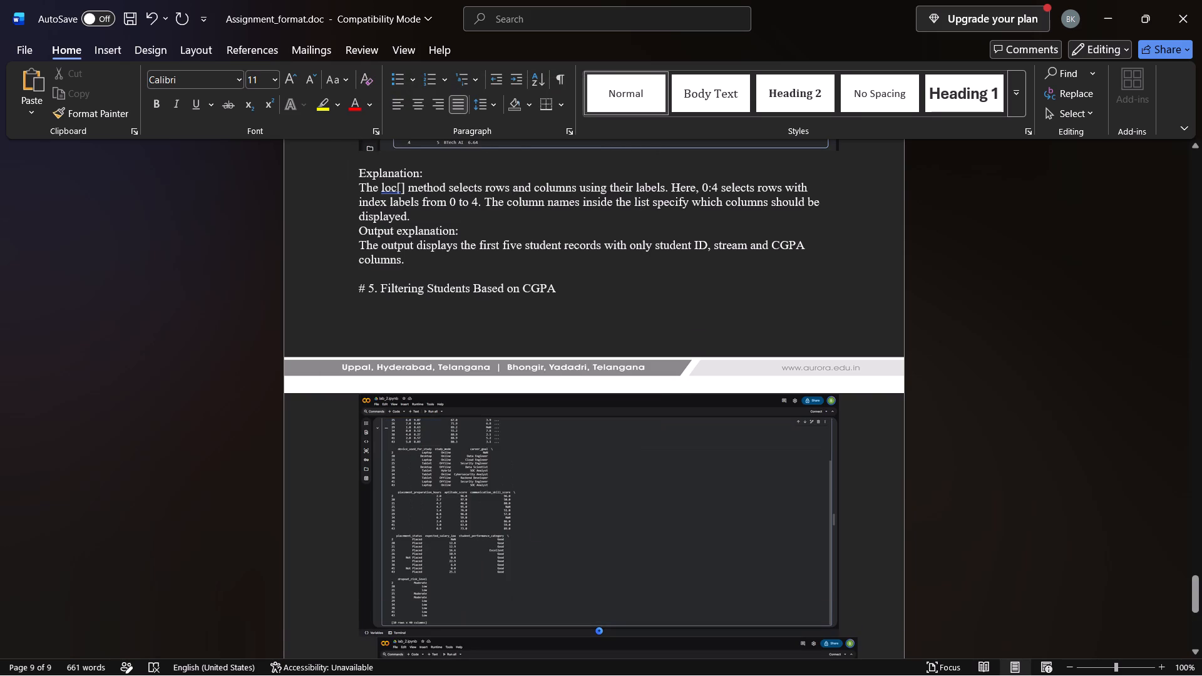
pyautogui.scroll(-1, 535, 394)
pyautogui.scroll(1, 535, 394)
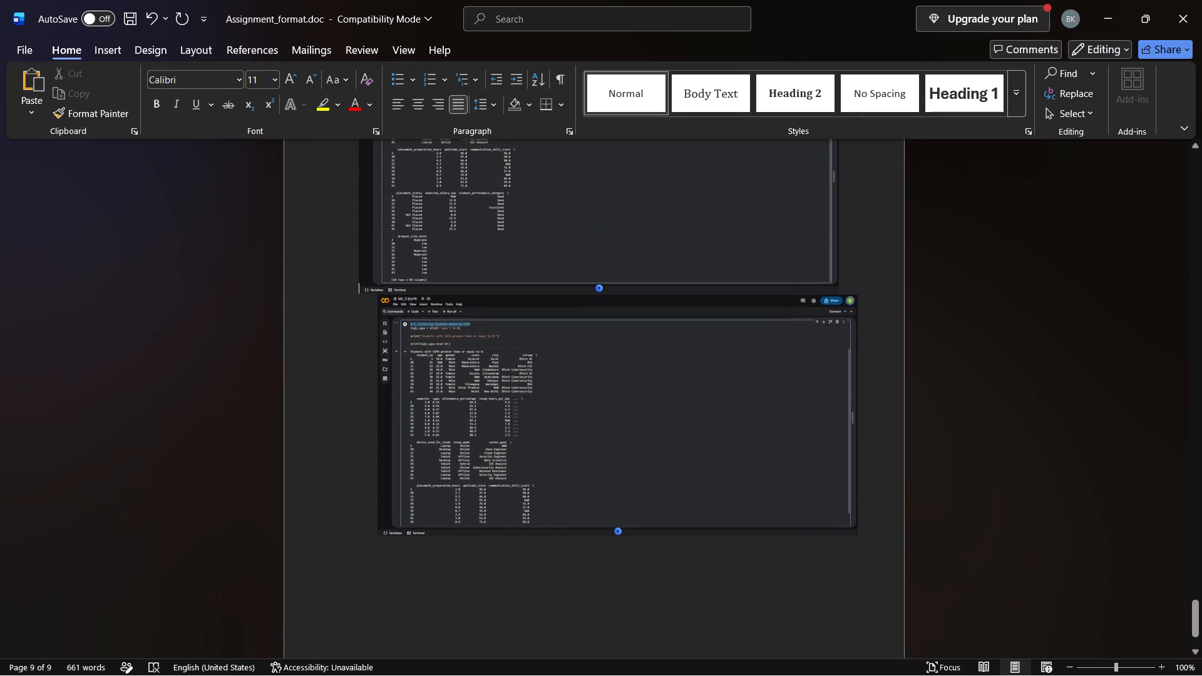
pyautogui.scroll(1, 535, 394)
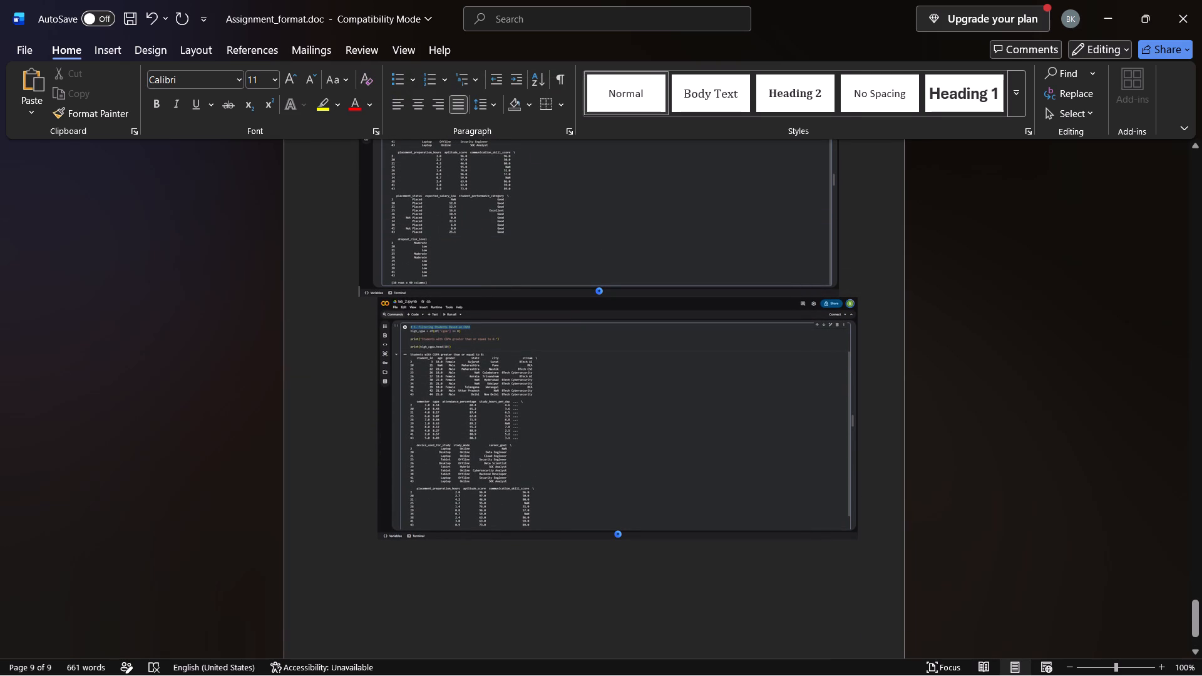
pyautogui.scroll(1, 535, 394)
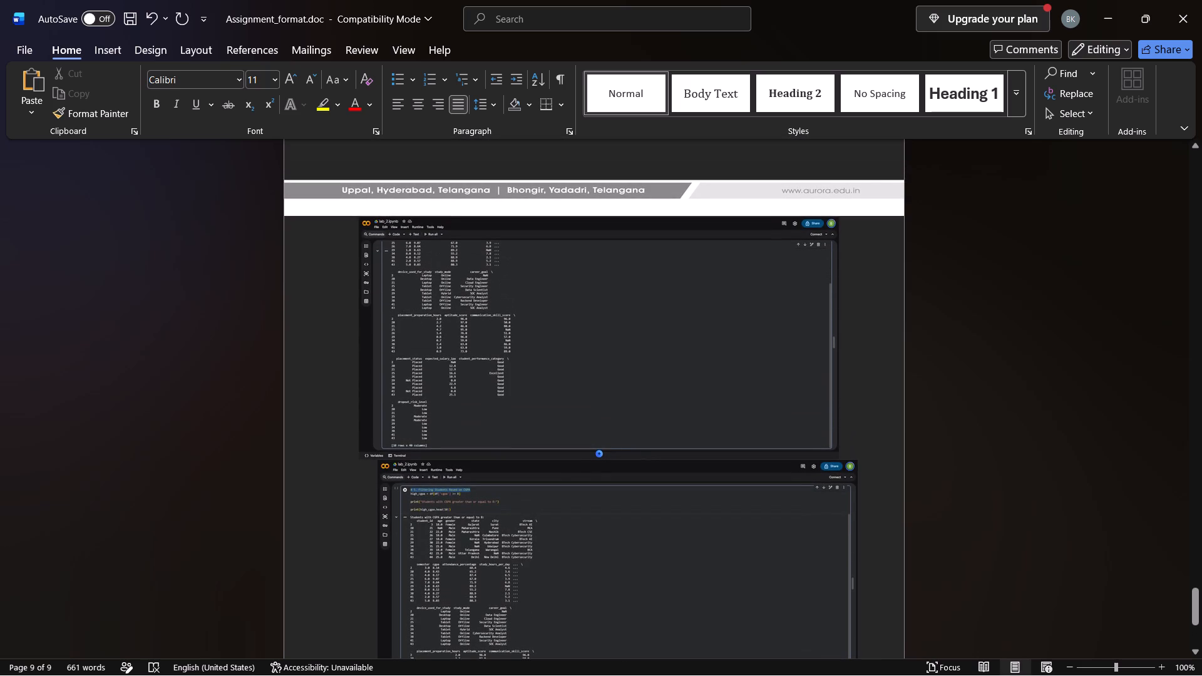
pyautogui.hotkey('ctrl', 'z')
# Paste the second CGPA filter screenshot, ending at "[10 rows x 40 columns]", below the first one in Word and start a new line under it.
pyautogui.doubleClick(380, 479)
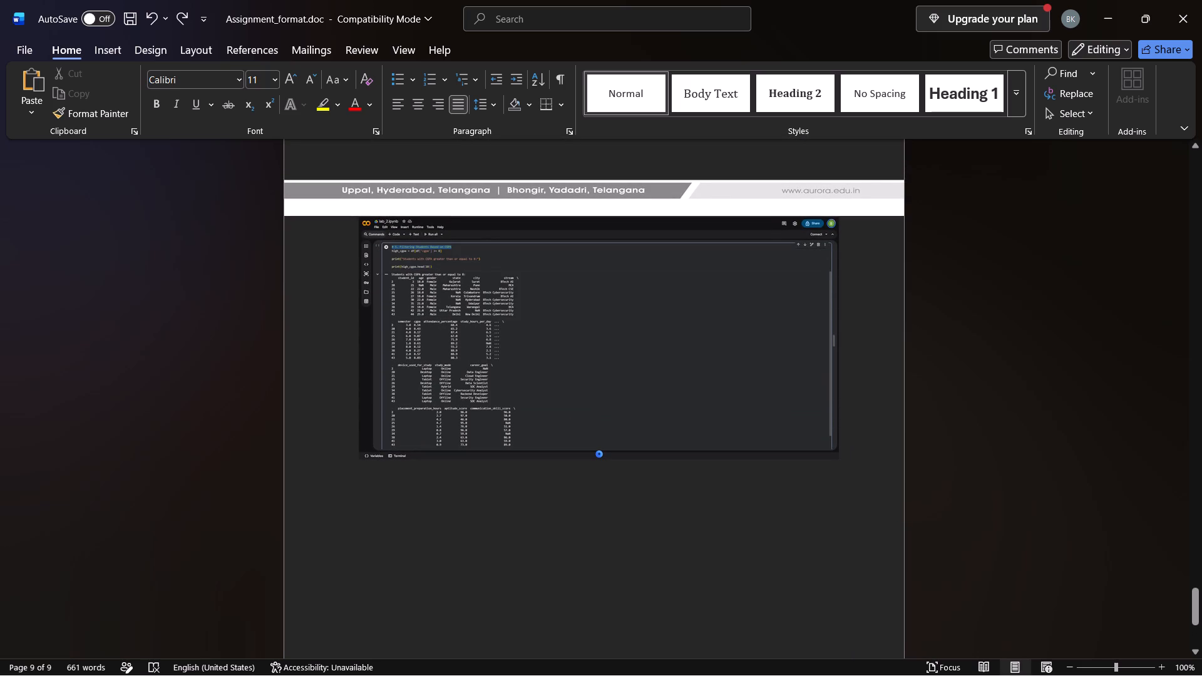
pyautogui.press('super+v')
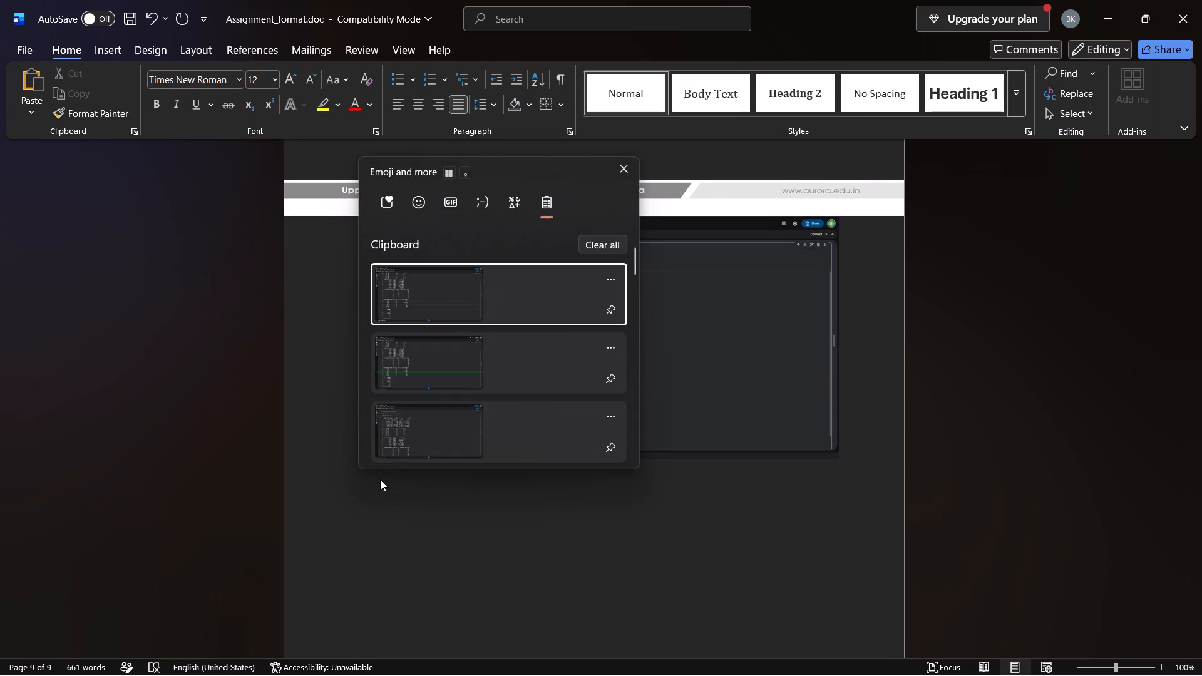
pyautogui.click(466, 303)
pyautogui.hotkey('ctrl', 'v')
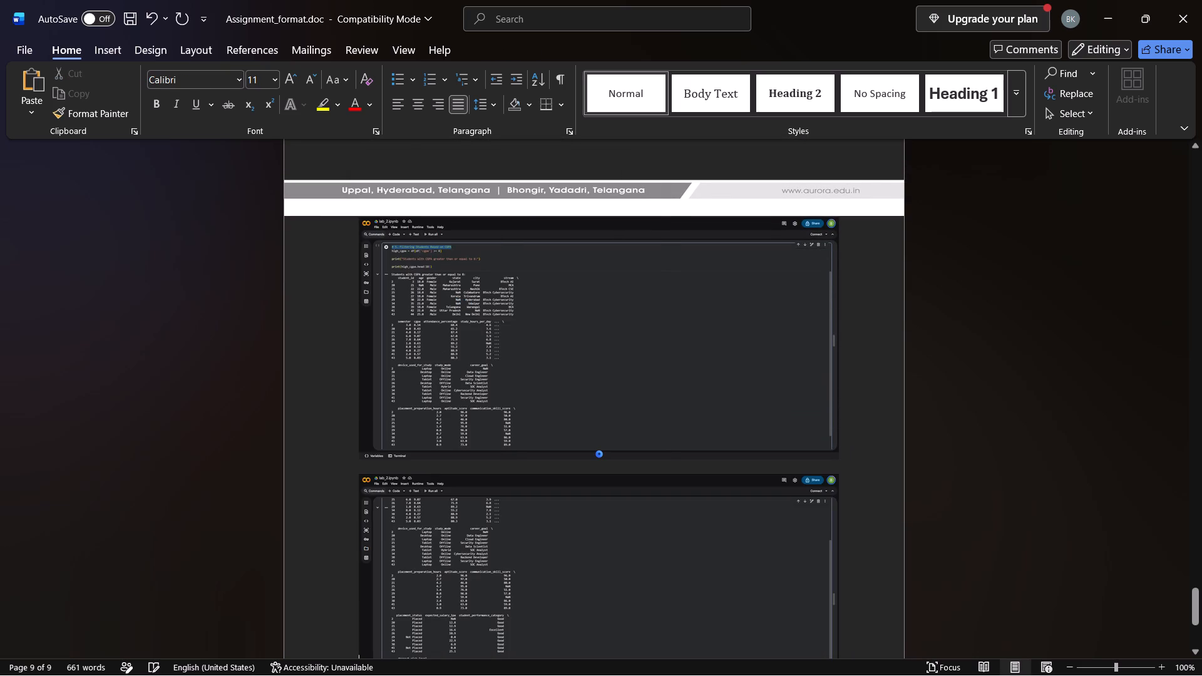
pyautogui.scroll(-1, 565, 504)
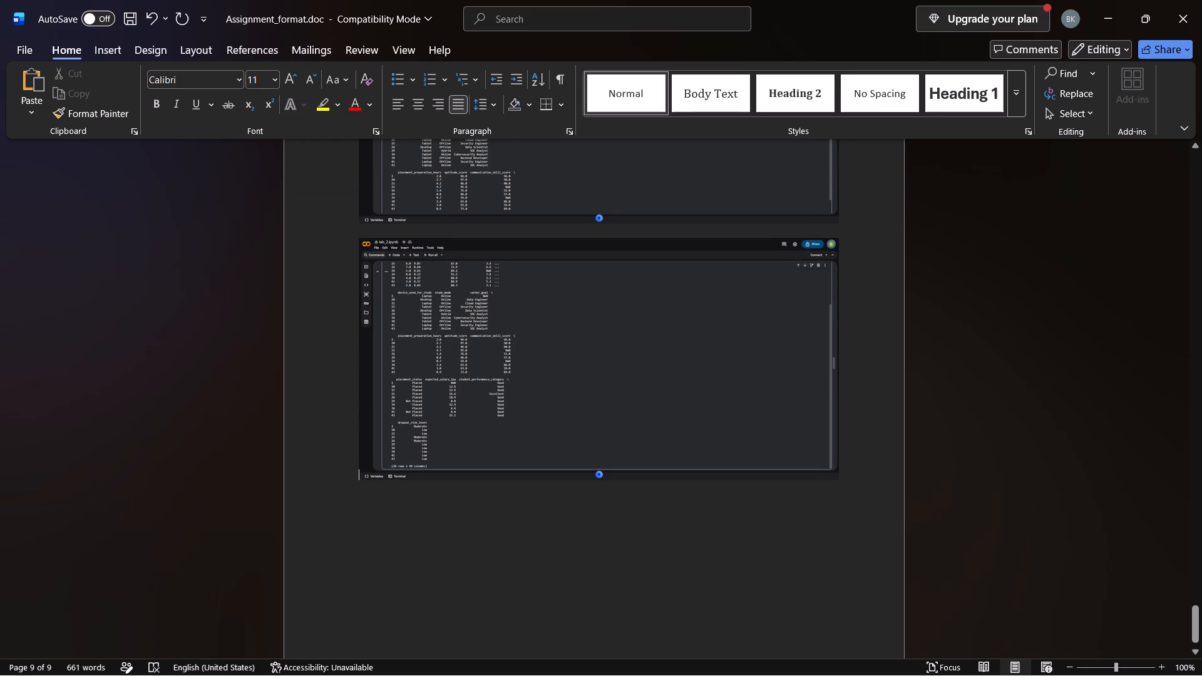
pyautogui.doubleClick(453, 502)
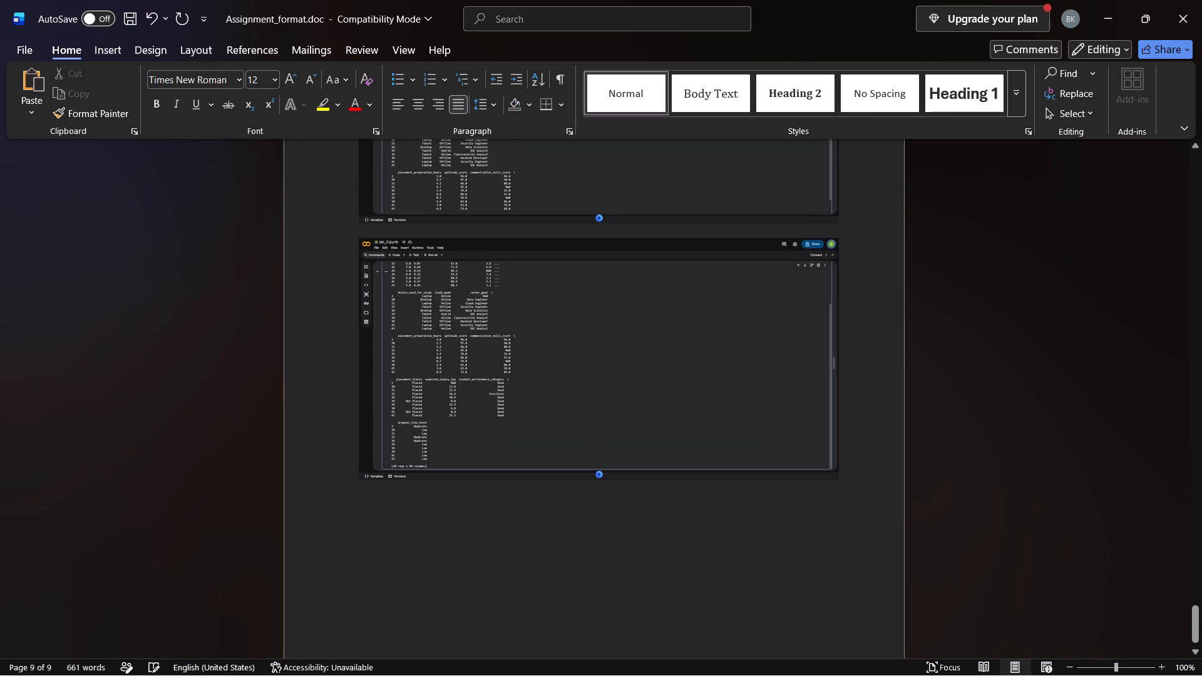
pyautogui.press('BackSpace')
pyautogui.press('BackSpace')
# Copy the Explanation and Output explanation text of "5. Filtering Students Based on CGPA" from the ChatGPT conversation.
pyautogui.click(700, 658)
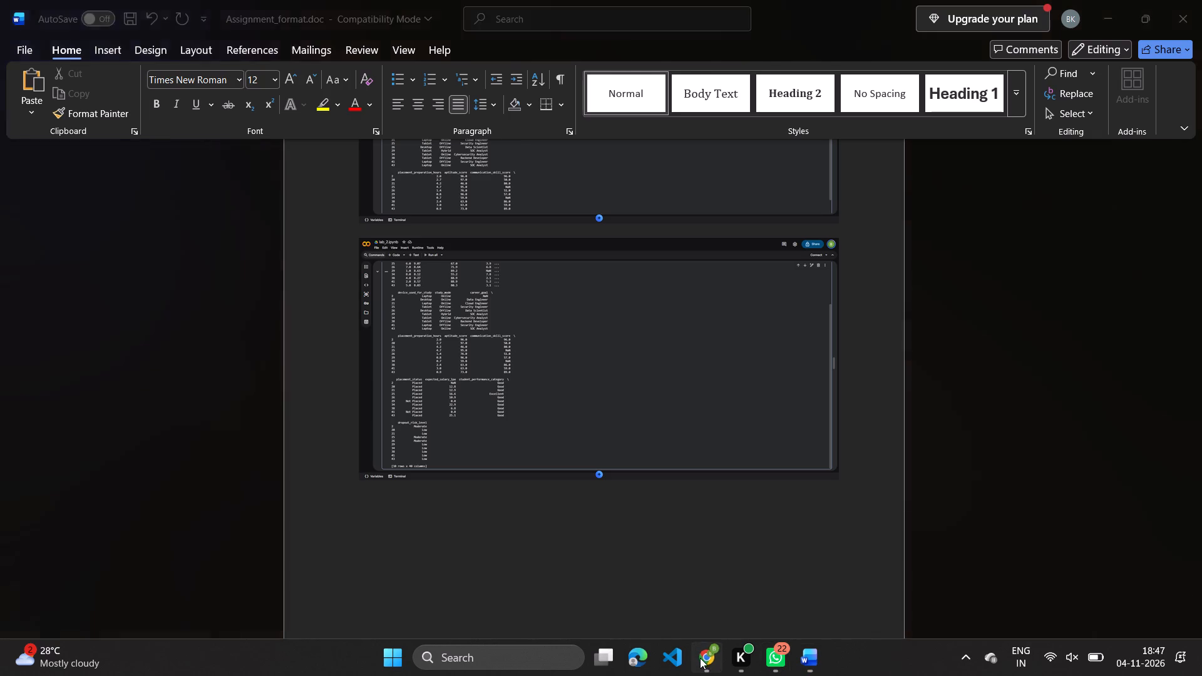
pyautogui.click(317, 1)
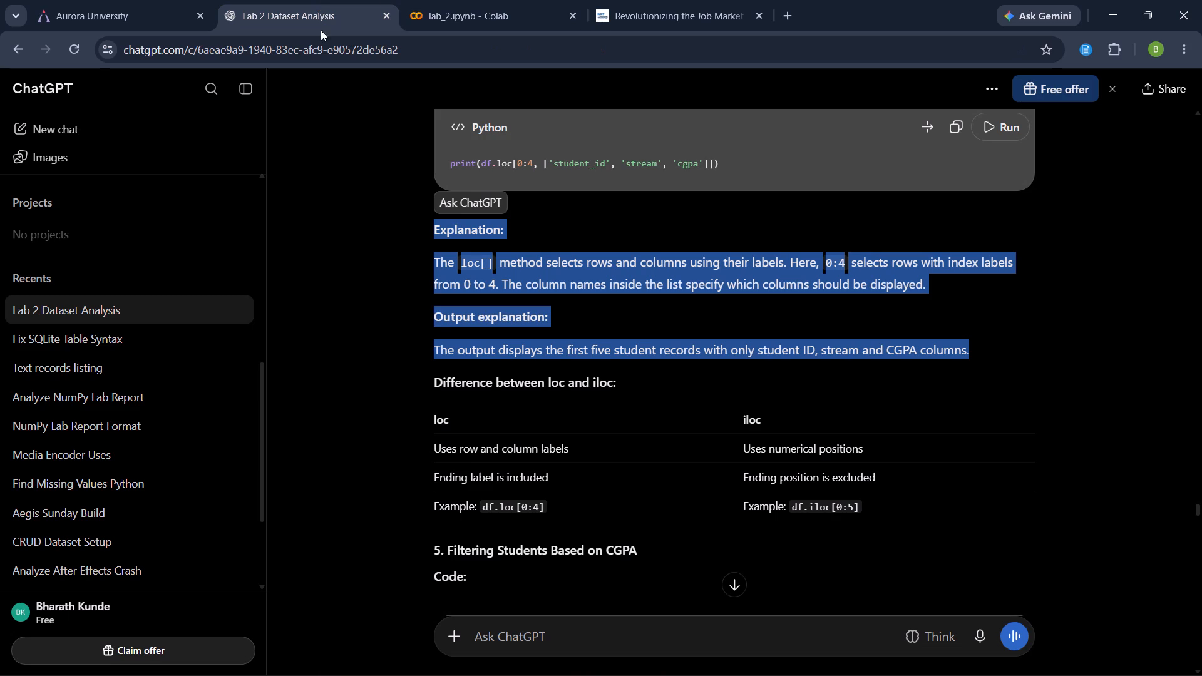
pyautogui.scroll(-3, 436, 459)
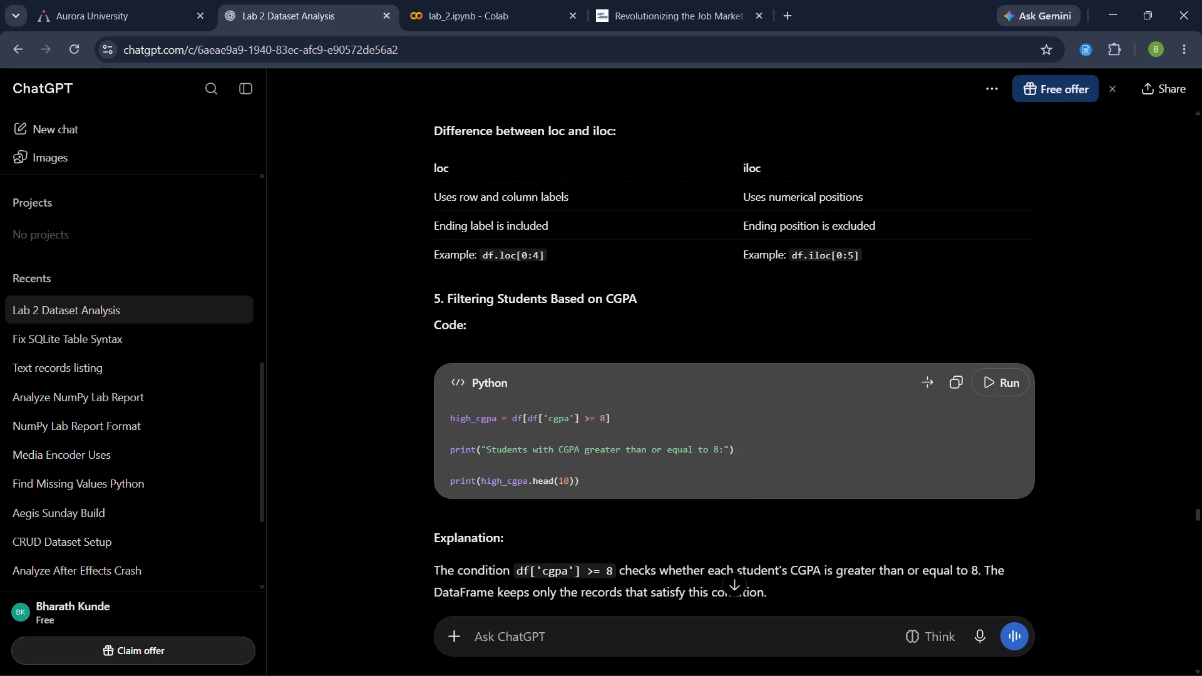
pyautogui.scroll(-1, 436, 459)
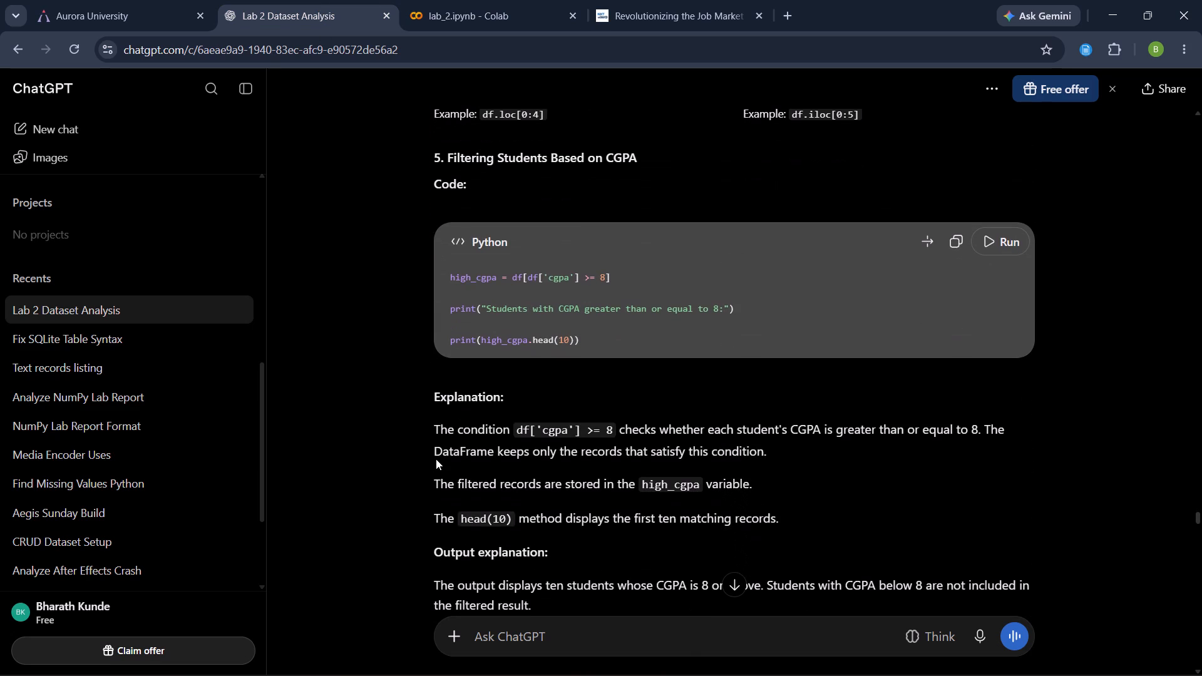
pyautogui.click(427, 393)
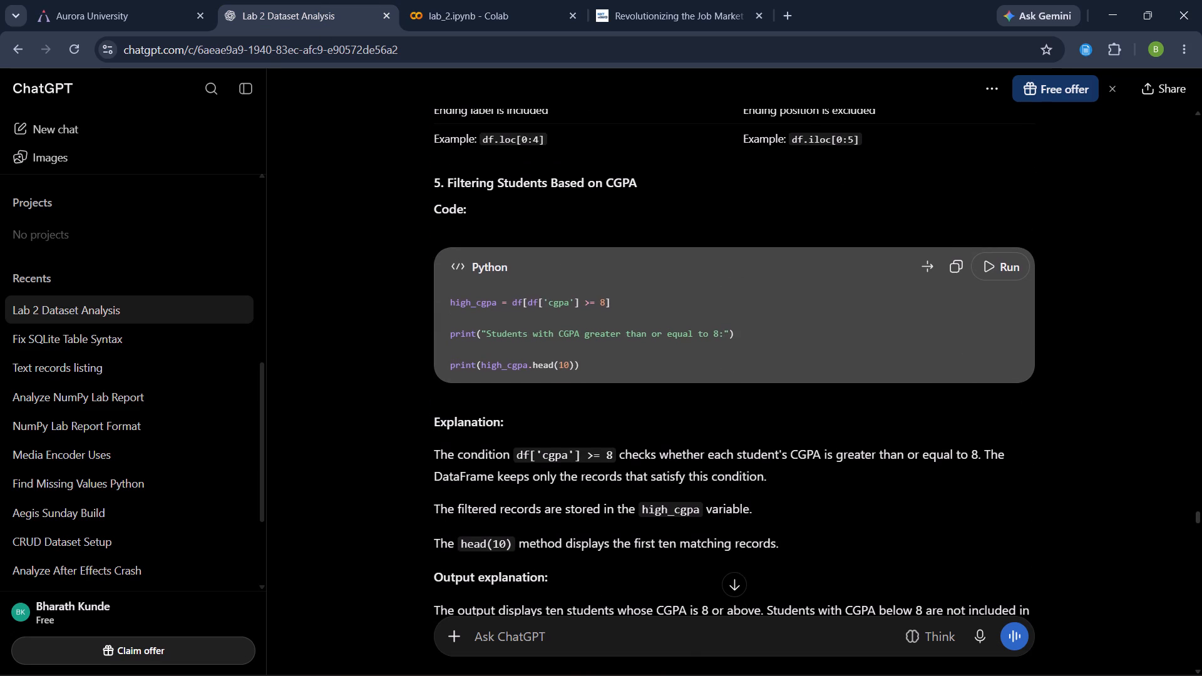
pyautogui.moveTo(434, 422); pyautogui.dragTo(704, 156)
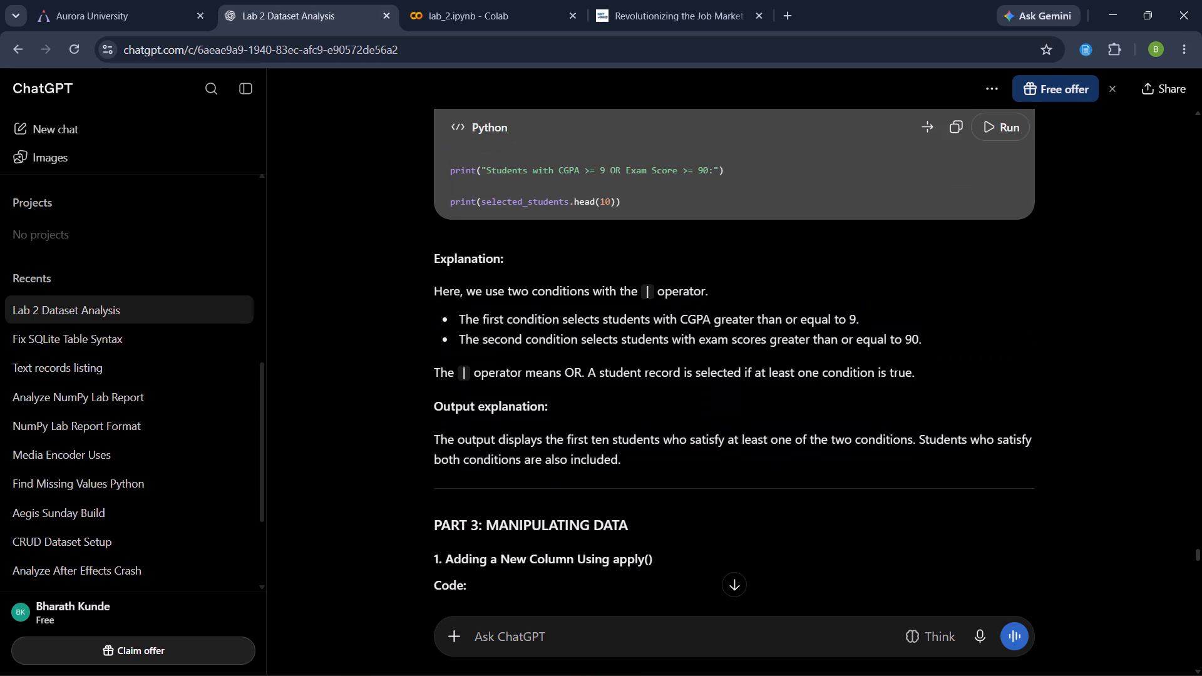
pyautogui.moveTo(704, 156); pyautogui.dragTo(622, 445)
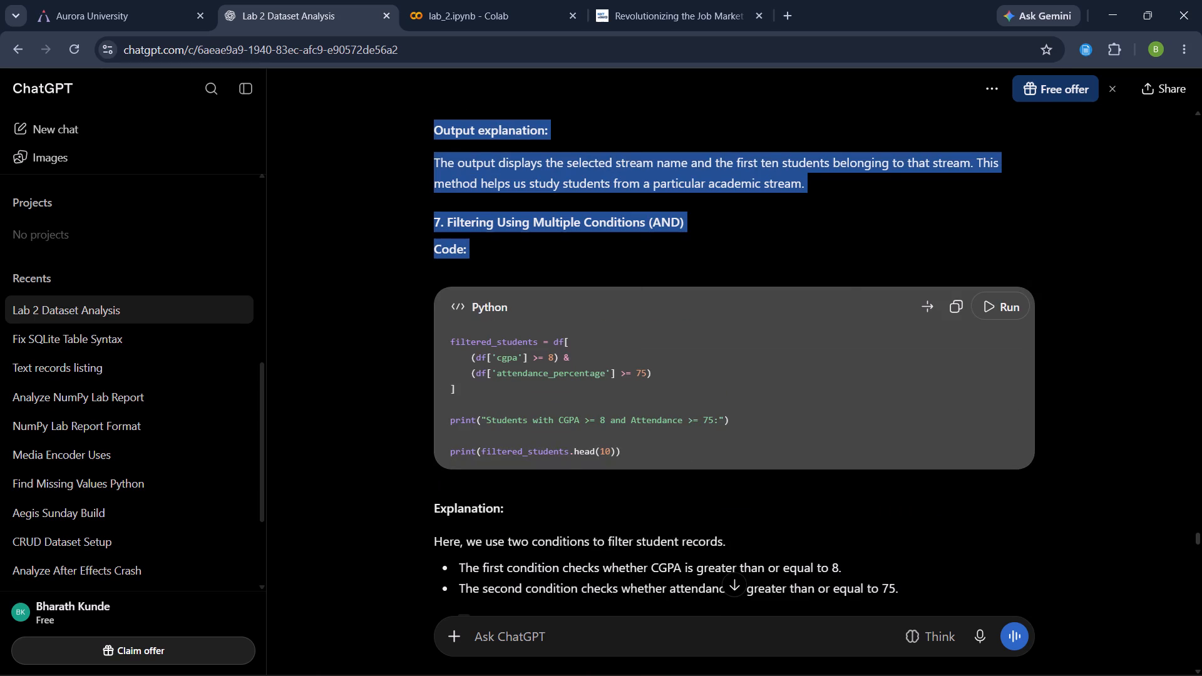
pyautogui.moveTo(622, 445); pyautogui.dragTo(647, 513)
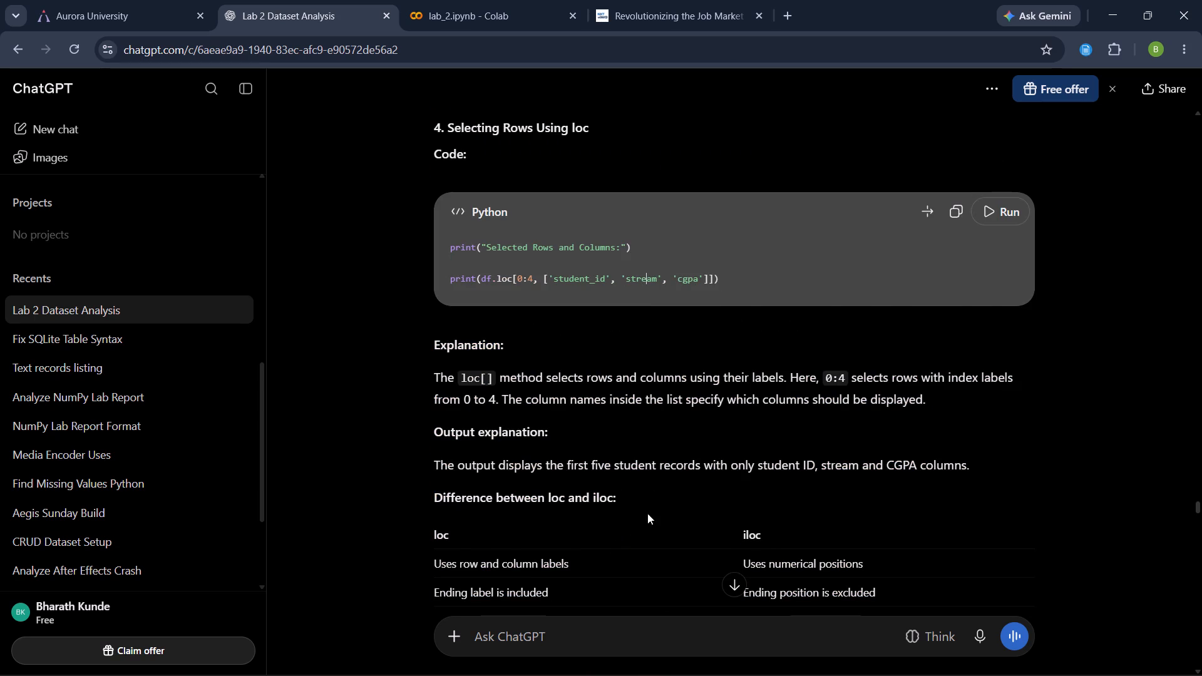
pyautogui.scroll(-4, 648, 451)
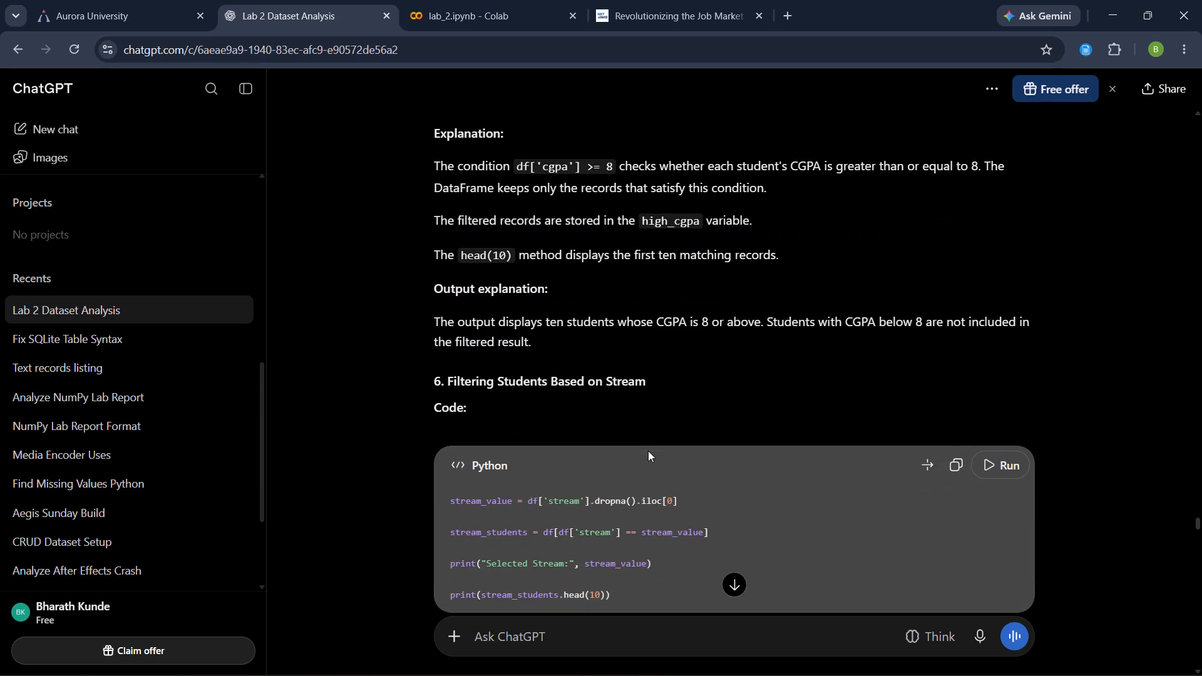
pyautogui.scroll(2, 648, 451)
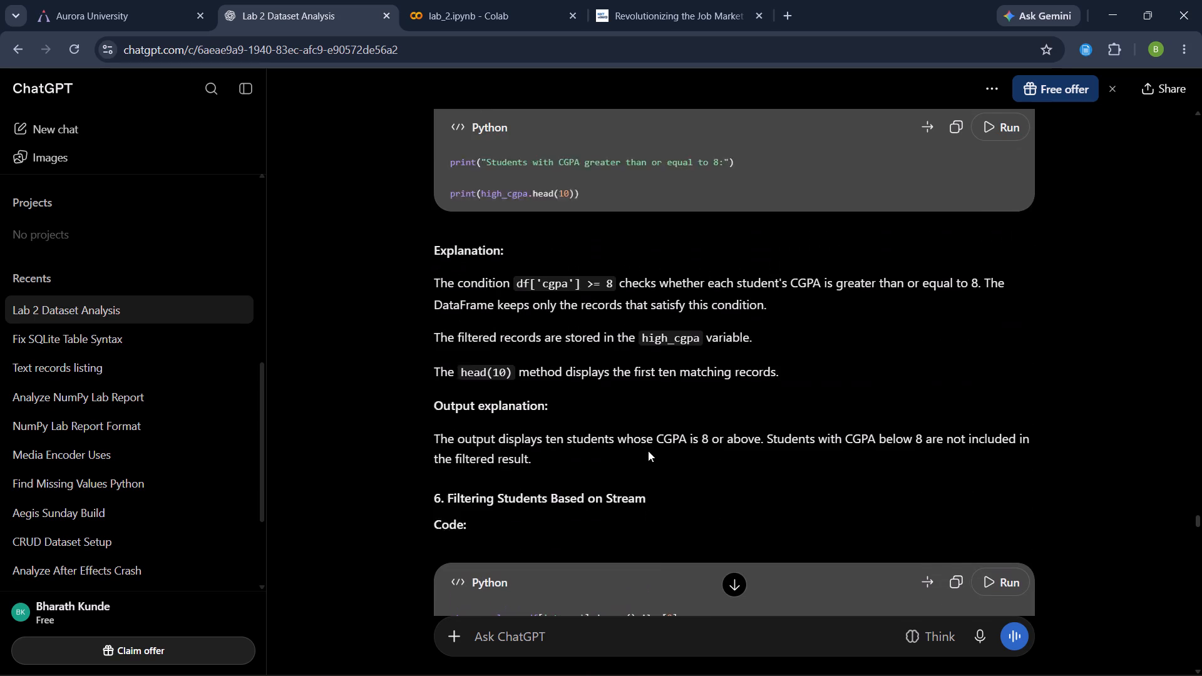
pyautogui.scroll(1, 648, 451)
pyautogui.scroll(-1, 648, 451)
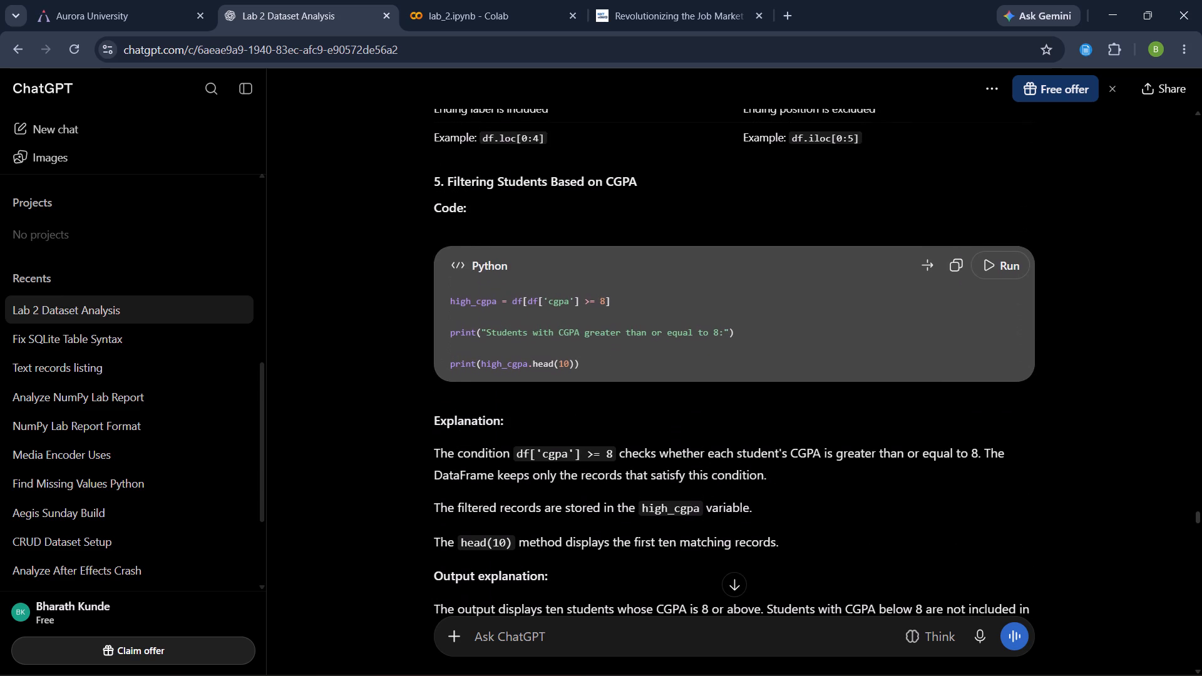
pyautogui.scroll(-1, 648, 451)
pyautogui.moveTo(435, 339); pyautogui.dragTo(614, 547)
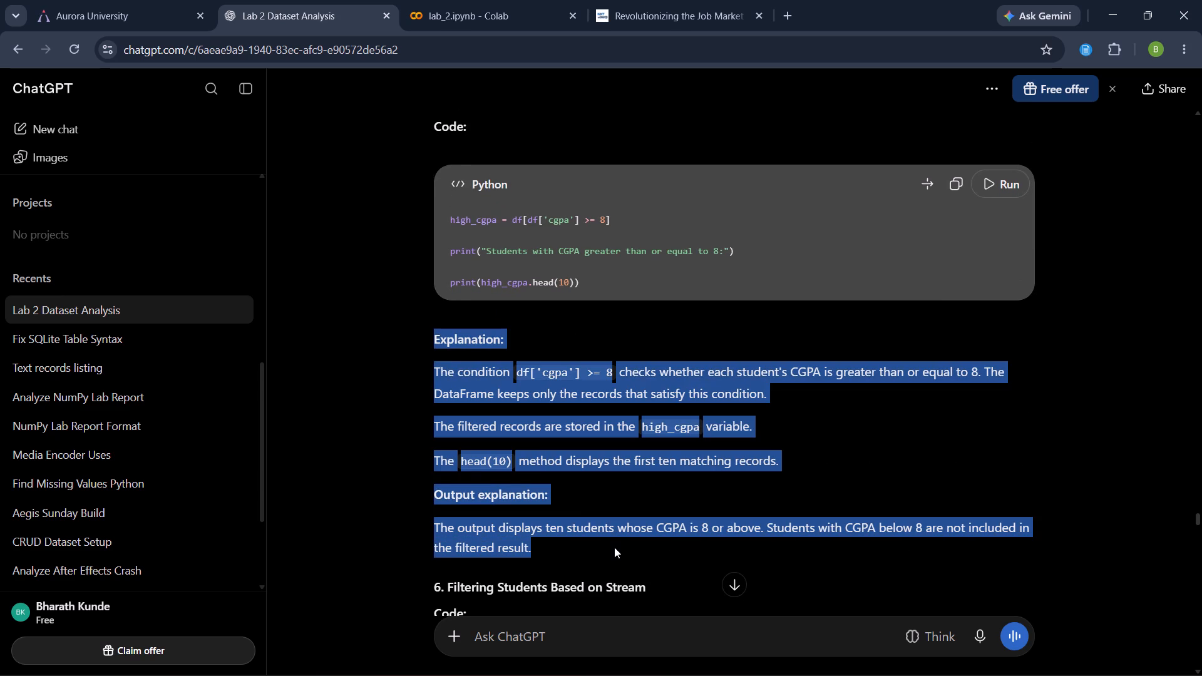
pyautogui.hotkey('ctrl', 'c')
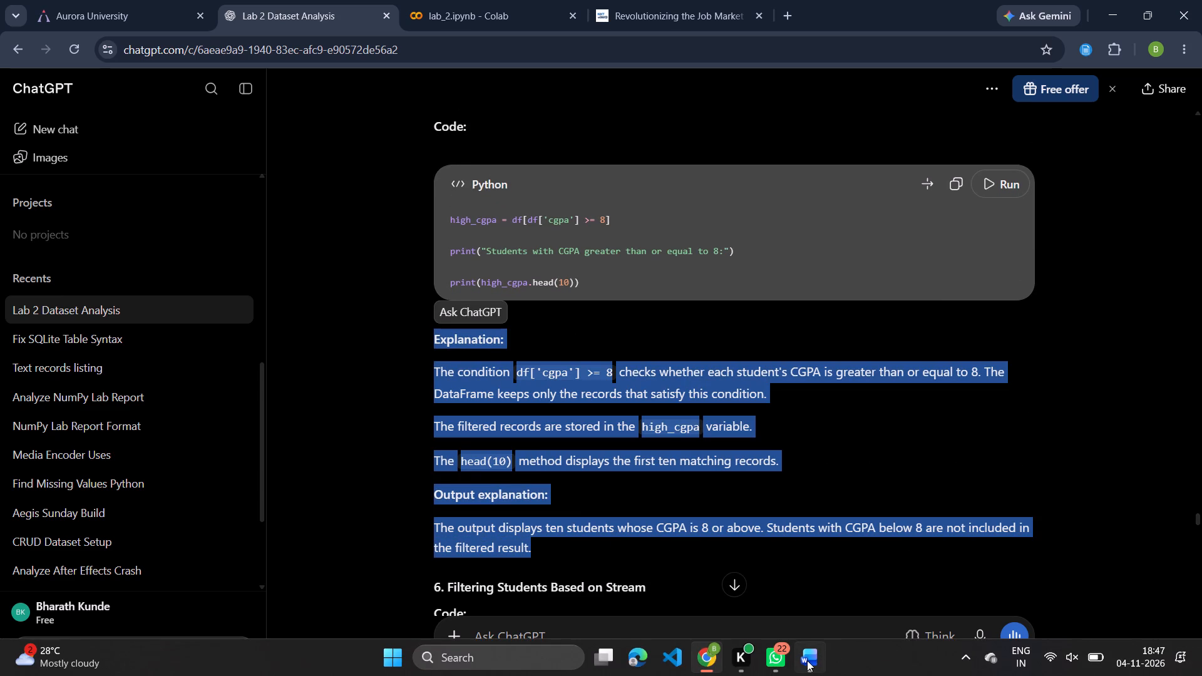
# Paste the CGPA filter explanations in Word below the second screenshot, breaking the indented wrapped lines before "8." and "not included".
pyautogui.click(807, 660)
pyautogui.hotkey('ctrl', 'v')
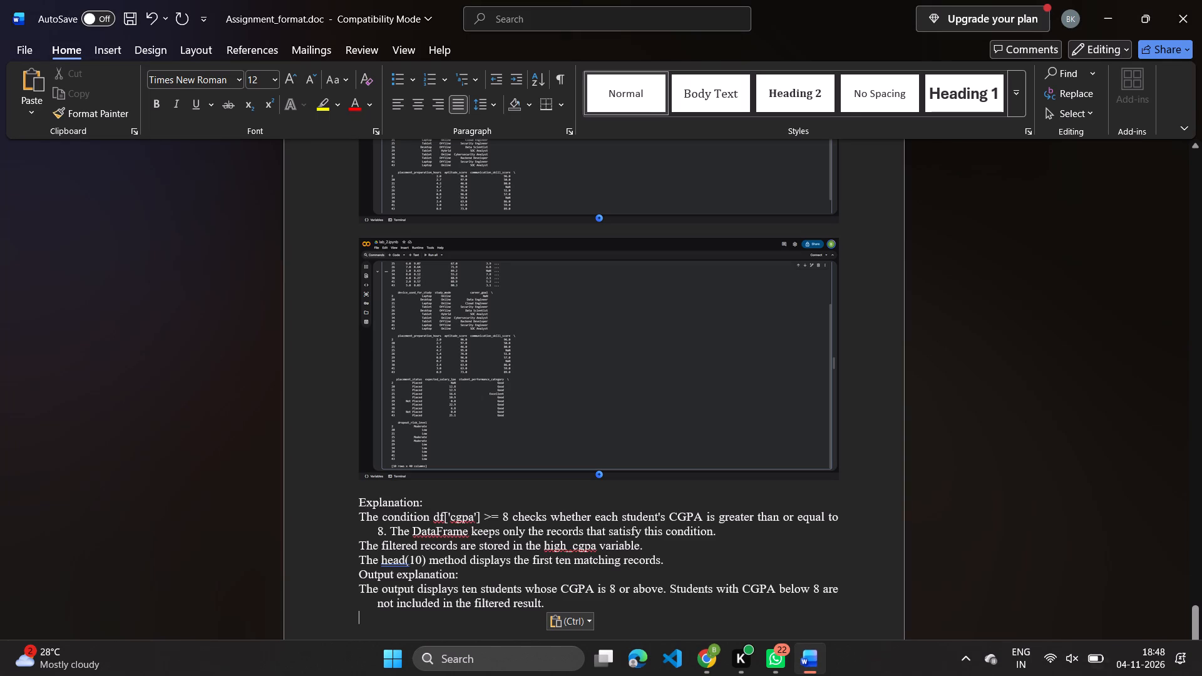
pyautogui.click(848, 515)
pyautogui.press('Return')
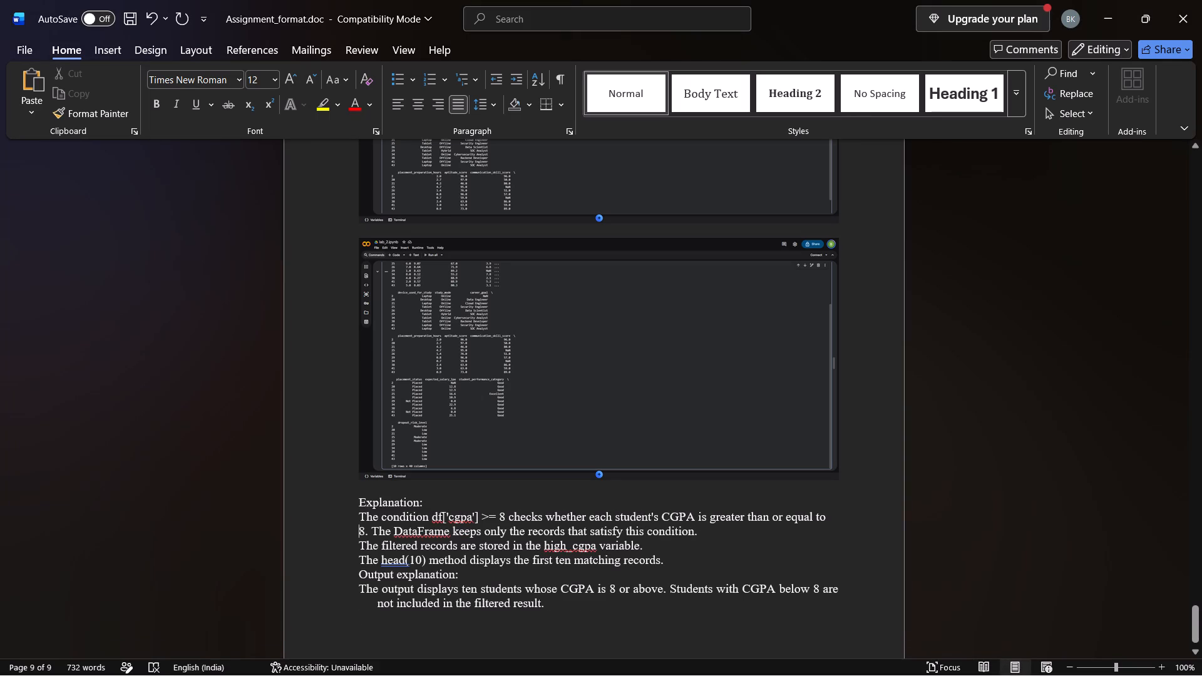
pyautogui.click(847, 597)
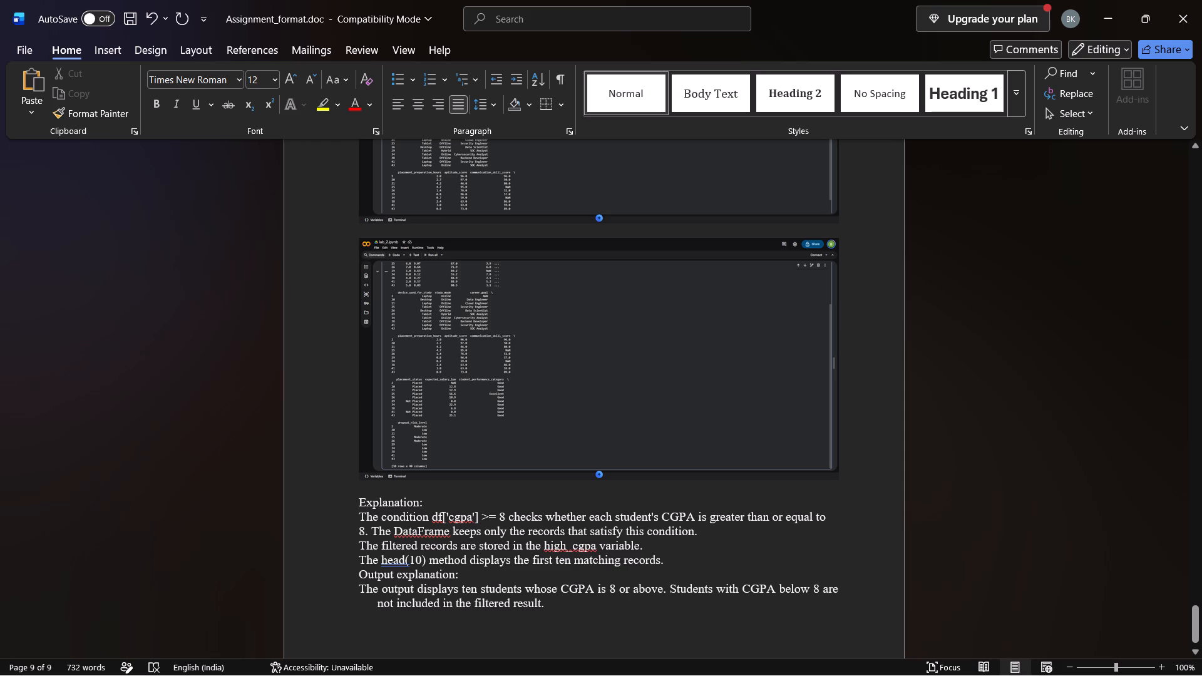
pyautogui.click(845, 588)
pyautogui.press('Return')
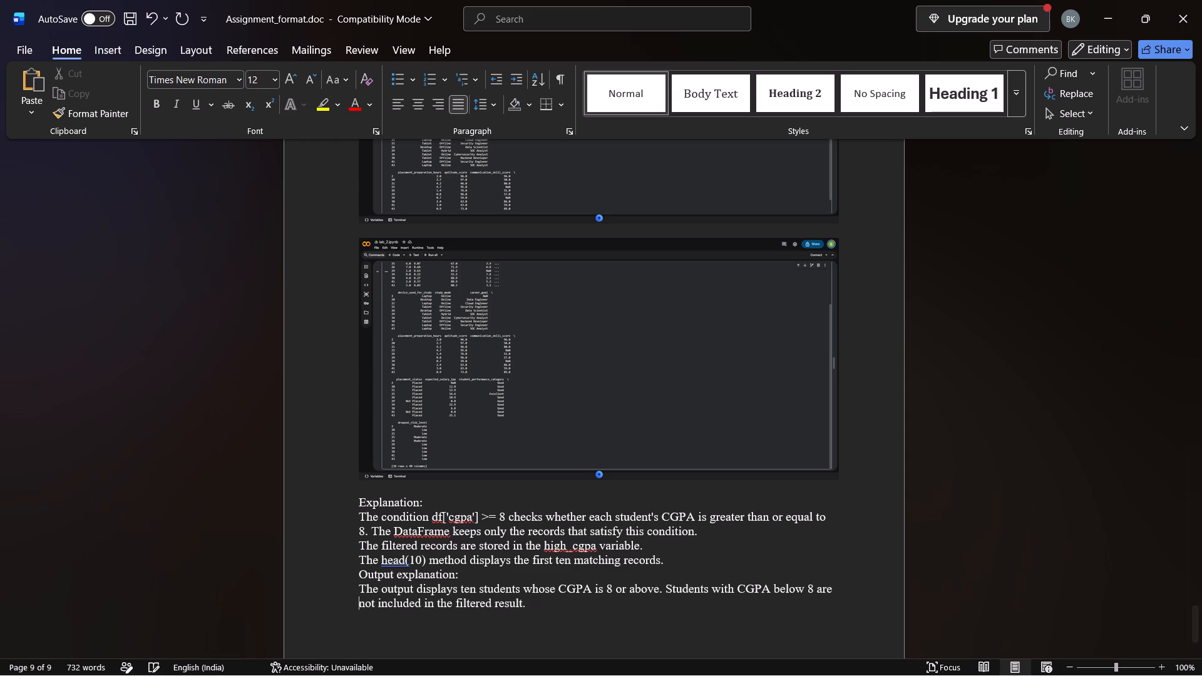
# Leave one blank line below the CGPA output explanation and start a new line there.
pyautogui.click(586, 607)
pyautogui.press('Return')
pyautogui.press('Return')
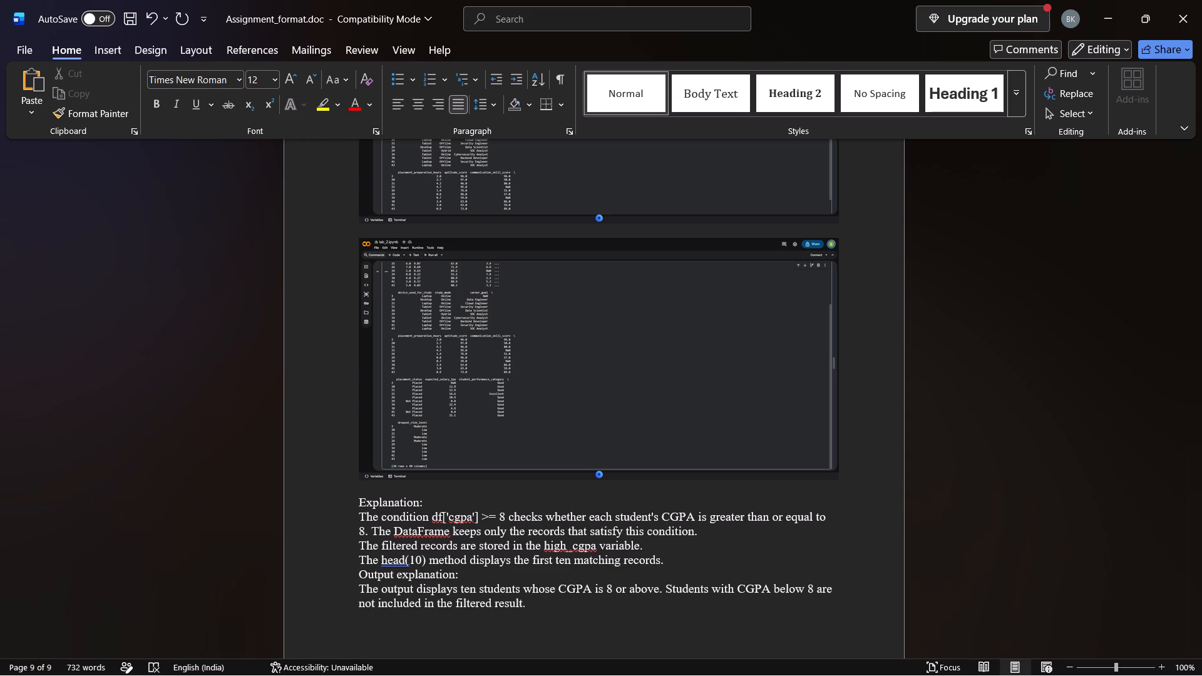
pyautogui.scroll(2, 586, 607)
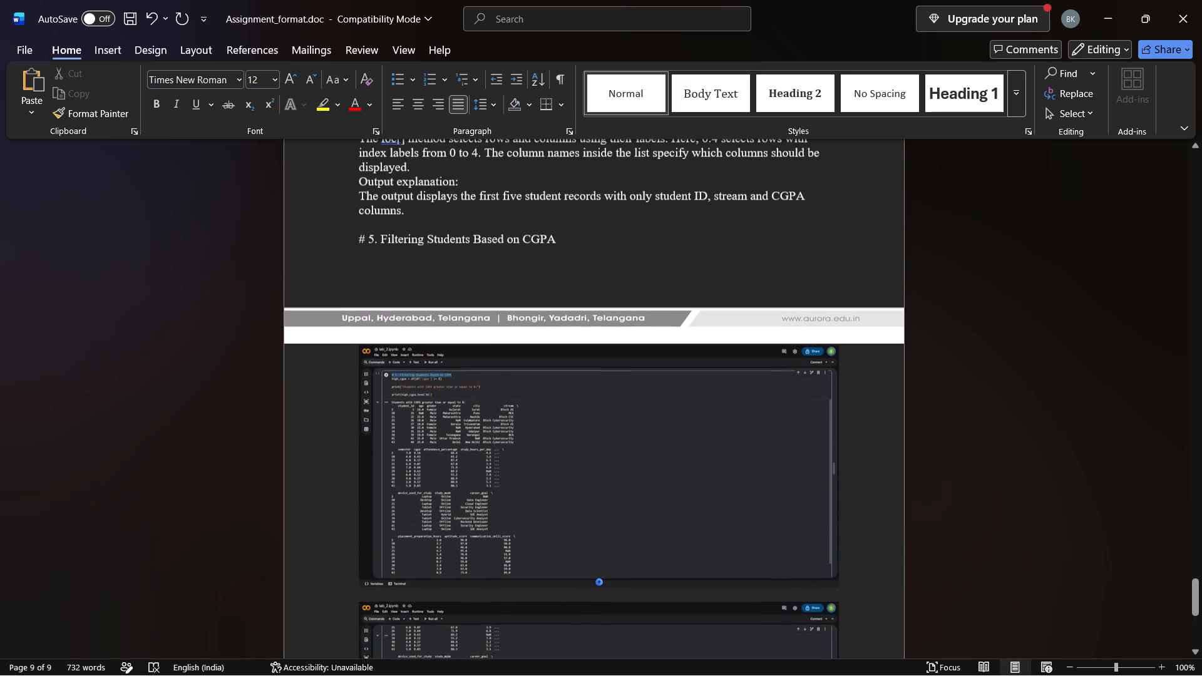
pyautogui.scroll(-1, 586, 607)
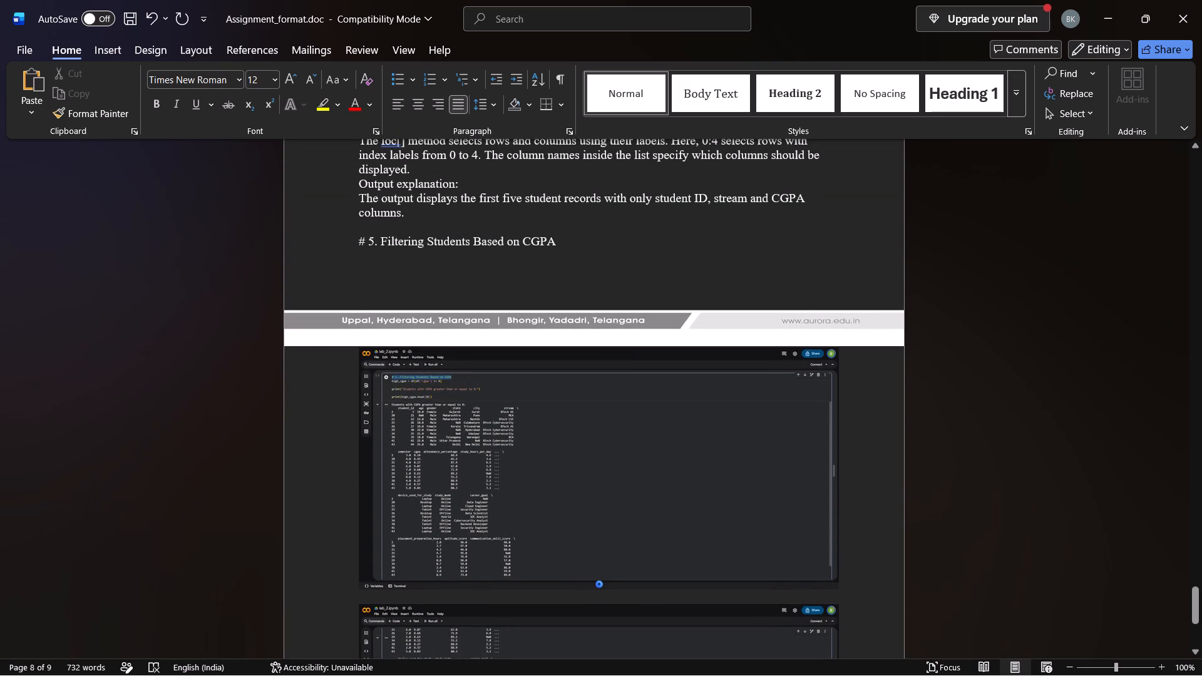
pyautogui.scroll(-1, 586, 607)
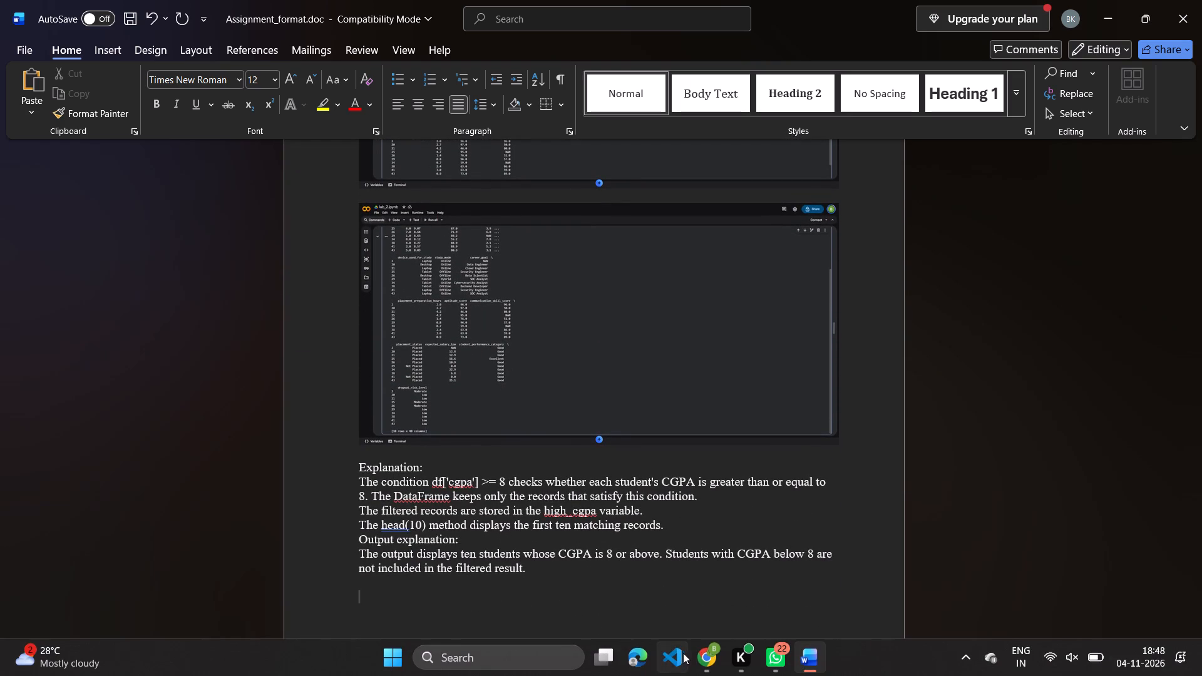
# Copy the comment line "# 7. Filtering Using Multiple Conditions (AND)" from its code cell in the lab_2.ipynb Colab notebook.
pyautogui.click(700, 653)
pyautogui.click(484, 2)
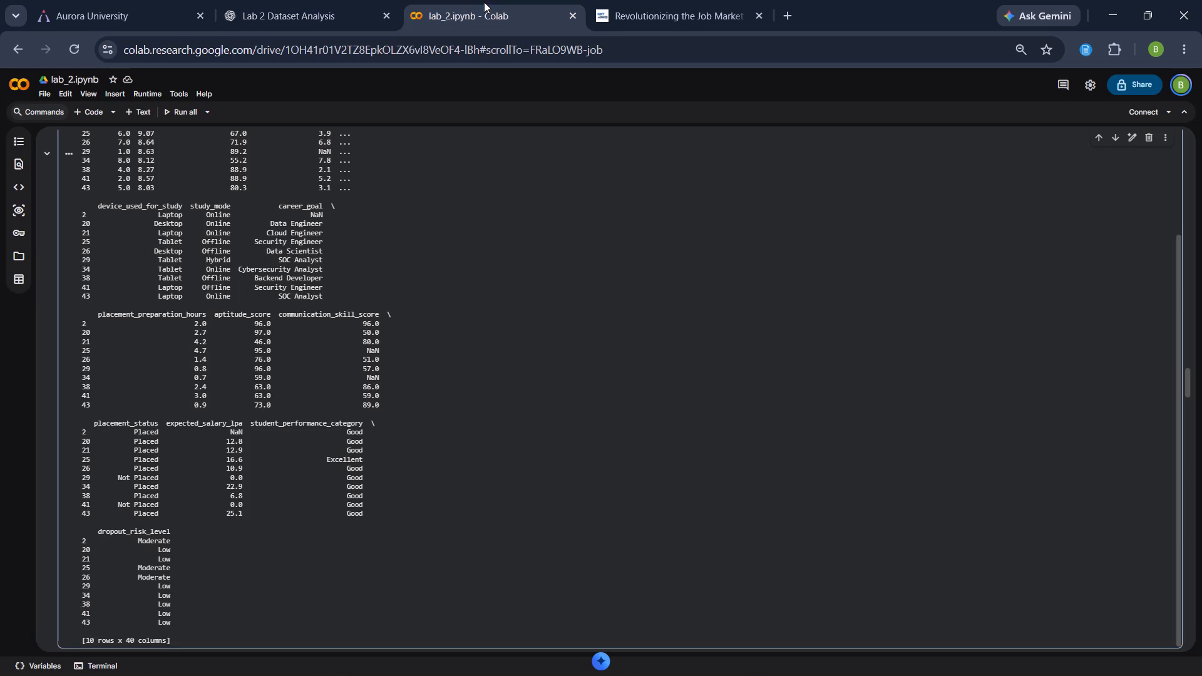
pyautogui.scroll(-4, 414, 390)
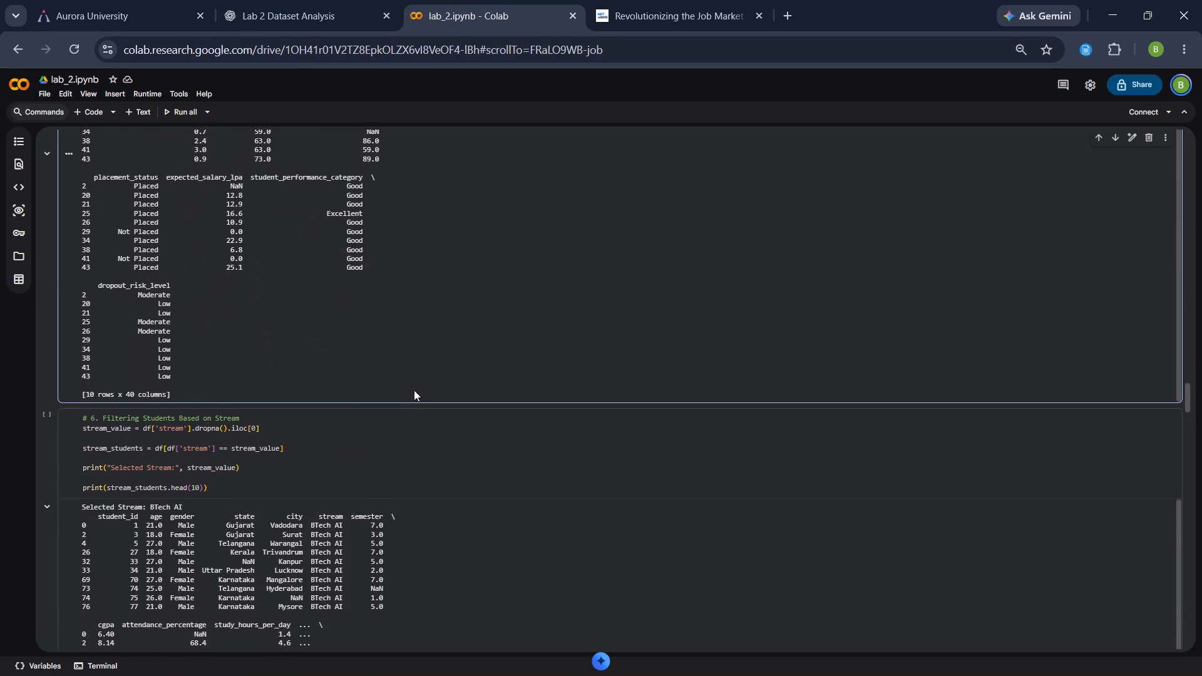
pyautogui.scroll(-1, 414, 390)
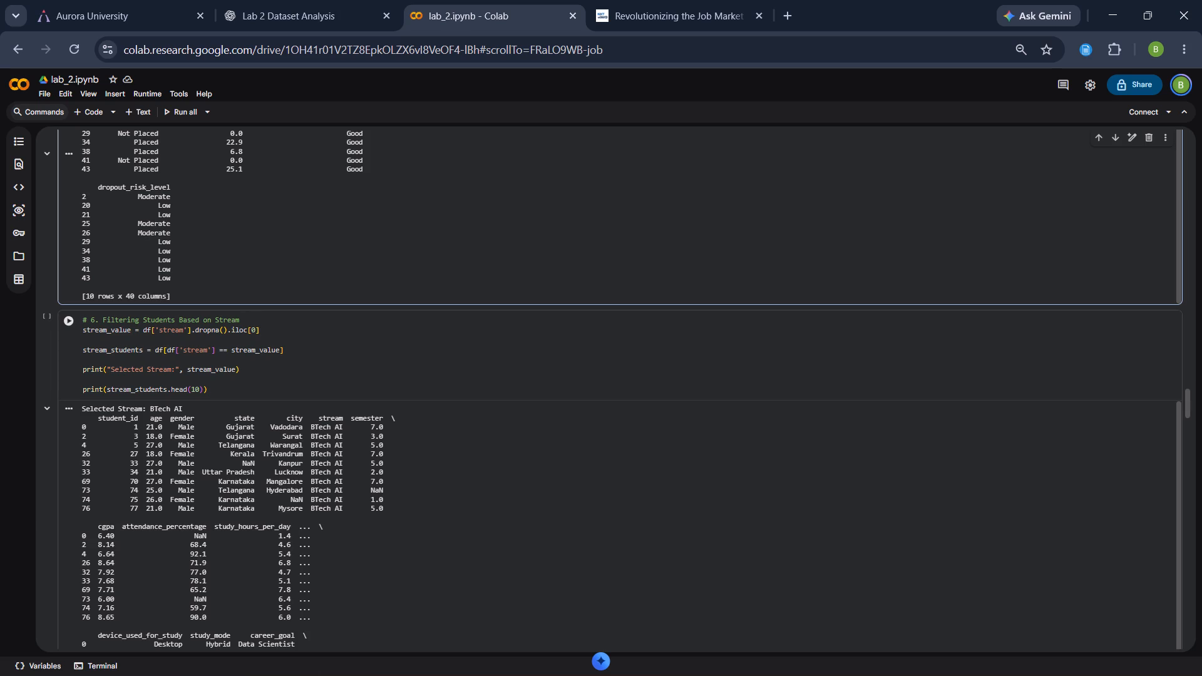
pyautogui.scroll(-2, 322, 256)
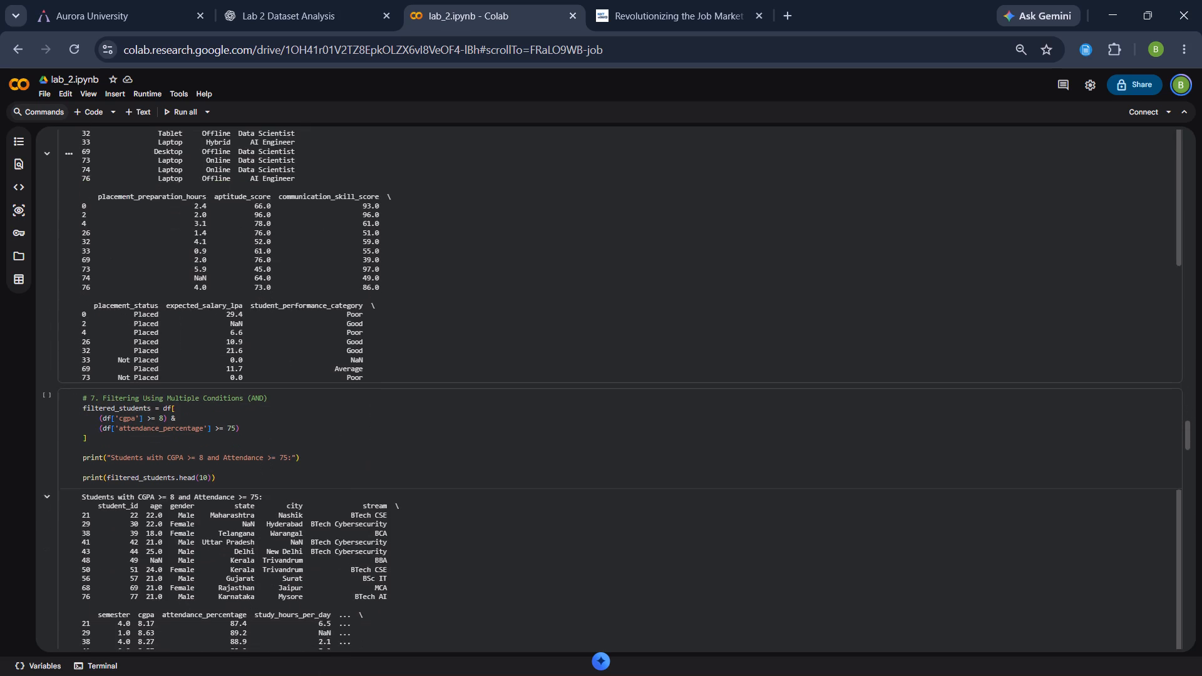
pyautogui.scroll(-3, 322, 256)
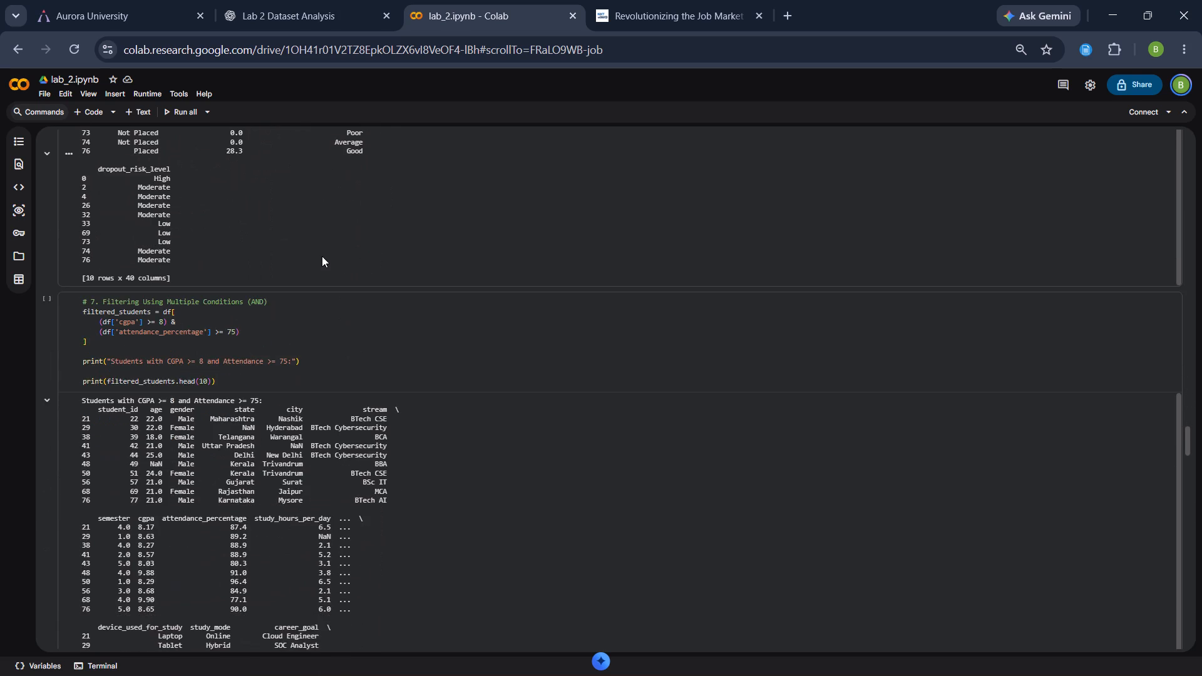
pyautogui.scroll(-1, 322, 256)
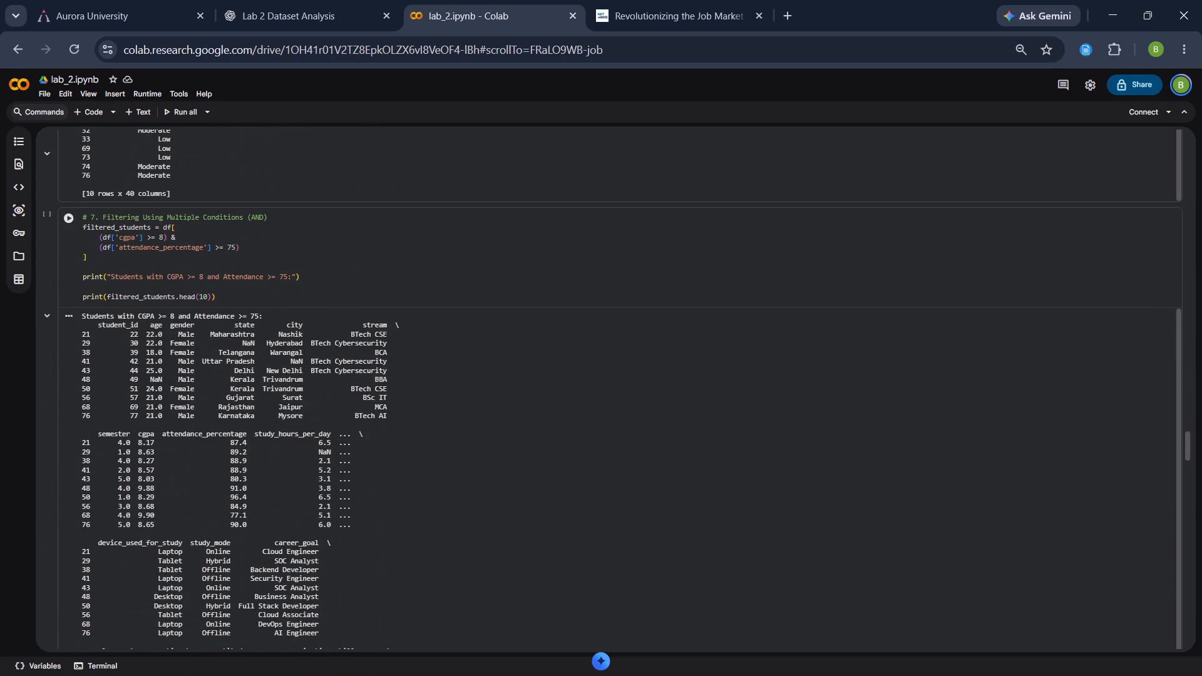
pyautogui.scroll(-1, 322, 256)
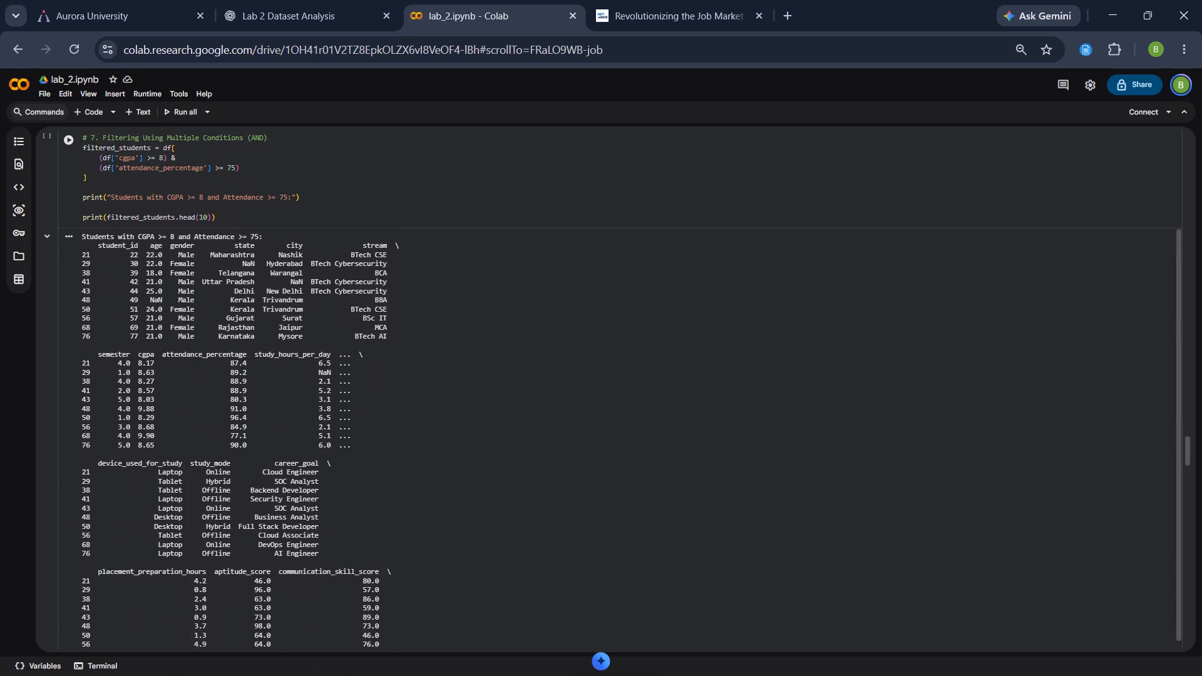
pyautogui.scroll(-1, 322, 256)
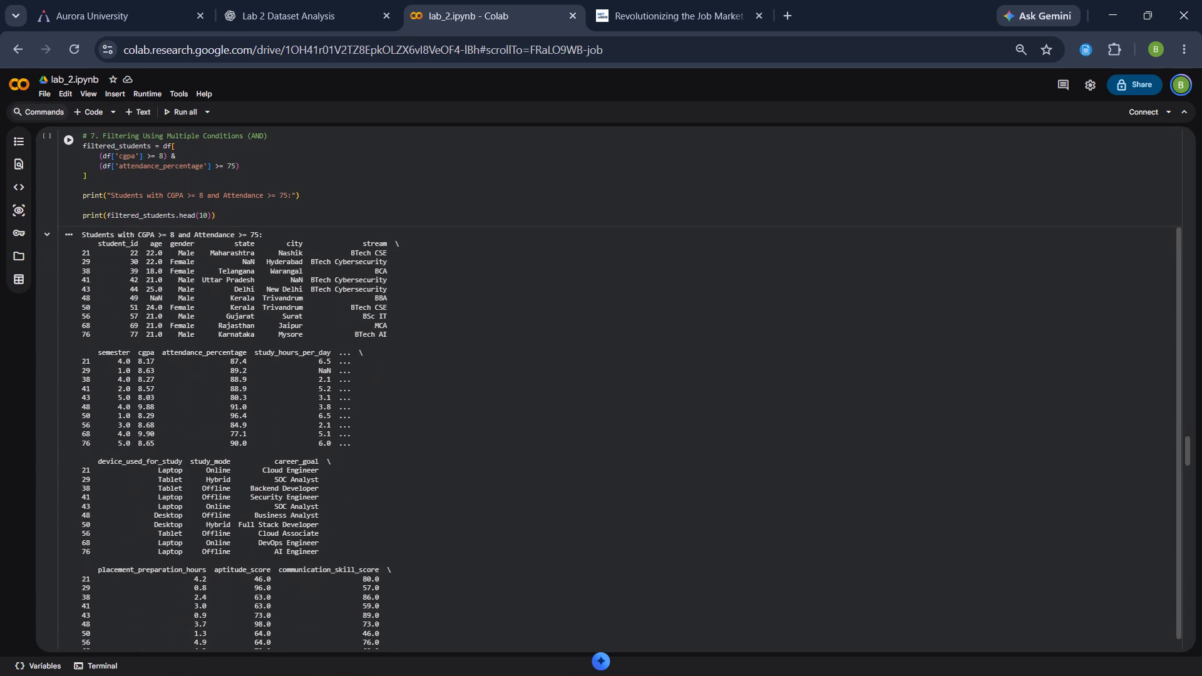
pyautogui.moveTo(282, 139); pyautogui.dragTo(211, 138)
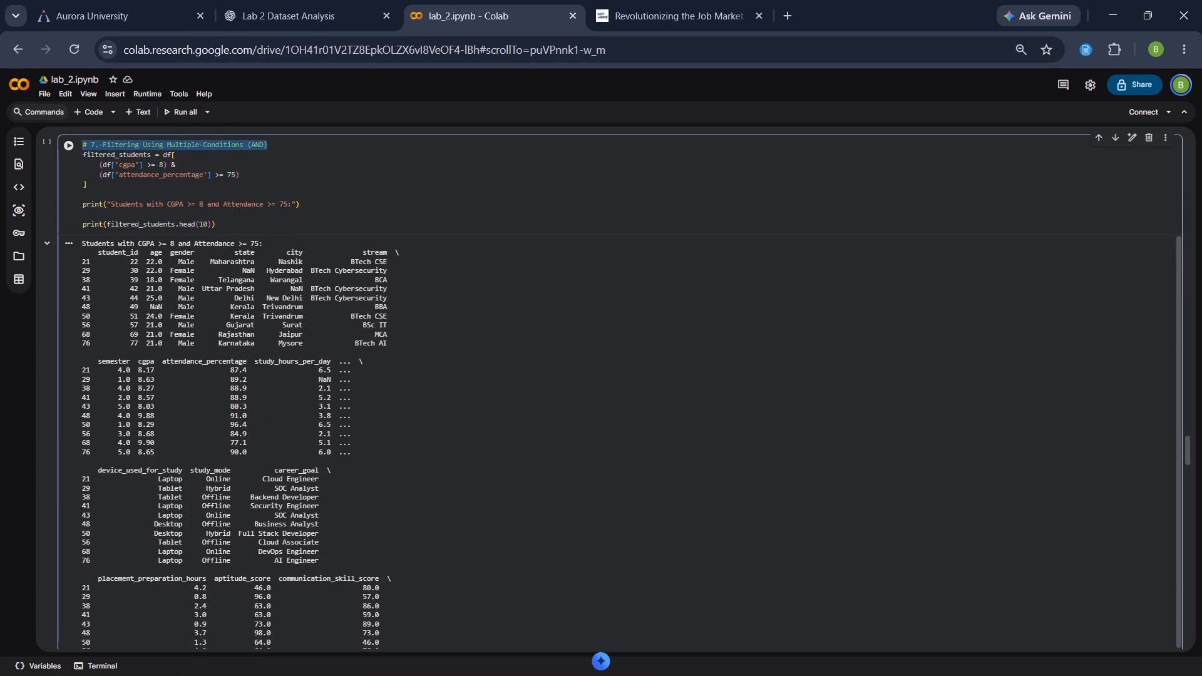
pyautogui.moveTo(211, 138); pyautogui.dragTo(92, 144)
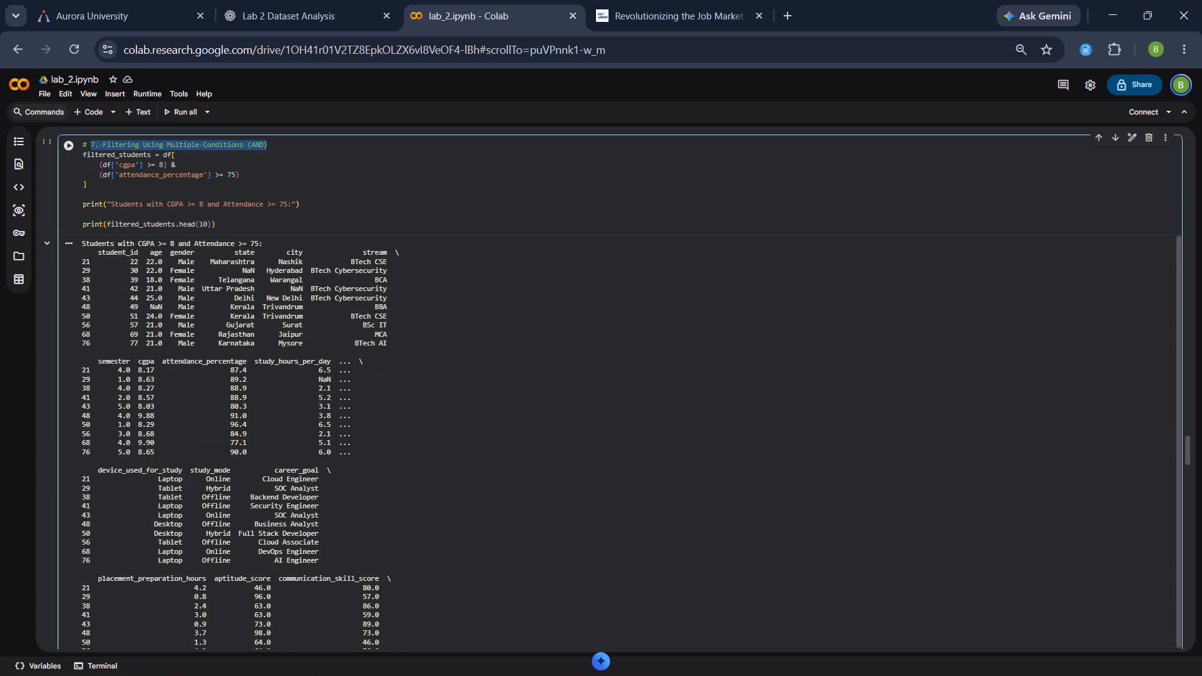
pyautogui.click(279, 150)
pyautogui.moveTo(279, 150); pyautogui.dragTo(64, 143)
pyautogui.hotkey('ctrl', 'c')
# Paste the copied heading in Word below the CGPA output explanation, renumber it as 6, and start a new line under it.
pyautogui.click(799, 663)
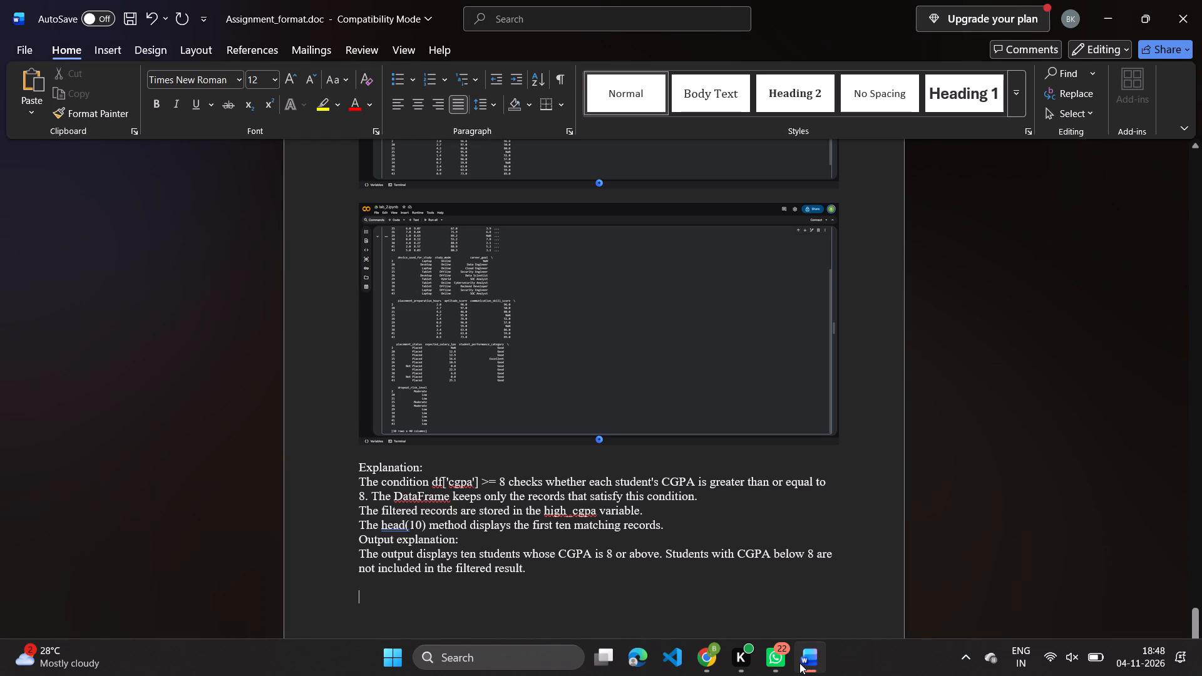
pyautogui.hotkey('ctrl', 'v')
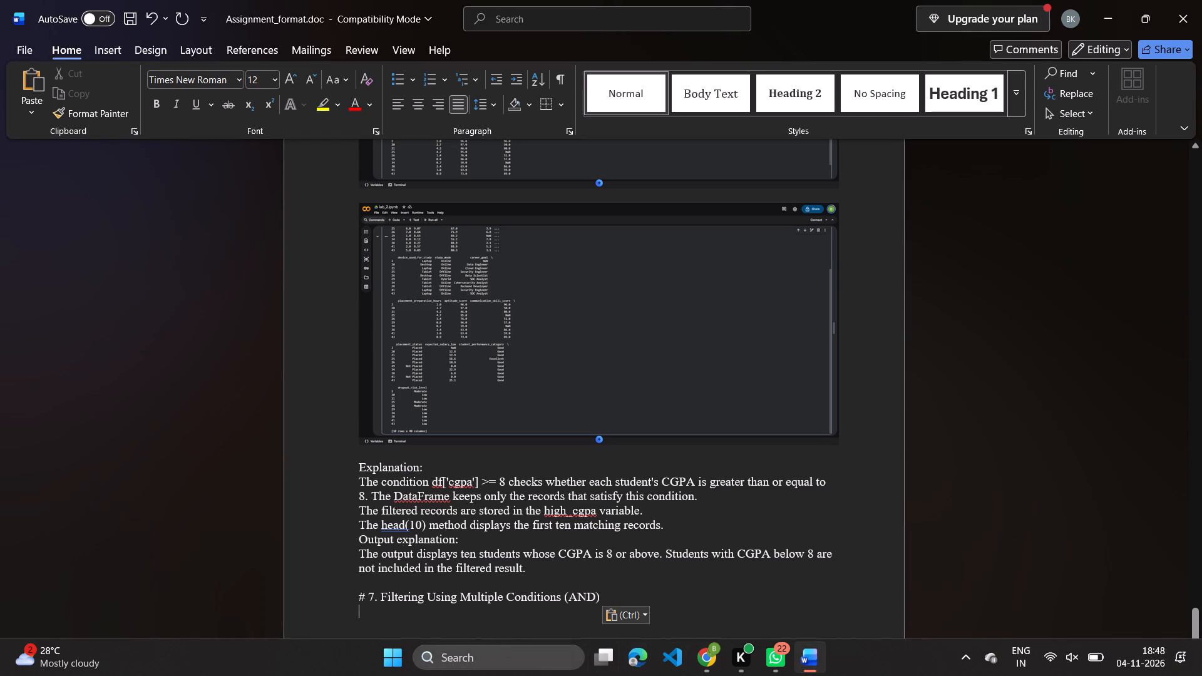
pyautogui.click(374, 602)
pyautogui.press('BackSpace')
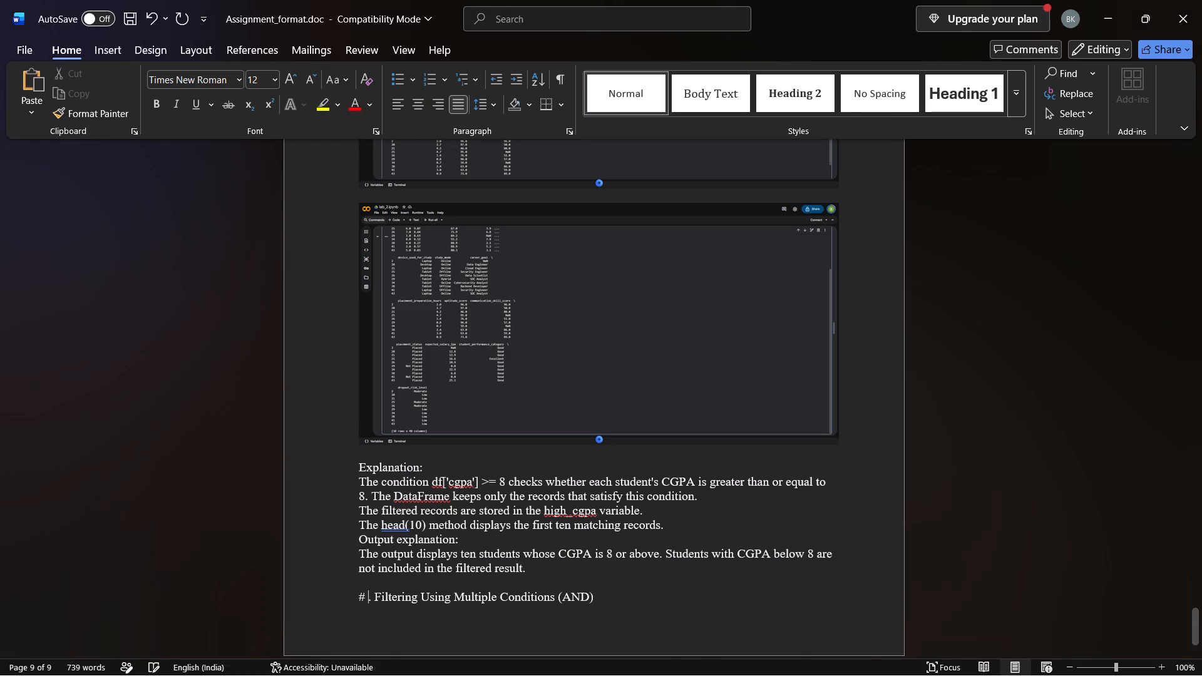
pyautogui.press('6')
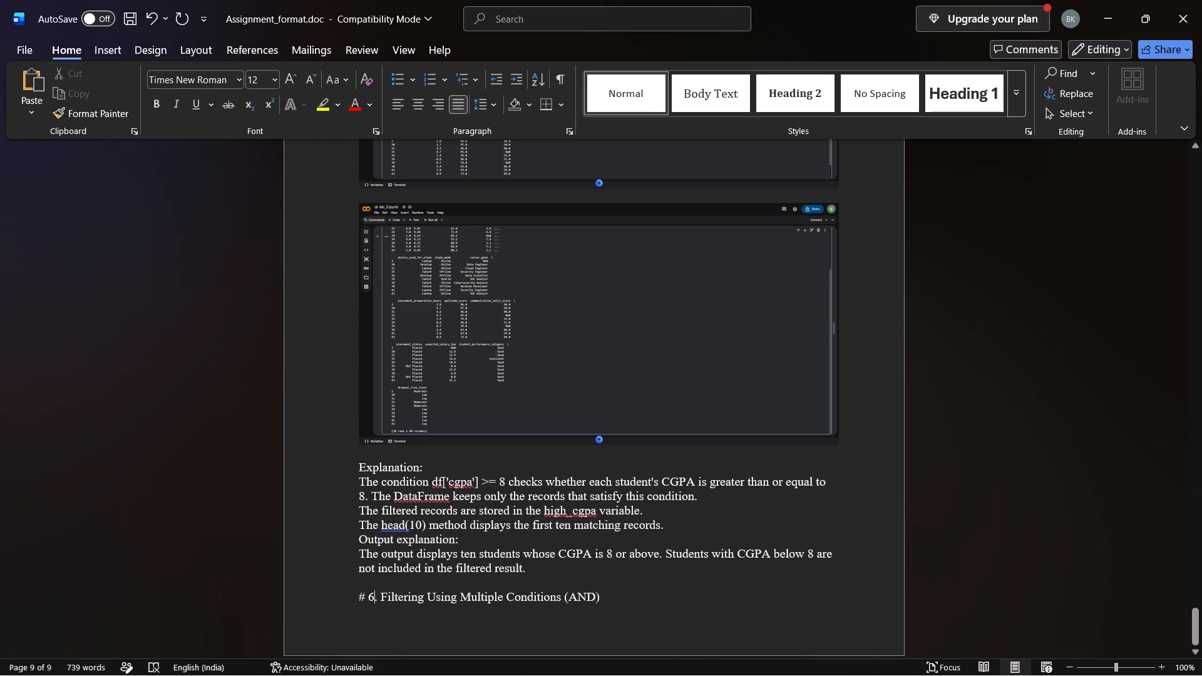
pyautogui.click(612, 600)
pyautogui.press('Return')
# Capture a screenshot of the Colab page showing the multiple-conditions (AND) code cell and the start of its output.
pyautogui.hotkey('alt', 'Tab')
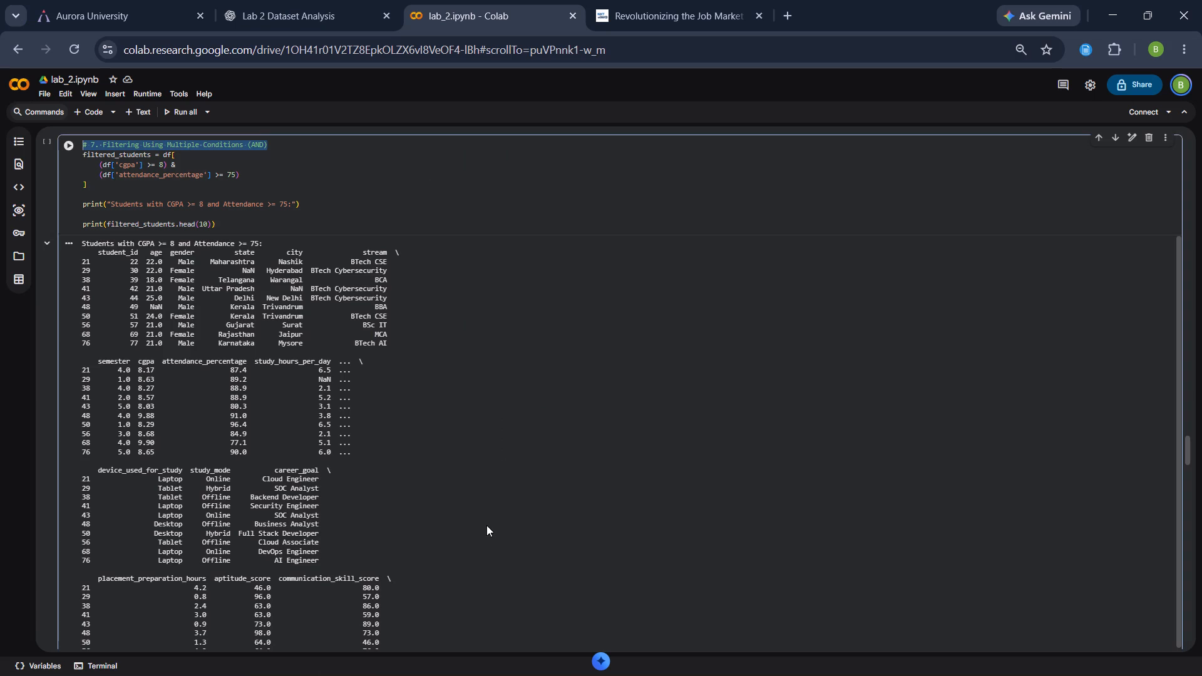
pyautogui.click(486, 525)
pyautogui.press('Print')
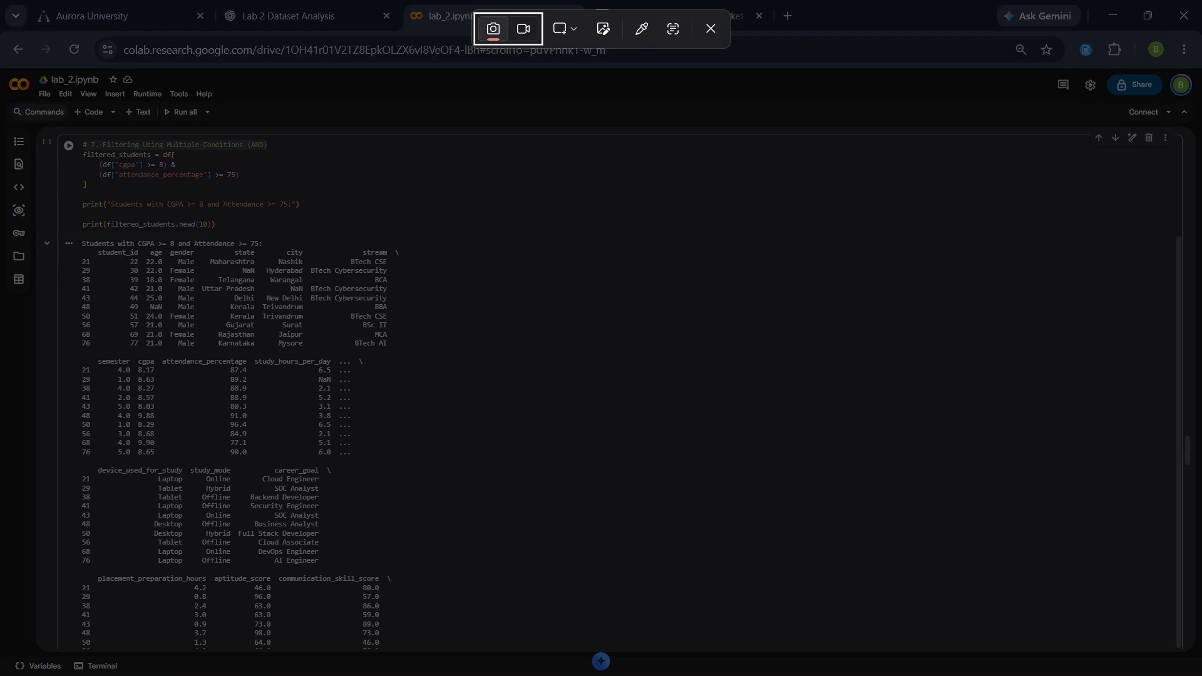
pyautogui.moveTo(0, 66); pyautogui.dragTo(1201, 675)
pyautogui.hscroll(6, 803, 675)
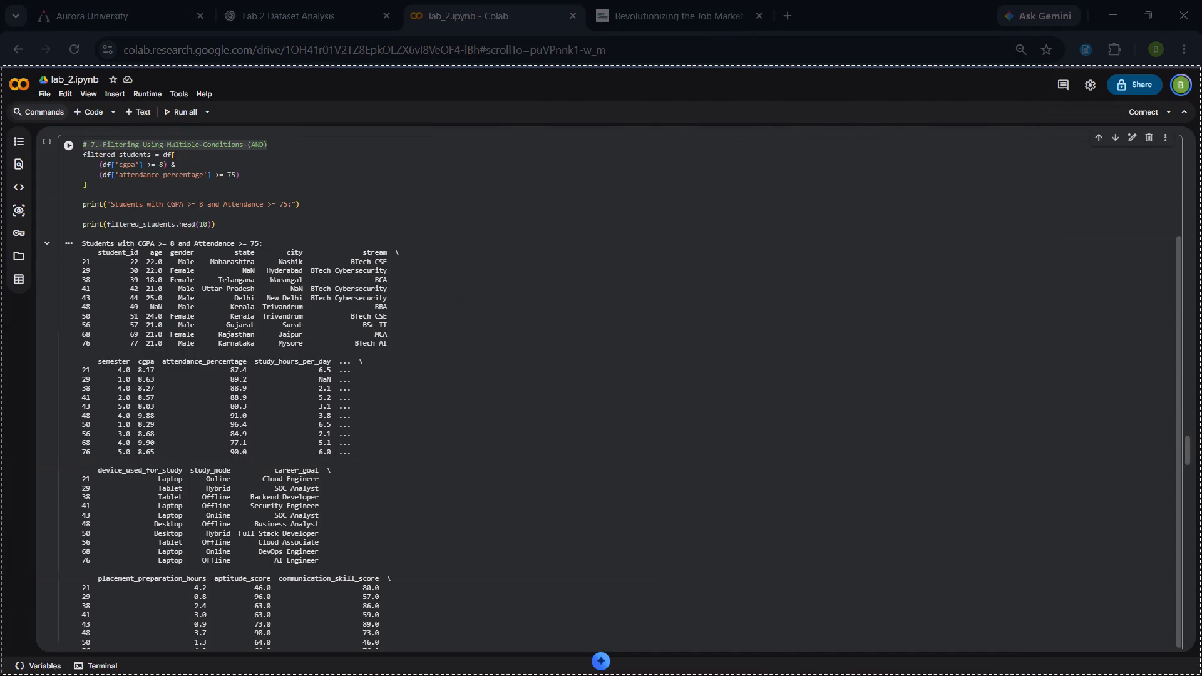
# Capture a second Colab screenshot showing the rest of the AND filter output down to "[10 rows x 40 columns]".
pyautogui.scroll(-1, 652, 444)
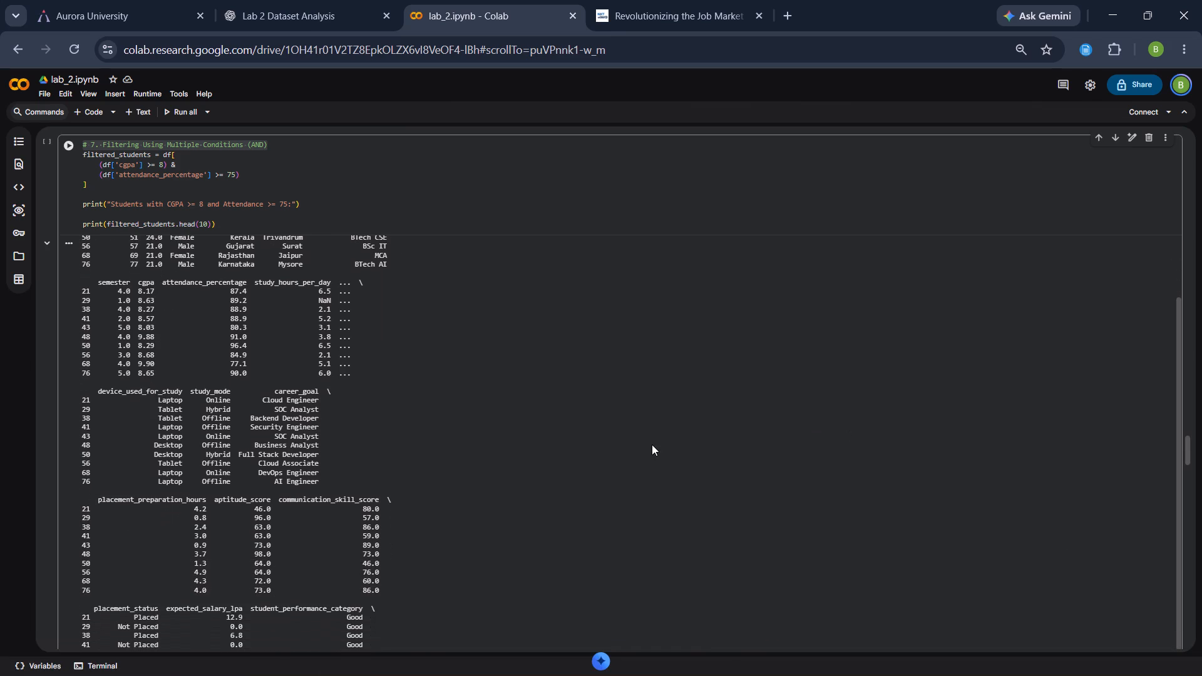
pyautogui.scroll(-2, 652, 444)
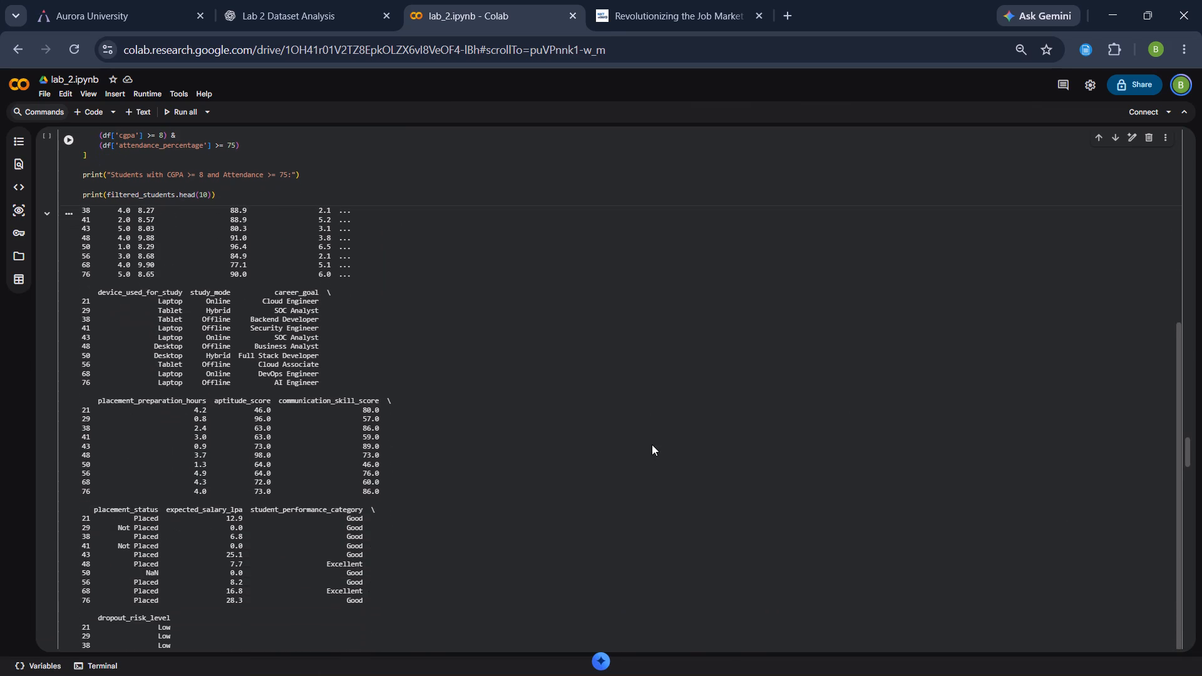
pyautogui.scroll(-2, 652, 444)
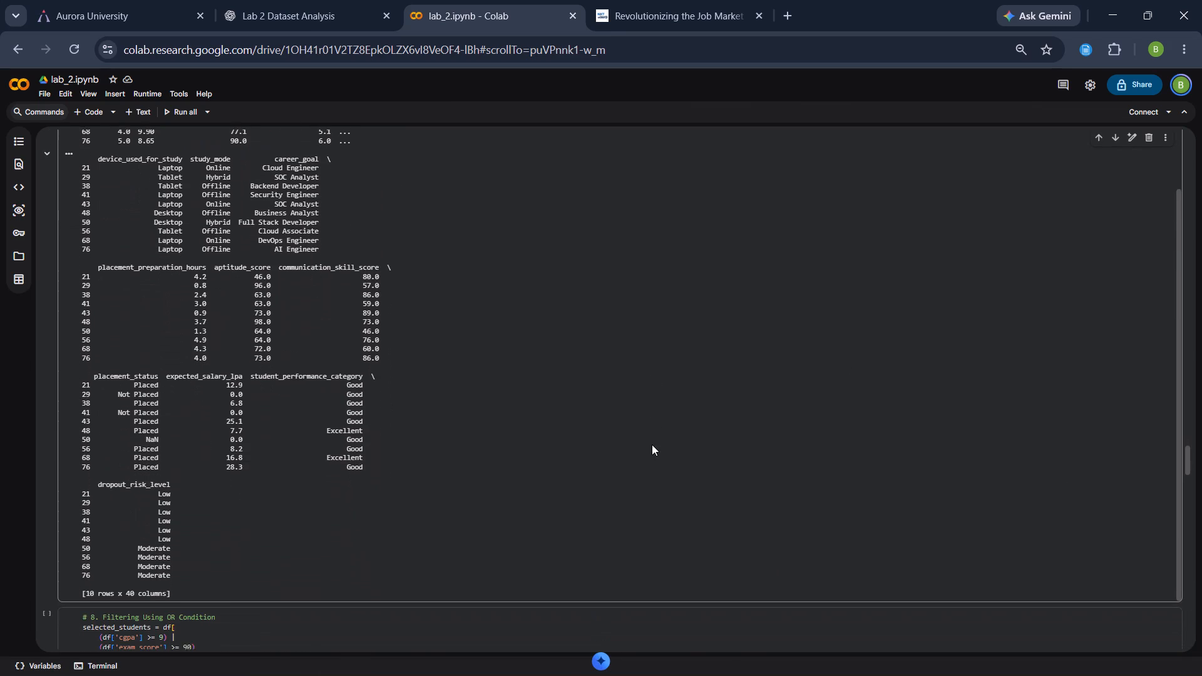
pyautogui.scroll(-1, 652, 444)
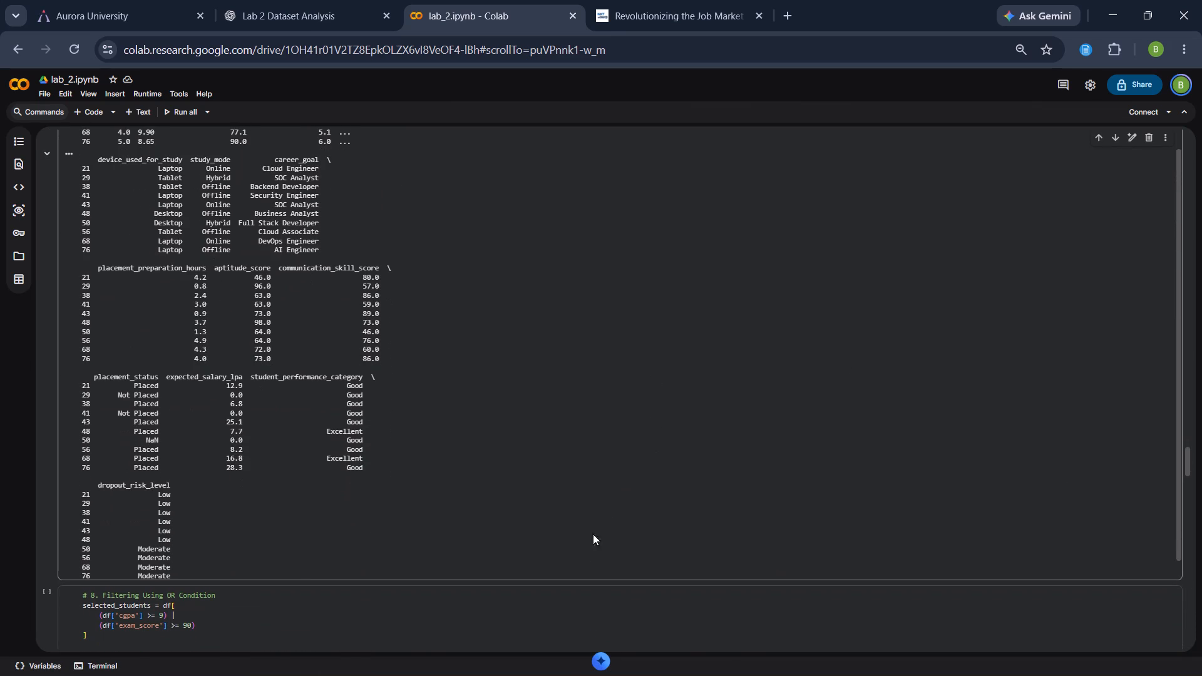
pyautogui.scroll(-1, 572, 570)
pyautogui.scroll(1, 527, 617)
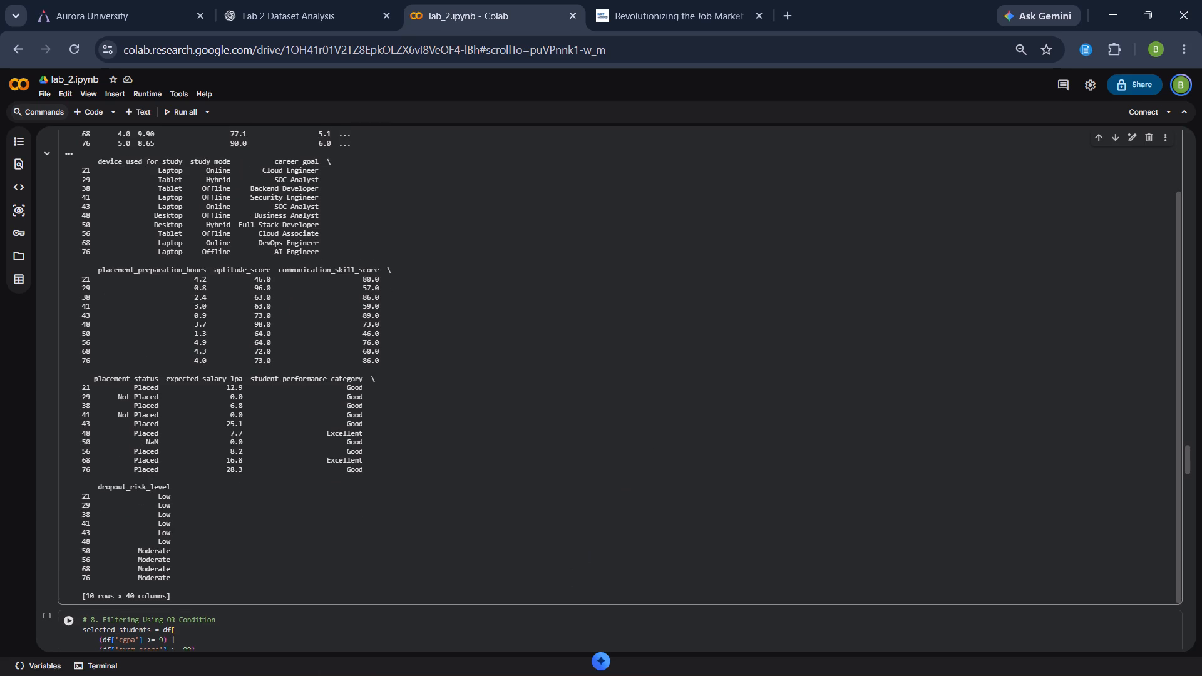
pyautogui.scroll(2, 527, 617)
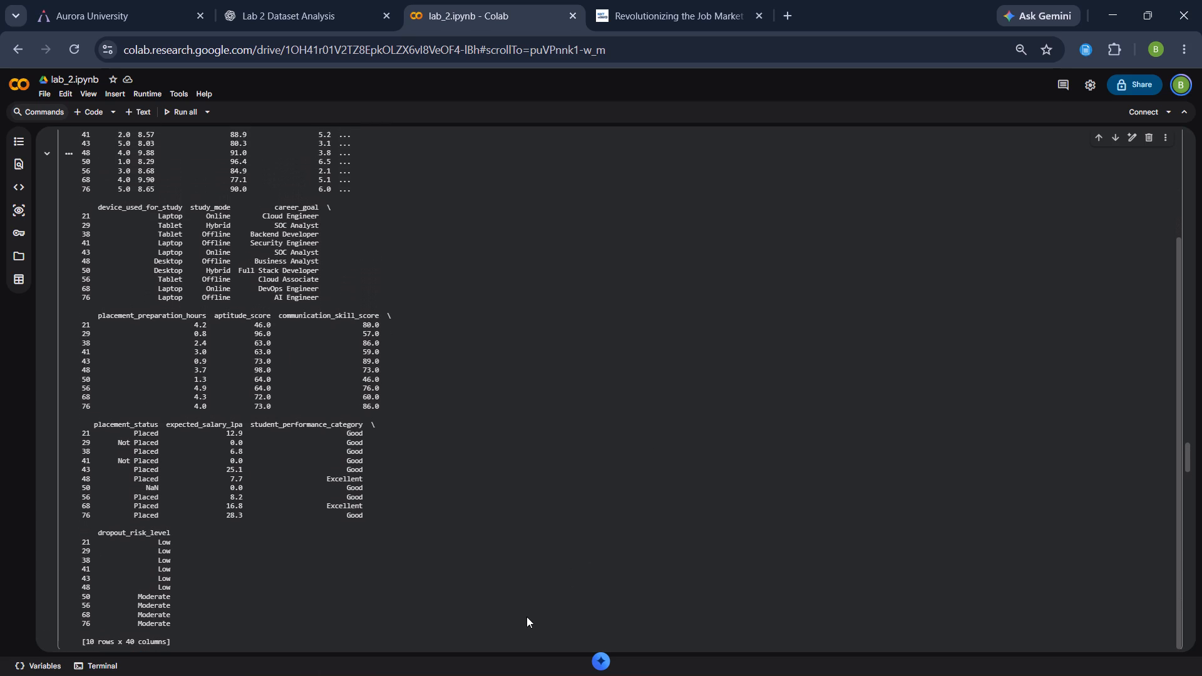
pyautogui.press('Print')
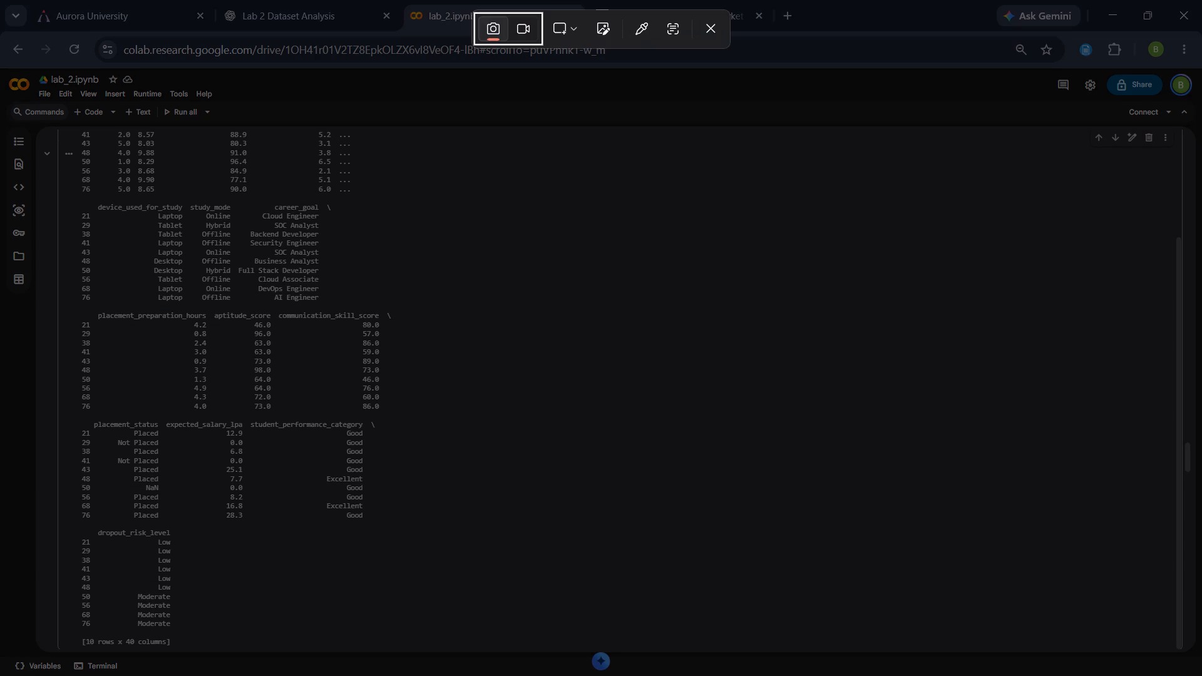
pyautogui.click(0, 66)
pyautogui.moveTo(0, 69); pyautogui.dragTo(216, 184)
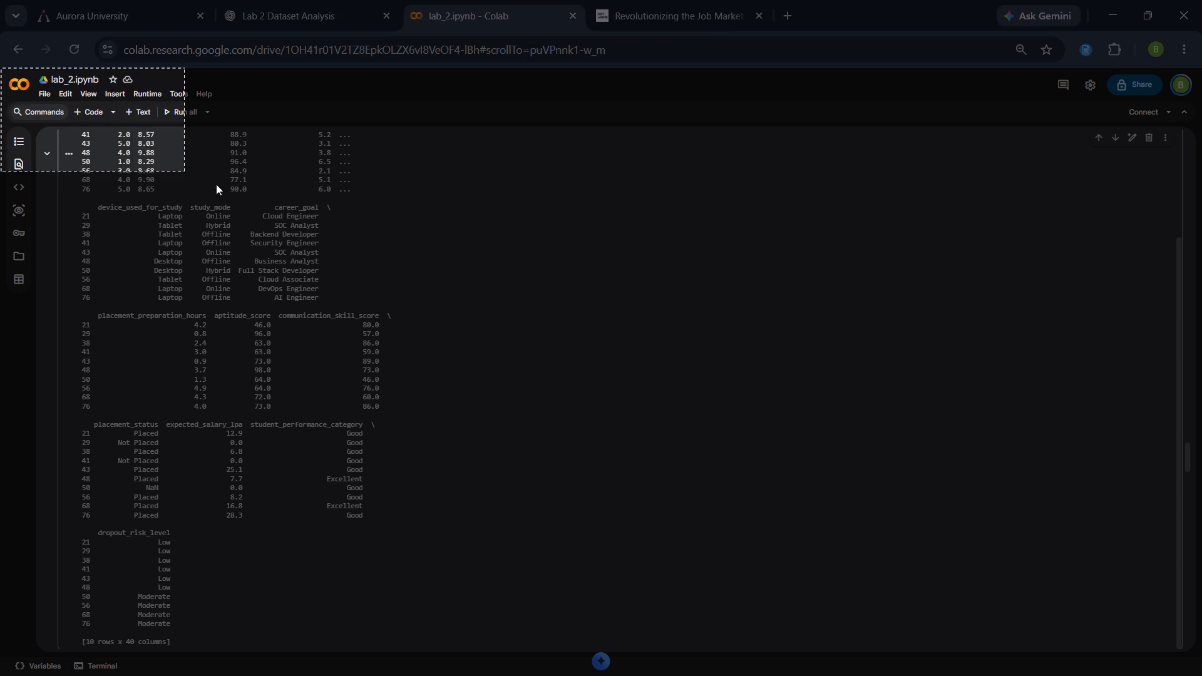
pyautogui.moveTo(216, 184); pyautogui.dragTo(1201, 675)
pyautogui.hscroll(2, 380, 245)
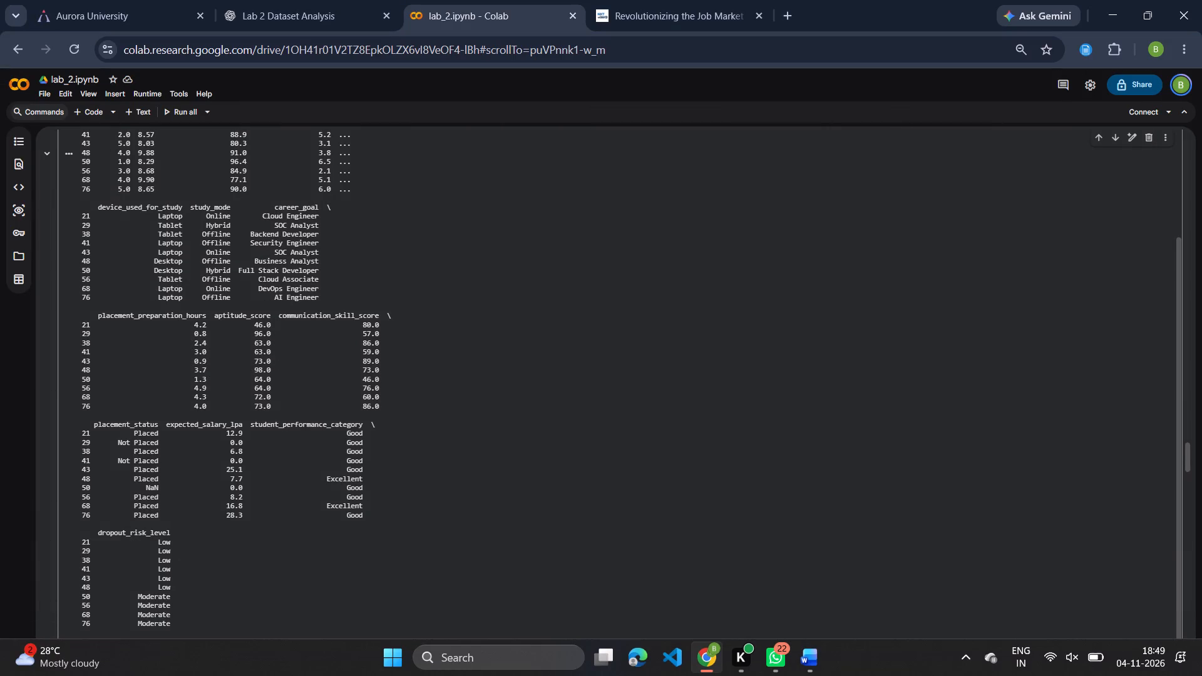
# Paste the first AND filter screenshot, showing the code cell, from the clipboard history under the "# 6." heading in Word.
pyautogui.hotkey('alt', 'Tab')
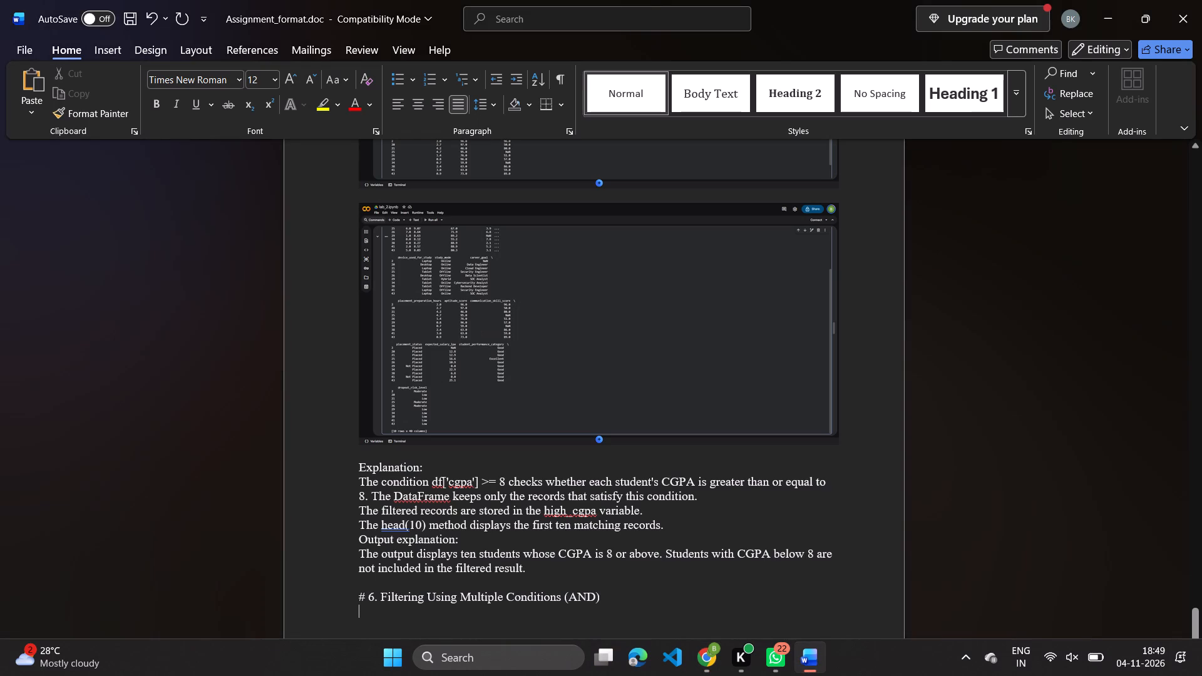
pyautogui.hotkey('ctrl', 'v')
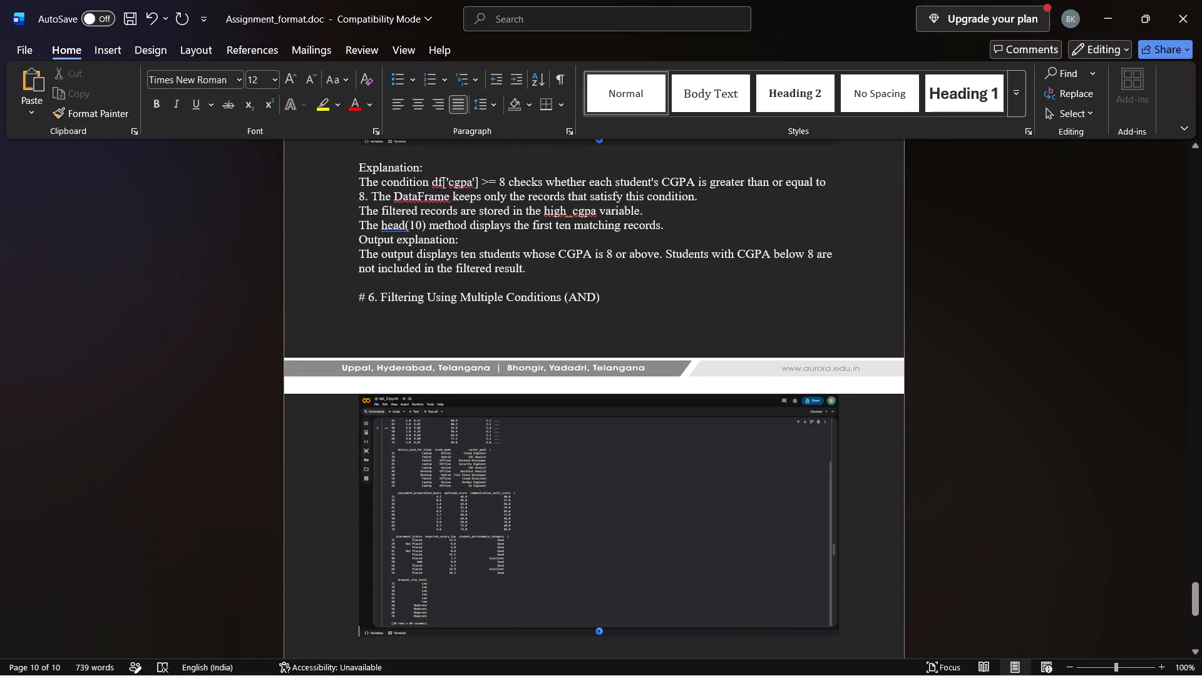
pyautogui.hotkey('ctrl', 'z')
pyautogui.press('super+v')
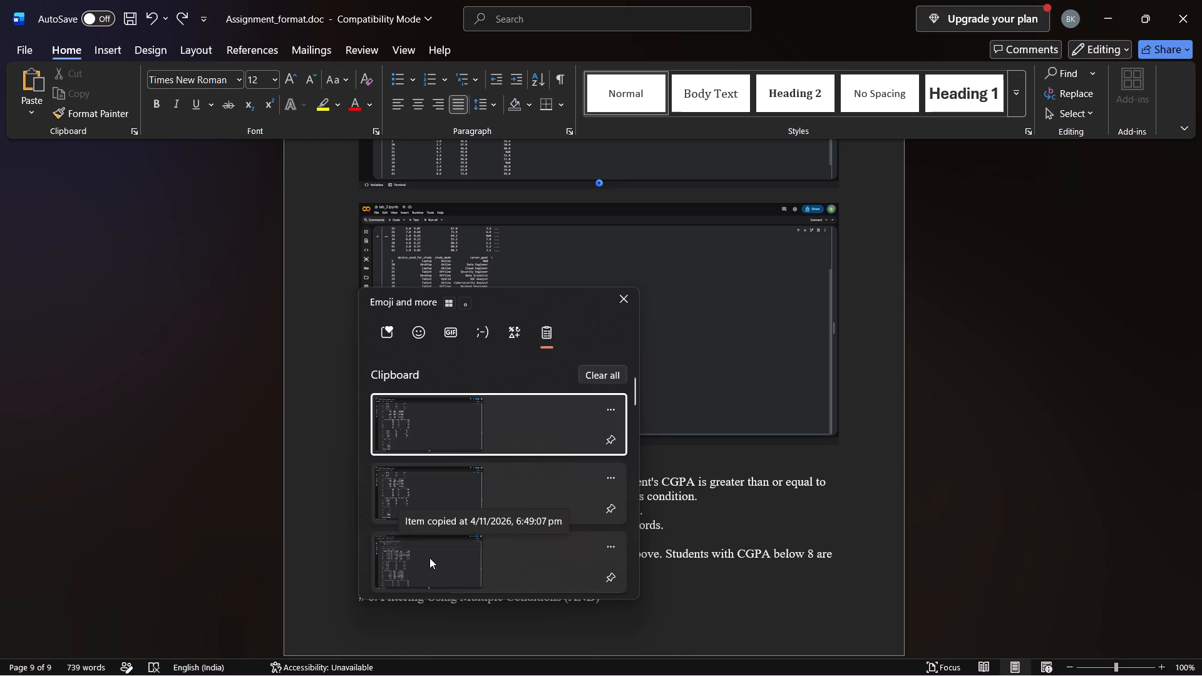
pyautogui.click(429, 558)
pyautogui.hotkey('ctrl', 'v')
pyautogui.scroll(-1, 394, 575)
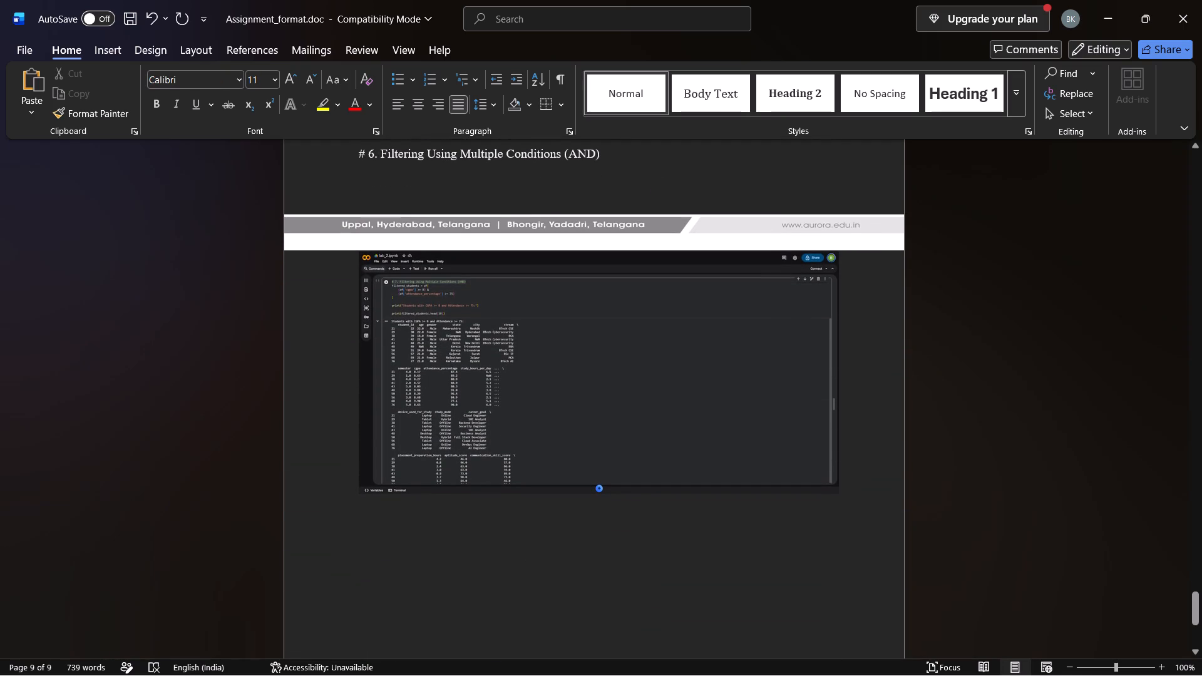
# Paste the second AND filter screenshot, ending at "[10 rows x 40 columns]", from the clipboard history below the first screenshot.
pyautogui.click(377, 573)
pyautogui.press('super+v')
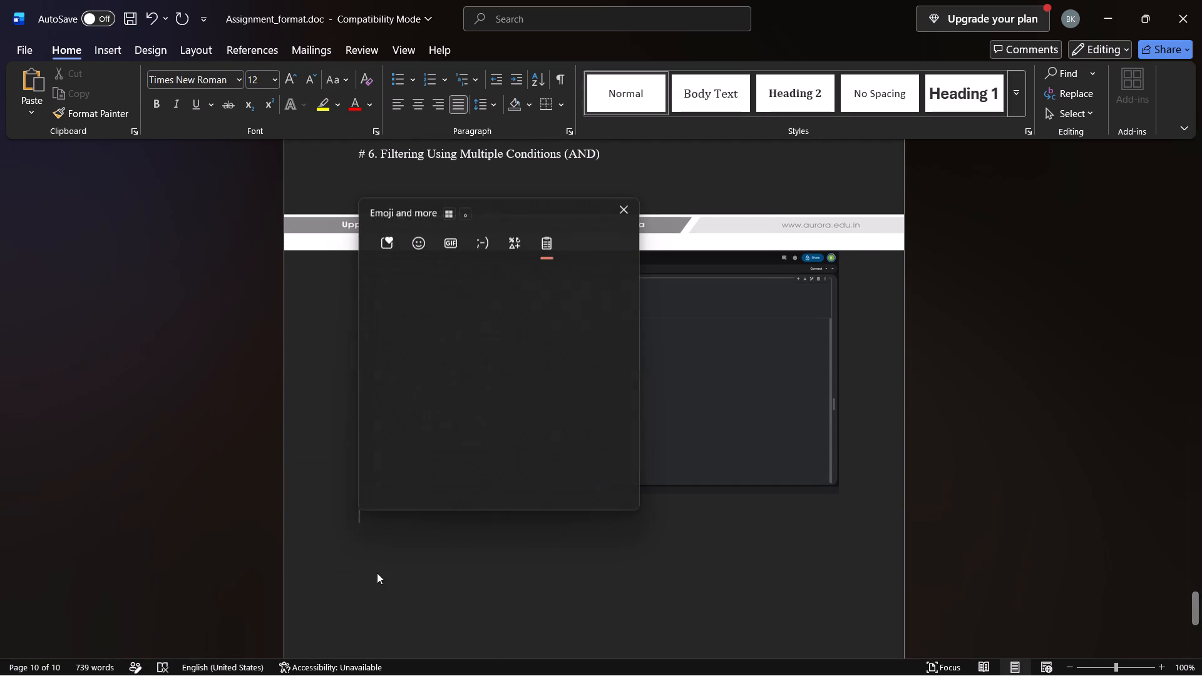
pyautogui.click(431, 320)
pyautogui.hotkey('ctrl', 'v')
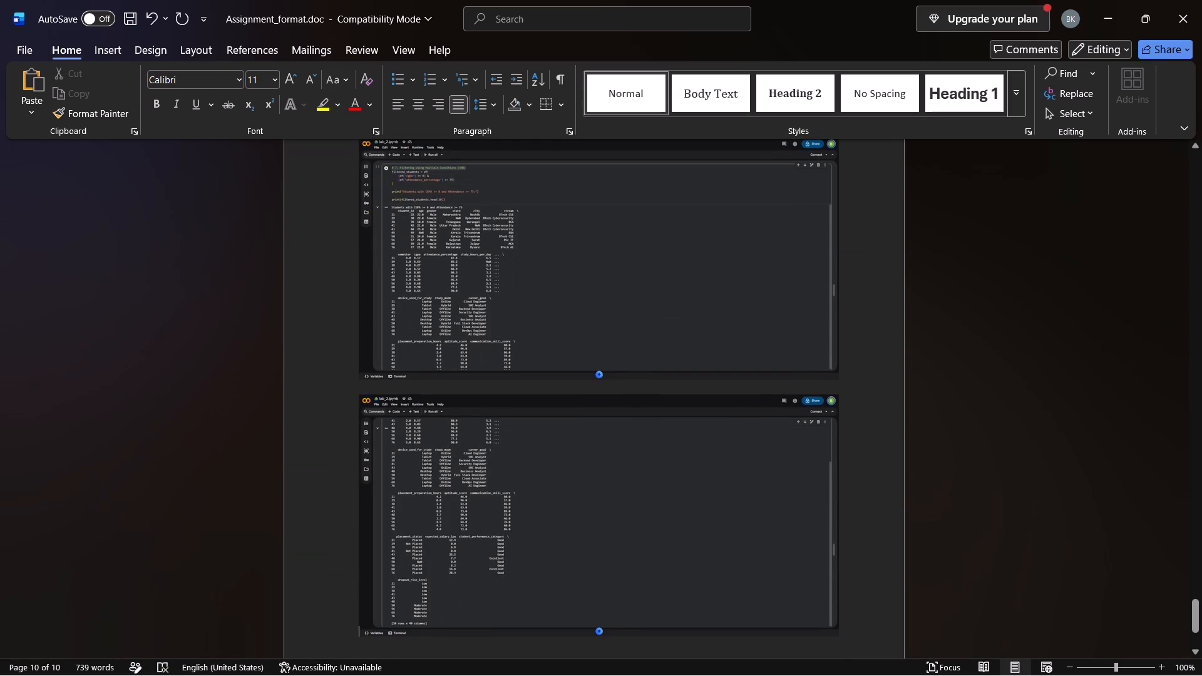
pyautogui.scroll(-2, 424, 559)
pyautogui.click(396, 546)
pyautogui.click(396, 546)
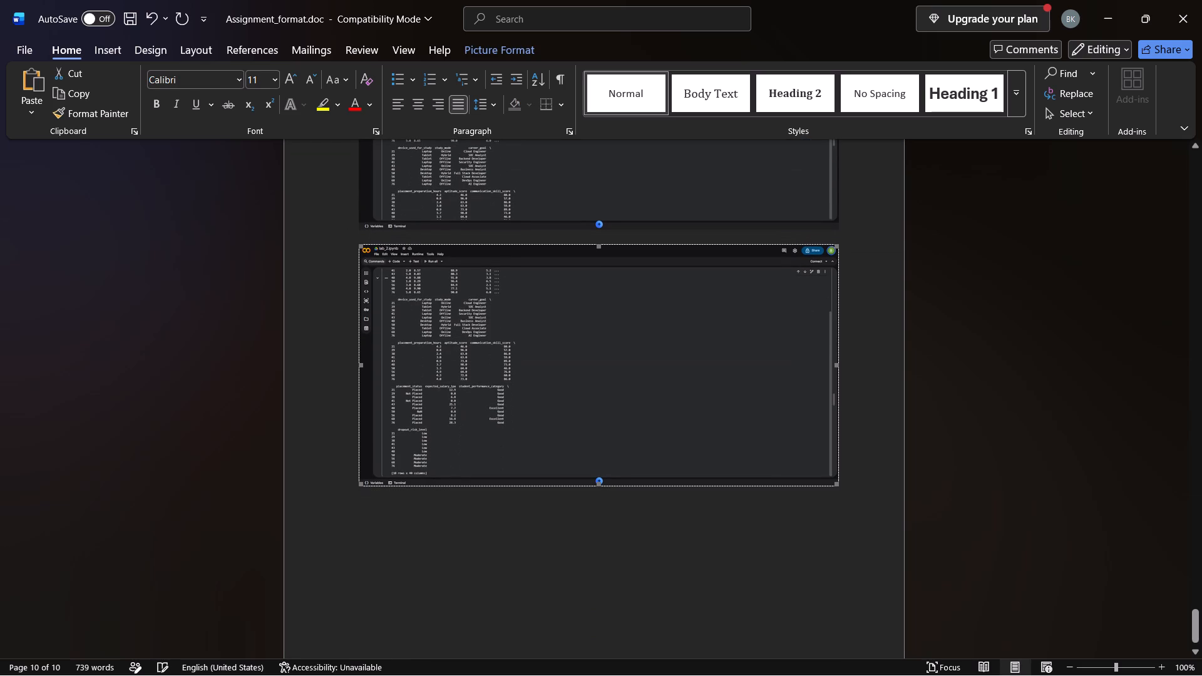
pyautogui.doubleClick(396, 546)
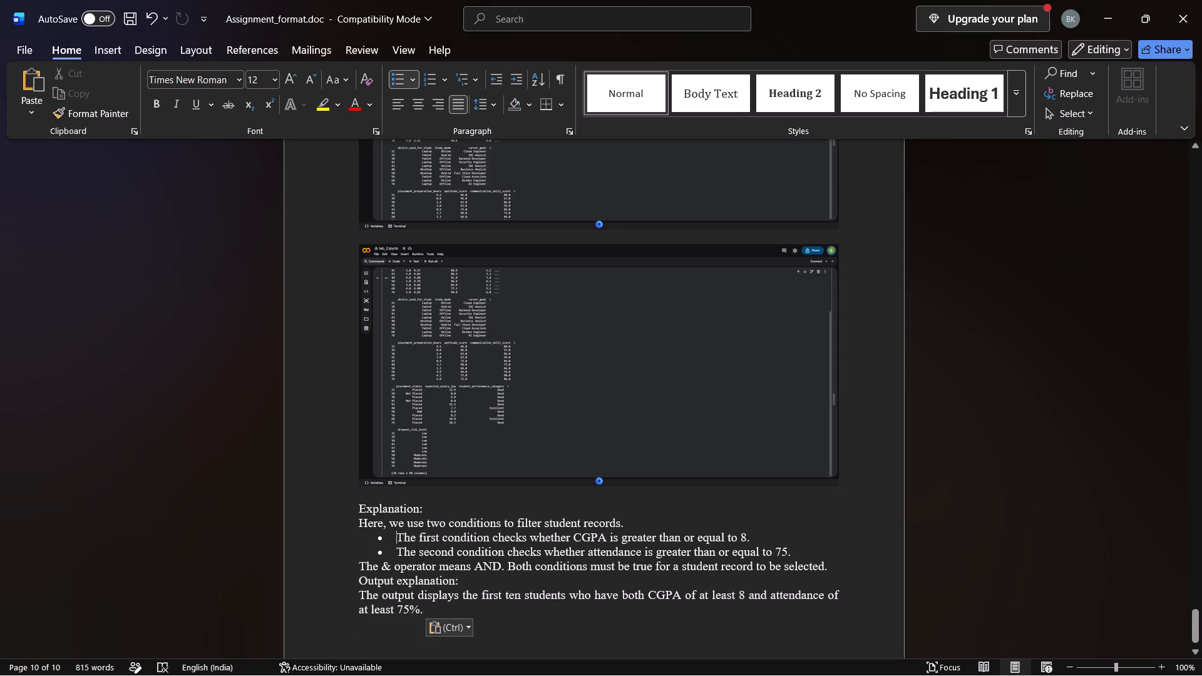
pyautogui.press('BackSpace')
pyautogui.press('BackSpace')
pyautogui.press('2')
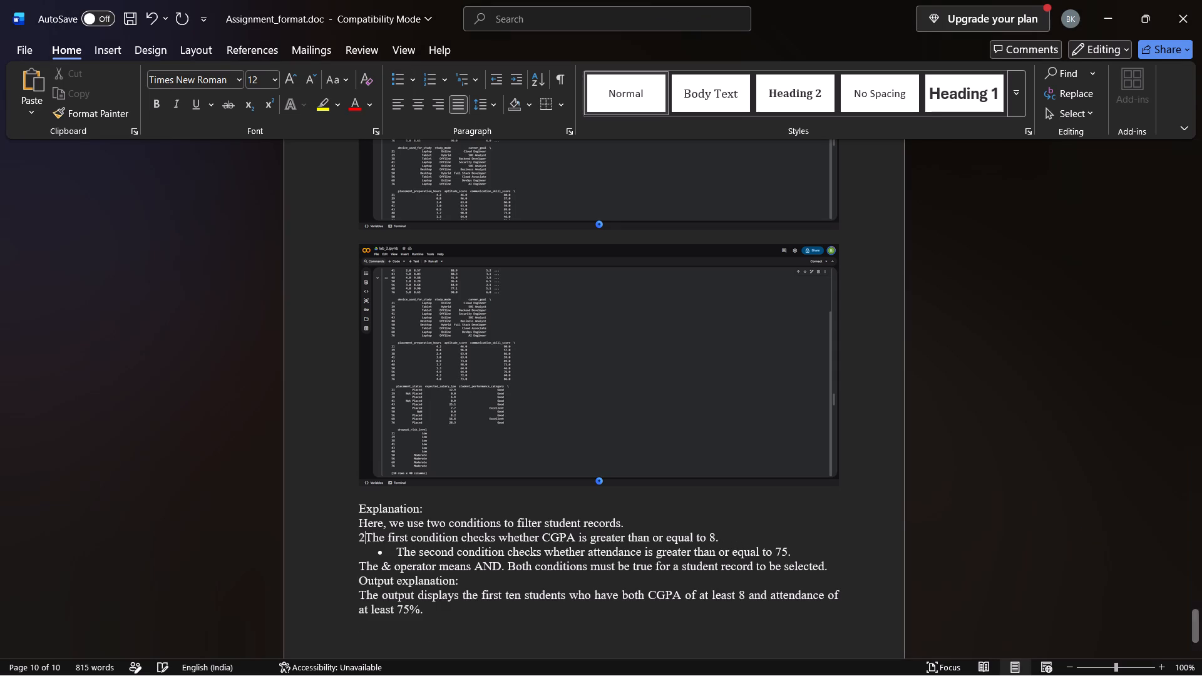
pyautogui.press('BackSpace')
pyautogui.press('1')
pyautogui.hotkey('shift', ')')
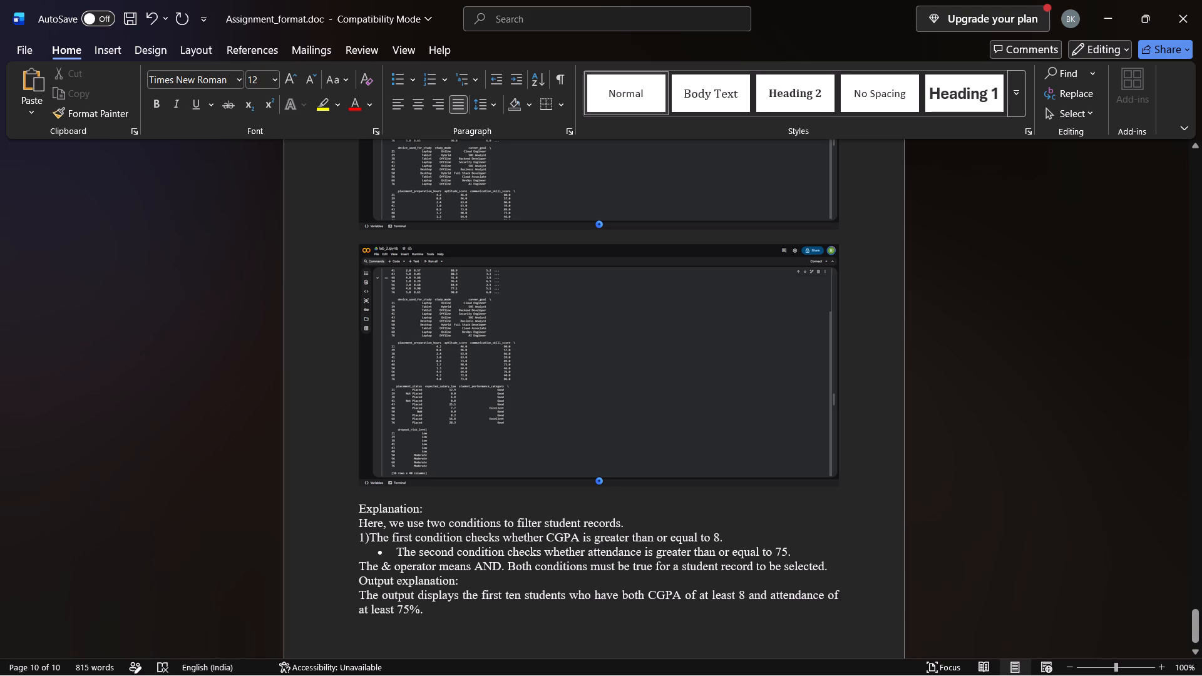
pyautogui.click(398, 553)
pyautogui.press('BackSpace')
pyautogui.press('BackSpace')
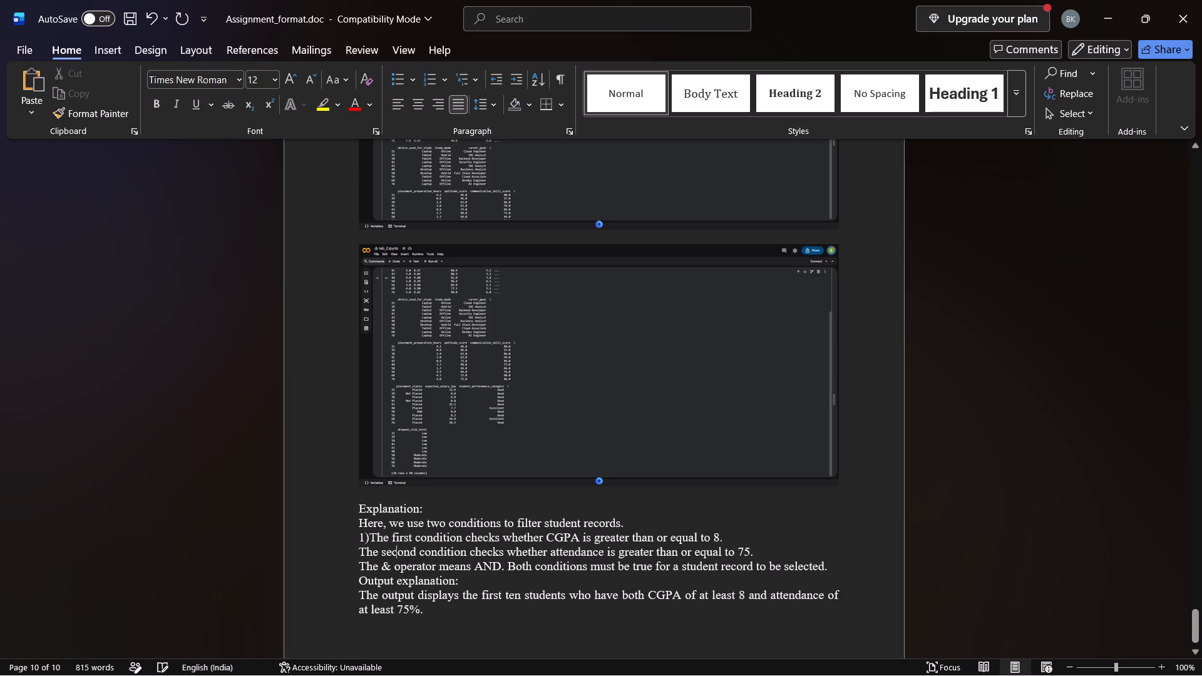
pyautogui.write('2)')
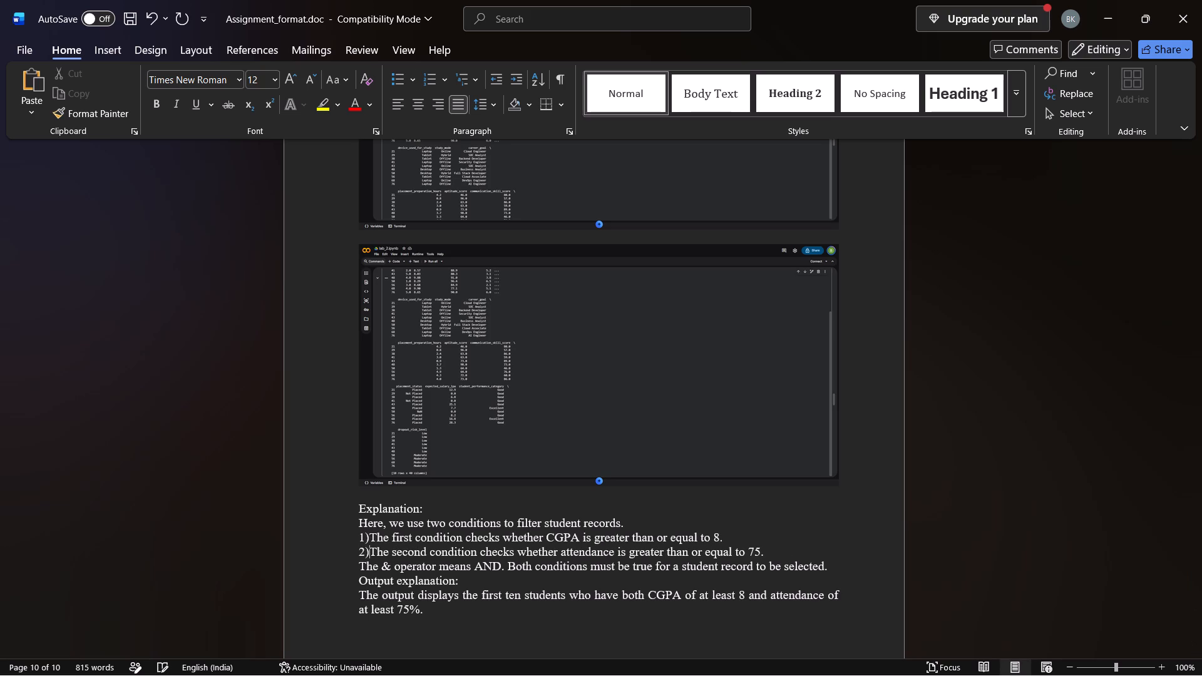
# Add two new lines after the AND filter output explanation.
pyautogui.scroll(-1, 410, 546)
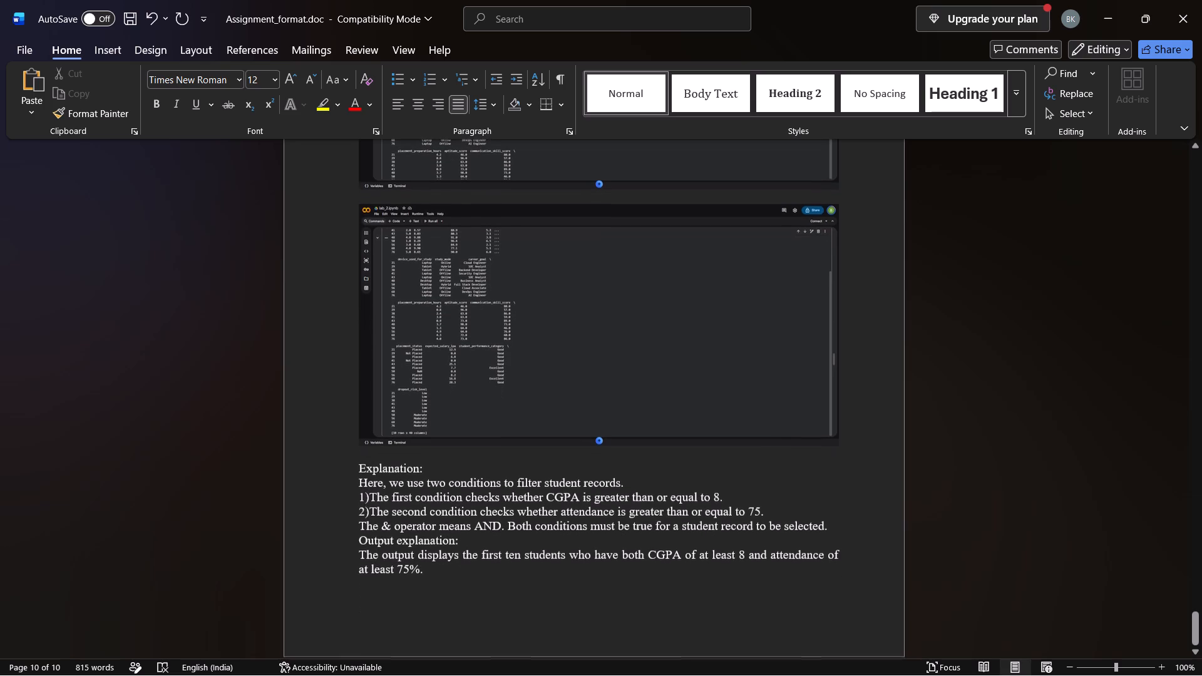
pyautogui.click(429, 570)
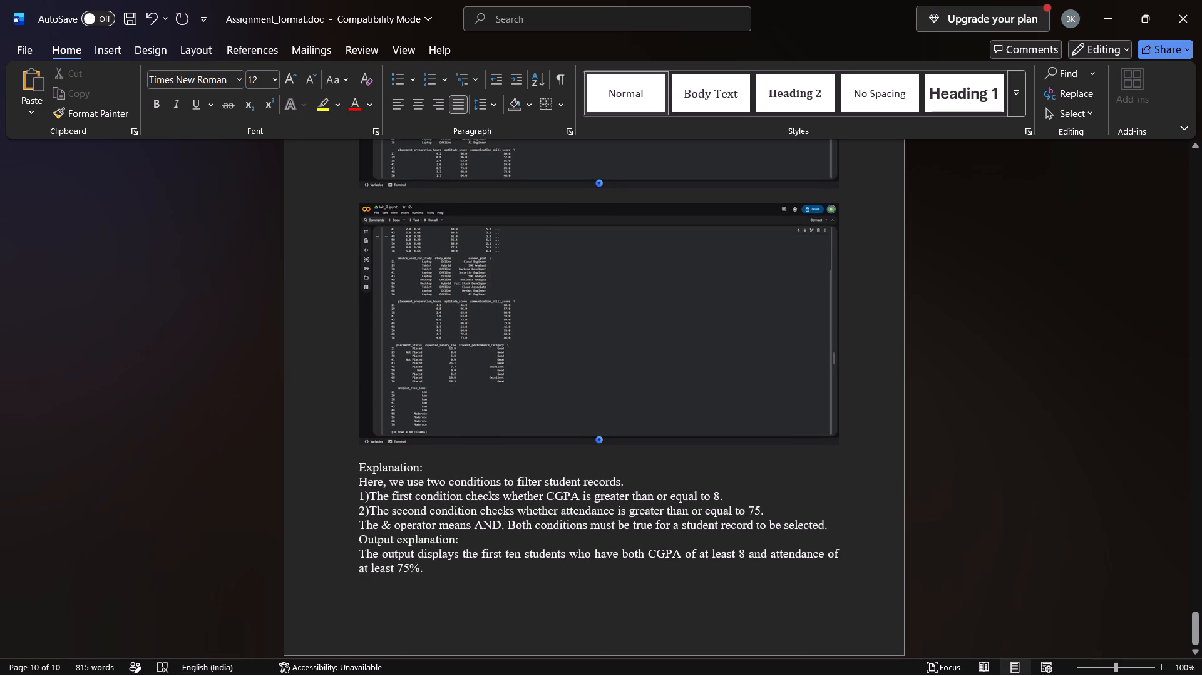
pyautogui.press('Return')
pyautogui.press('Return')
# Delete the period after "AND" in the sentence about the & operator.
pyautogui.click(509, 528)
pyautogui.press('Left')
pyautogui.press('BackSpace')
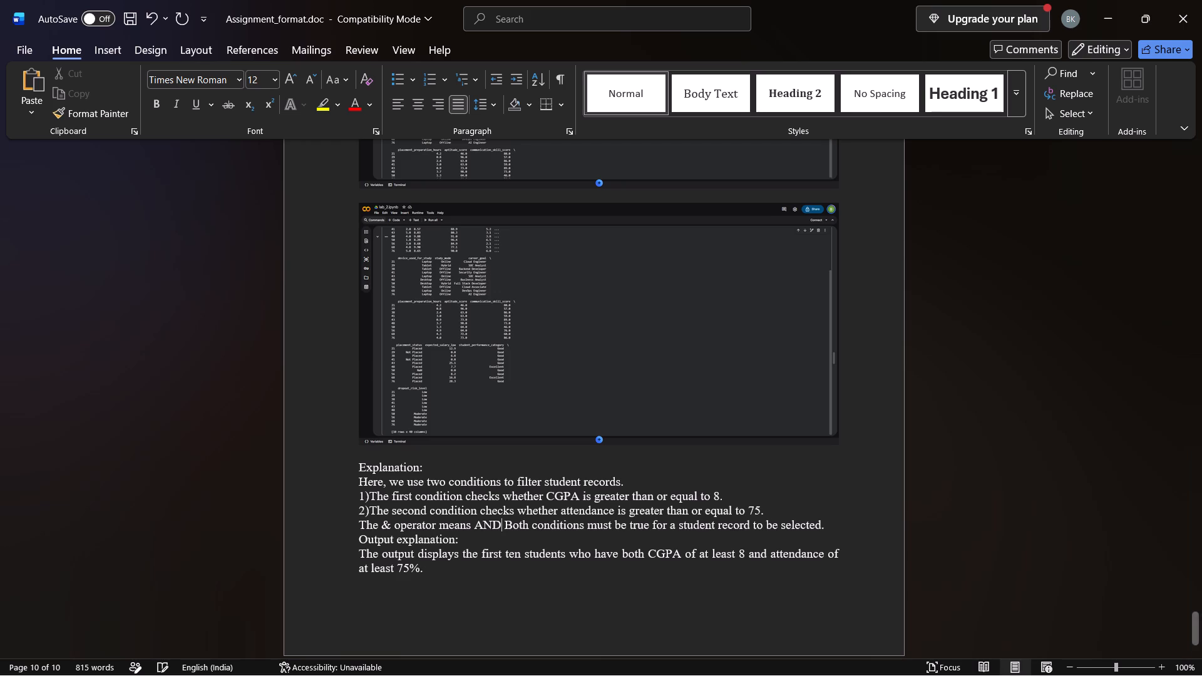
# Start another new line below the AND filter output explanation.
pyautogui.click(484, 578)
pyautogui.press('Return')
# Switch to the Colab notebook in Chrome and copy the comment heading "# 8. Filtering Using OR Condition" from its code cell.
pyautogui.hotkey('alt', 'Tab')
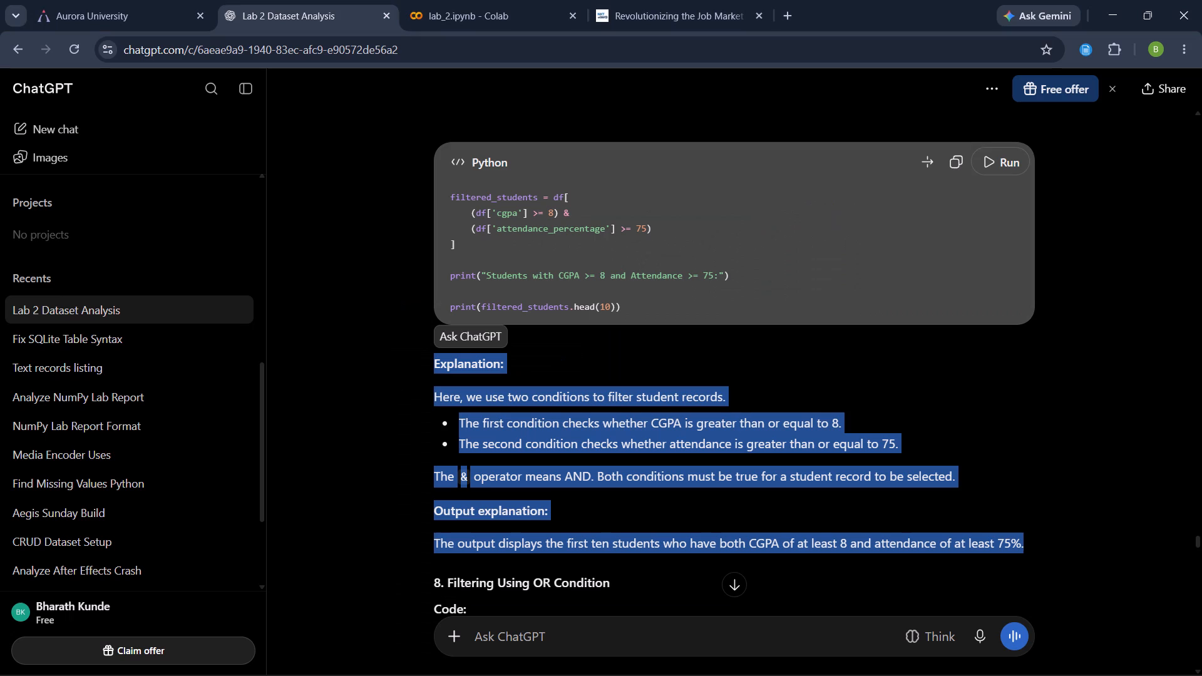
pyautogui.click(490, 9)
pyautogui.scroll(-2, 452, 341)
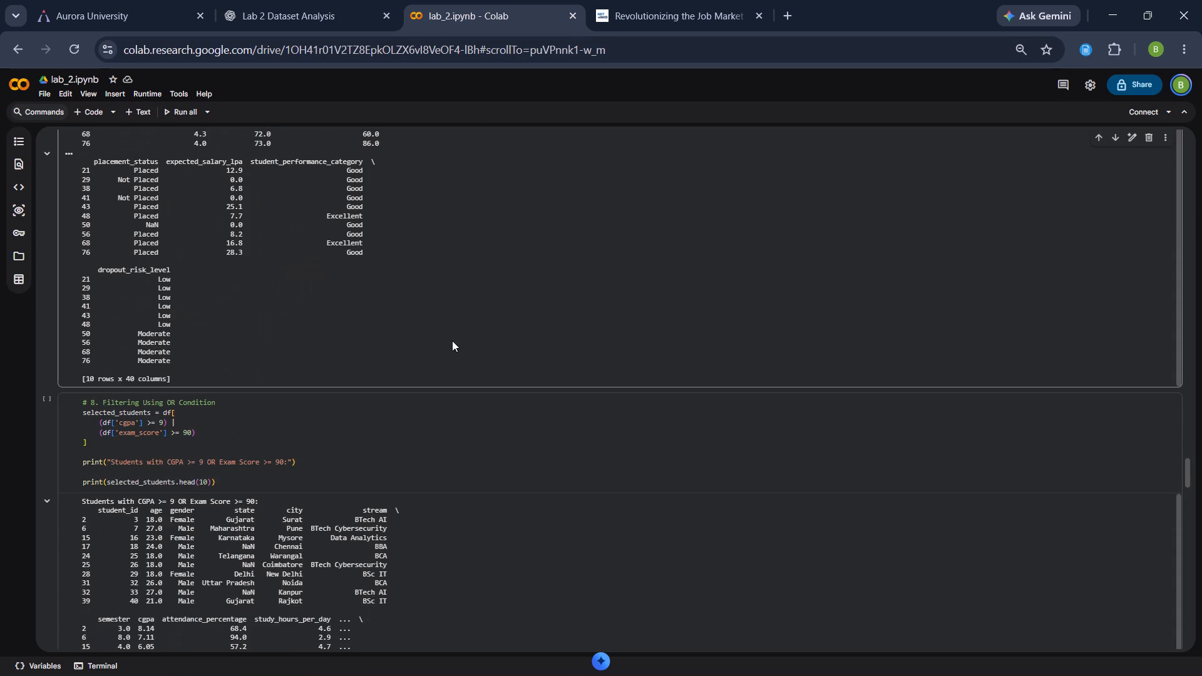
pyautogui.scroll(-2, 452, 341)
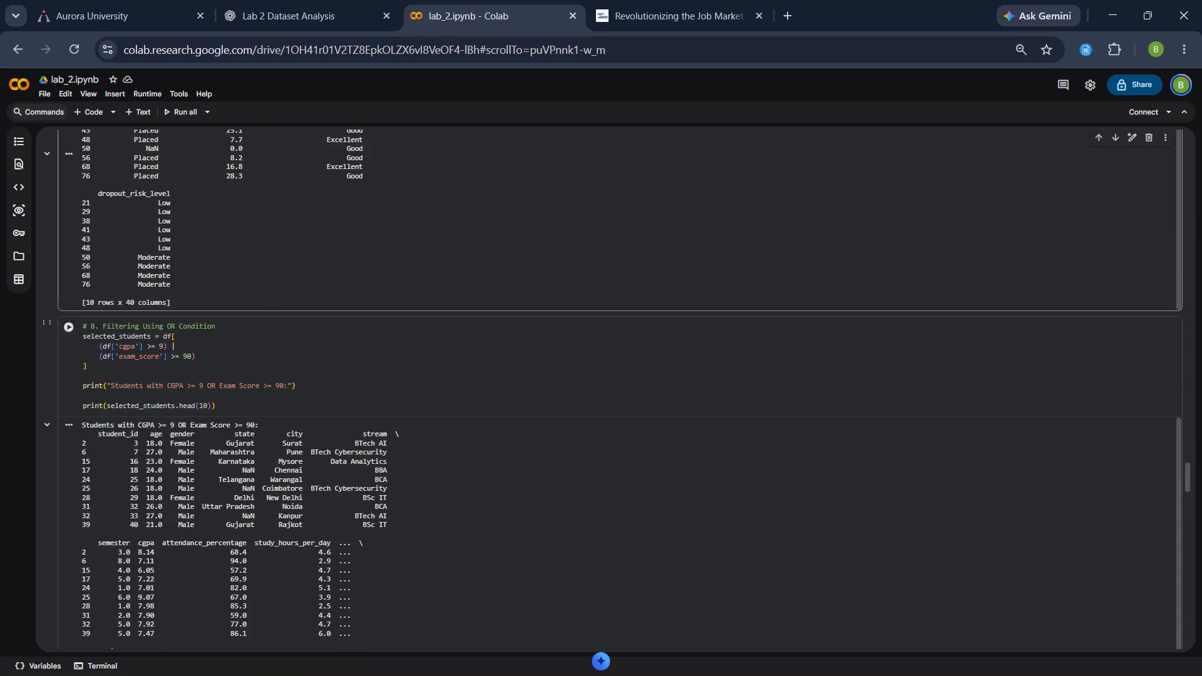
pyautogui.scroll(-1, 452, 341)
pyautogui.scroll(-1, 490, 248)
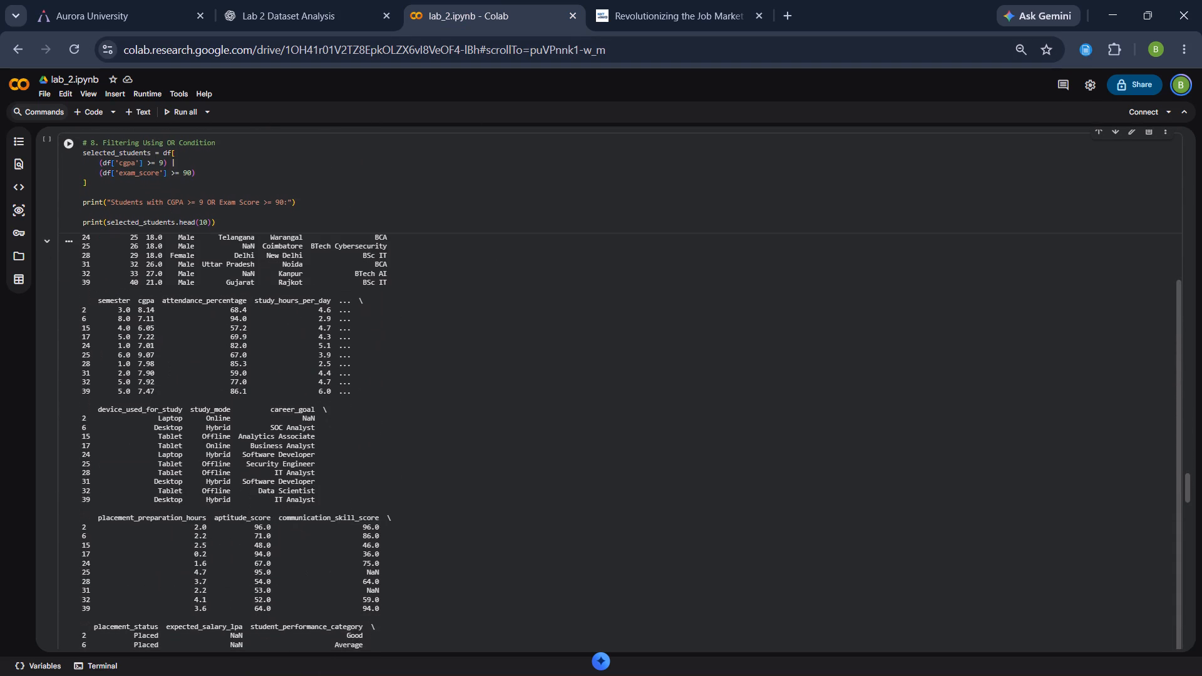
pyautogui.scroll(-1, 490, 248)
pyautogui.scroll(2, 486, 357)
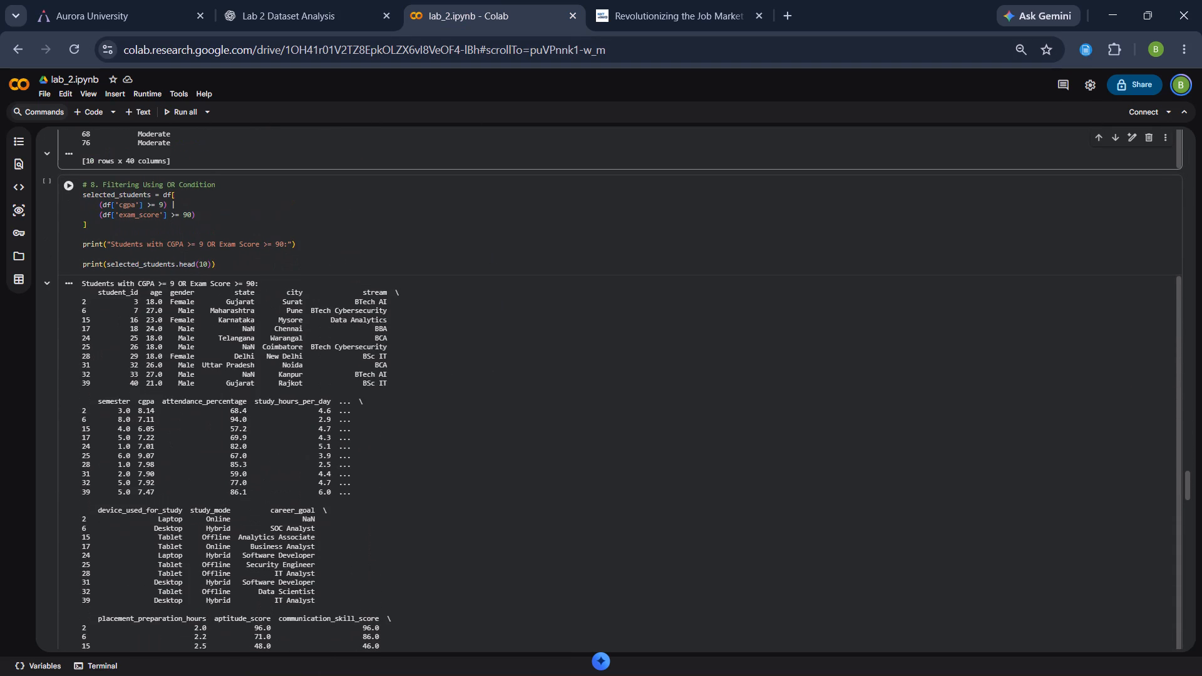
pyautogui.scroll(-1, 513, 222)
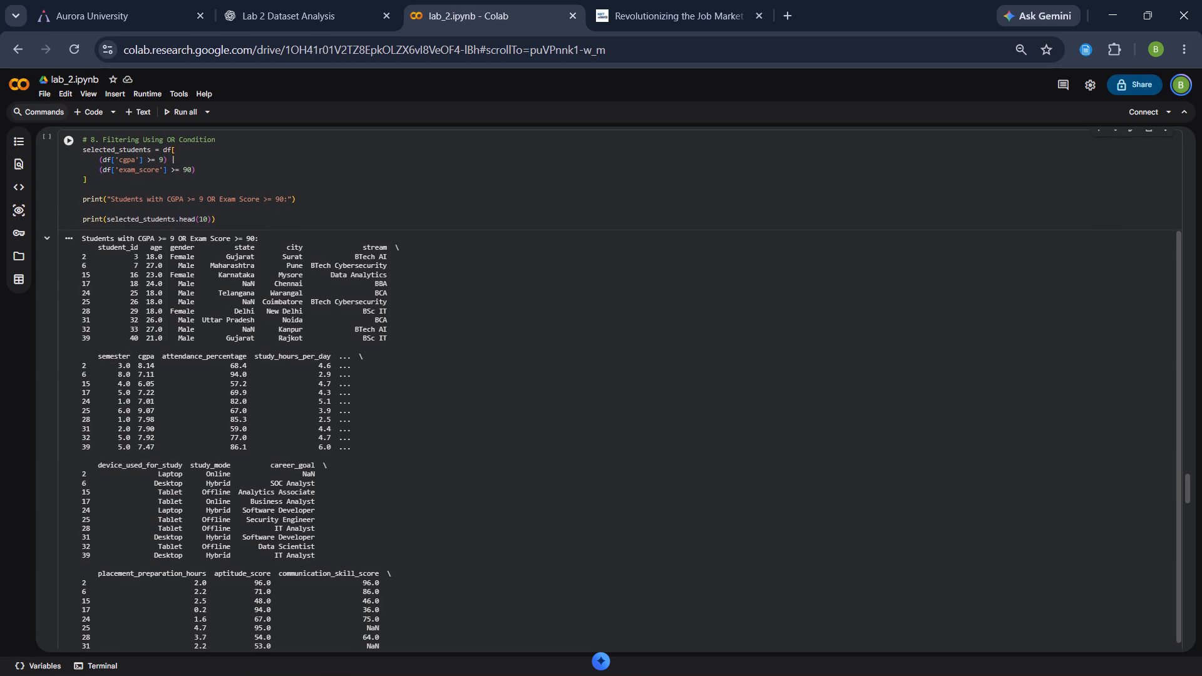
pyautogui.scroll(-1, 513, 222)
pyautogui.moveTo(242, 135); pyautogui.dragTo(198, 145)
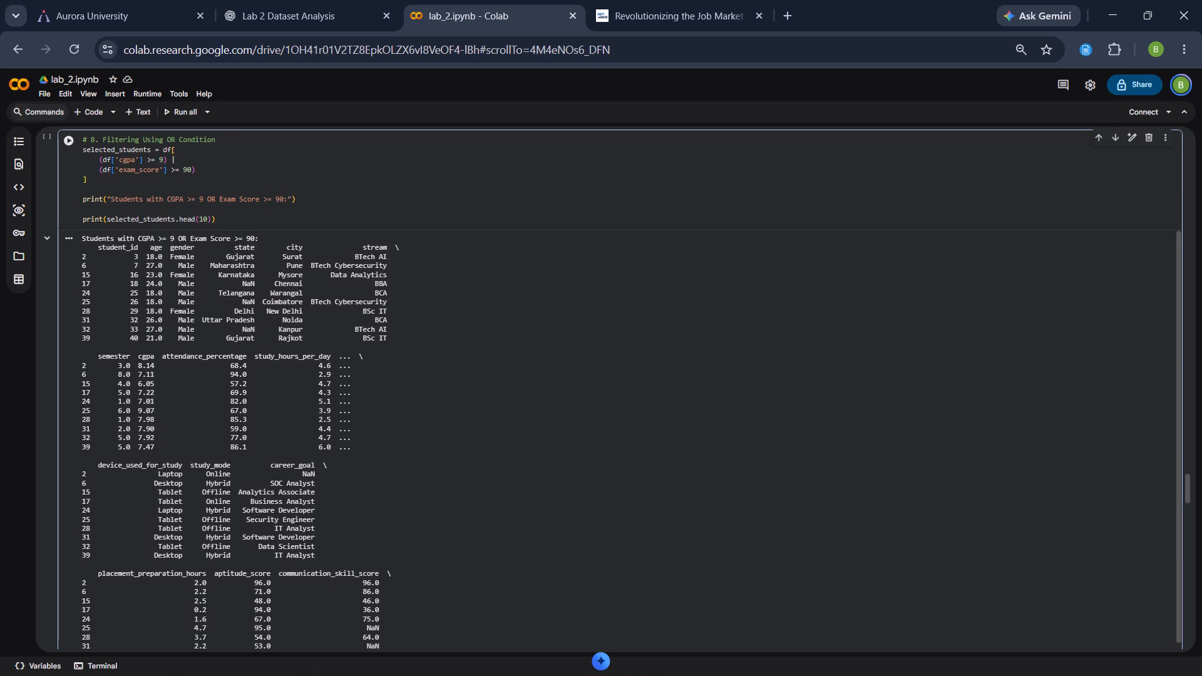
pyautogui.moveTo(198, 145); pyautogui.dragTo(222, 141)
pyautogui.moveTo(222, 141); pyautogui.dragTo(76, 137)
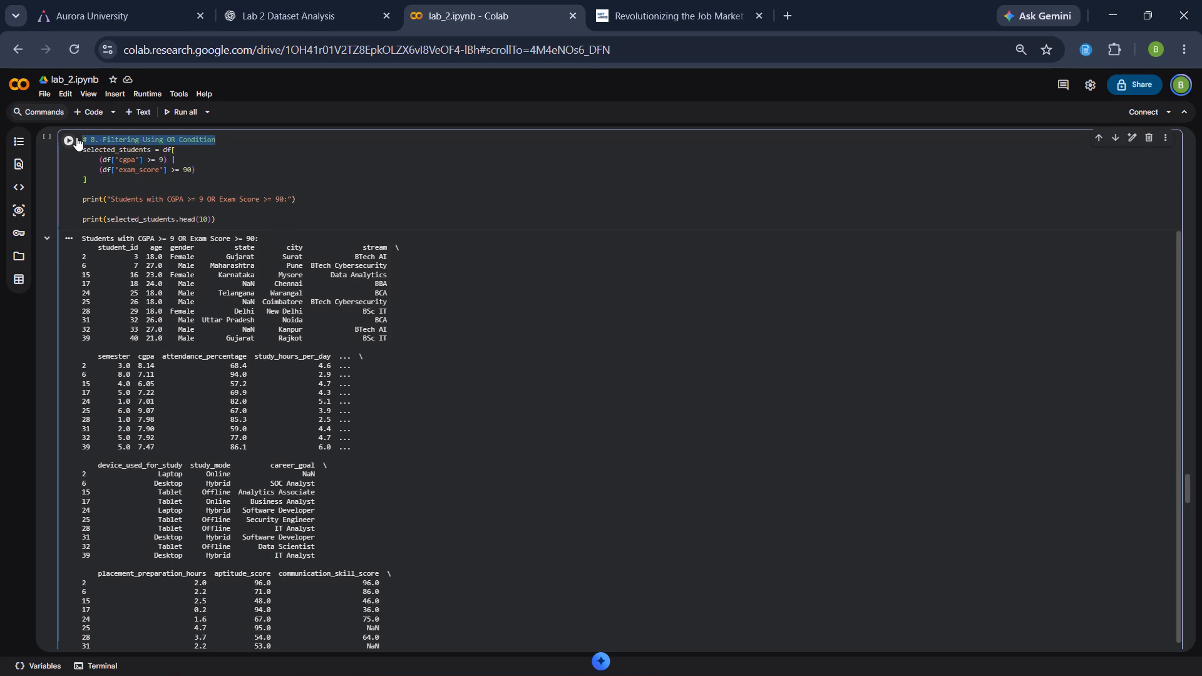
pyautogui.hotkey('ctrl', 'c')
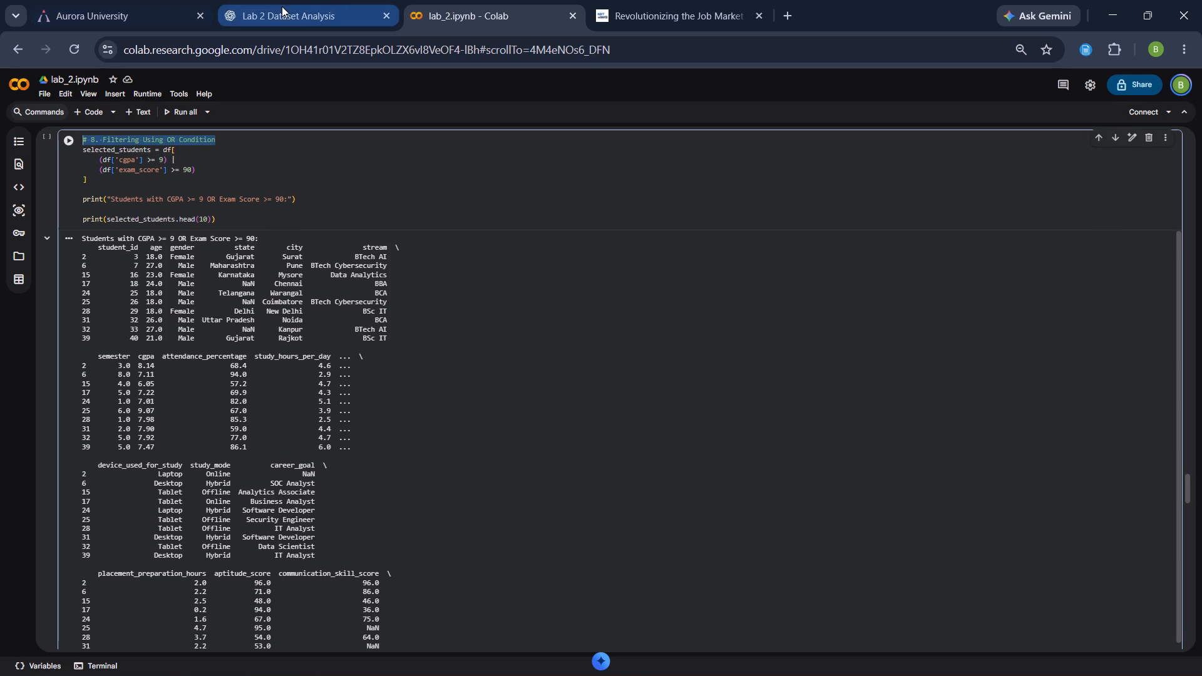
# Switch to the Word report, paste the "Filtering Using OR Condition" heading below the AND filter explanation, and renumber it 7.
pyautogui.click(818, 660)
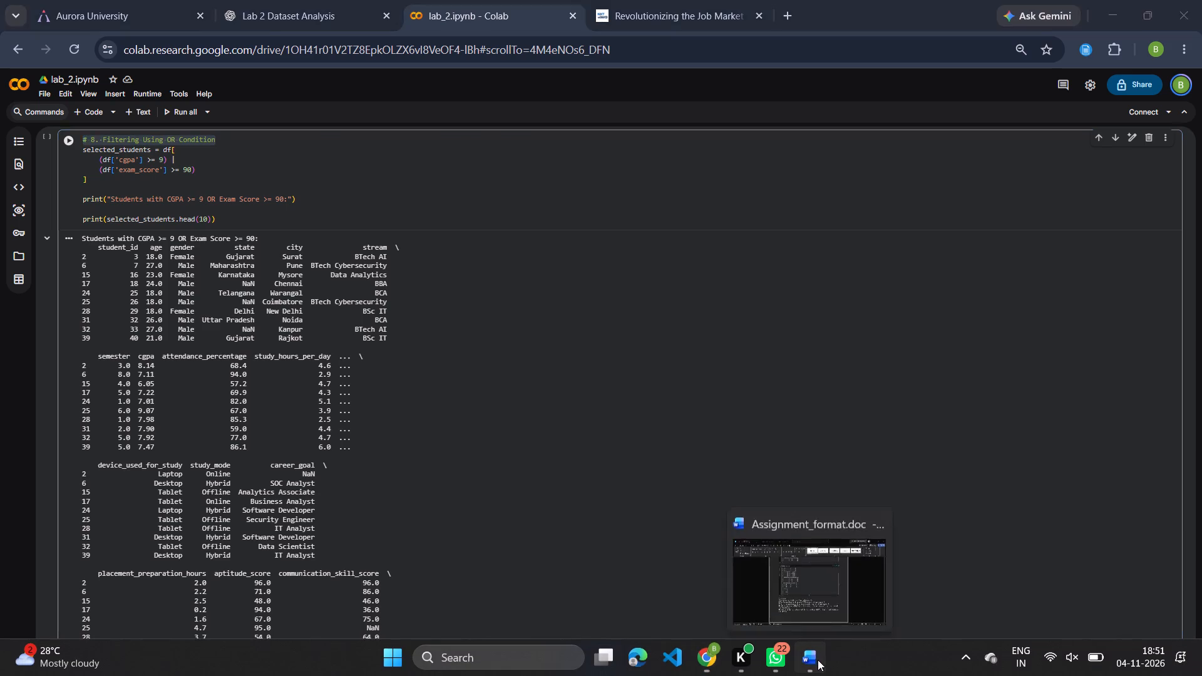
pyautogui.hotkey('ctrl', 'v')
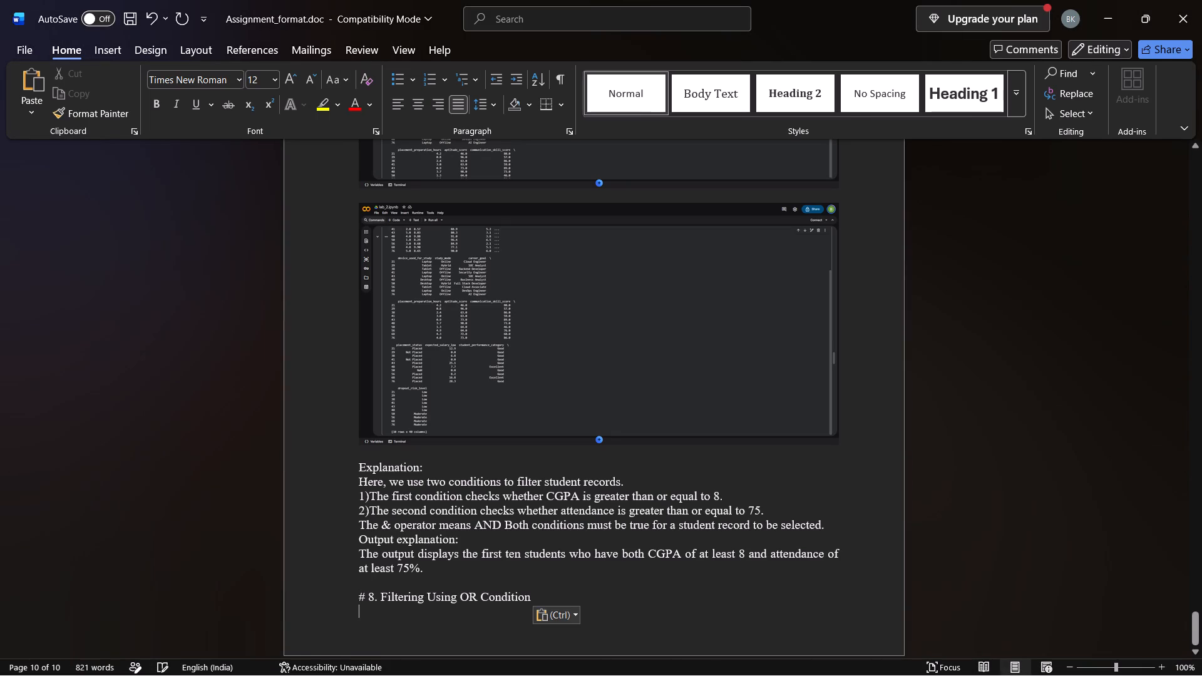
pyautogui.click(371, 598)
pyautogui.press('BackSpace')
pyautogui.press('7')
pyautogui.scroll(2, 371, 598)
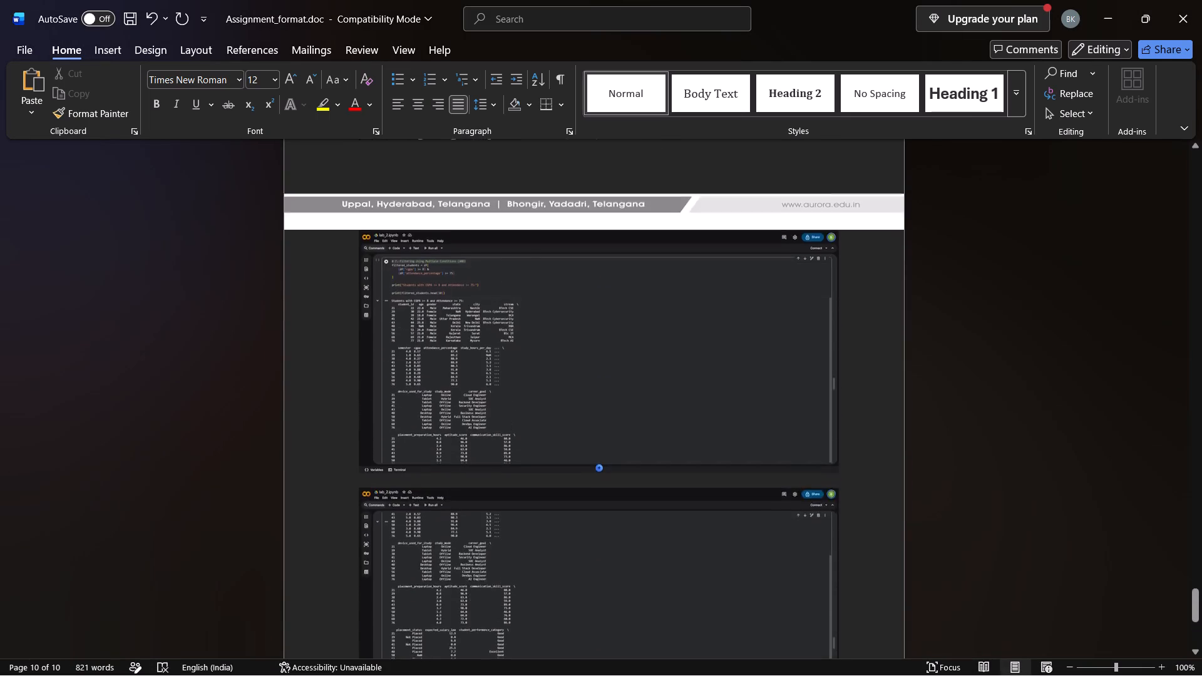
pyautogui.scroll(3, 371, 598)
pyautogui.scroll(-1, 371, 598)
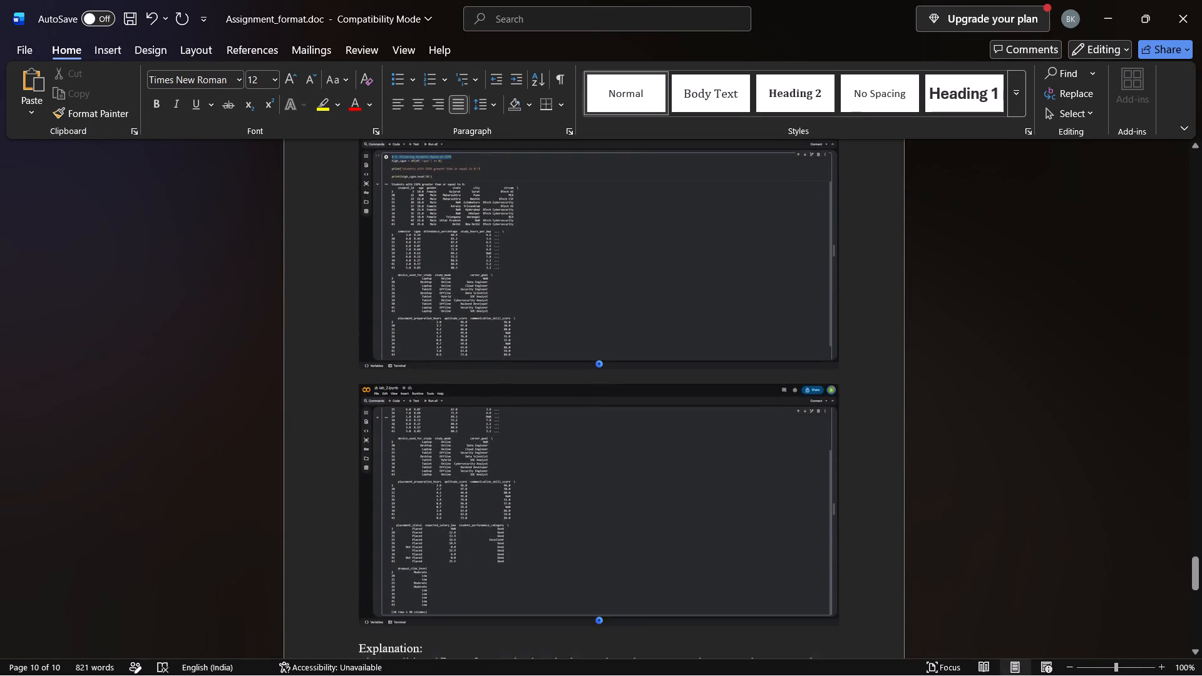
pyautogui.scroll(-3, 371, 598)
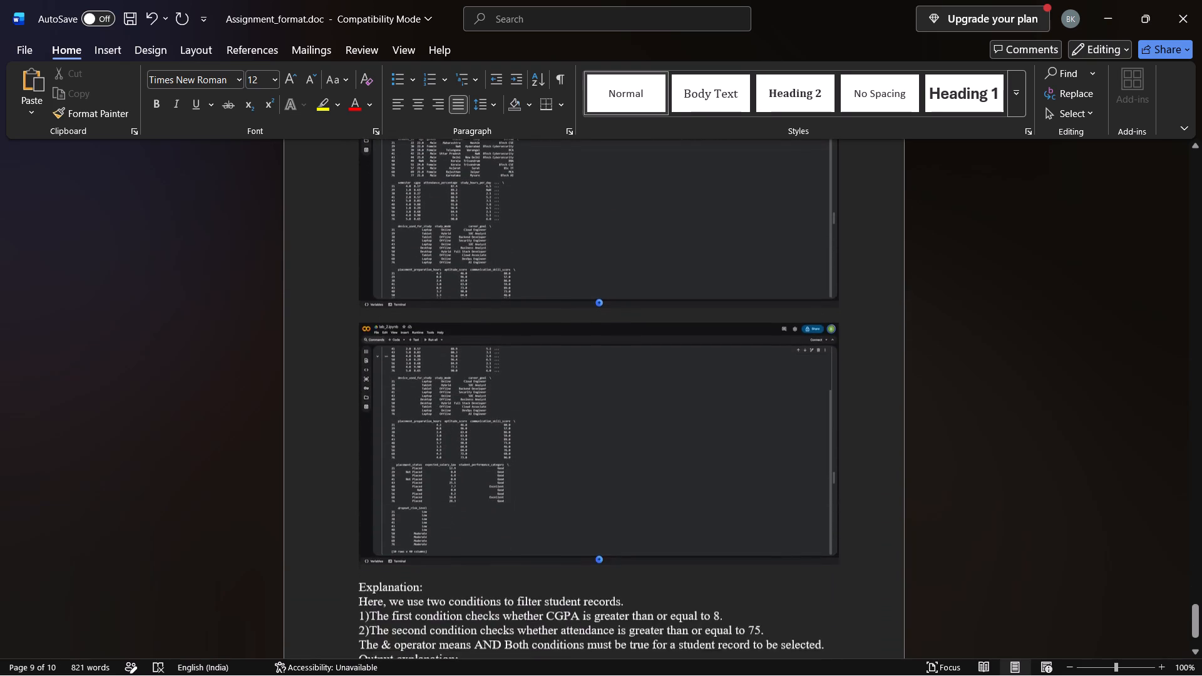
pyautogui.scroll(-1, 371, 598)
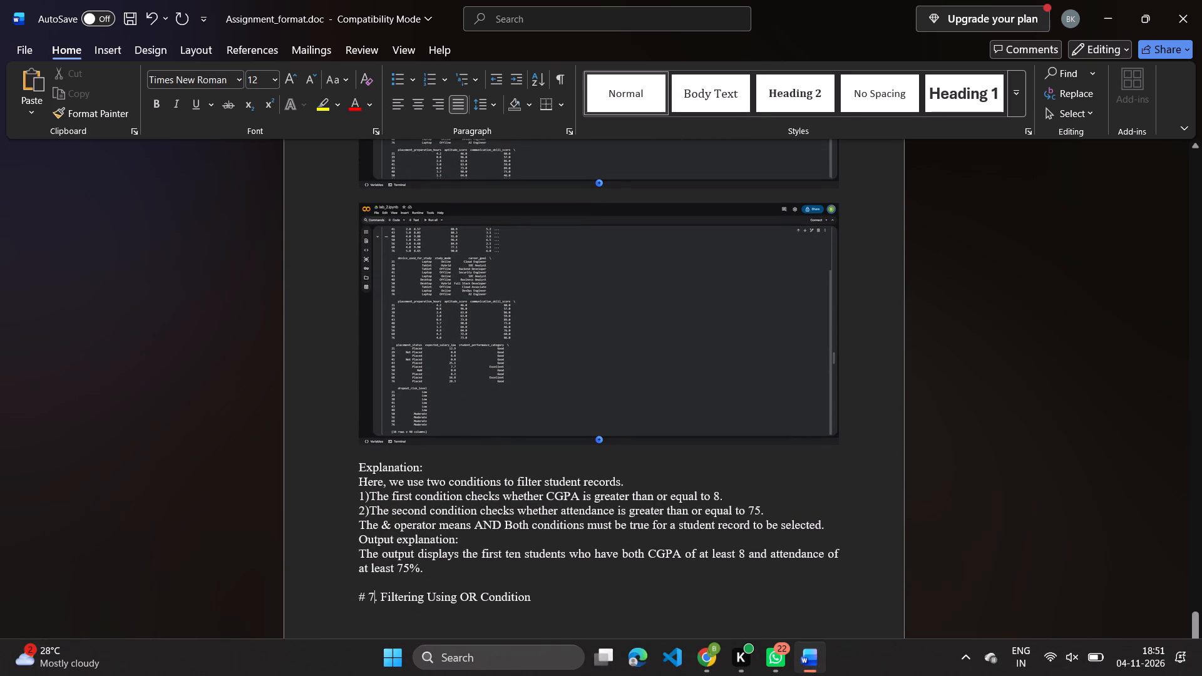
# Start a new line below the "# 7. Filtering Using OR Condition" heading.
pyautogui.click(577, 585)
pyautogui.click(560, 597)
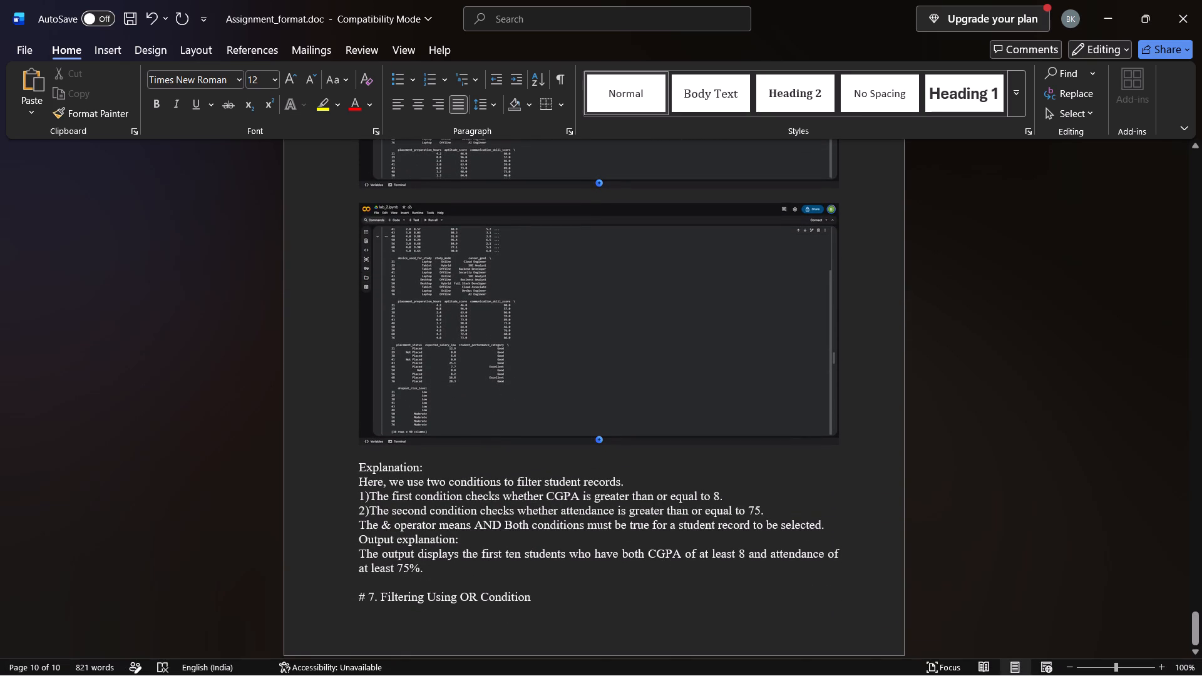
pyautogui.press('Return')
# Switch to the Colab notebook and capture a screenshot of the OR condition code with the first part of its output.
pyautogui.hotkey('alt', 'Tab')
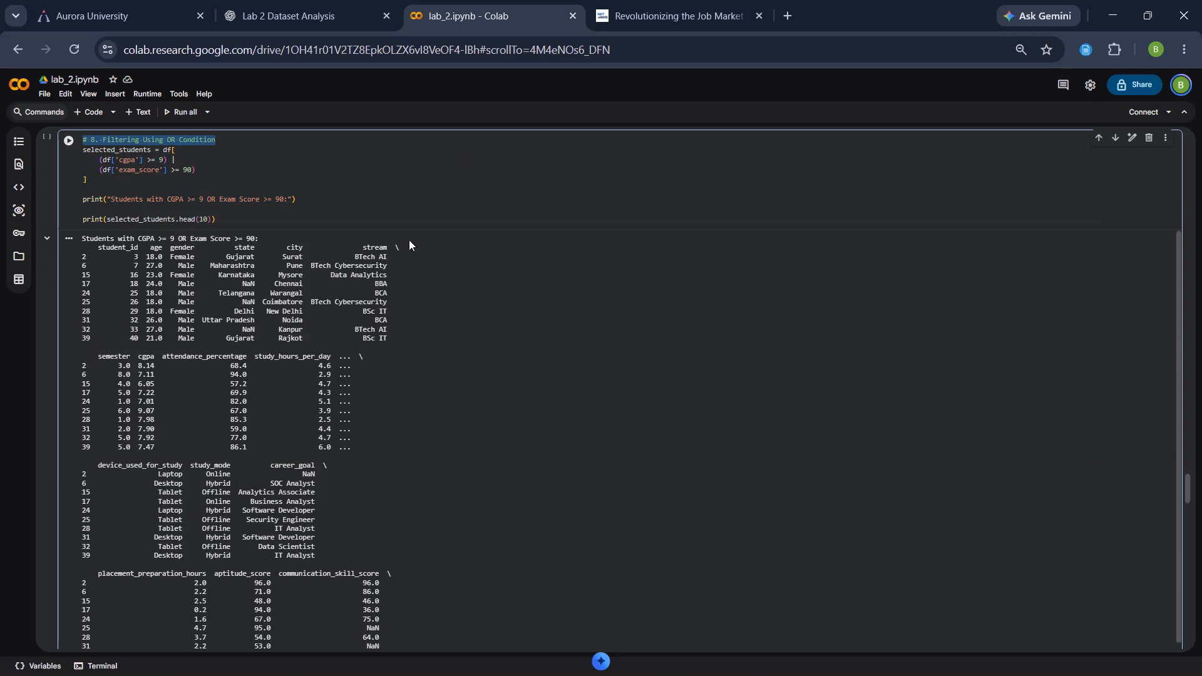
pyautogui.click(441, 199)
pyautogui.press('Print')
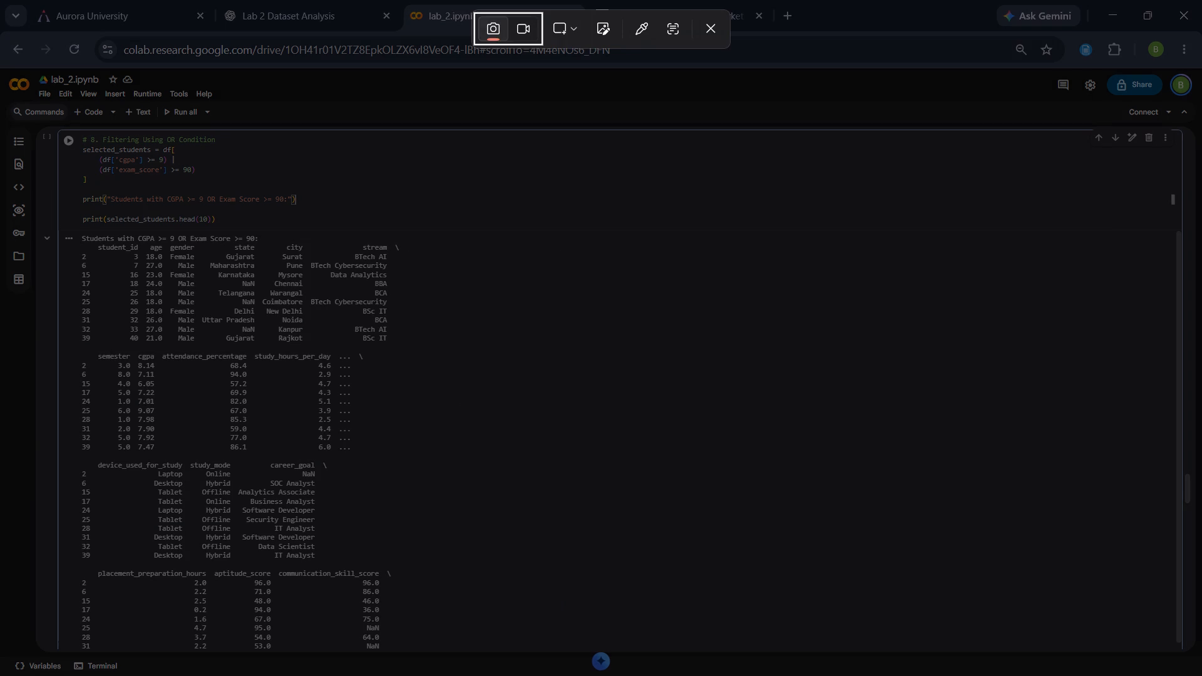
pyautogui.click(0, 69)
pyautogui.moveTo(0, 69); pyautogui.dragTo(1201, 675)
pyautogui.hscroll(4, 352, 233)
pyautogui.hscroll(2, 1182, 650)
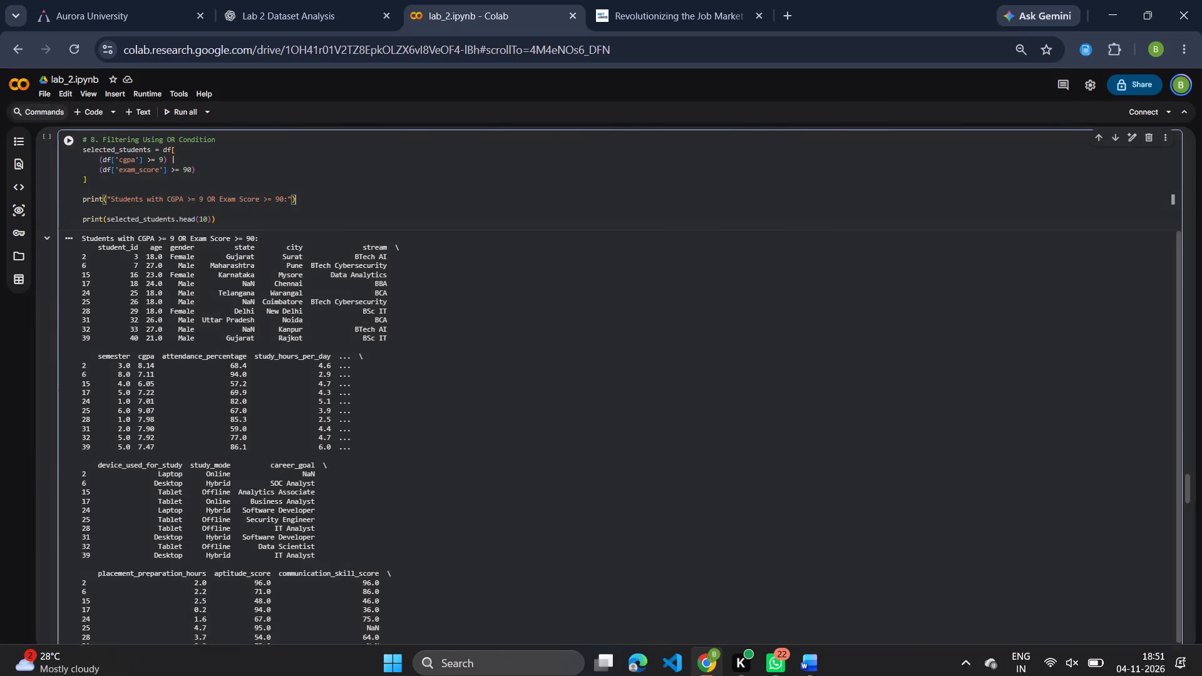
# Capture a second Colab screenshot showing the rest of the OR condition output, through the dropout_risk_level column.
pyautogui.scroll(-1, 696, 480)
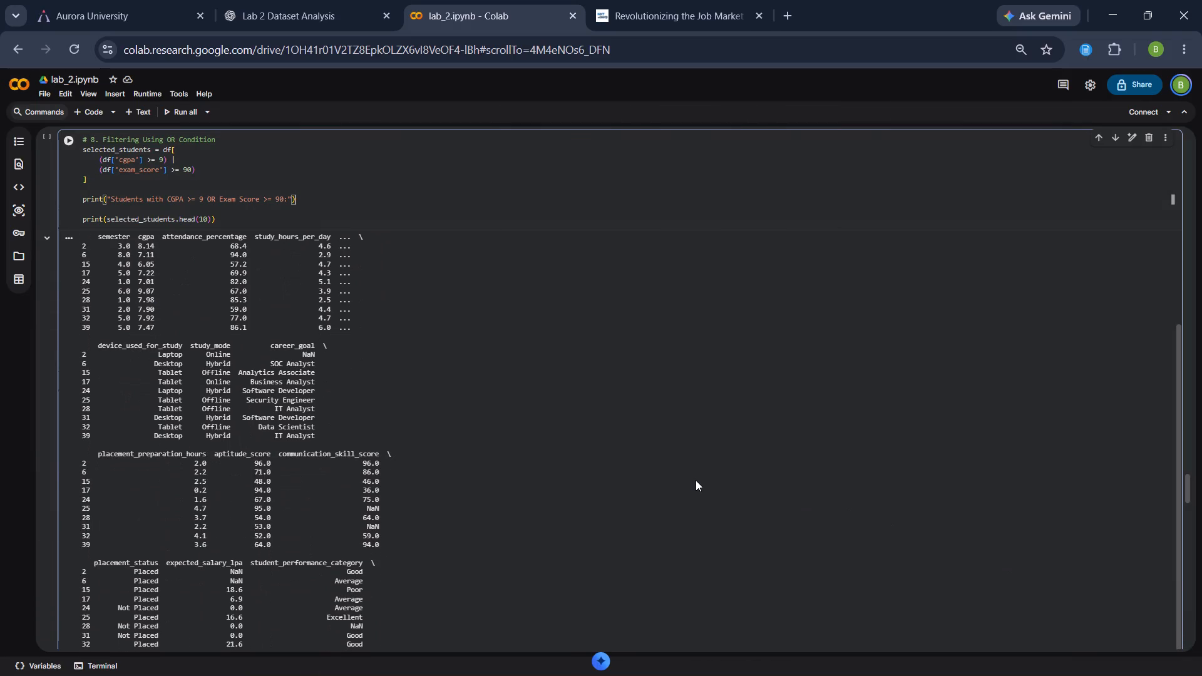
pyautogui.scroll(-3, 696, 480)
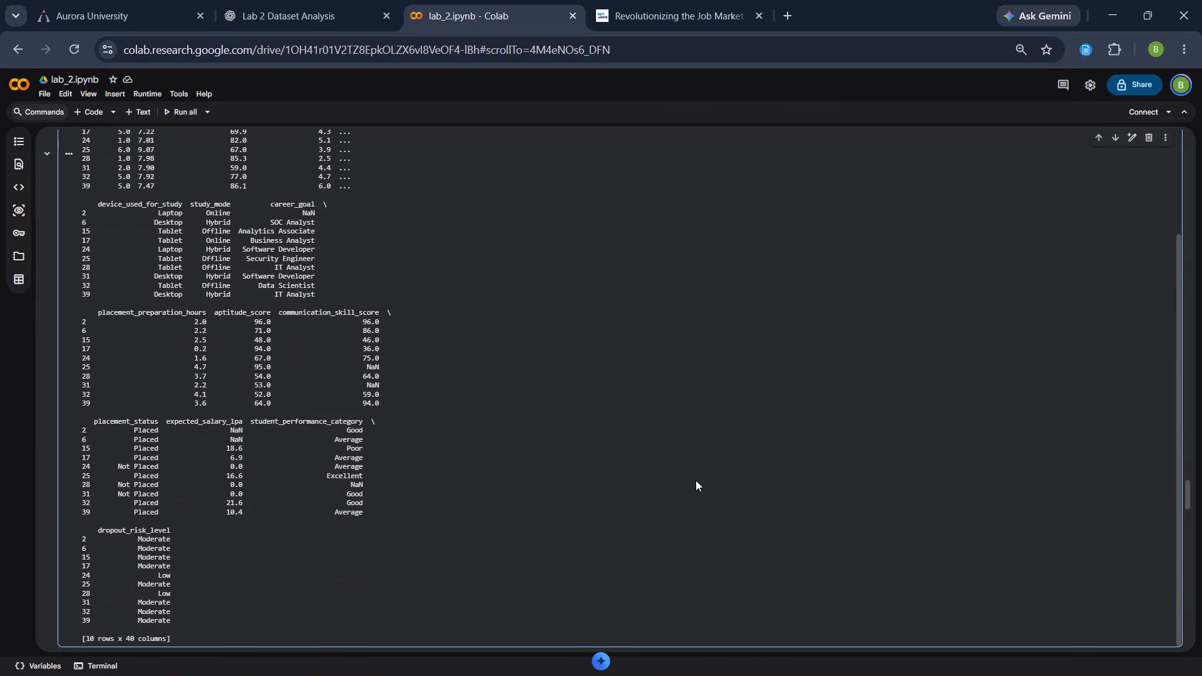
pyautogui.scroll(-2, 696, 480)
pyautogui.scroll(1, 696, 480)
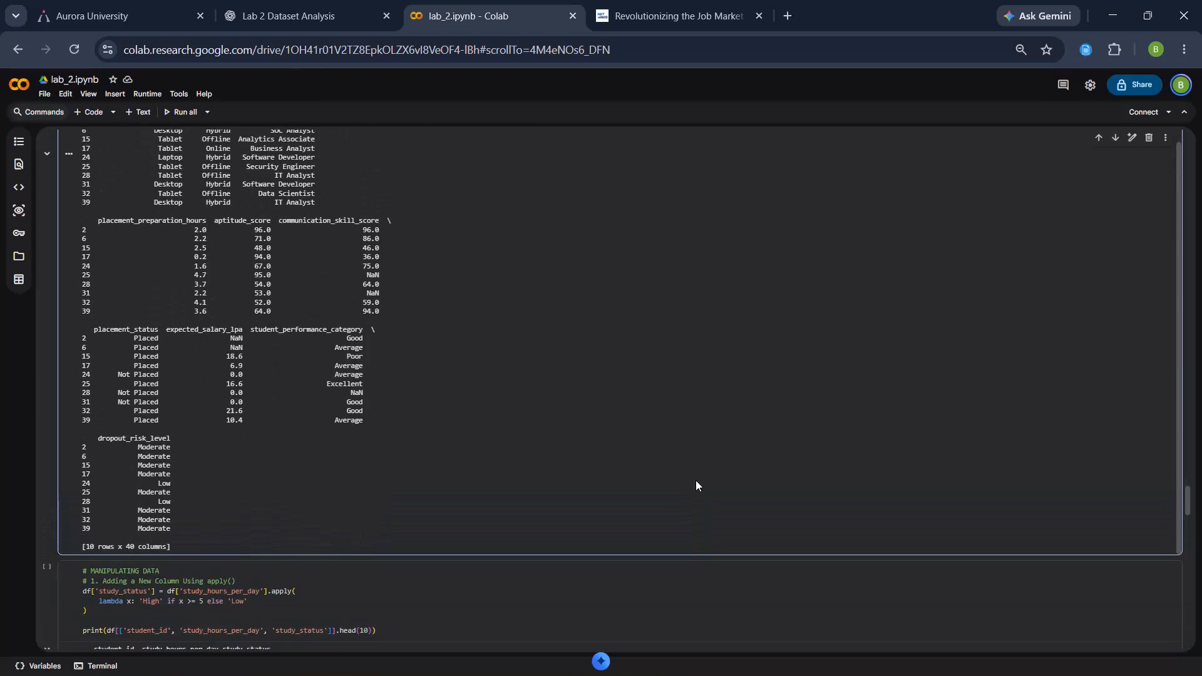
pyautogui.scroll(1, 696, 480)
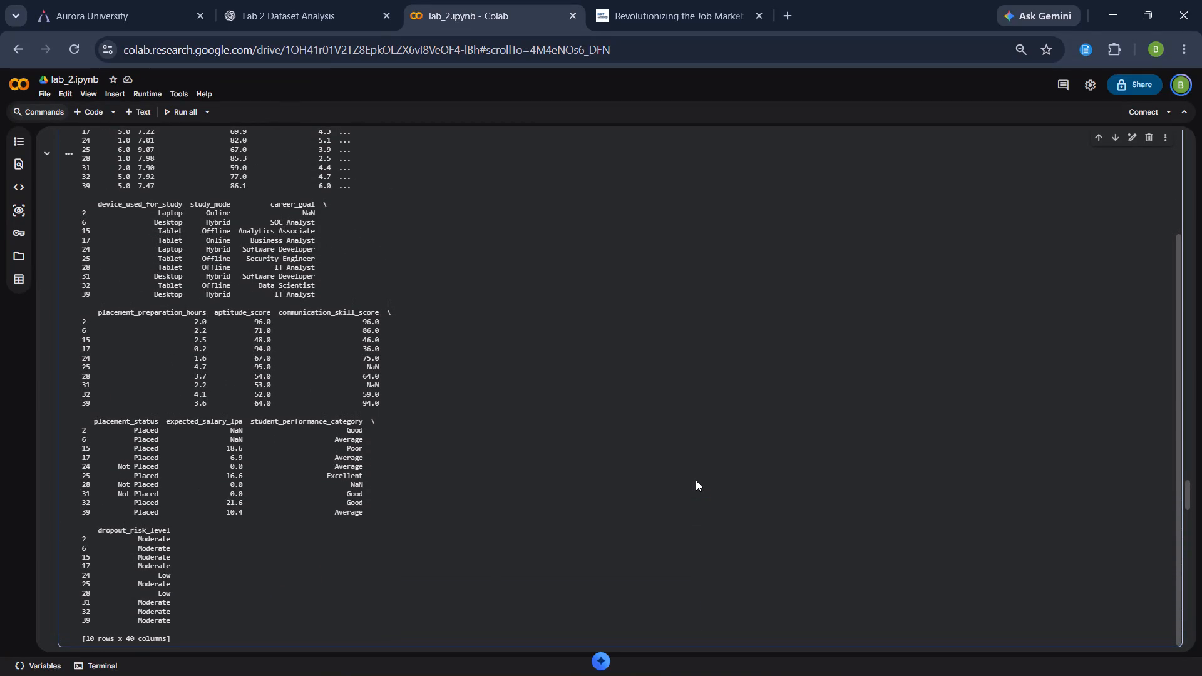
pyautogui.press('Print')
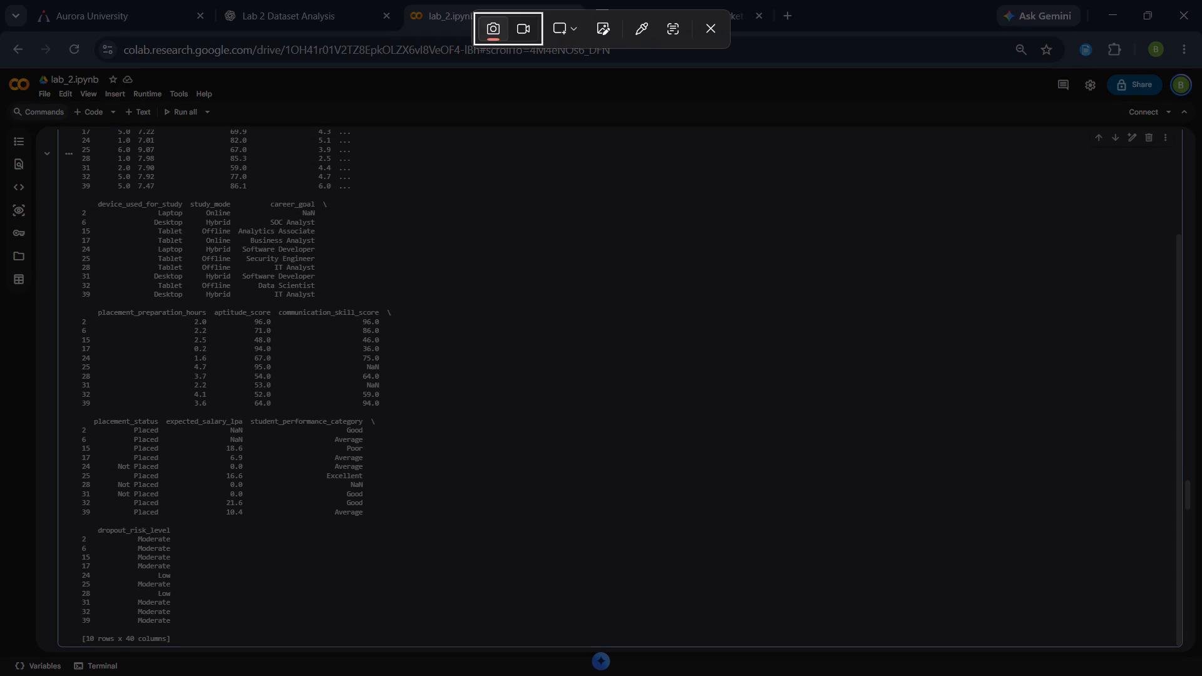
pyautogui.moveTo(0, 68); pyautogui.dragTo(1201, 675)
pyautogui.hscroll(3, 429, 354)
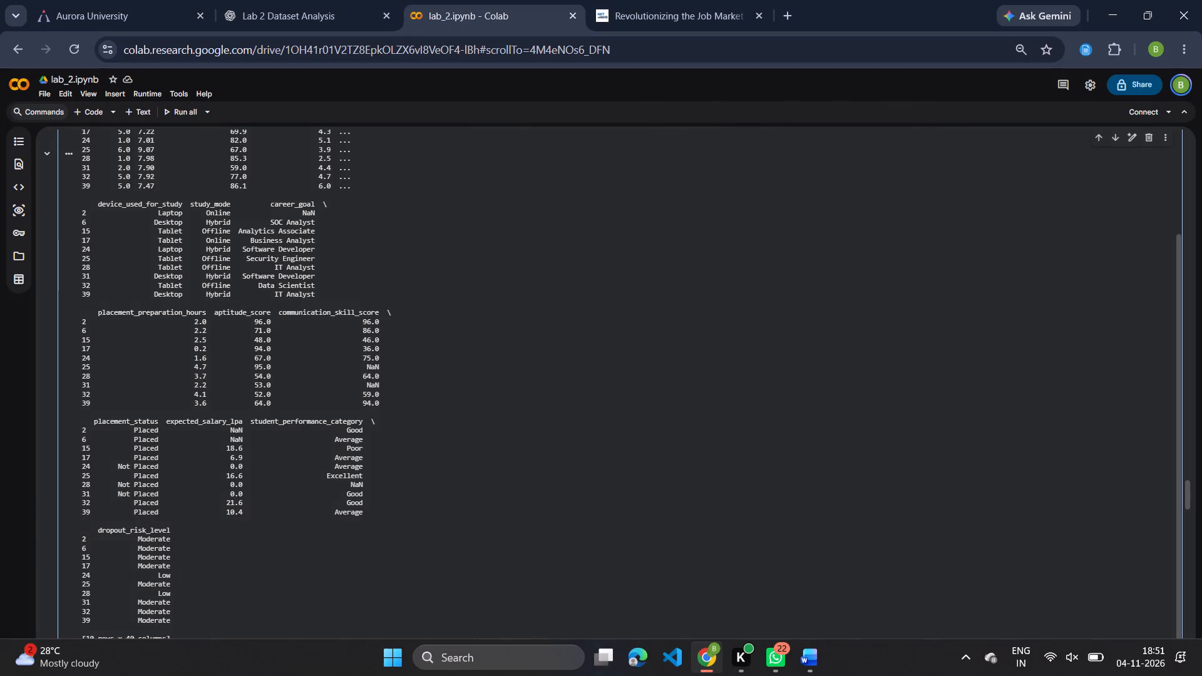
# Switch to the Word report and paste the screenshot of the OR condition code and first output below heading 7.
pyautogui.click(804, 660)
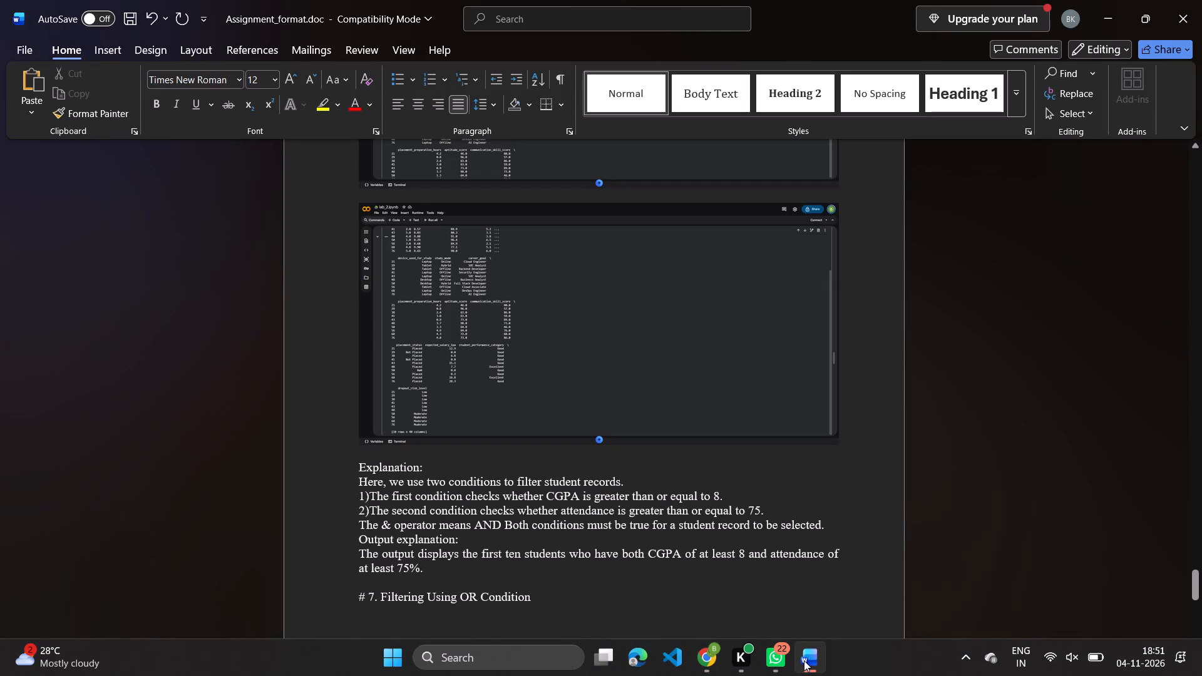
pyautogui.press('super+v')
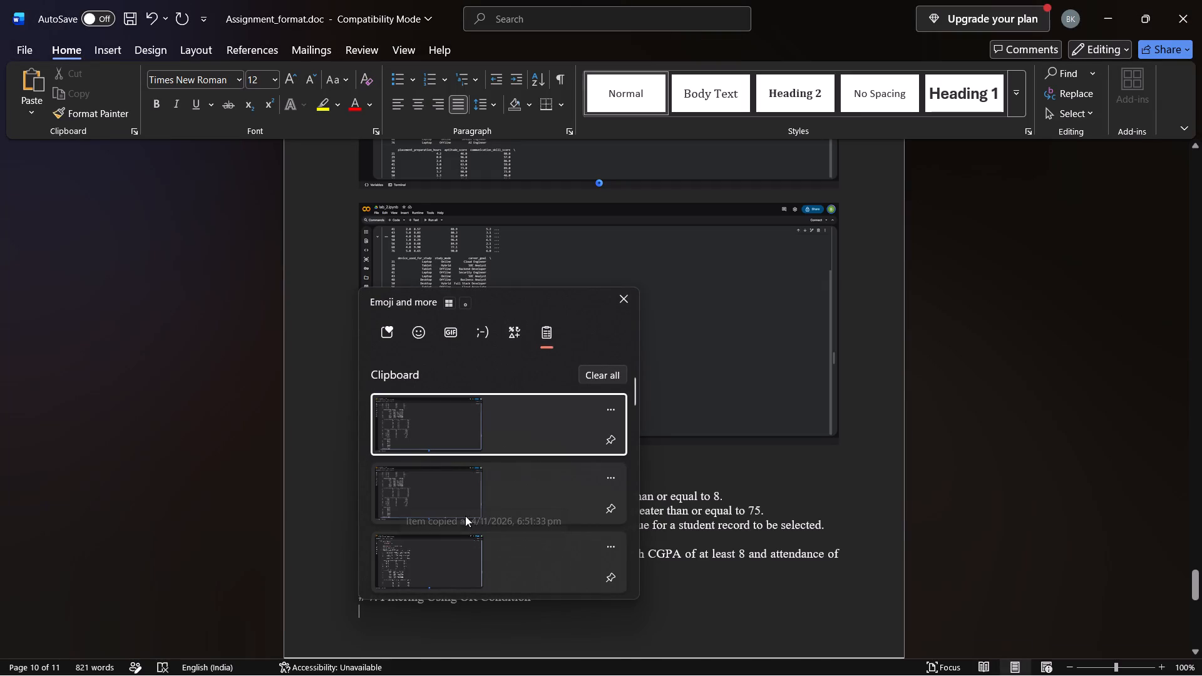
pyautogui.click(451, 560)
pyautogui.hotkey('ctrl', 'v')
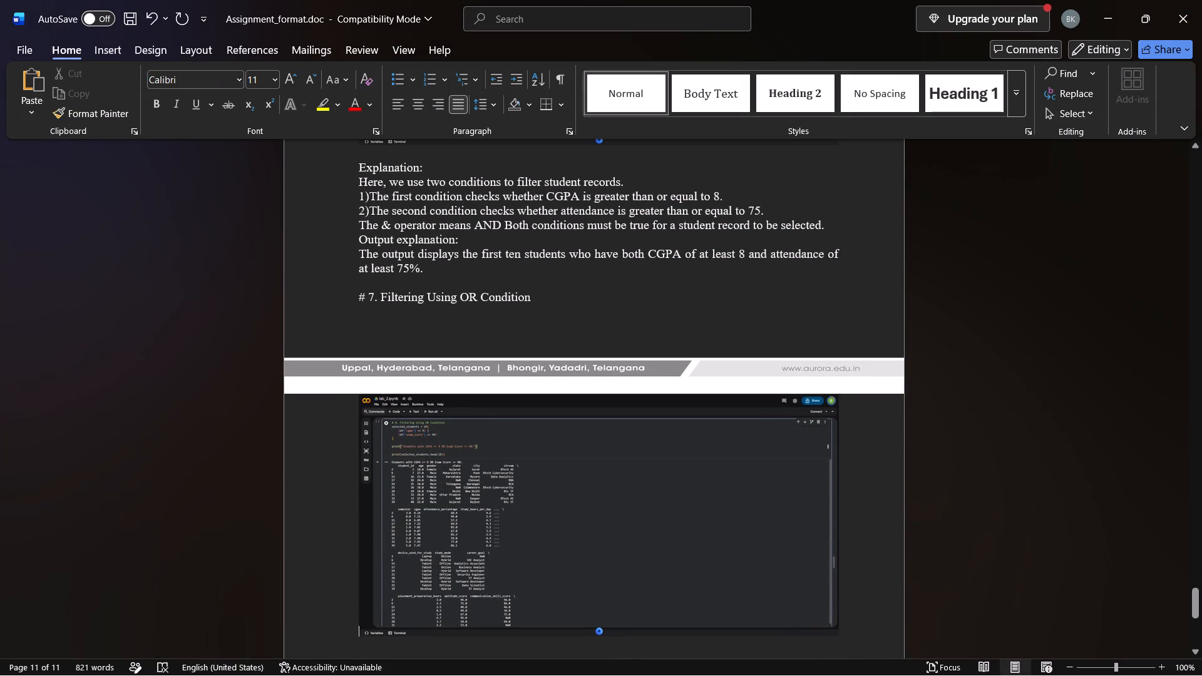
# Remove the extra blank space below the OR filter code screenshot and paste the second output screenshot there.
pyautogui.scroll(-1, 458, 642)
pyautogui.click(402, 544)
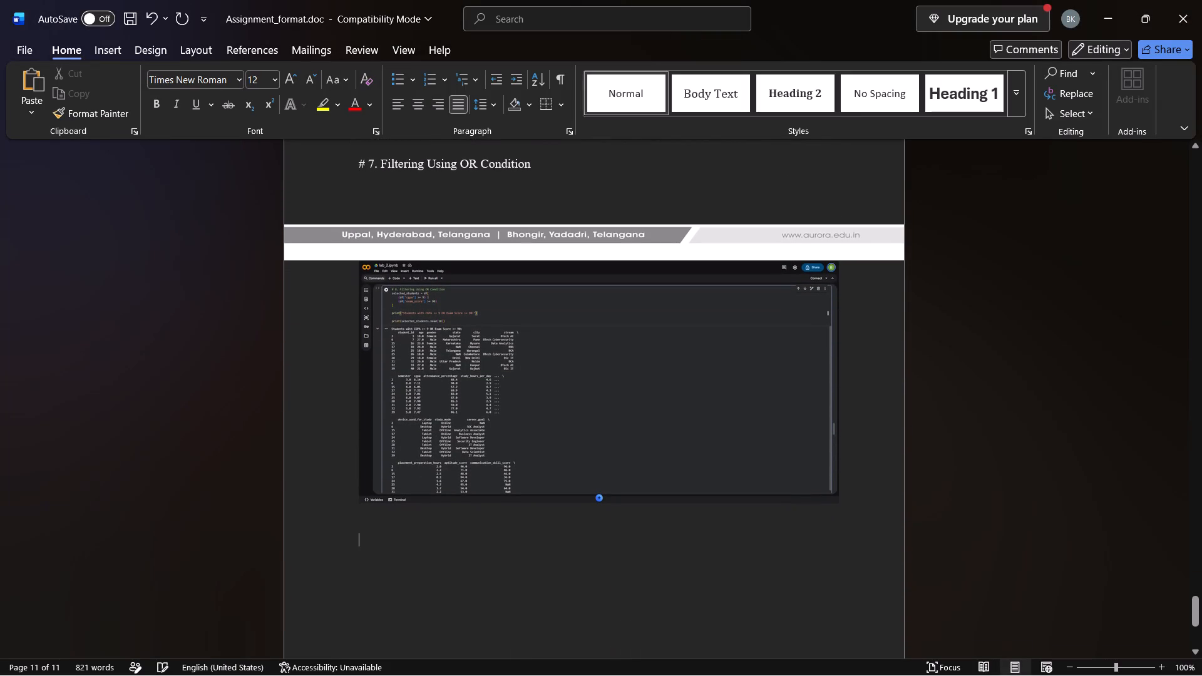
pyautogui.press('BackSpace')
pyautogui.press('BackSpace')
pyautogui.press('super+v')
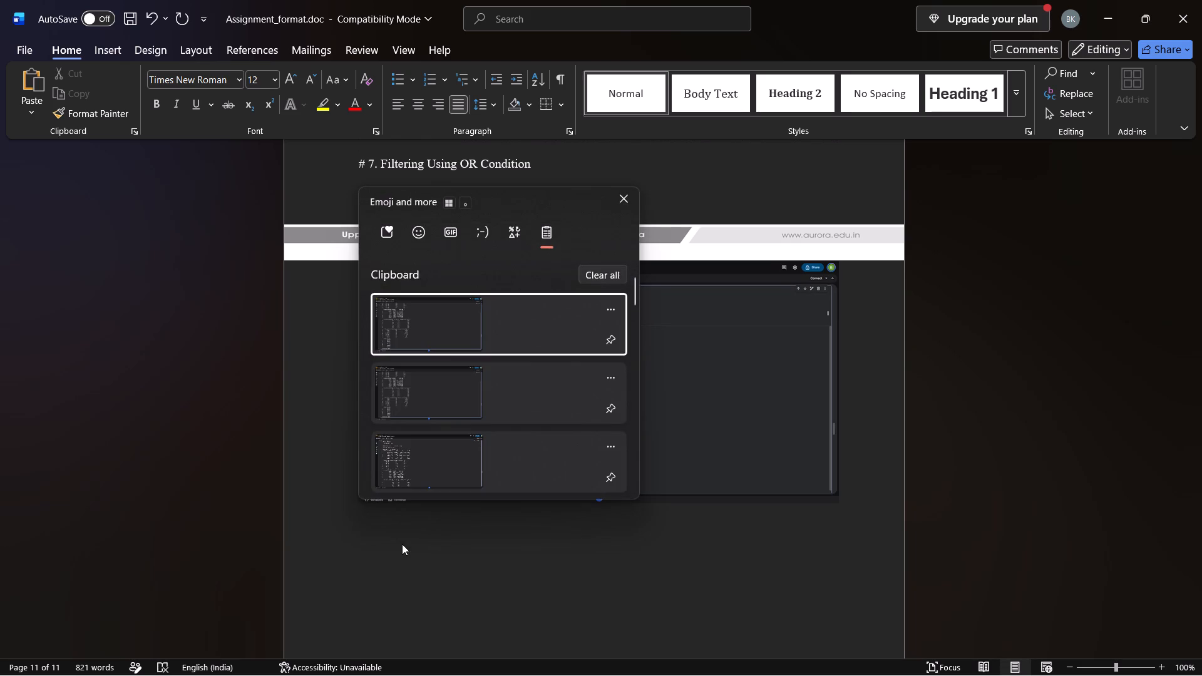
pyautogui.click(470, 330)
pyautogui.hotkey('ctrl', 'v')
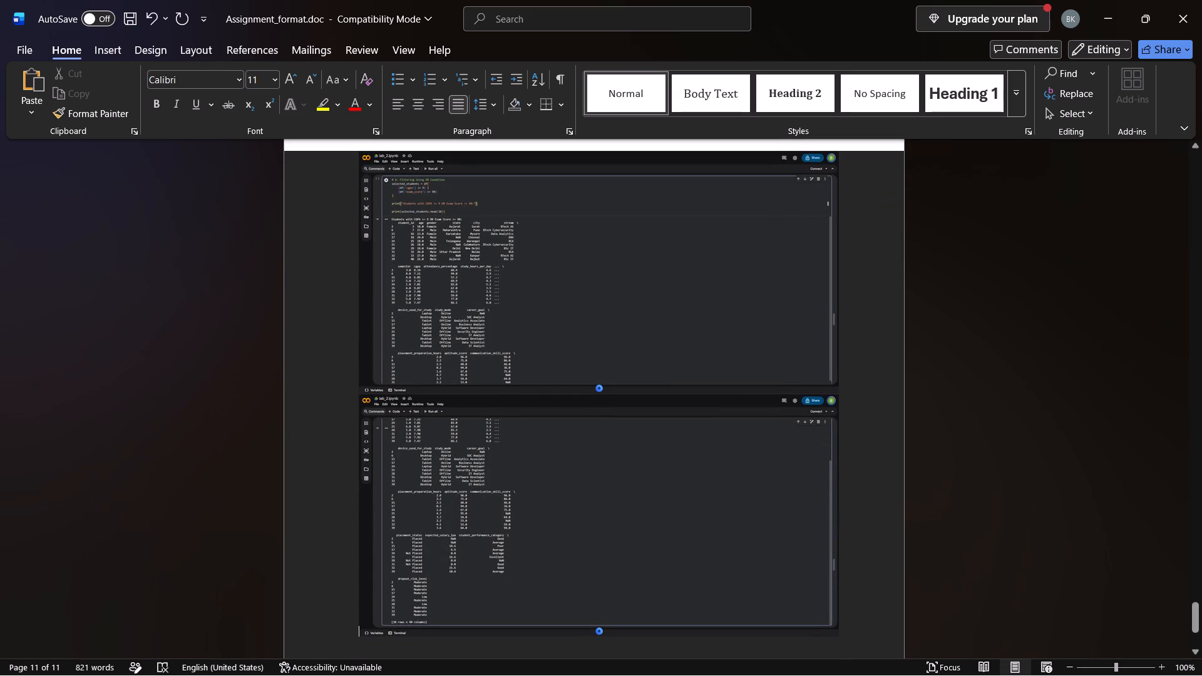
# Place the insertion point on the blank line below the second OR filter screenshot.
pyautogui.scroll(-1, 470, 585)
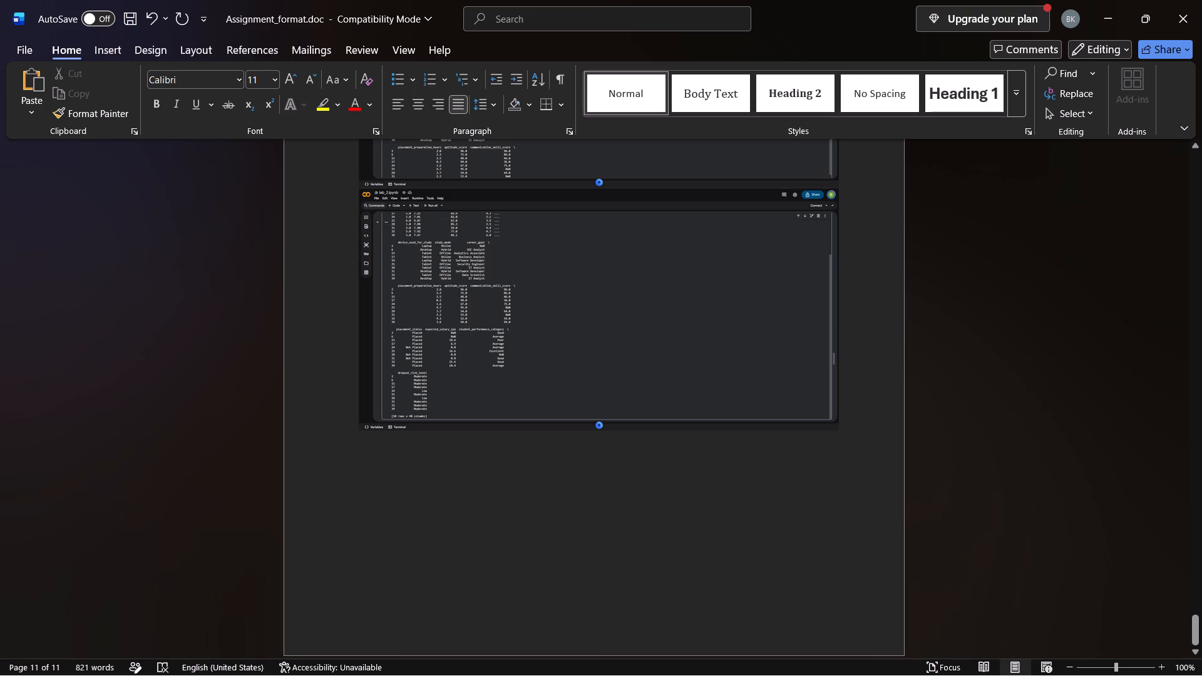
pyautogui.click(370, 449)
pyautogui.click(370, 449)
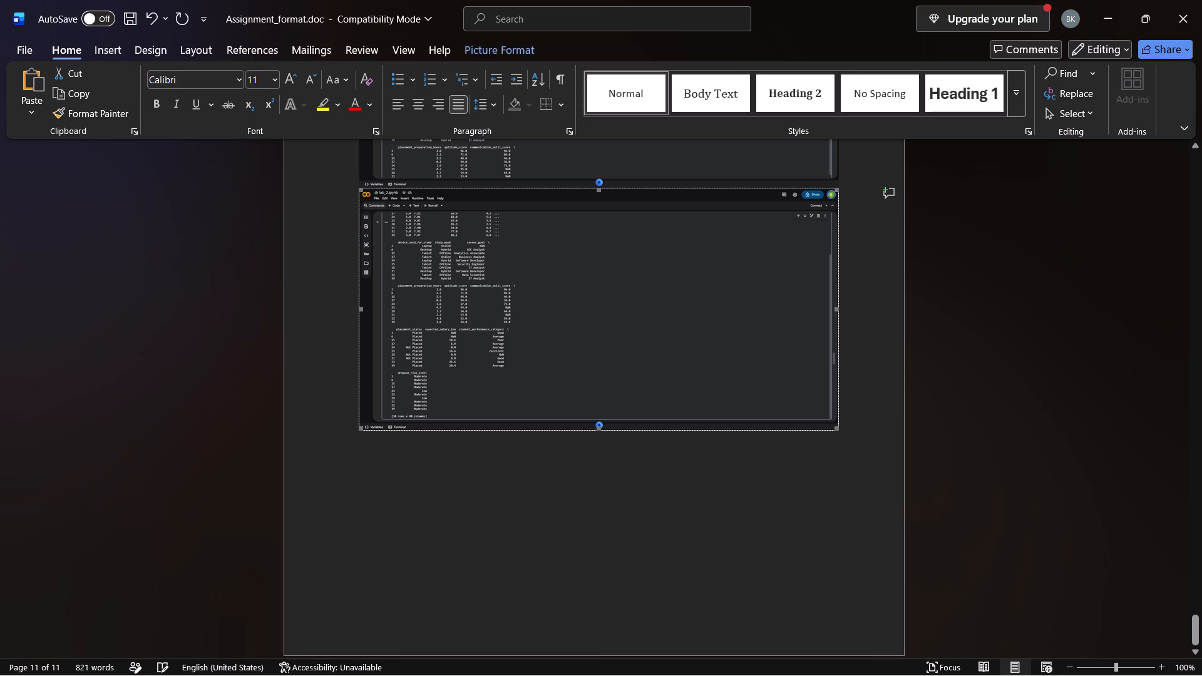
pyautogui.doubleClick(370, 449)
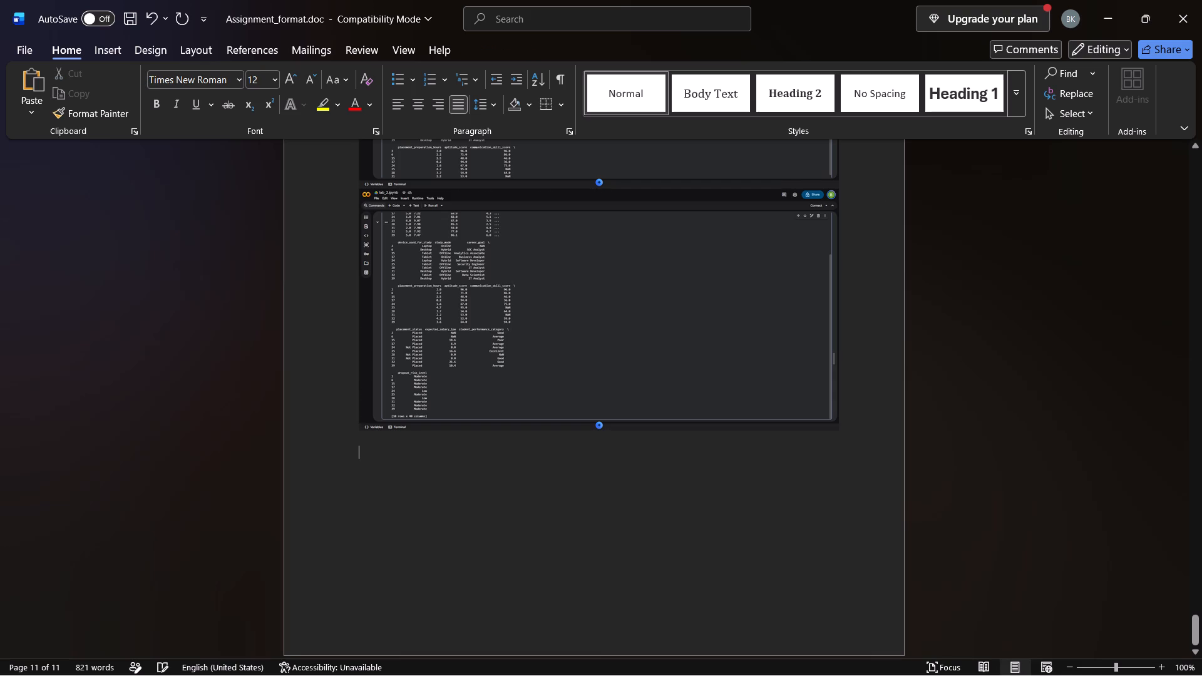
# Copy the code explanation and output explanation for Filtering Using OR Condition from the ChatGPT chat, and return to the Word report.
pyautogui.hotkey('alt', 'Tab')
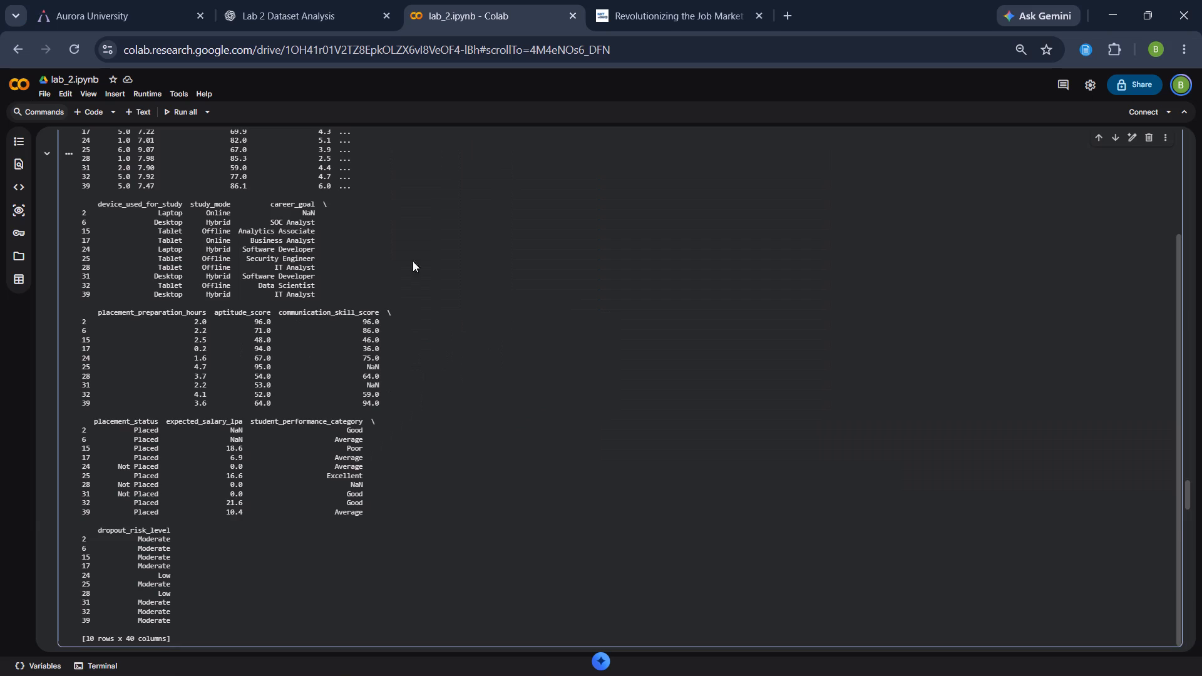
pyautogui.click(319, 0)
pyautogui.scroll(-2, 378, 391)
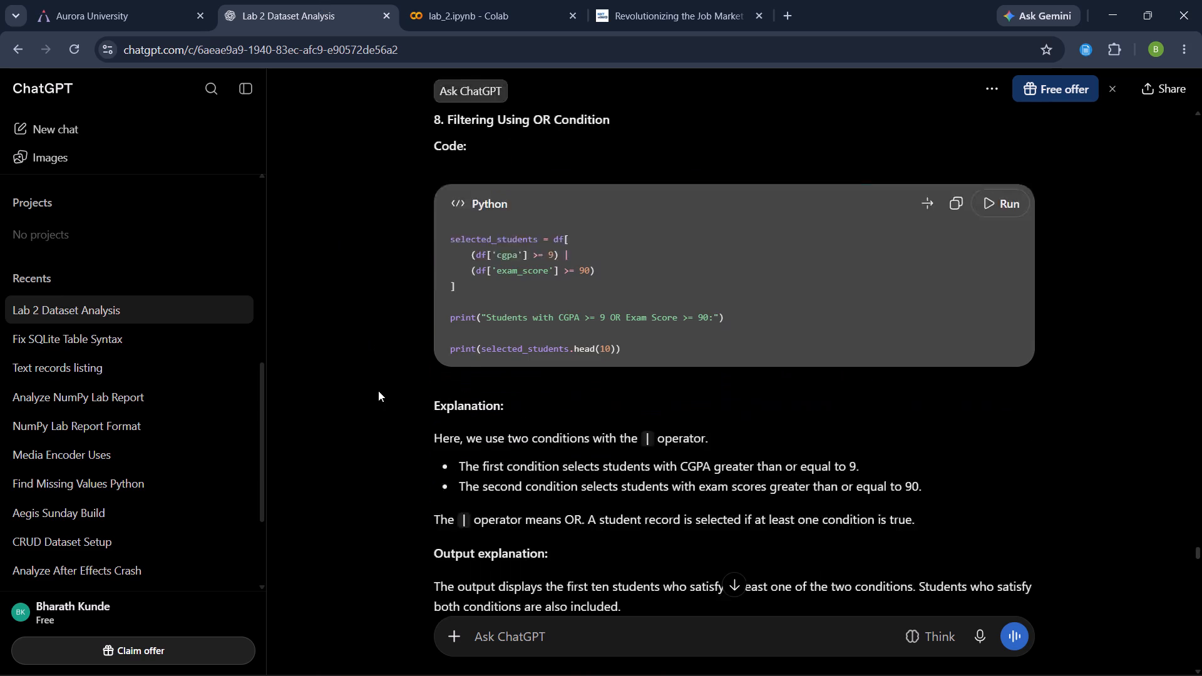
pyautogui.scroll(-1, 378, 391)
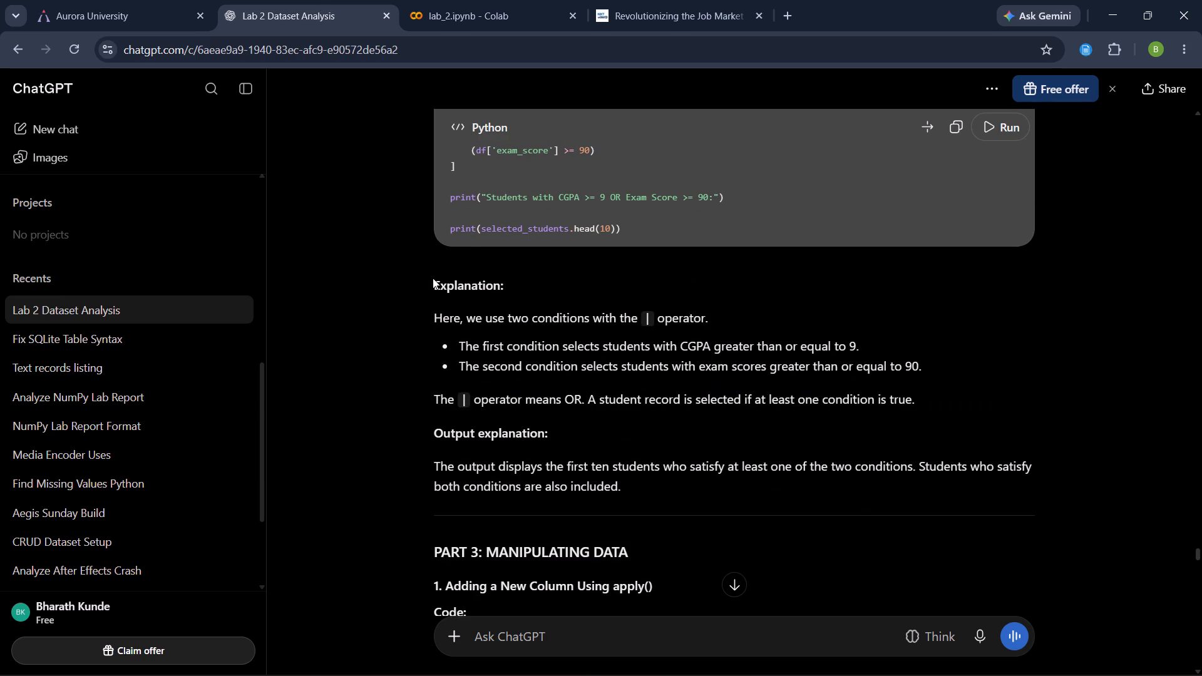
pyautogui.click(433, 282)
pyautogui.moveTo(432, 287); pyautogui.dragTo(644, 491)
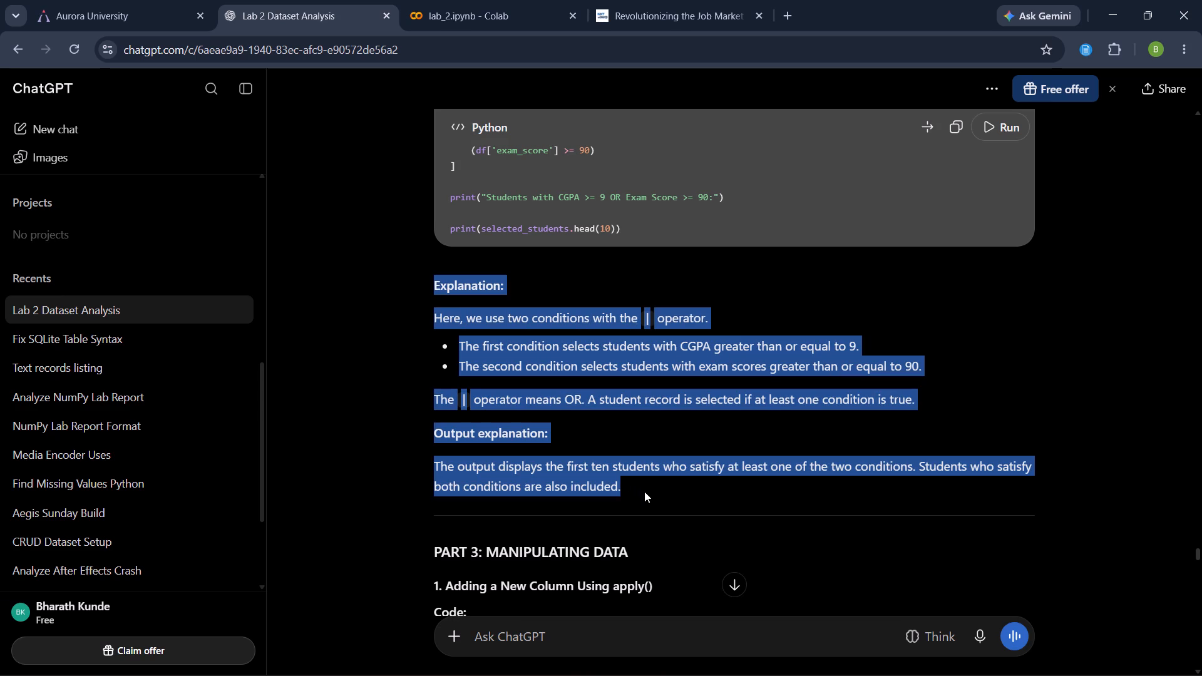
pyautogui.moveTo(644, 491); pyautogui.dragTo(645, 492)
pyautogui.hotkey('ctrl', 'c')
pyautogui.hotkey('alt', 'Tab')
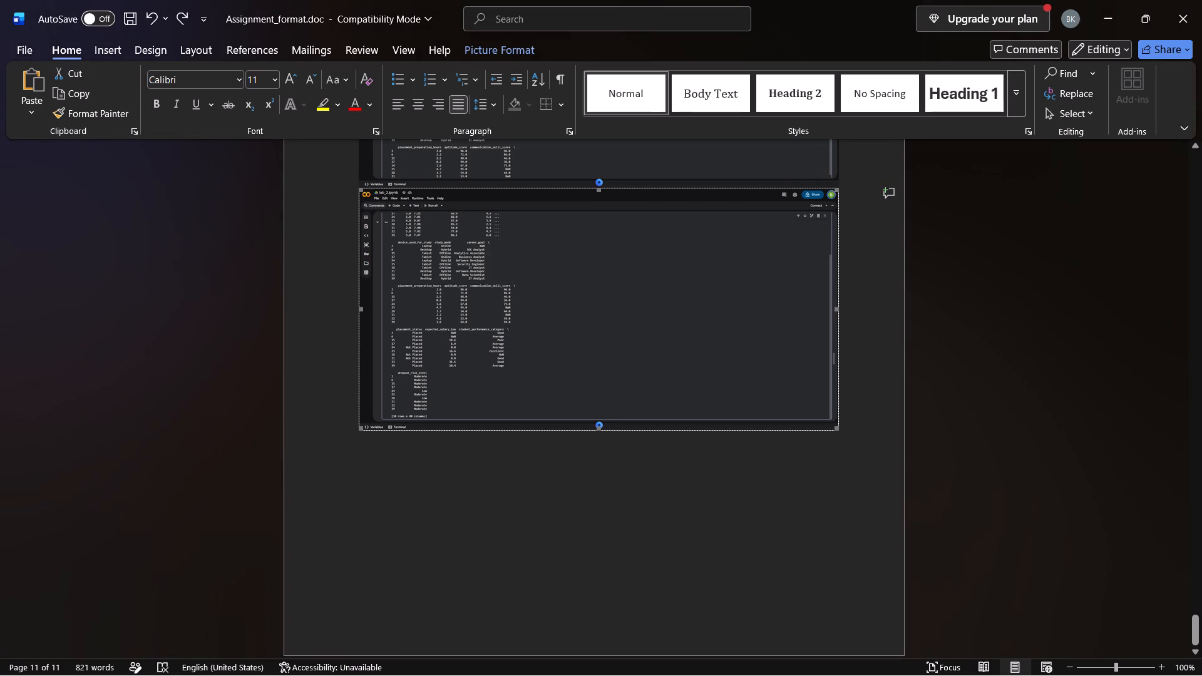
# Paste the copied code explanation and output explanation below the second OR filter screenshot.
pyautogui.click(458, 491)
pyautogui.doubleClick(371, 448)
pyautogui.hotkey('ctrl', 'v')
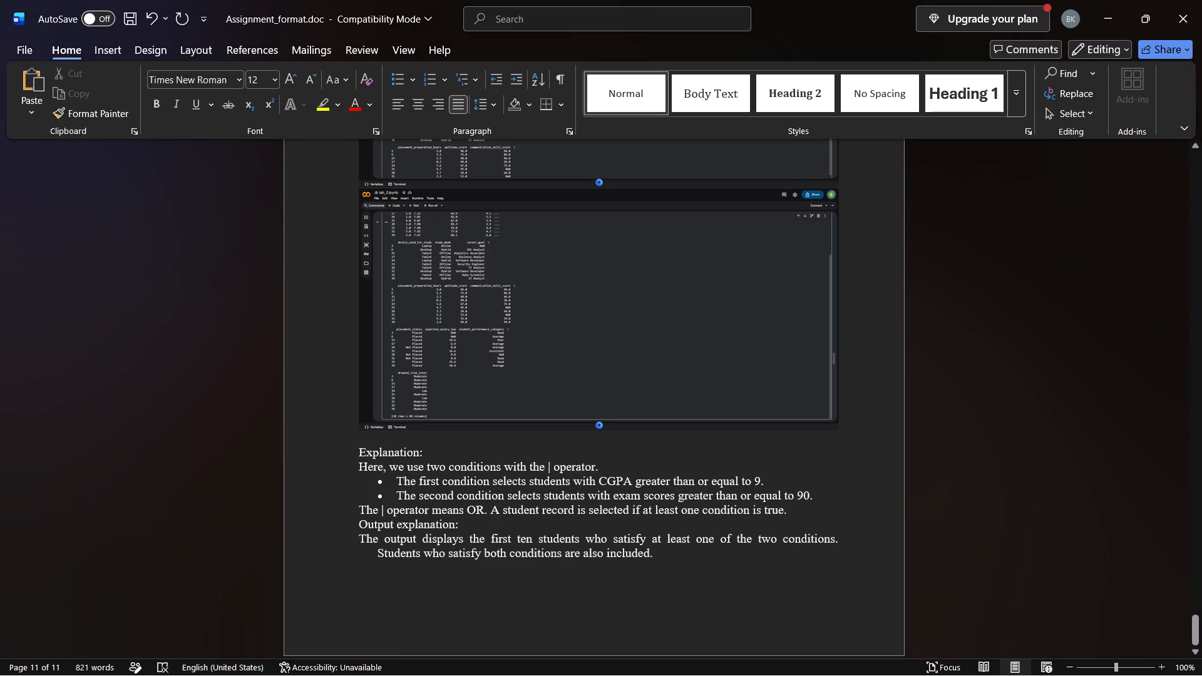
# Replace the bullets of the two condition lines in the OR filter explanation with the numbers 1) and 2).
pyautogui.click(387, 483)
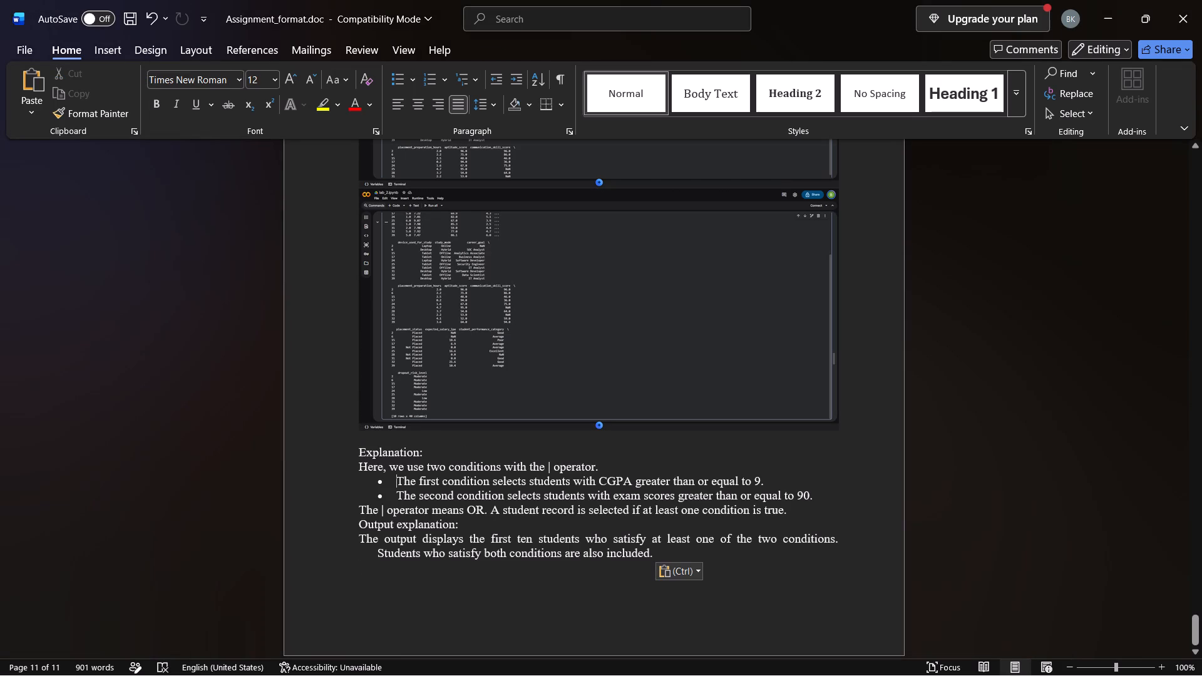
pyautogui.press('BackSpace')
pyautogui.press('BackSpace')
pyautogui.press('1')
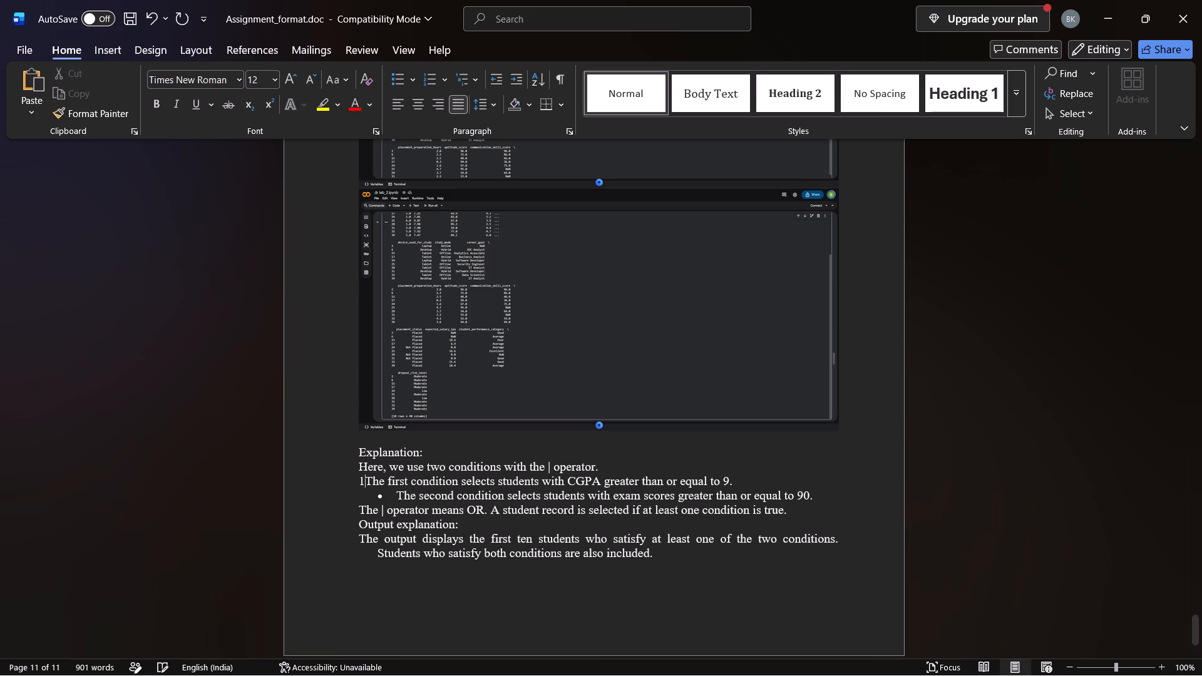
pyautogui.hotkey('shift', ')')
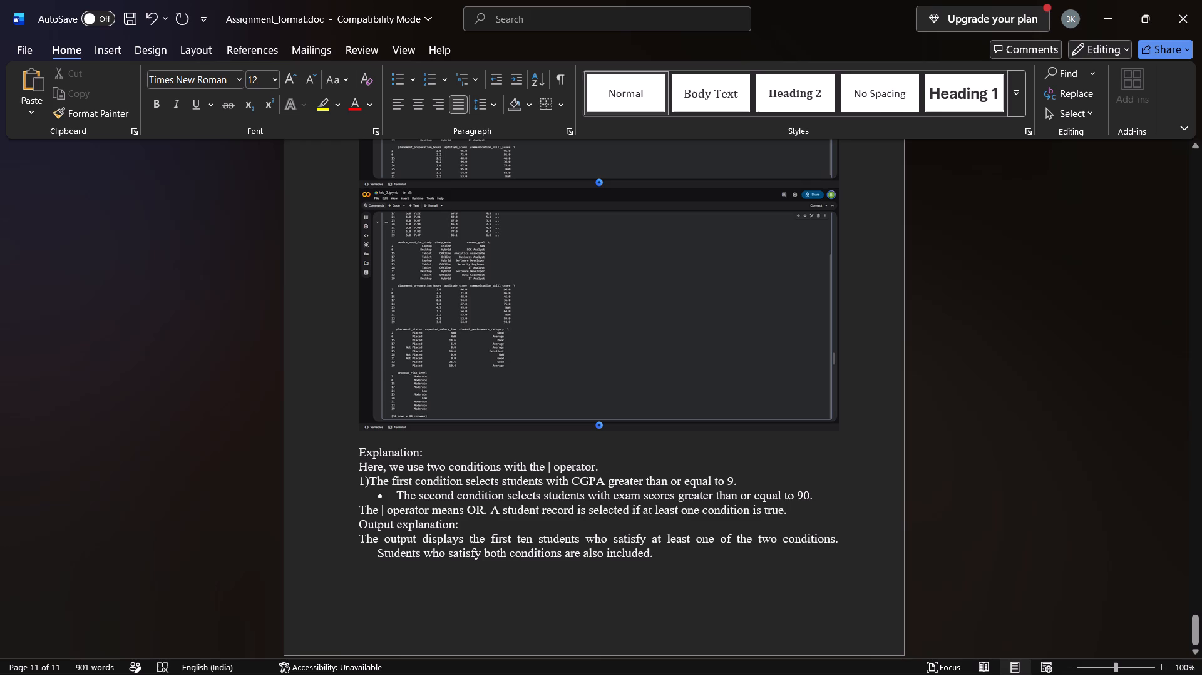
pyautogui.click(399, 496)
pyautogui.press('BackSpace')
pyautogui.press('BackSpace')
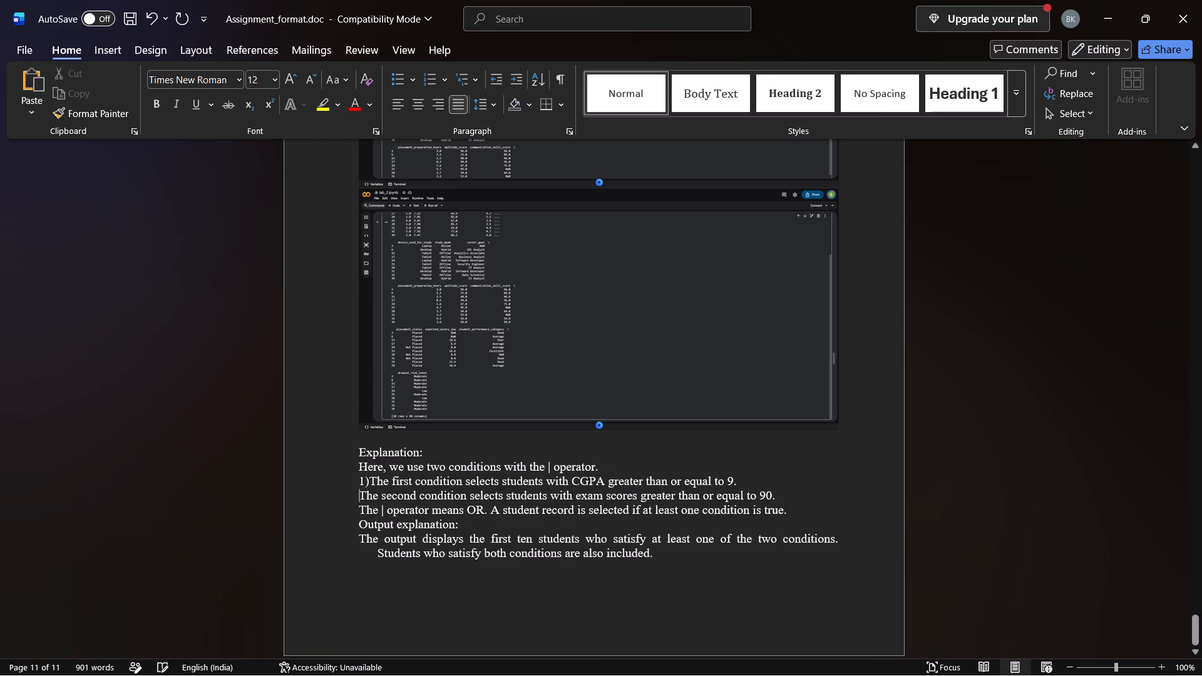
pyautogui.write('2)')
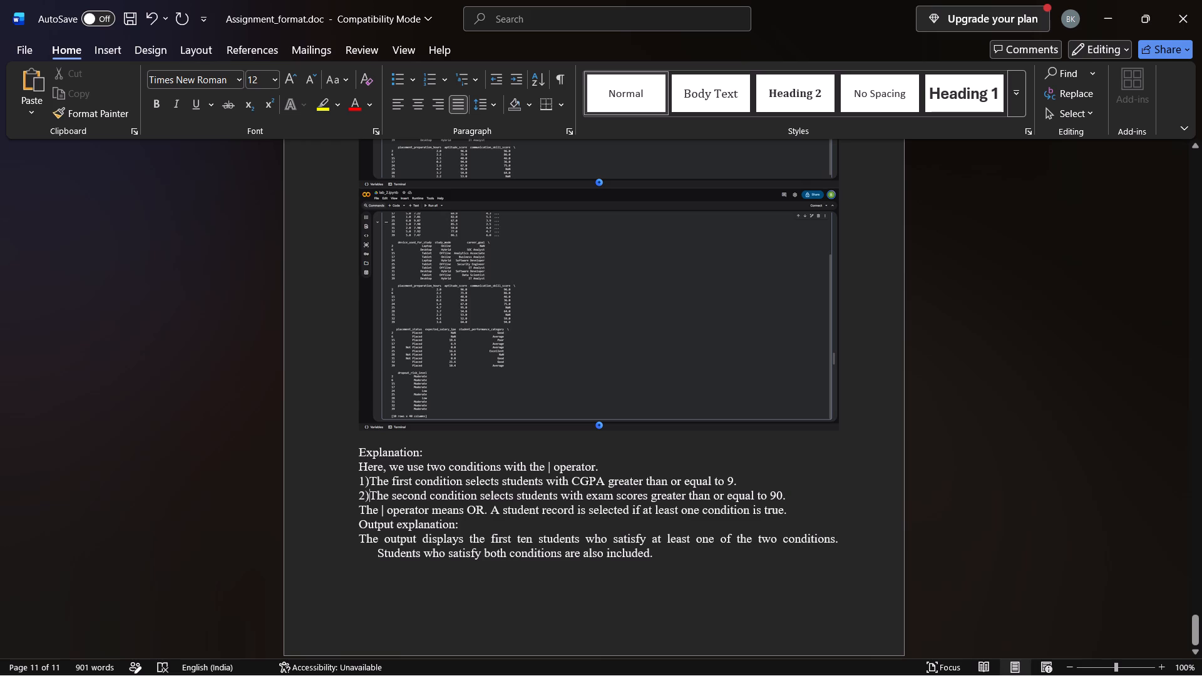
# Start "Students who satisfy both conditions are also included." on its own line and add a blank line below the output explanation.
pyautogui.click(851, 540)
pyautogui.press('Return')
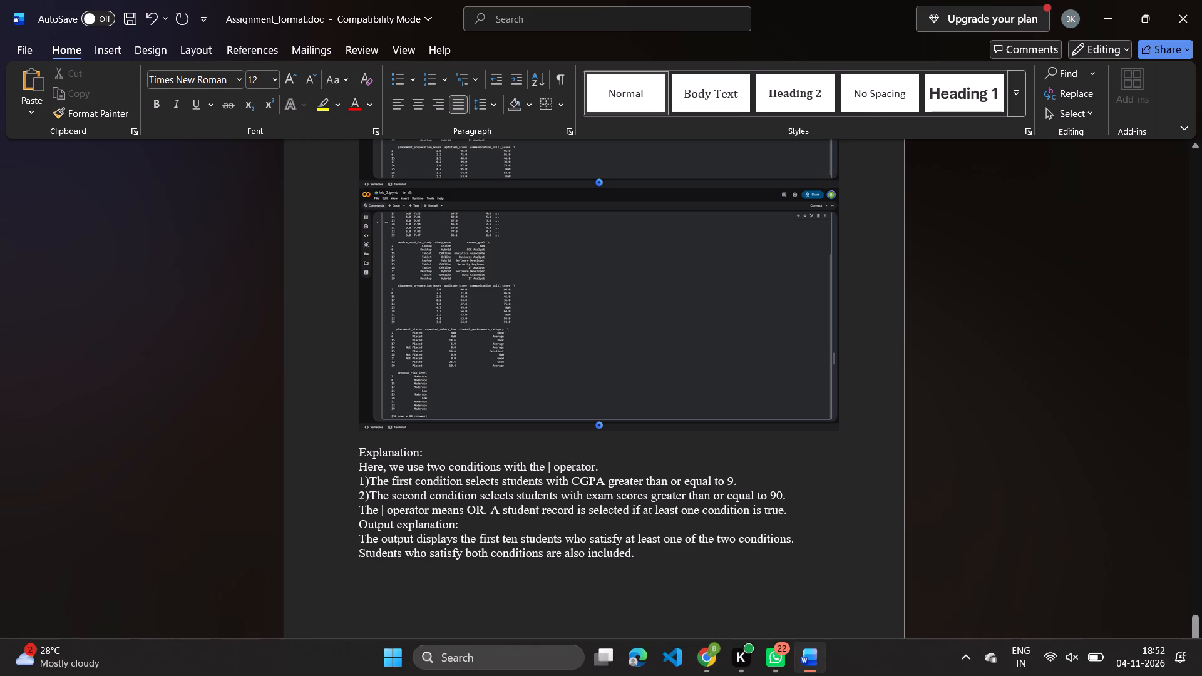
pyautogui.scroll(-1, 551, 589)
pyautogui.click(473, 600)
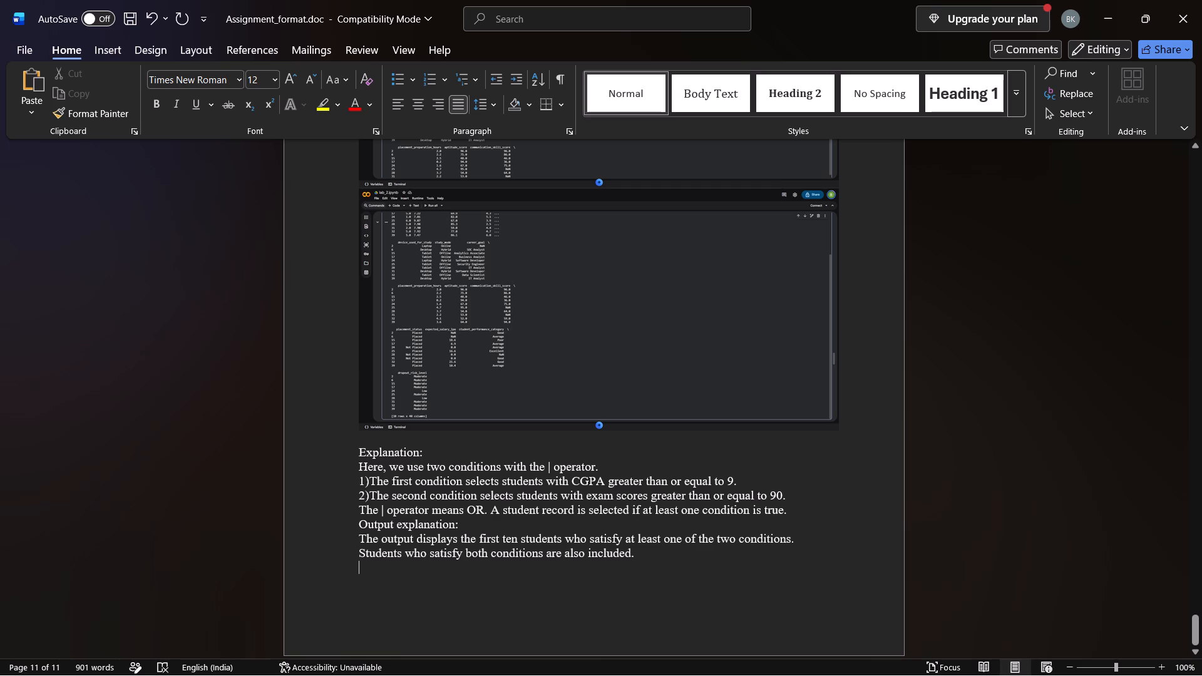
pyautogui.click(473, 600)
pyautogui.press('Return')
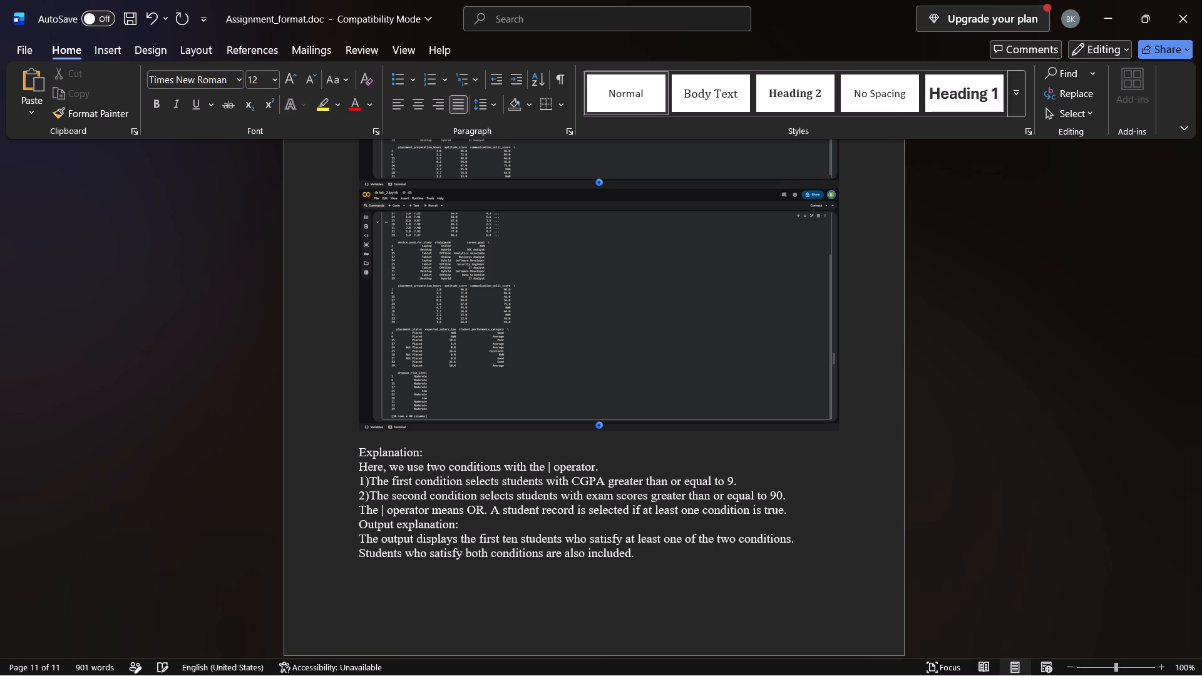
# Switch to the lab_2.ipynb Colab notebook and copy the section title MANIPULATING DATA from the cell after the OR filter output.
pyautogui.hotkey('alt', 'Tab')
pyautogui.click(488, 0)
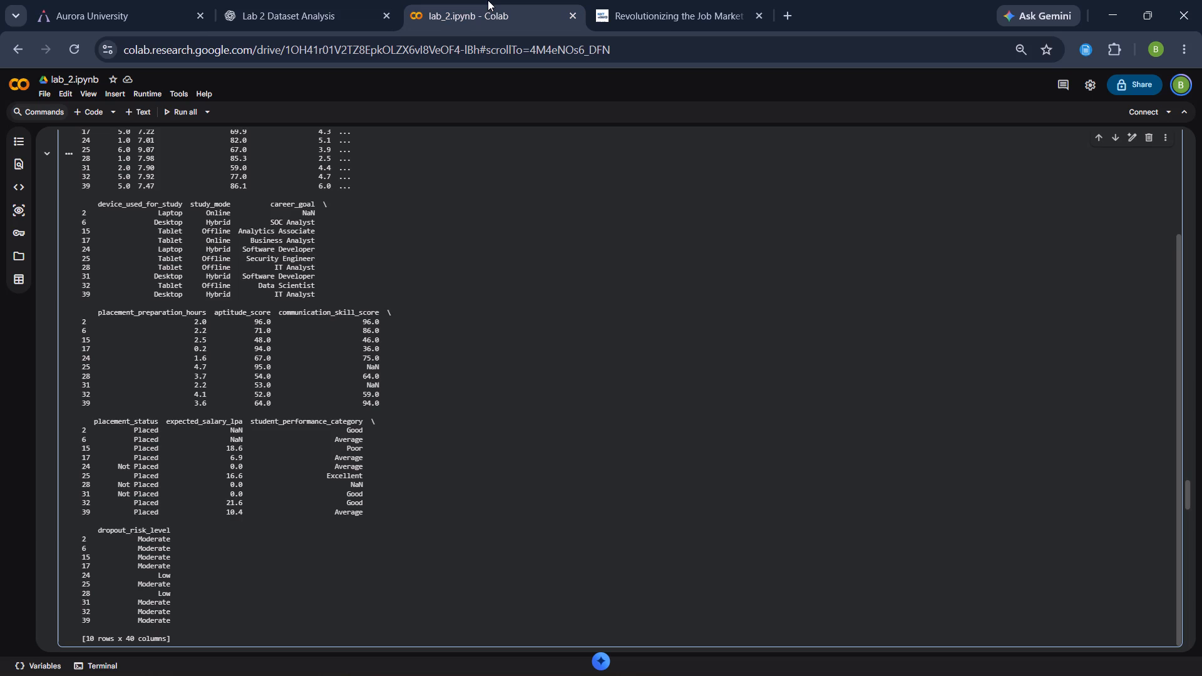
pyautogui.scroll(-6, 456, 361)
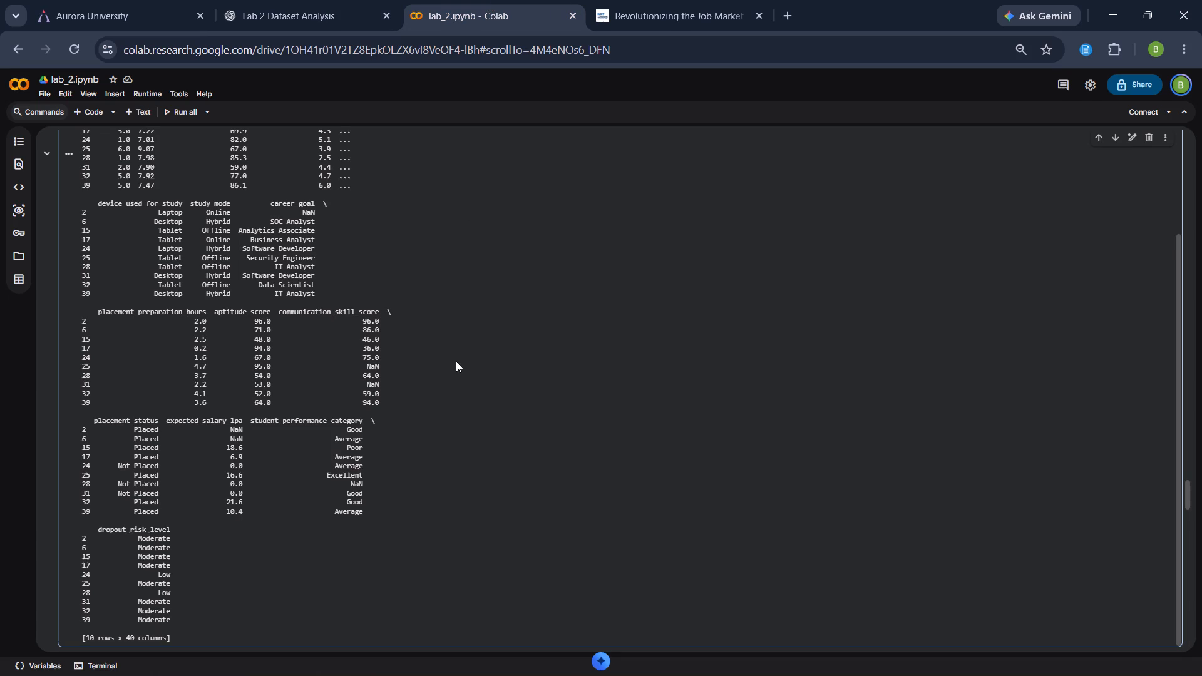
pyautogui.scroll(-3, 563, 501)
pyautogui.scroll(-1, 498, 645)
pyautogui.scroll(-5, 540, 531)
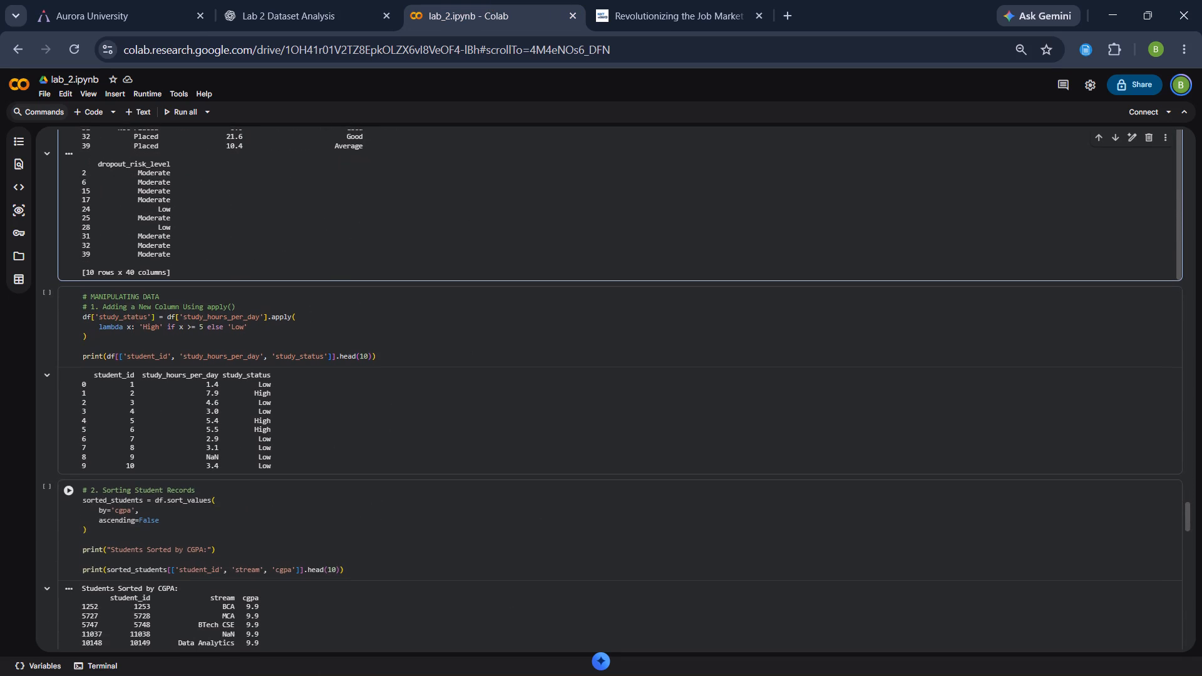
pyautogui.scroll(-1, 540, 531)
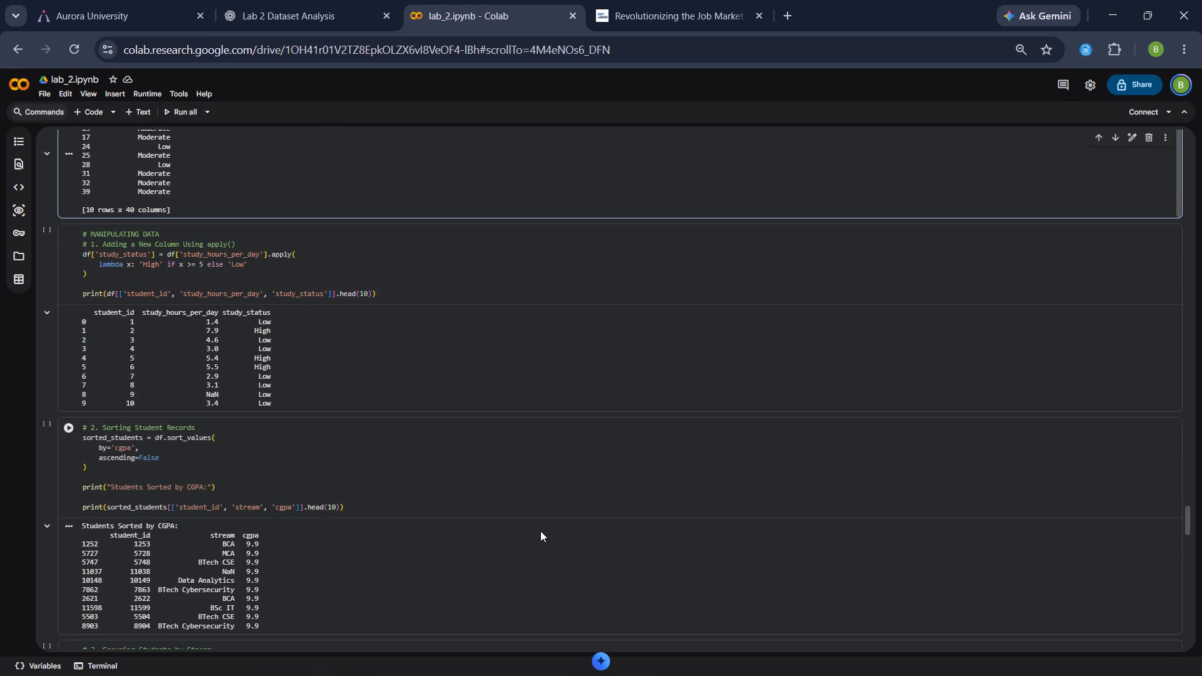
pyautogui.hotkey('ctrl', '=')
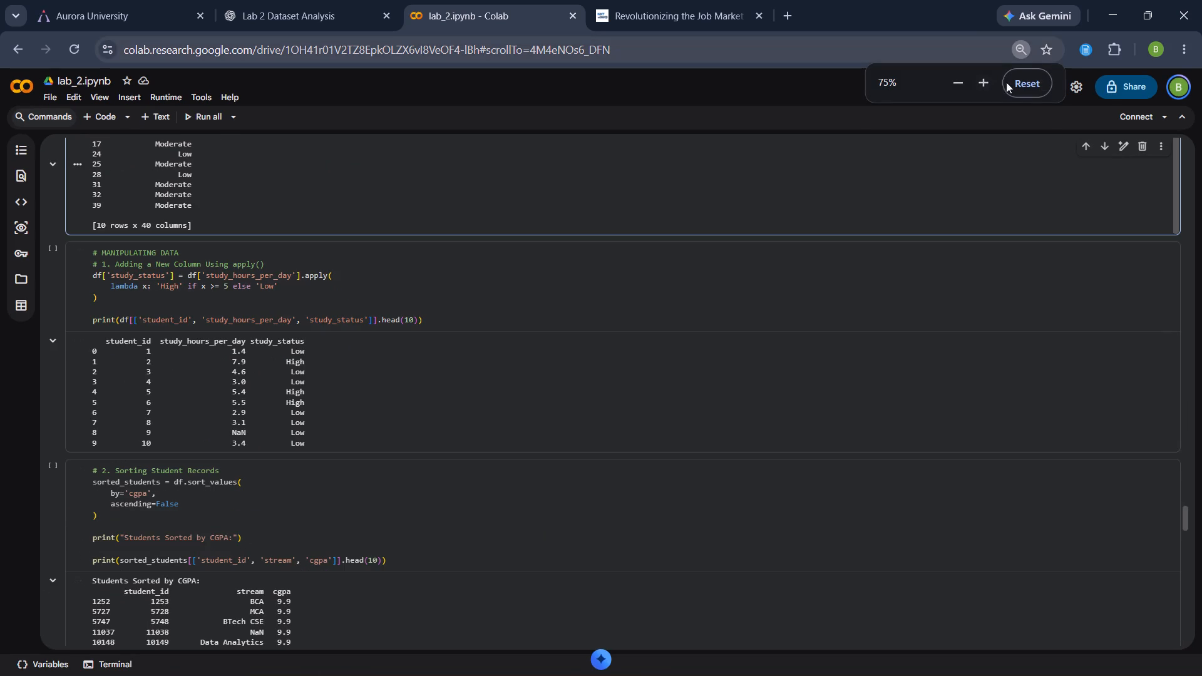
pyautogui.click(1018, 90)
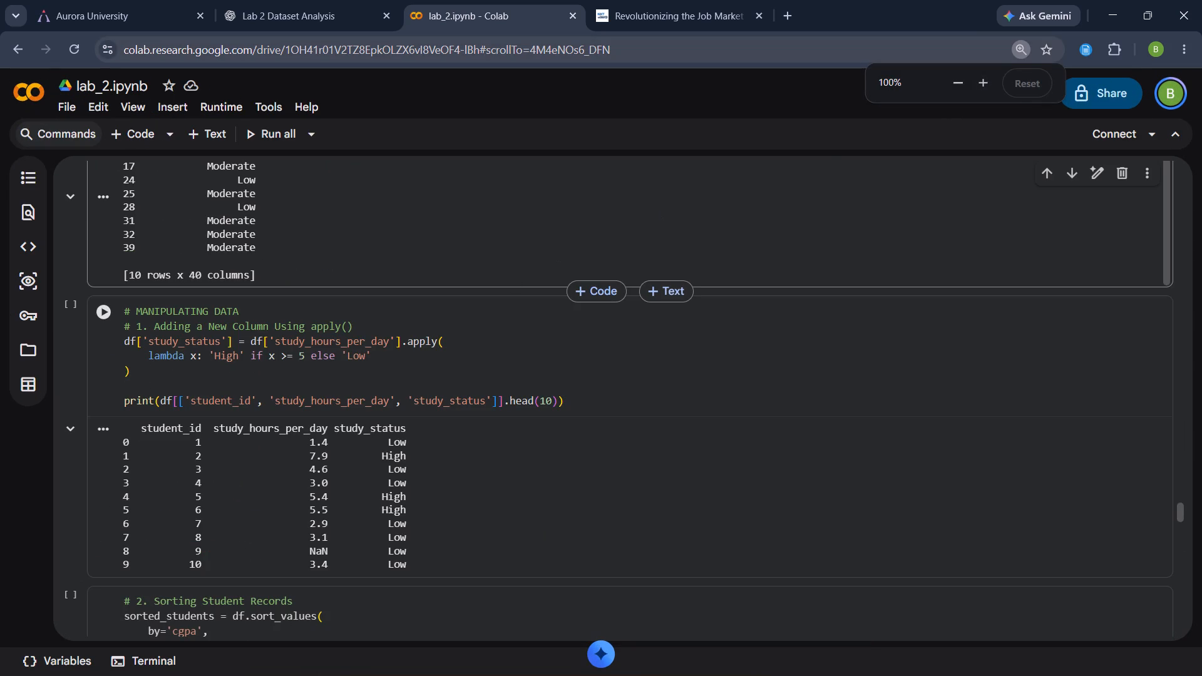
pyautogui.scroll(-1, 406, 374)
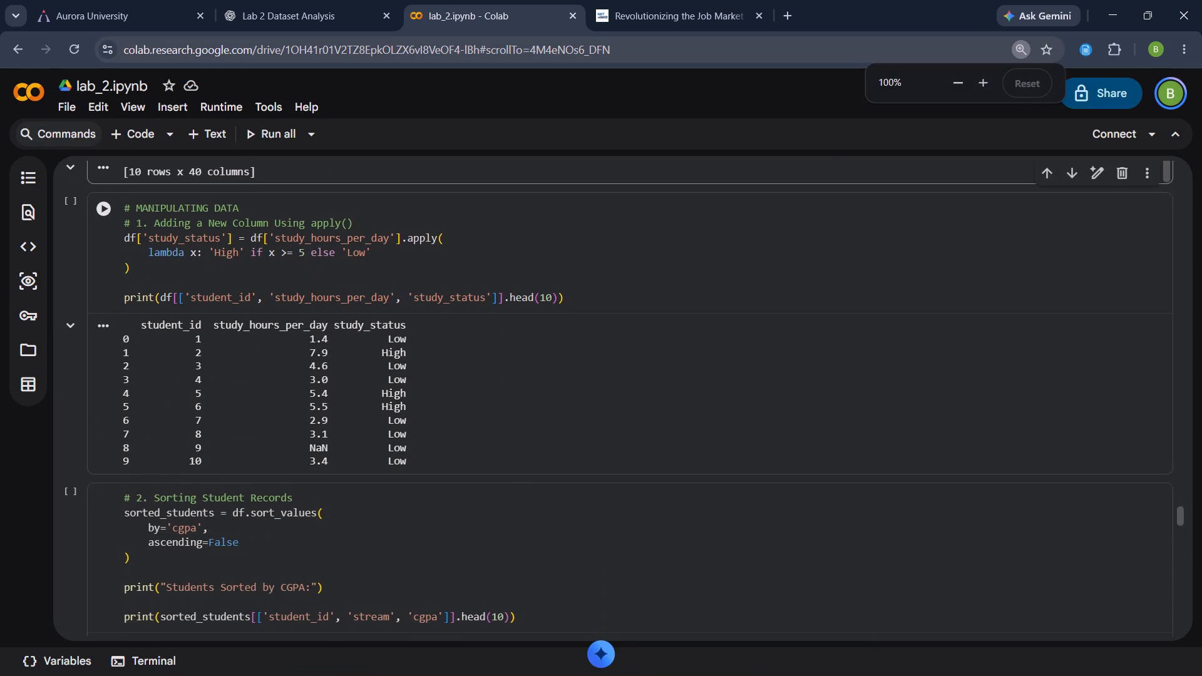
pyautogui.scroll(-2, 406, 374)
pyautogui.moveTo(239, 187); pyautogui.dragTo(239, 187)
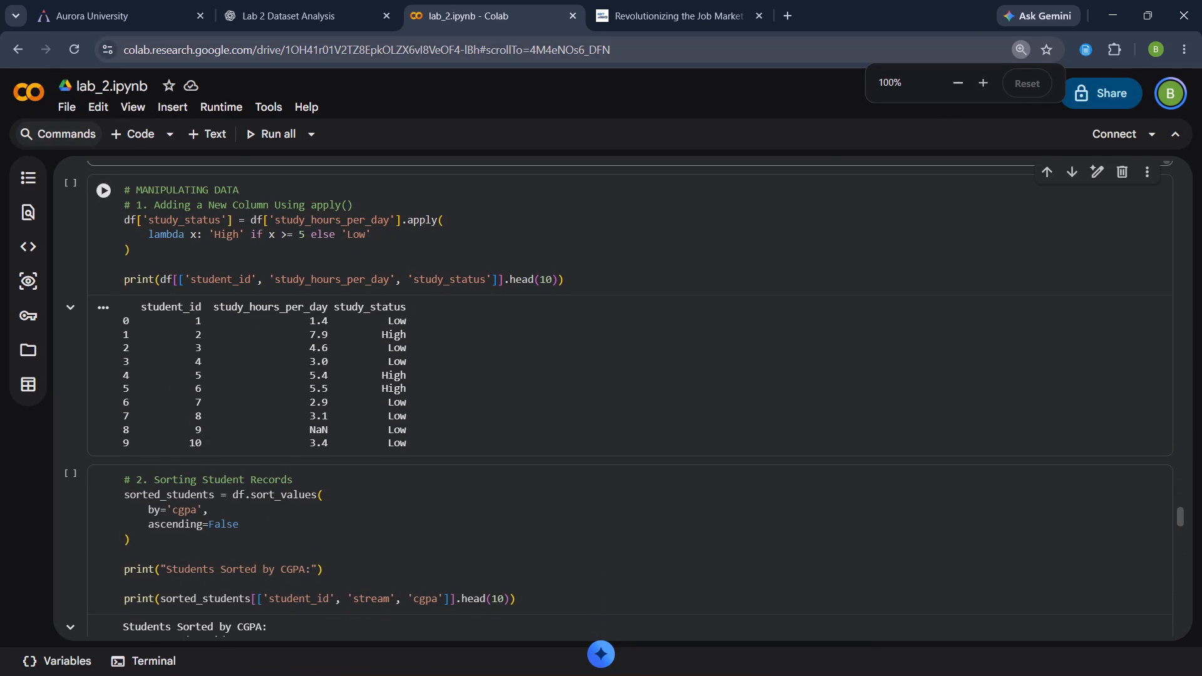
pyautogui.moveTo(239, 187); pyautogui.dragTo(134, 188)
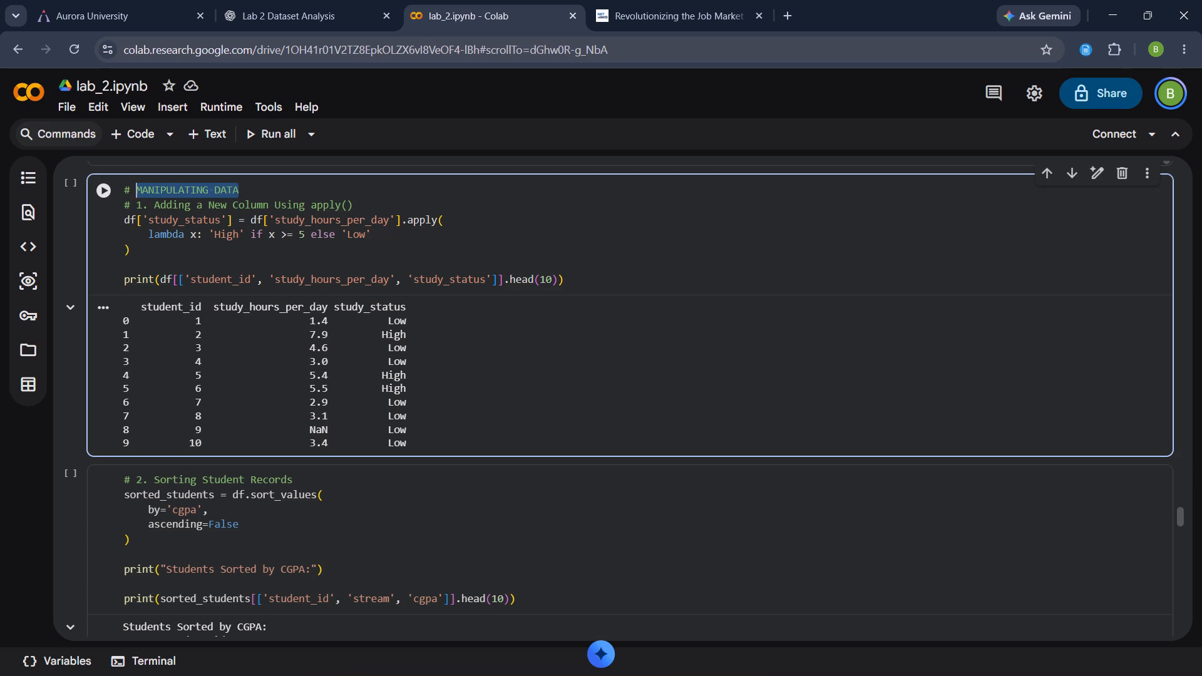
pyautogui.hotkey('ctrl', 'c')
# Return to the Word report, paste MANIPULATING DATA below the OR filter explanation, and number the heading 3).
pyautogui.click(799, 660)
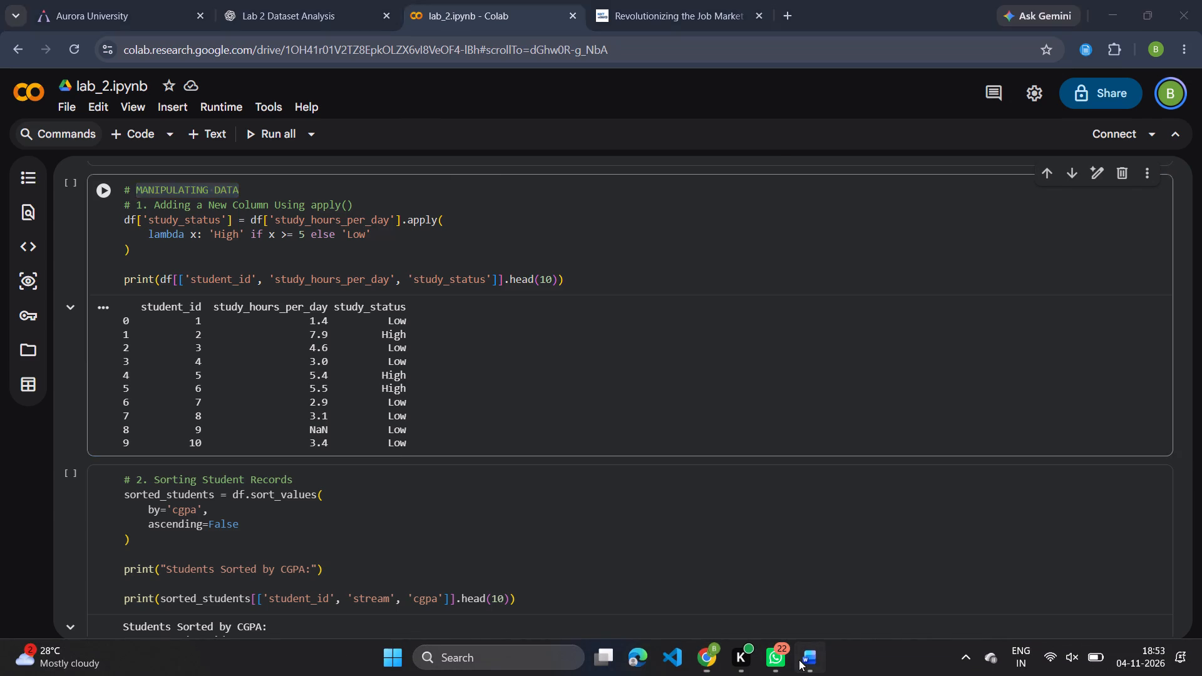
pyautogui.hotkey('ctrl', 'v')
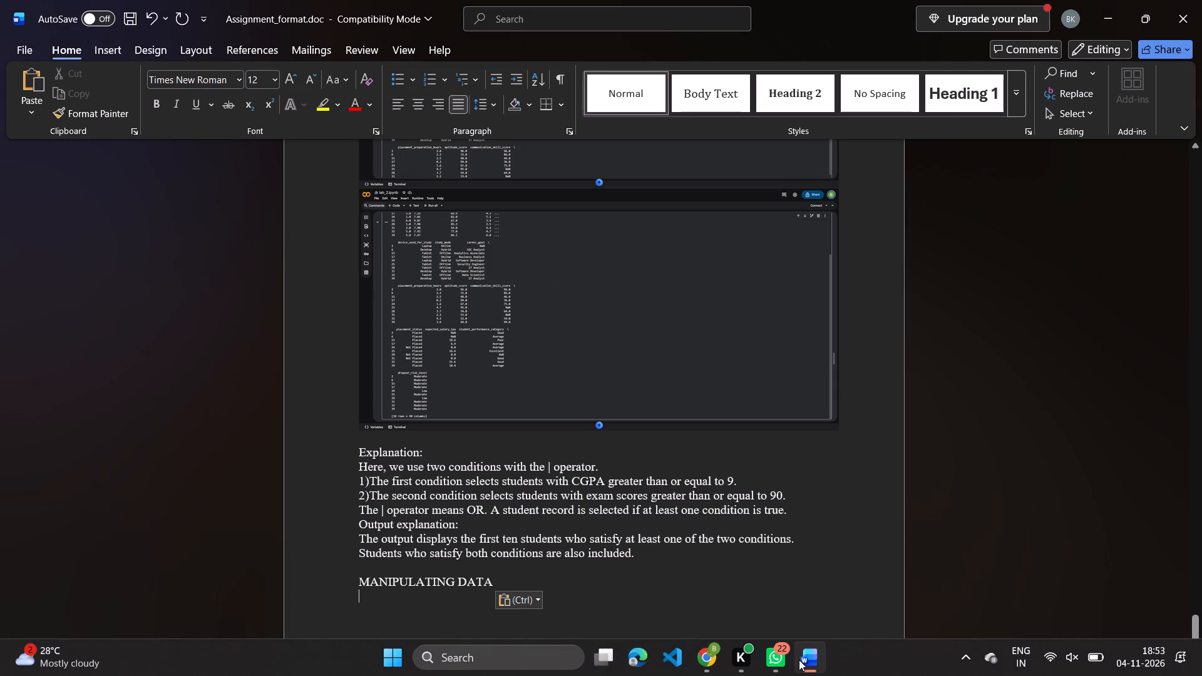
pyautogui.press('Up')
pyautogui.press('3')
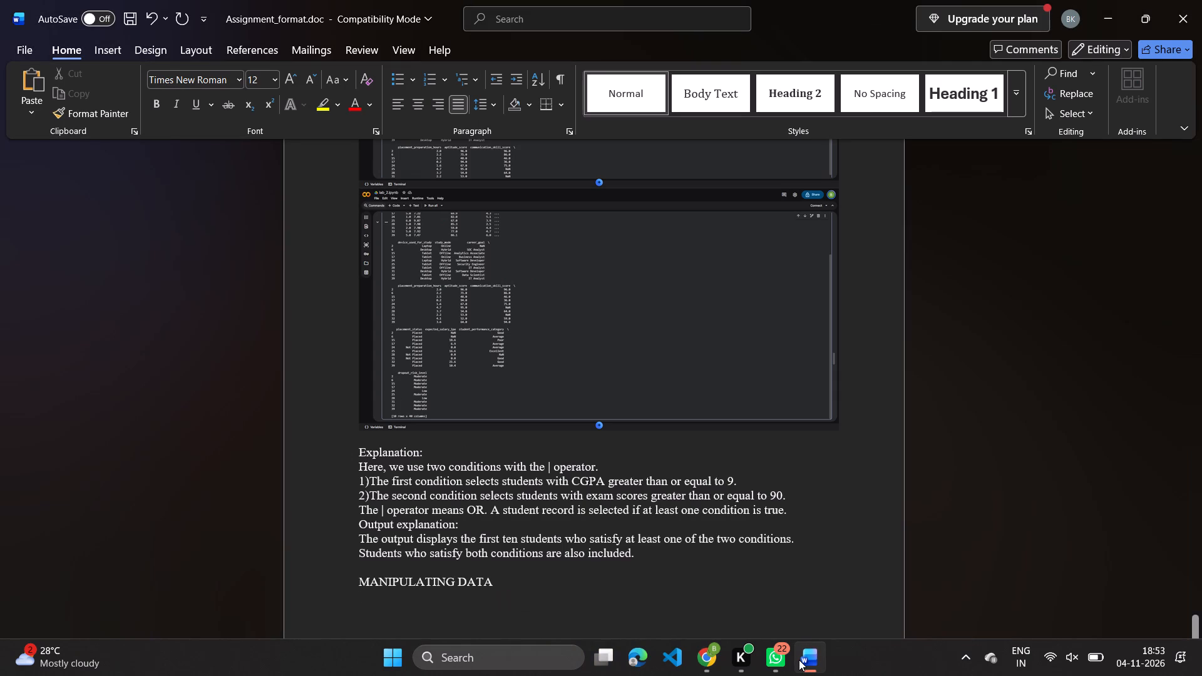
pyautogui.hotkey('shift', ')')
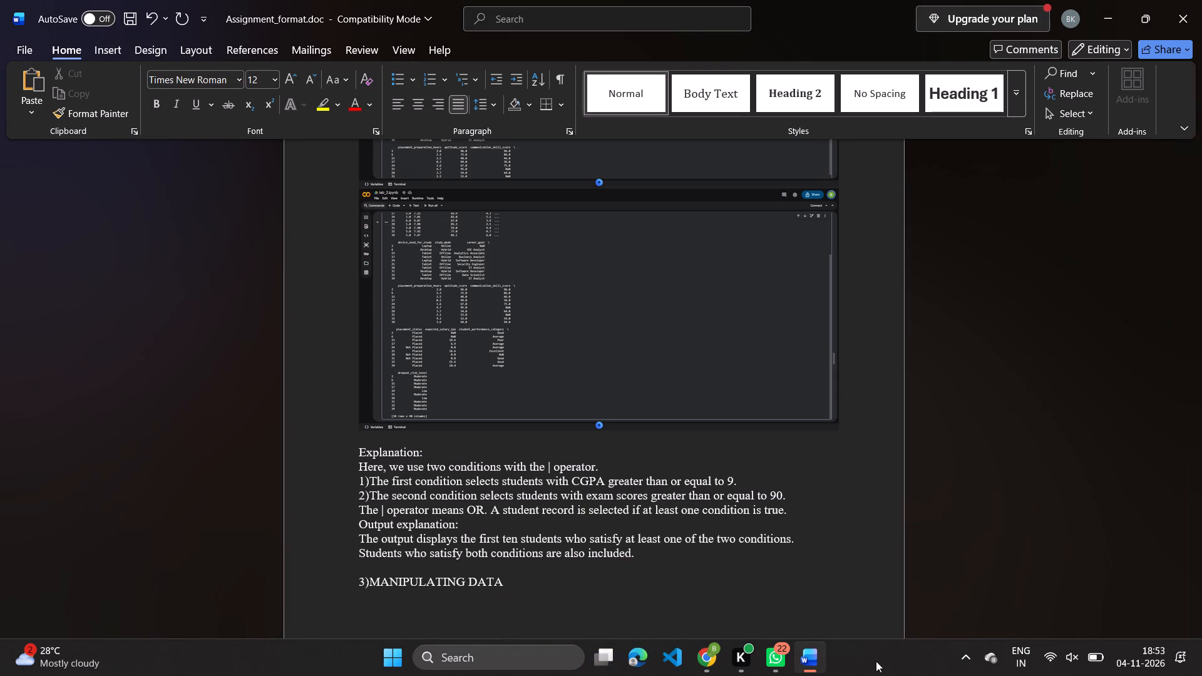
# Insert blank lines above the 3)MANIPULATING DATA heading to move it onto a new page.
pyautogui.click(567, 573)
pyautogui.click(535, 582)
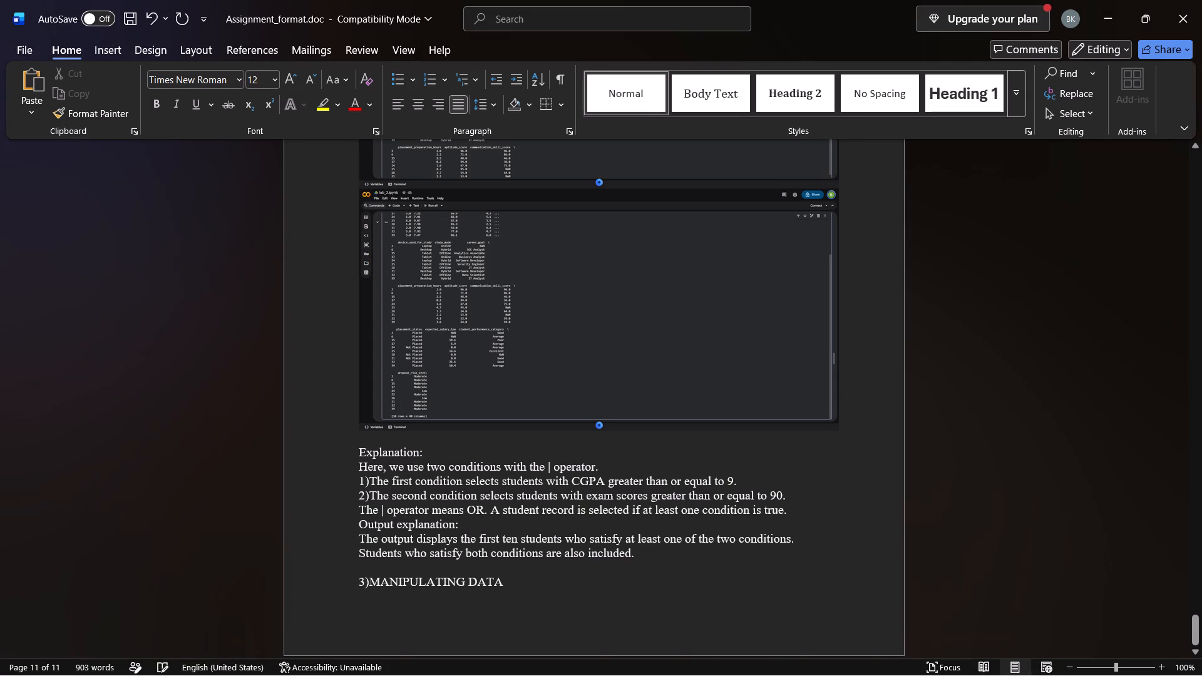
pyautogui.scroll(-6, 535, 582)
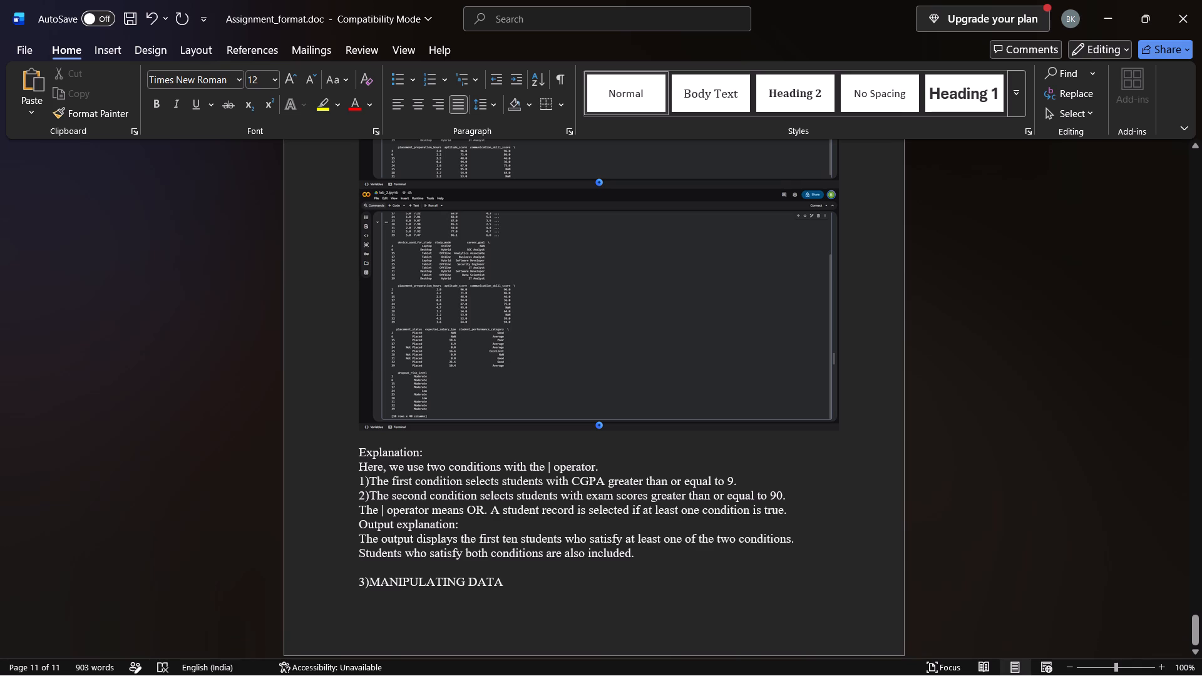
pyautogui.click(359, 583)
pyautogui.press('Return')
pyautogui.press('Return')
pyautogui.press('Return')
pyautogui.press('Return')
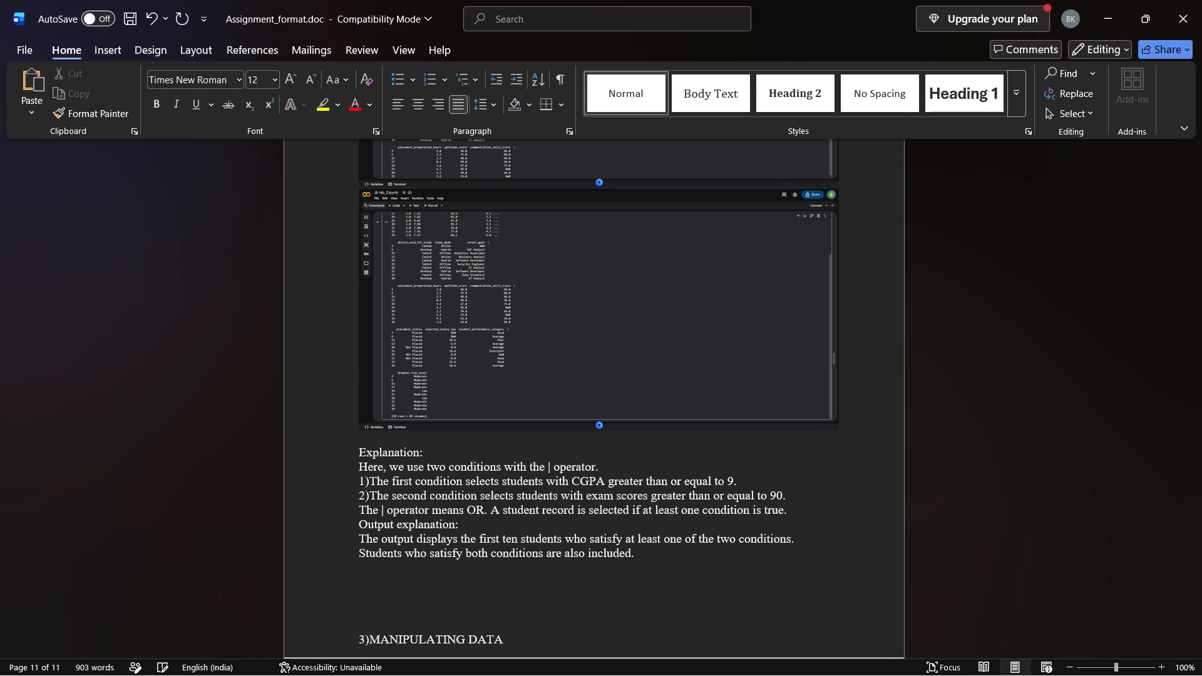
pyautogui.press('Return')
pyautogui.press('Return')
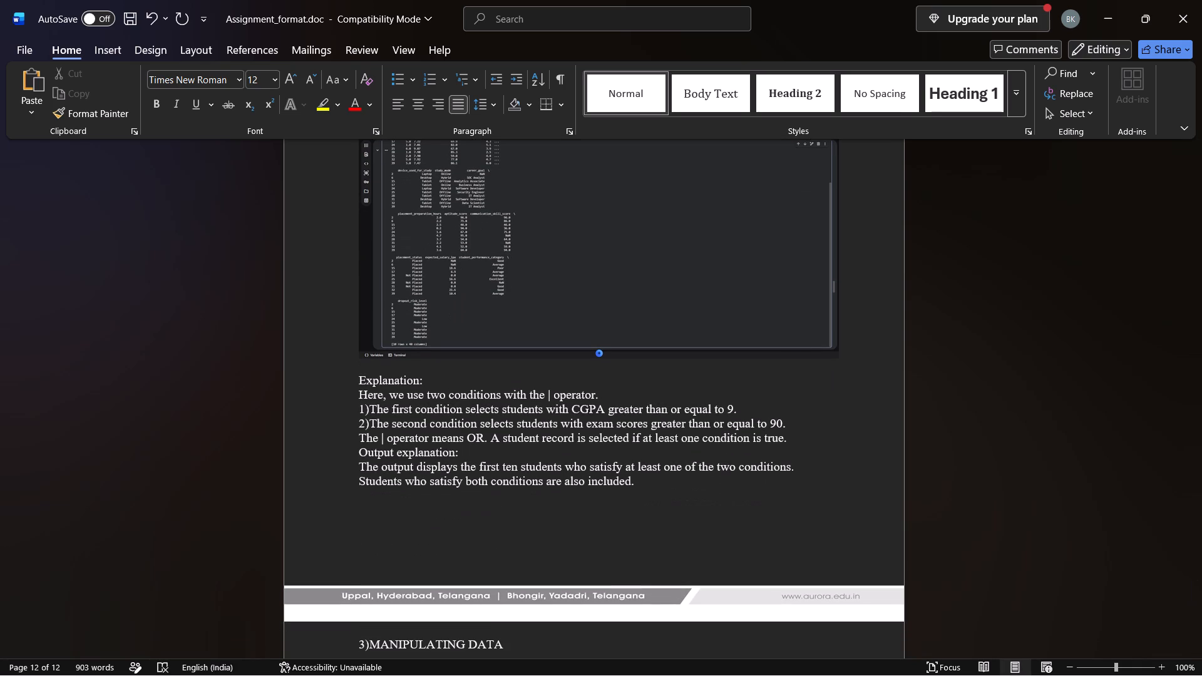
# Copy the comment "# 1. Adding a New Column Using apply()" from the Colab notebook onto a new line under the 3)MANIPULATING DATA heading.
pyautogui.scroll(-2, 500, 466)
pyautogui.click(532, 176)
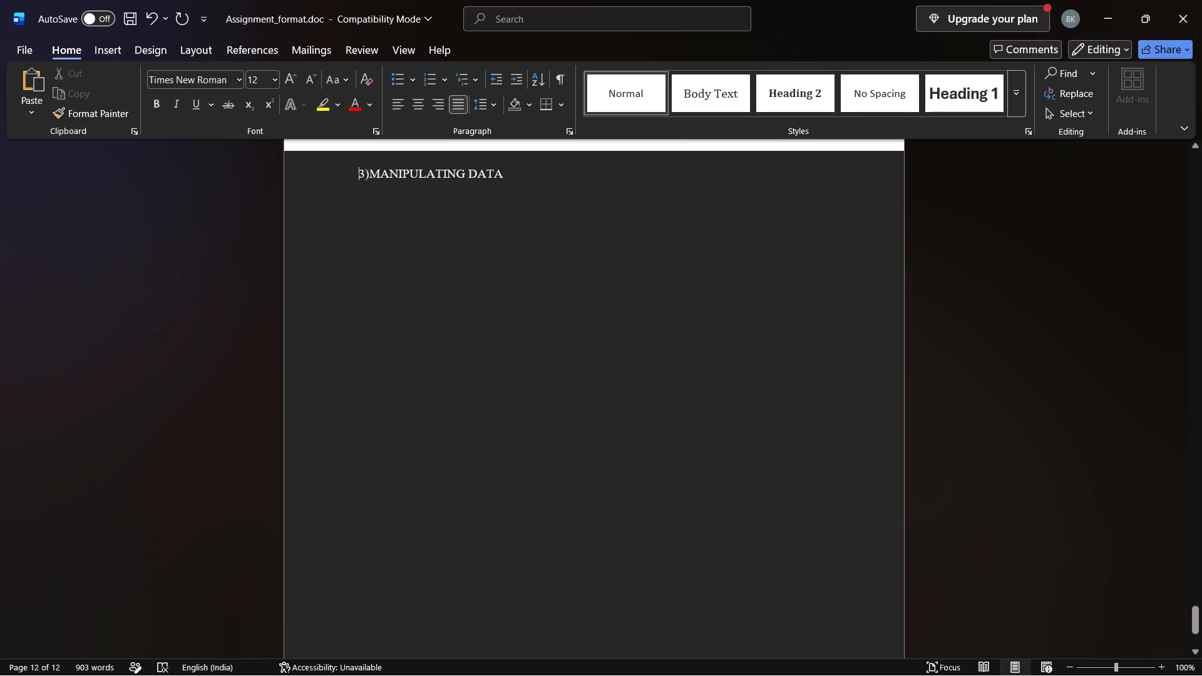
pyautogui.press('Return')
pyautogui.hotkey('alt', 'Tab')
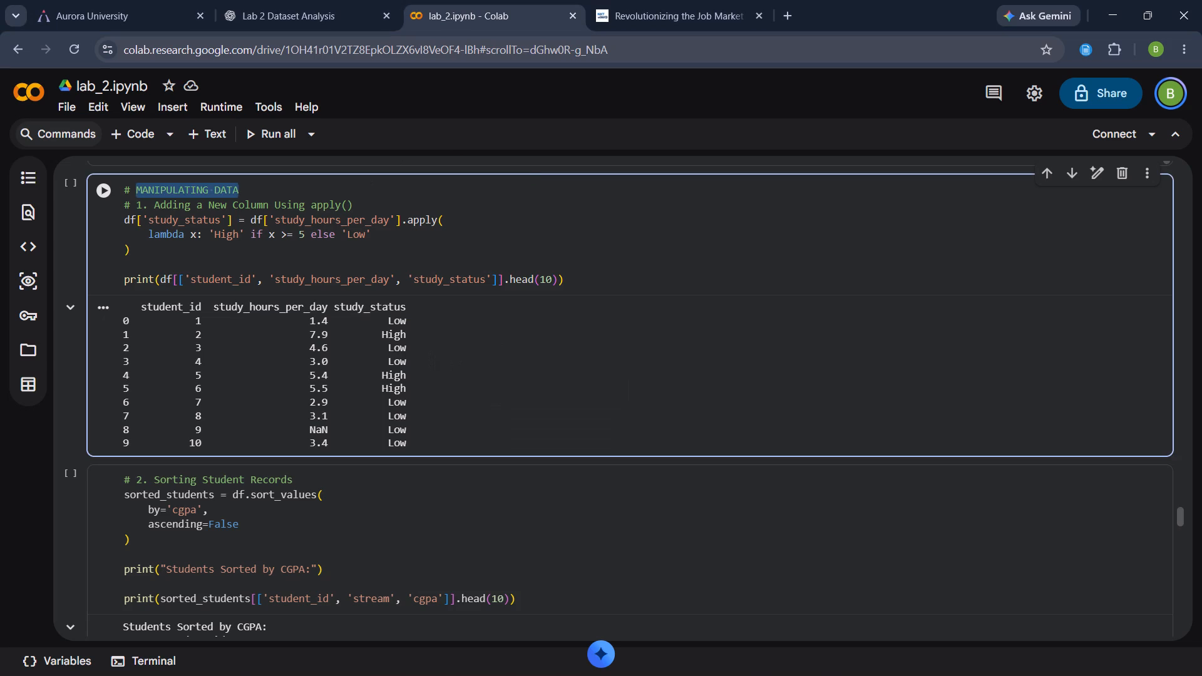
pyautogui.moveTo(361, 208); pyautogui.dragTo(111, 205)
pyautogui.hotkey('ctrl', 'c')
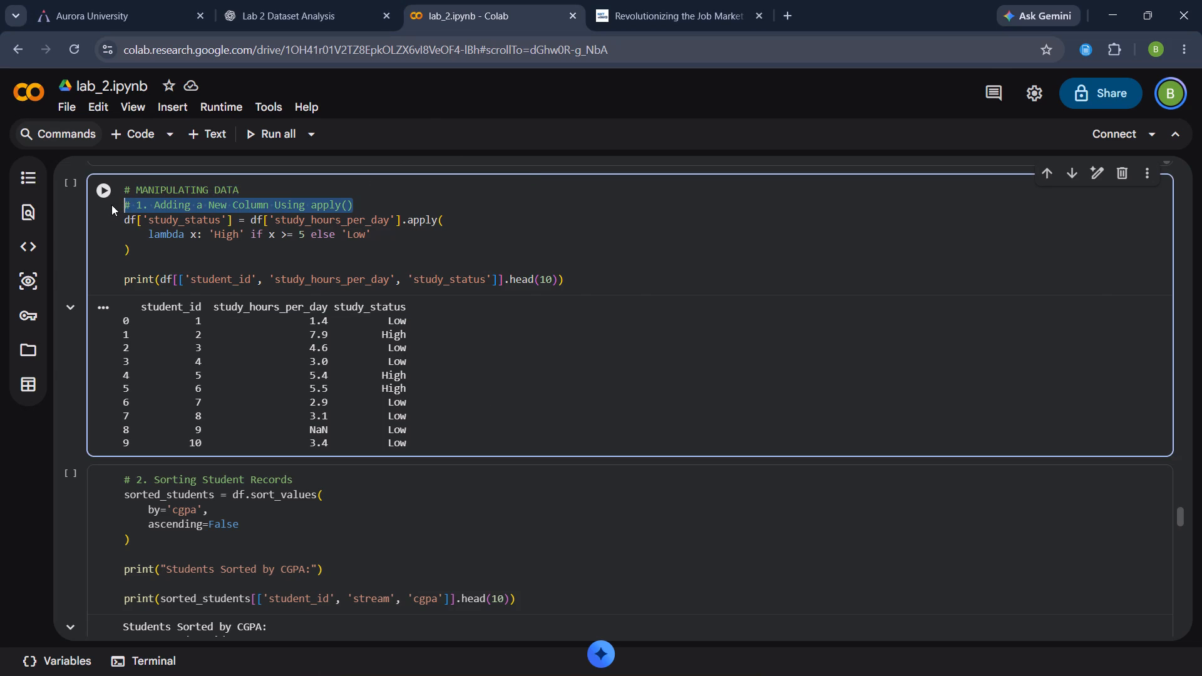
pyautogui.hotkey('alt', 'Tab')
pyautogui.hotkey('ctrl', 'v')
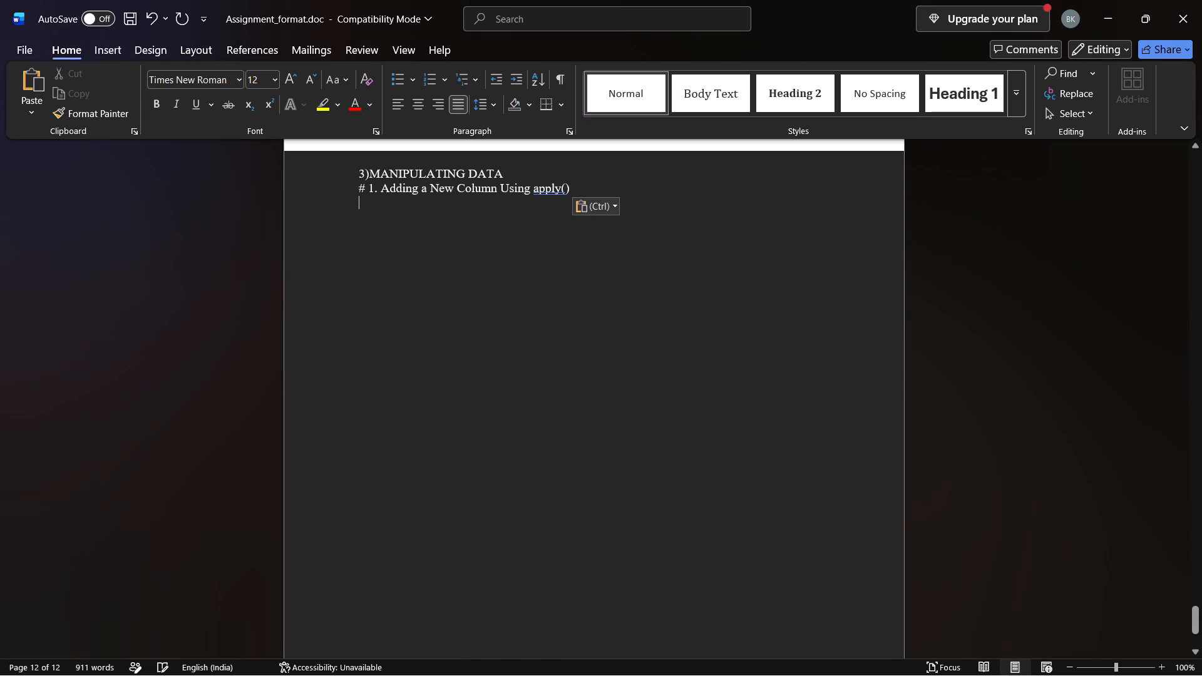
# Screenshot the Colab cell for adding a column using apply() with its output, and paste it below that heading in the Word report.
pyautogui.hotkey('alt', 'Tab')
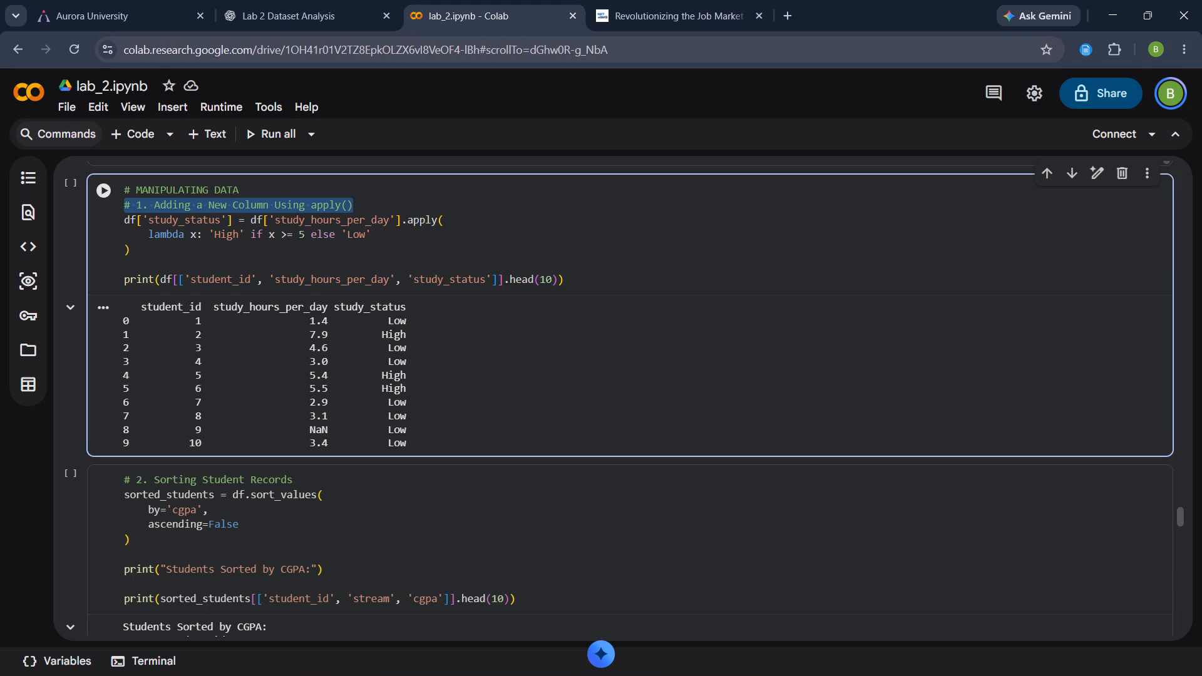
pyautogui.click(150, 217)
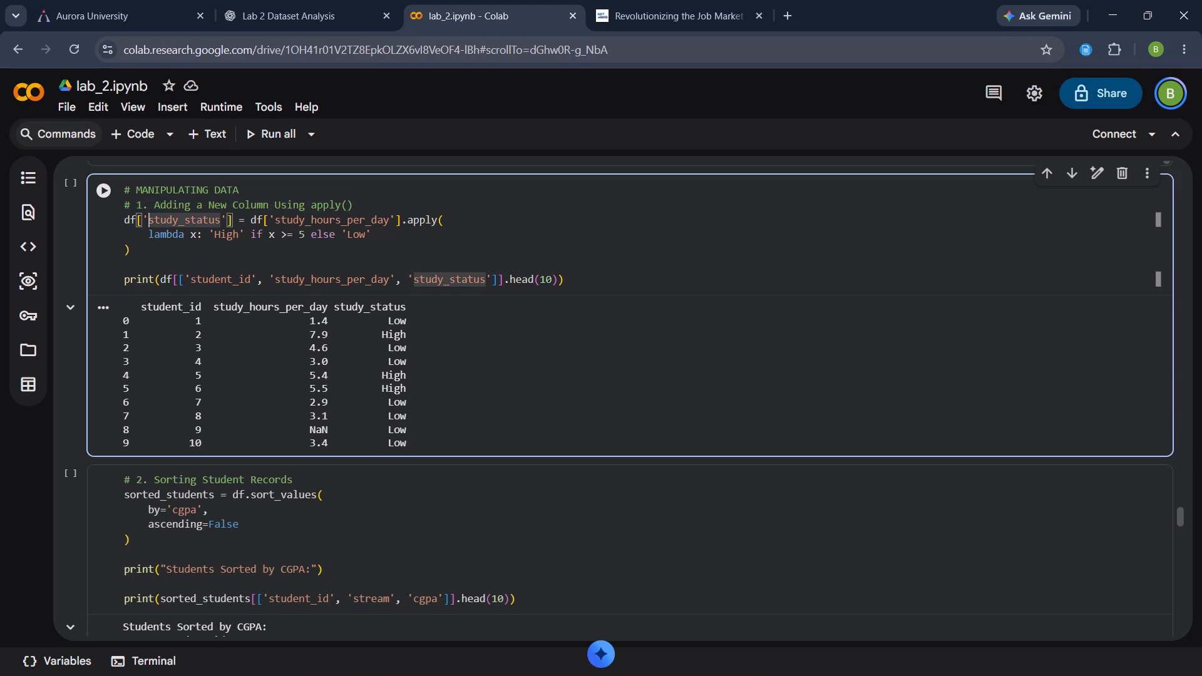
pyautogui.click(493, 250)
pyautogui.press('Print')
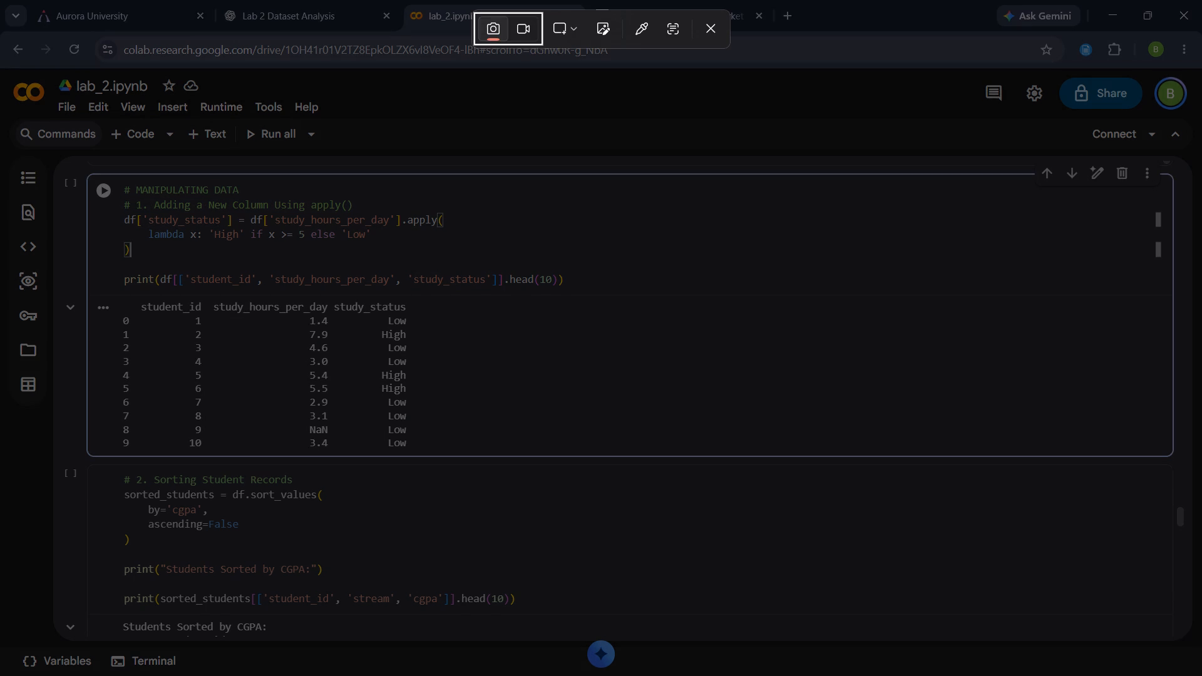
pyautogui.moveTo(0, 66); pyautogui.dragTo(1140, 501)
pyautogui.hscroll(3, 434, 282)
pyautogui.hscroll(1, 973, 489)
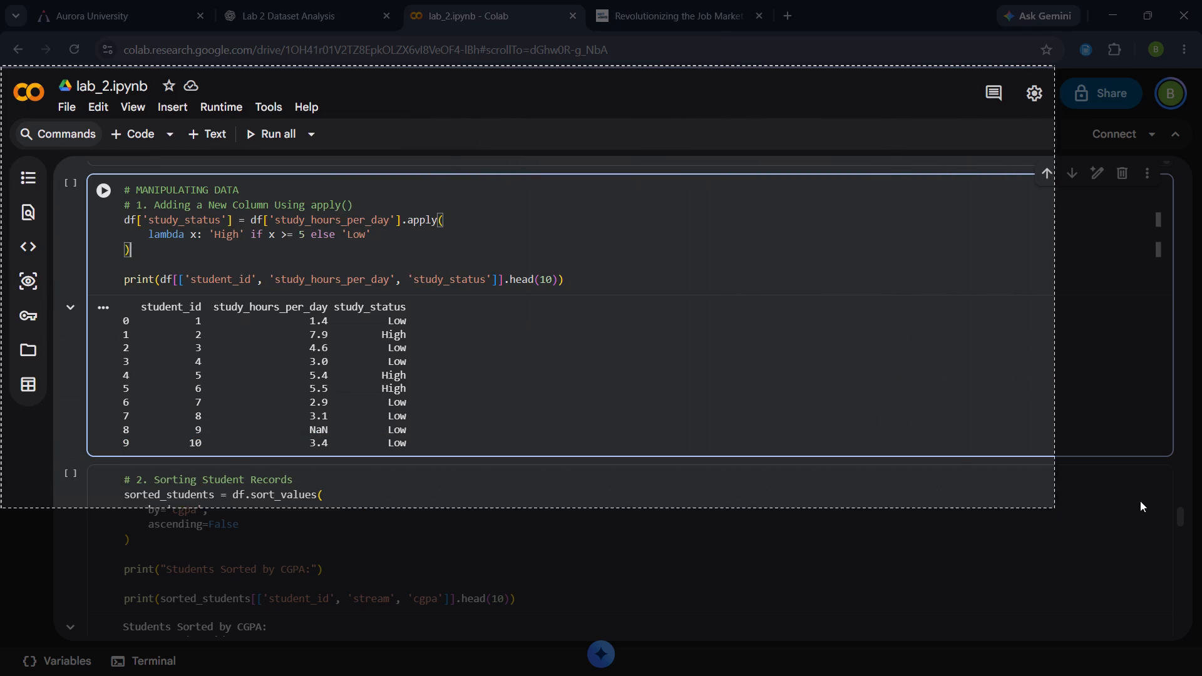
pyautogui.moveTo(1140, 501); pyautogui.dragTo(1201, 464)
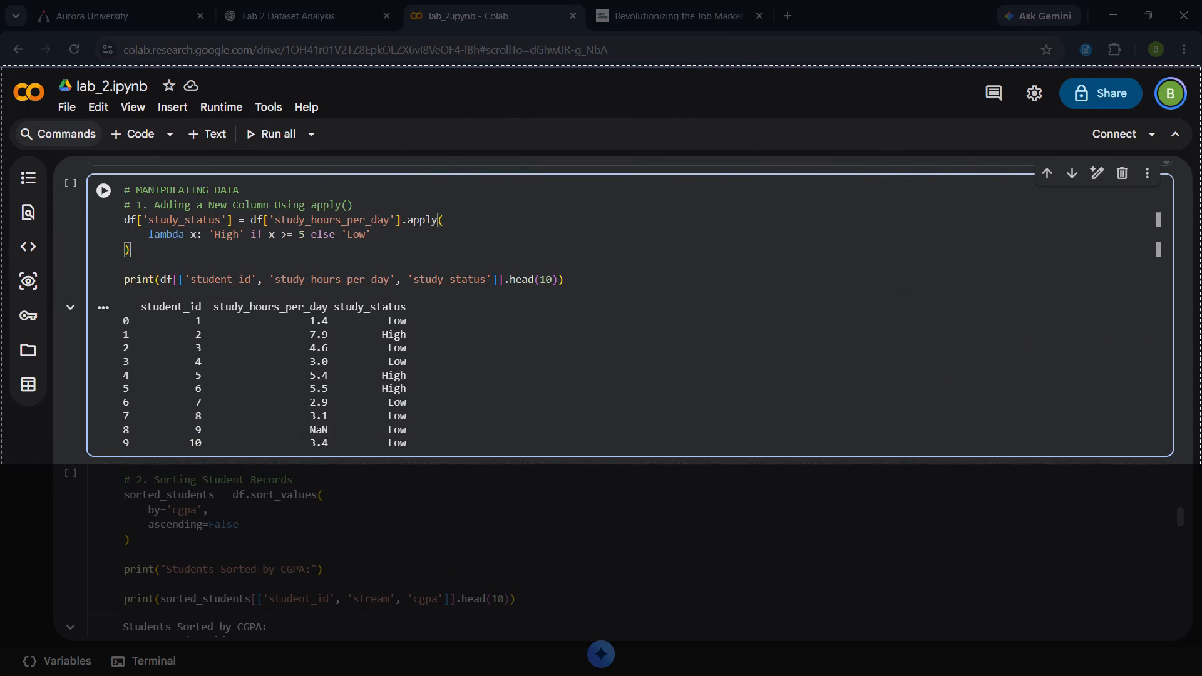
pyautogui.hotkey('alt', 'Tab')
pyautogui.hotkey('ctrl', 'v')
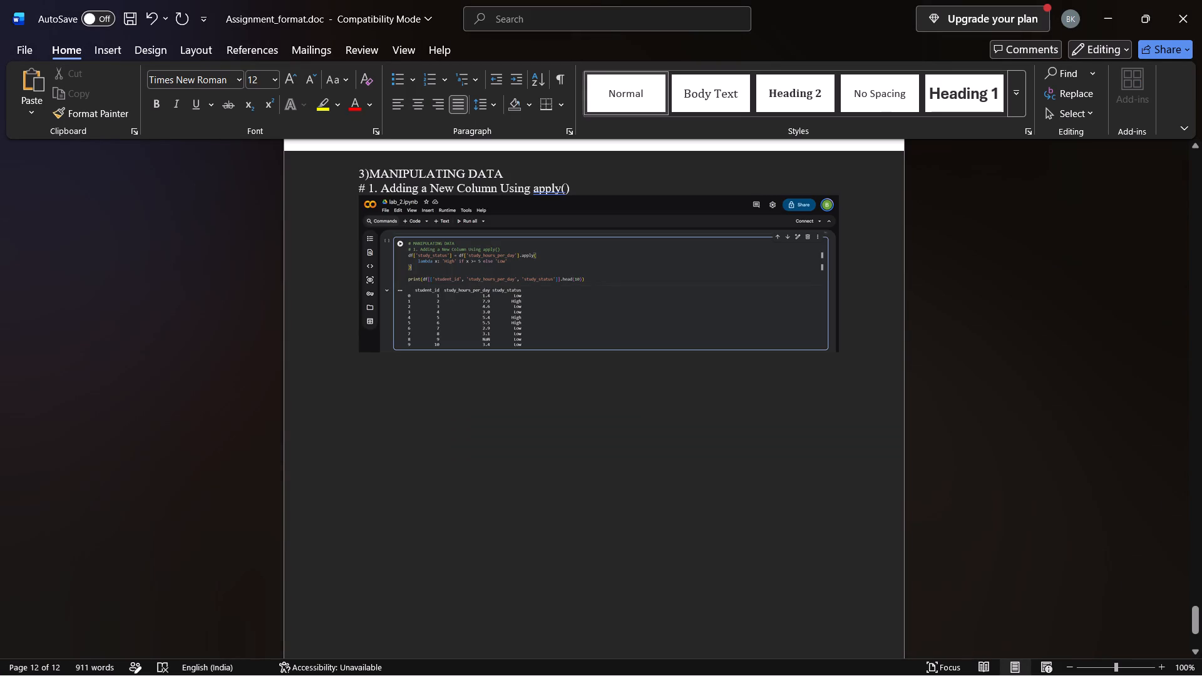
pyautogui.click(429, 374)
pyautogui.hotkey('alt', 'Tab')
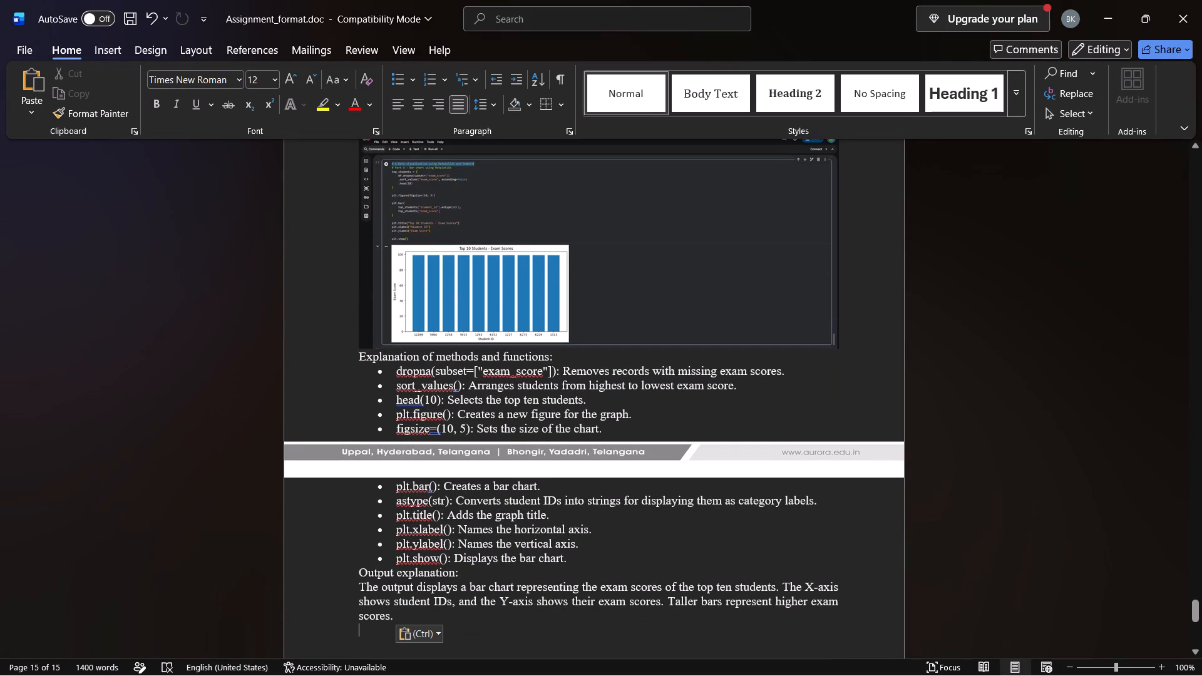
# Replace the bullet on the dropna(subset=["exam_score"]) explanation line with the number 1).
pyautogui.keyDown('shift'); pyautogui.click(391, 372); pyautogui.keyUp('shift')
pyautogui.click(391, 372)
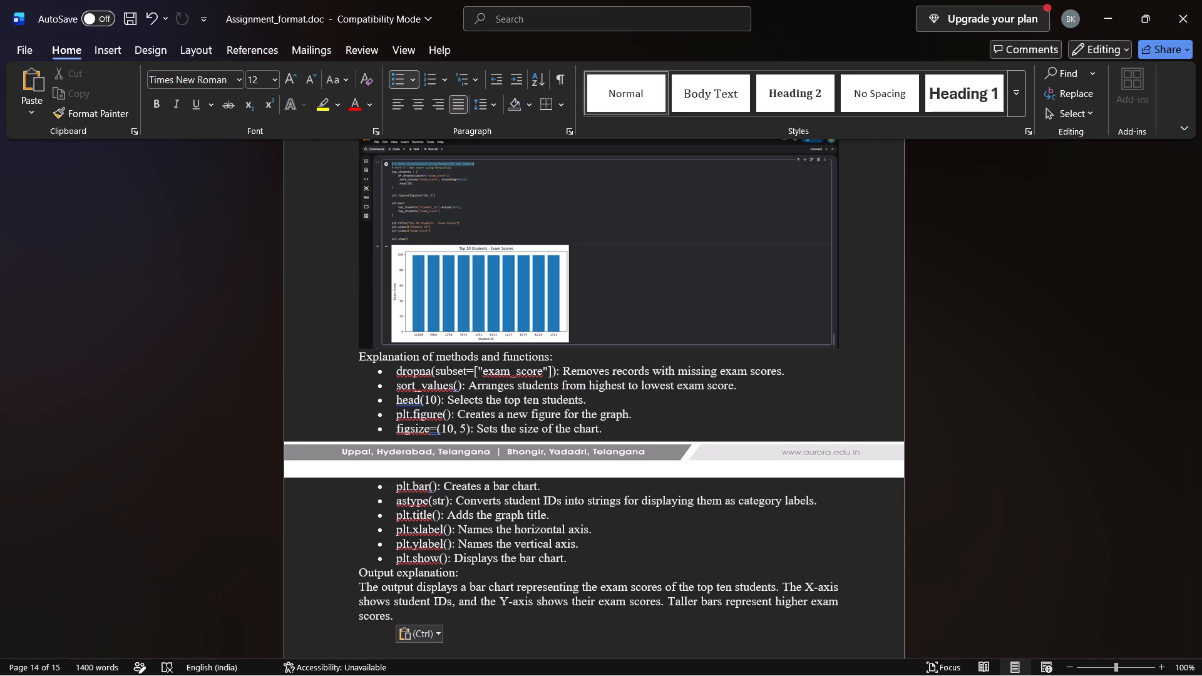
pyautogui.keyDown('alt'); pyautogui.click(391, 372); pyautogui.keyUp('alt')
pyautogui.keyDown('alt'); pyautogui.click(392, 386); pyautogui.keyUp('alt')
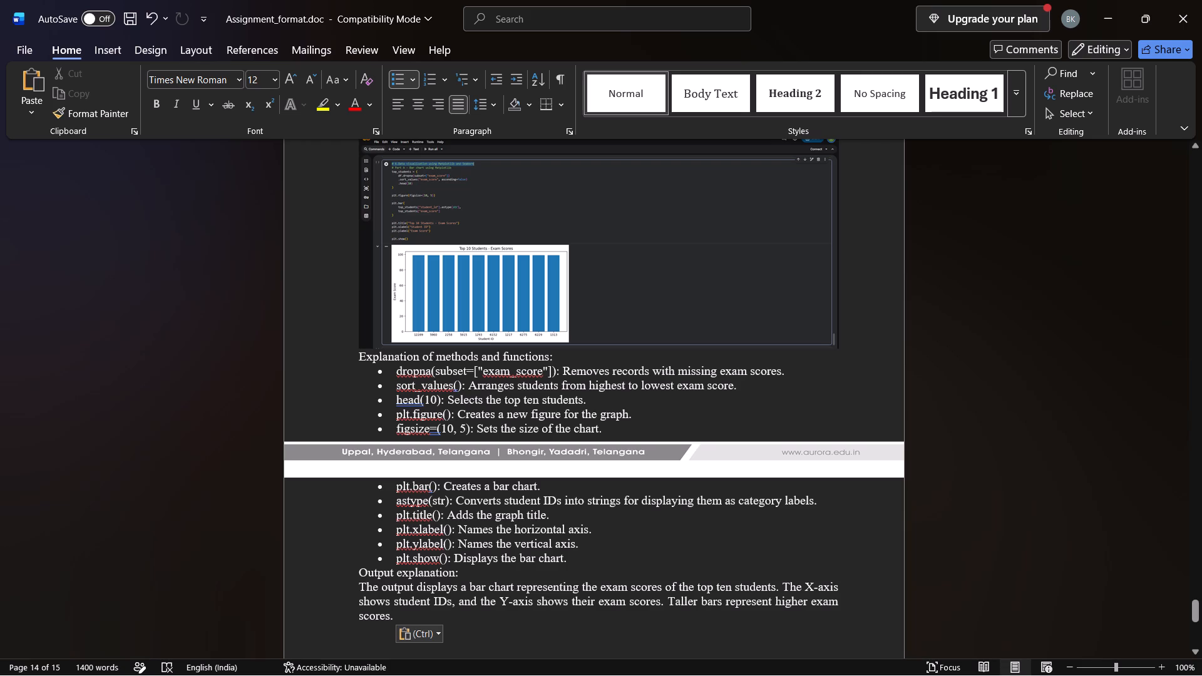
pyautogui.click(389, 372)
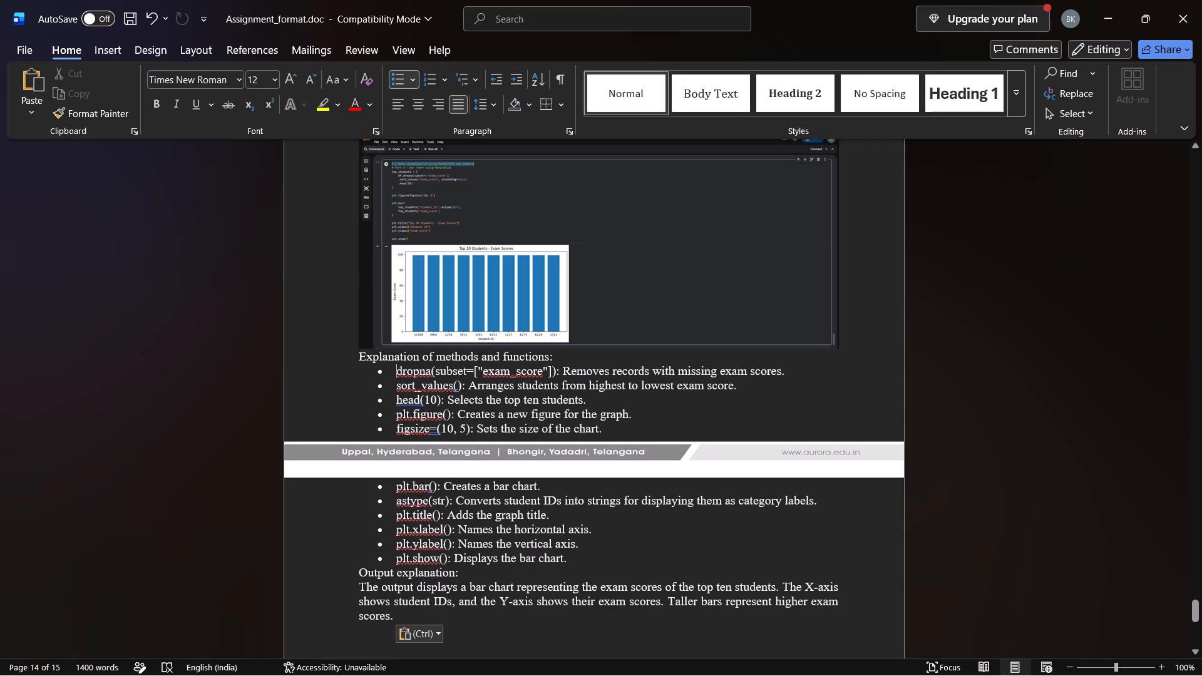
pyautogui.click(391, 376)
pyautogui.press('BackSpace')
pyautogui.press('BackSpace')
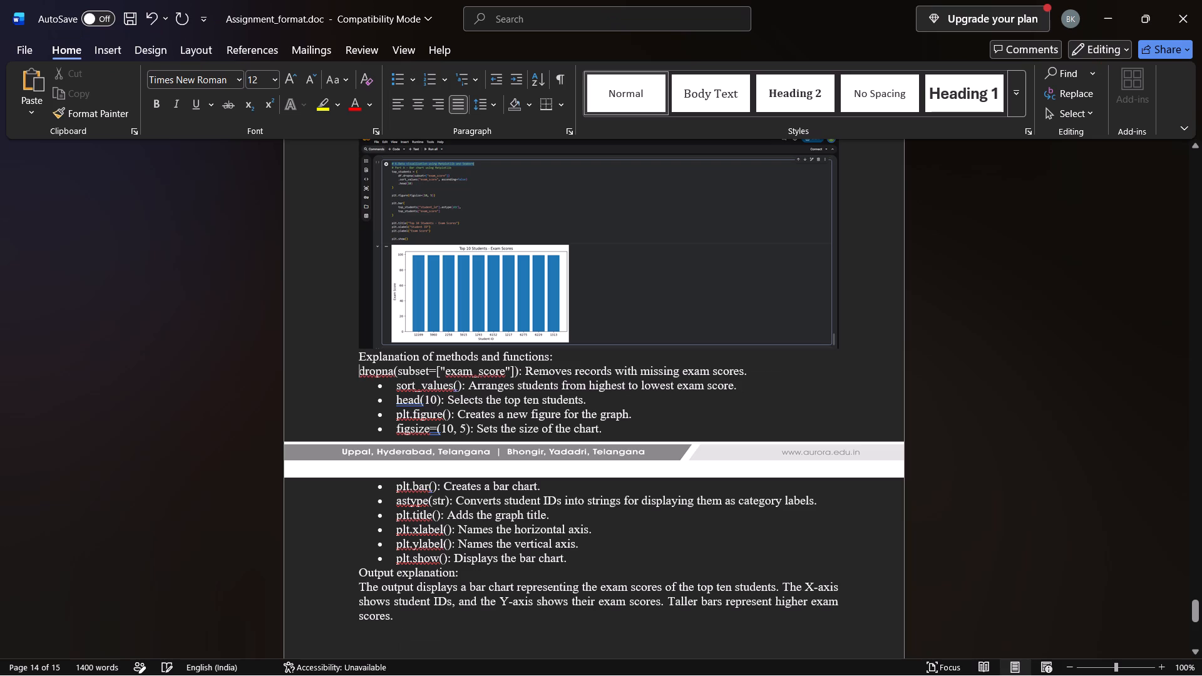
pyautogui.press('1')
pyautogui.hotkey('shift', ')')
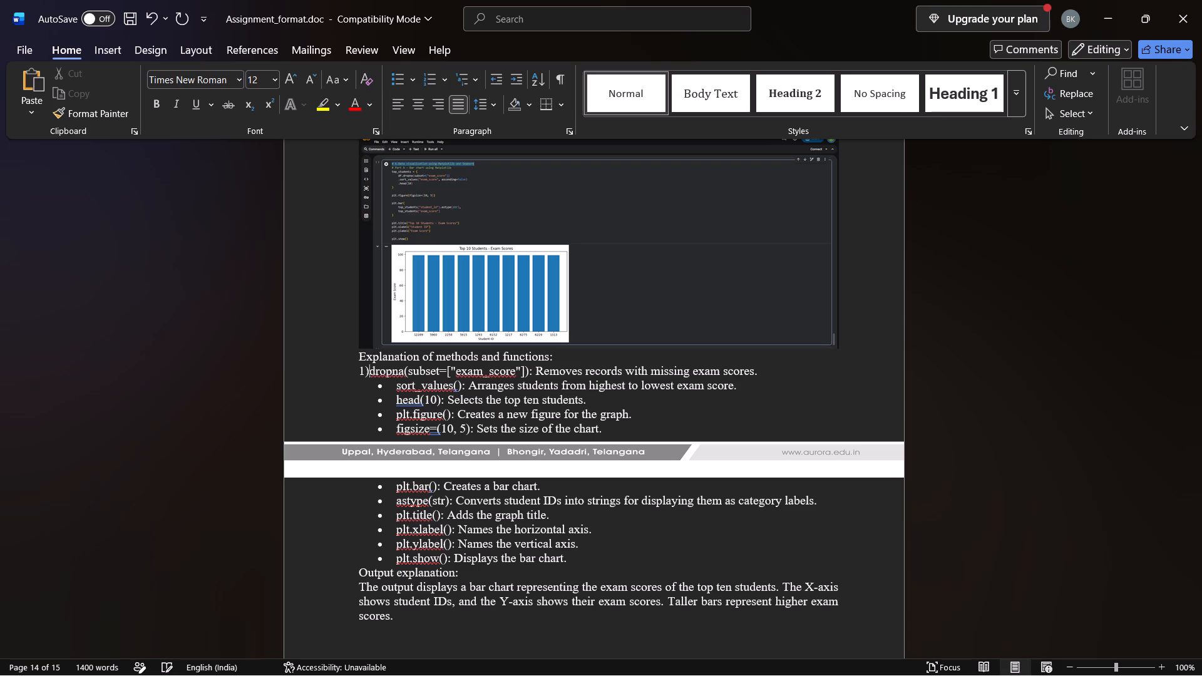
# Replace the bullets on the sort_values() and head(10) lines of the bar chart explanation with the numbers 2) and 3).
pyautogui.press('Down')
pyautogui.press('BackSpace')
pyautogui.press('BackSpace')
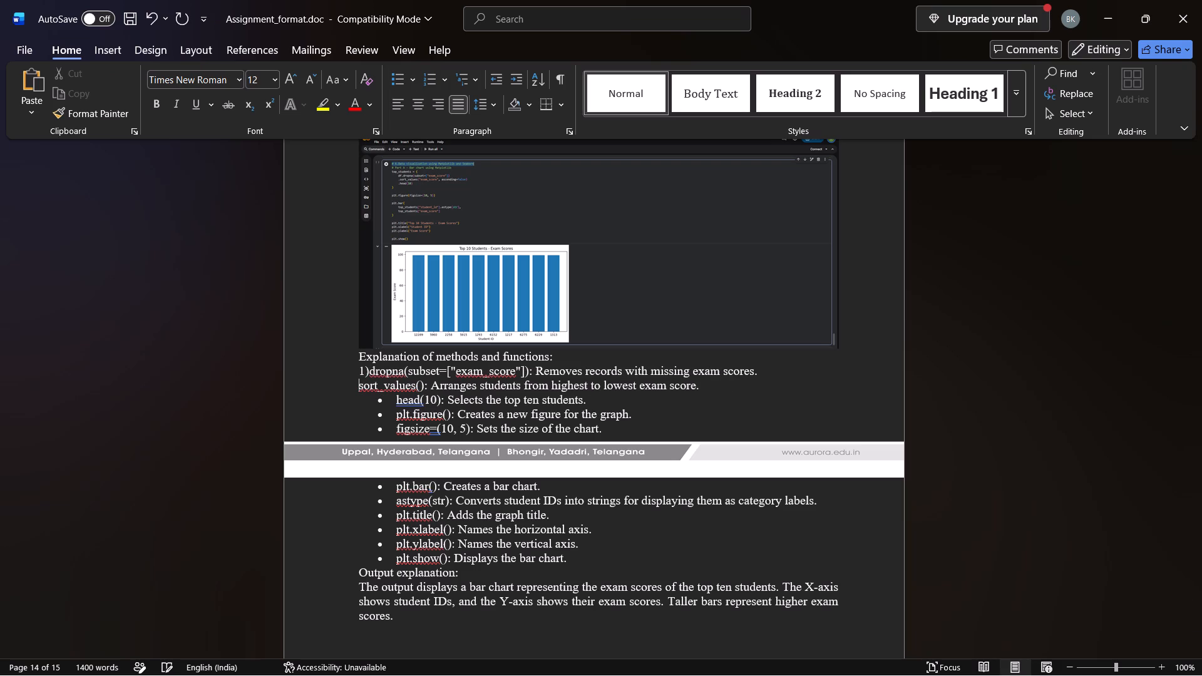
pyautogui.press('2')
pyautogui.hotkey('shift', ')')
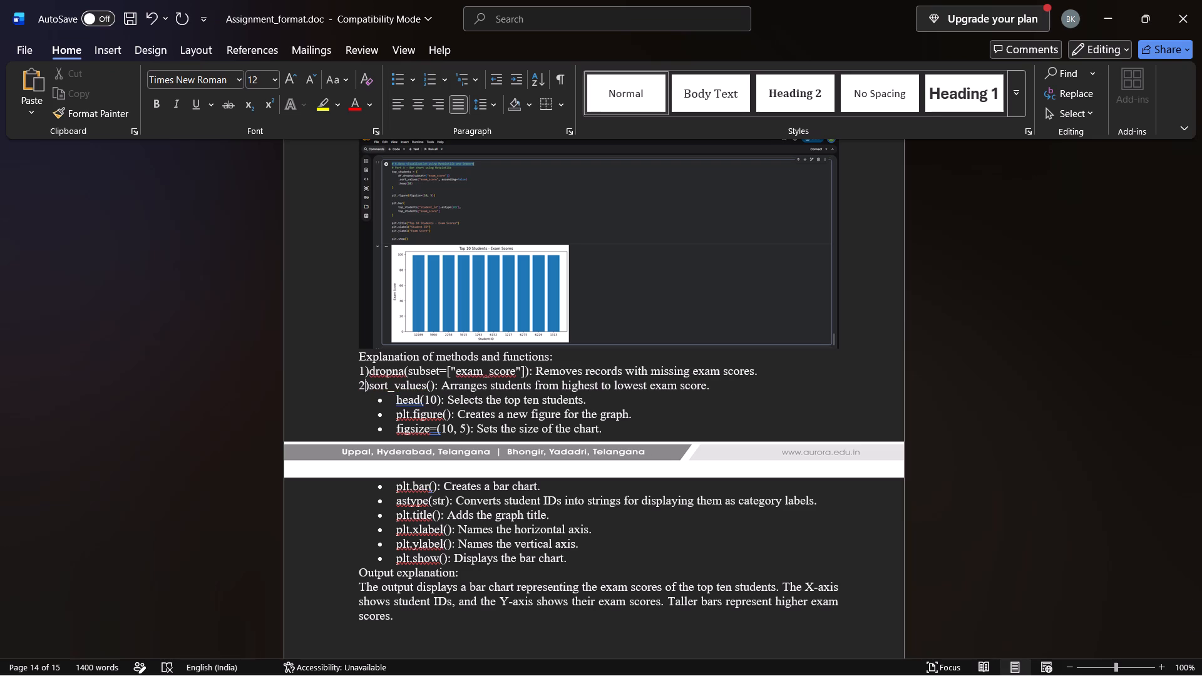
pyautogui.press('Down')
pyautogui.press('BackSpace')
pyautogui.press('BackSpace')
pyautogui.write('3)')
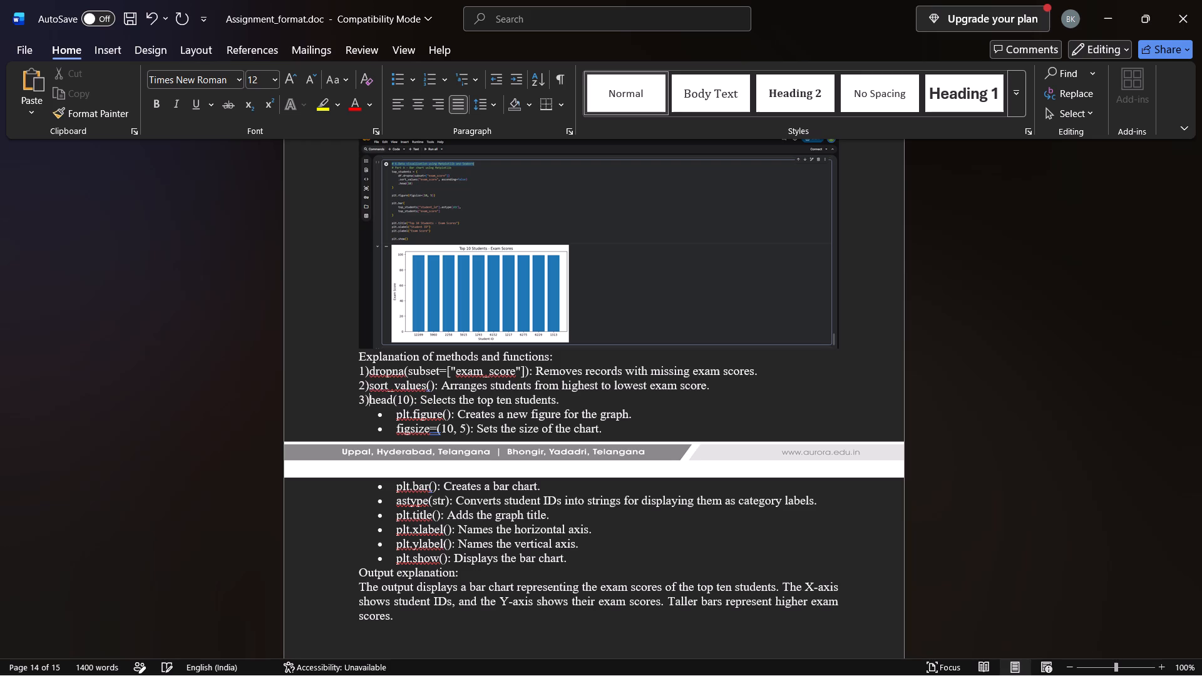
# Replace the bullets on the plt.figure() and figsize=(10, 5) explanation lines with the numbers 4) and 5).
pyautogui.press('Down')
pyautogui.press('Return')
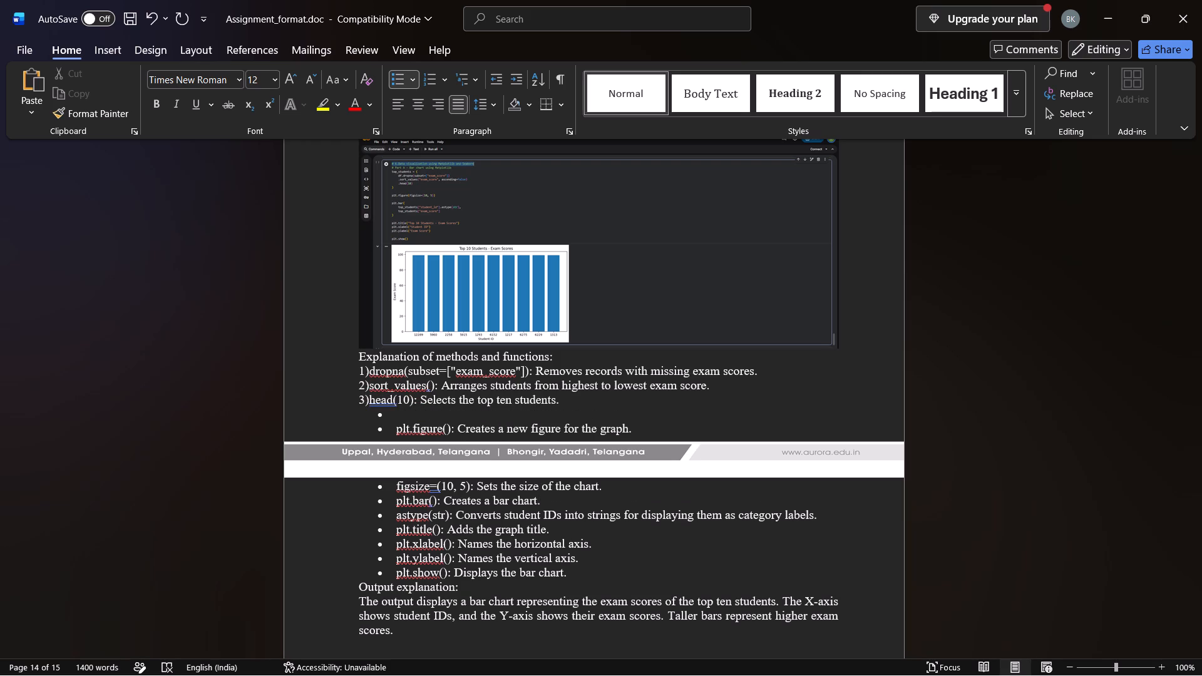
pyautogui.hotkey('ctrl', 'z')
pyautogui.press('BackSpace')
pyautogui.press('BackSpace')
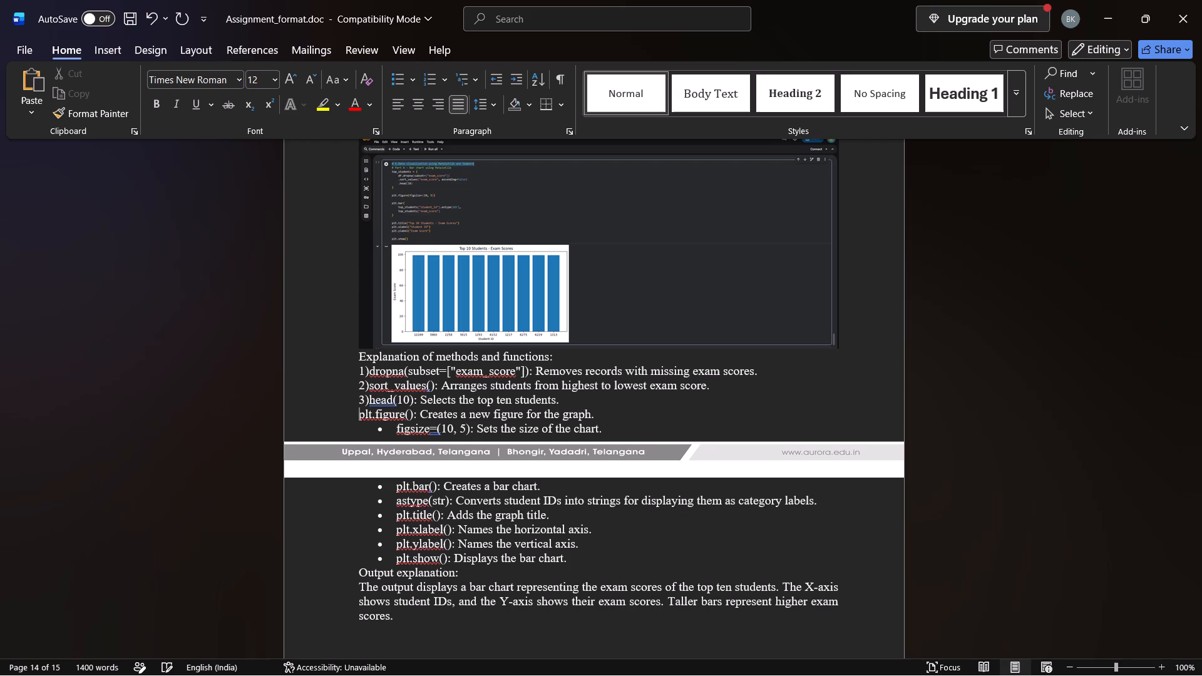
pyautogui.write('4)')
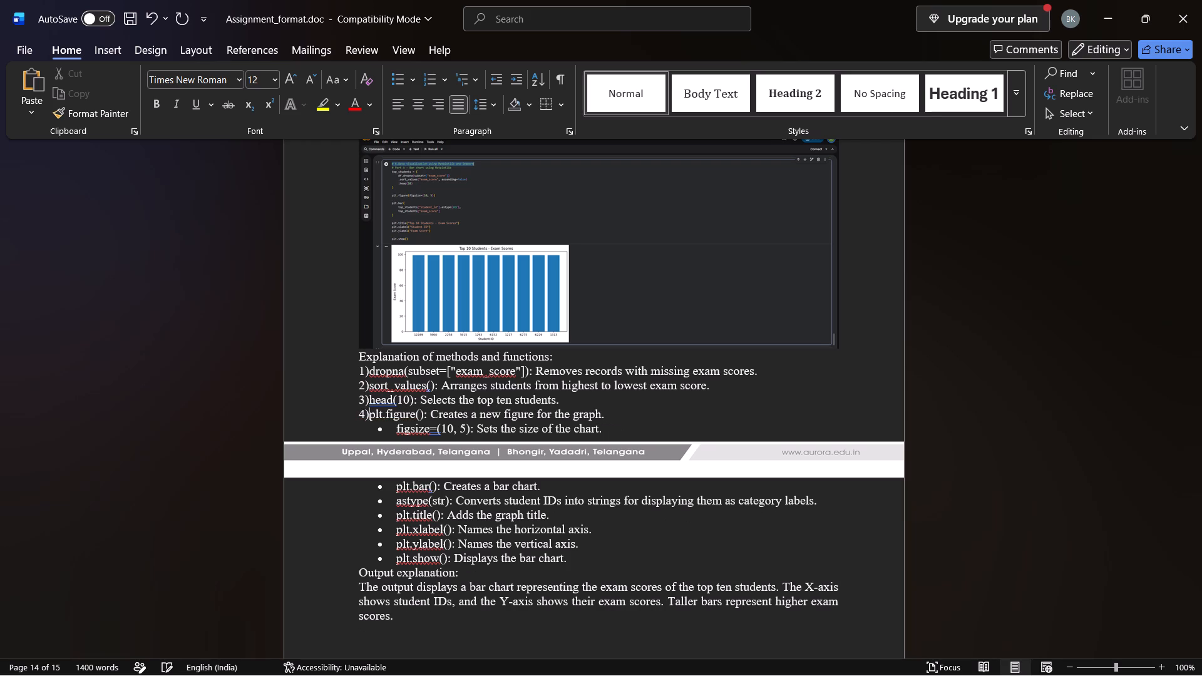
pyautogui.press('Down')
pyautogui.press('BackSpace')
pyautogui.press('BackSpace')
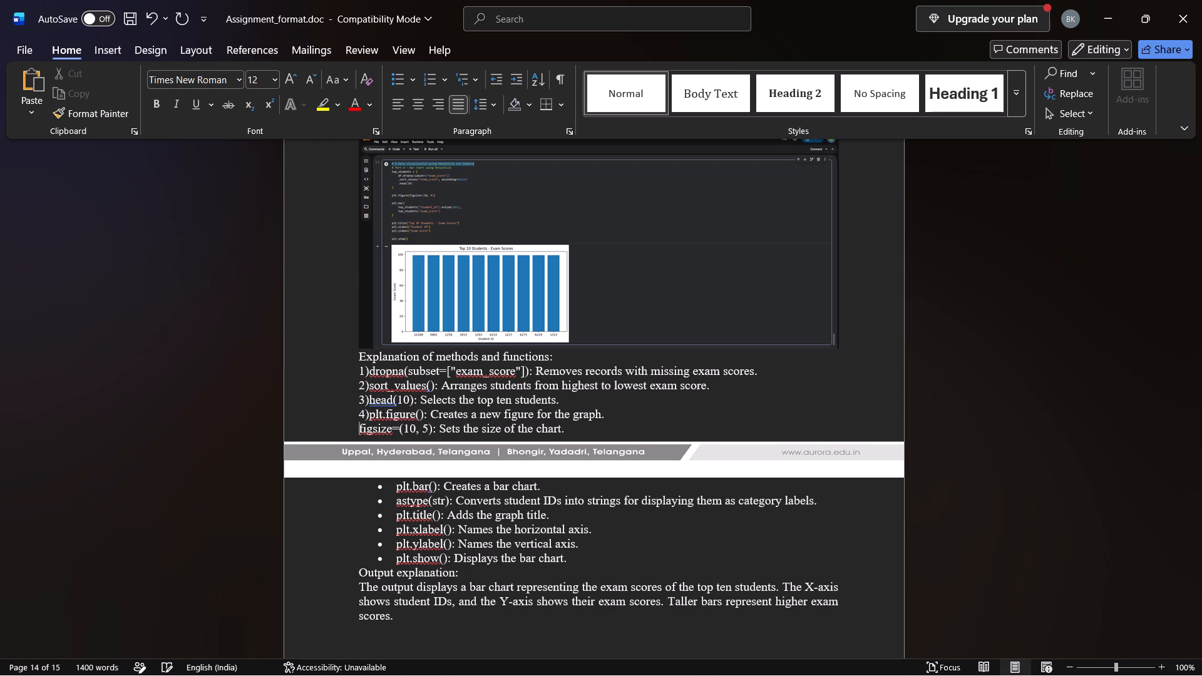
pyautogui.write('5)')
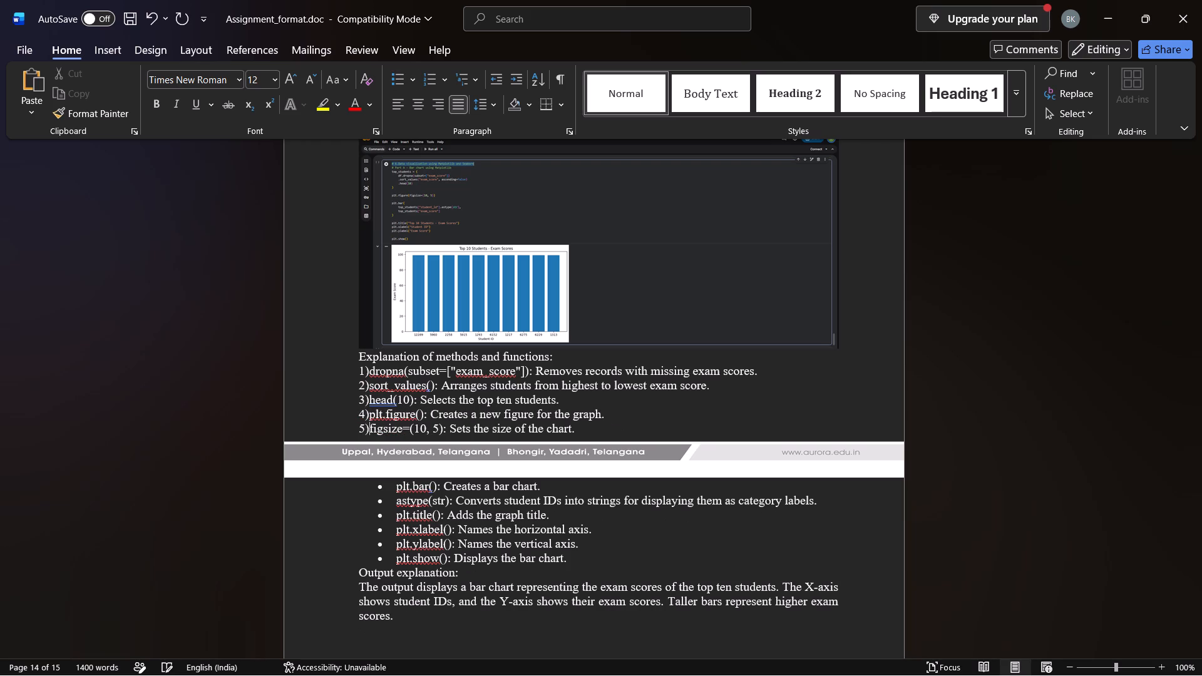
# Replace the bullets on the plt.bar() and astype(str) lines of the bar chart explanation with the numbers 6) and 7).
pyautogui.press('Down')
pyautogui.press('BackSpace')
pyautogui.press('BackSpace')
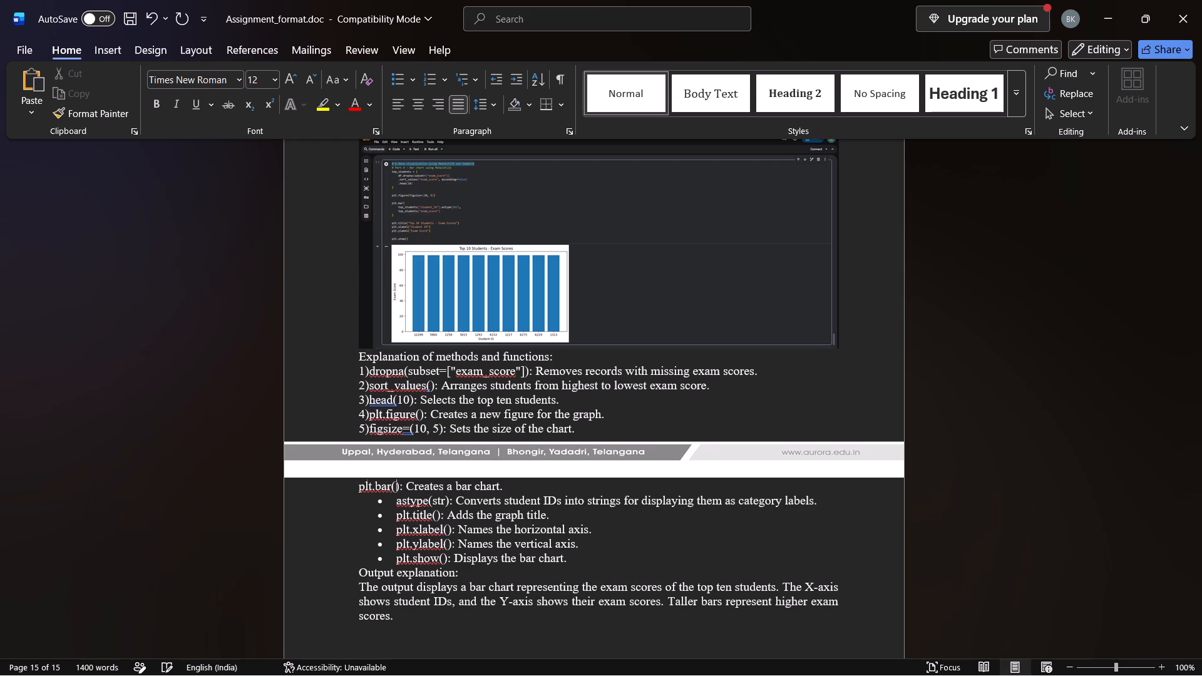
pyautogui.write('6)')
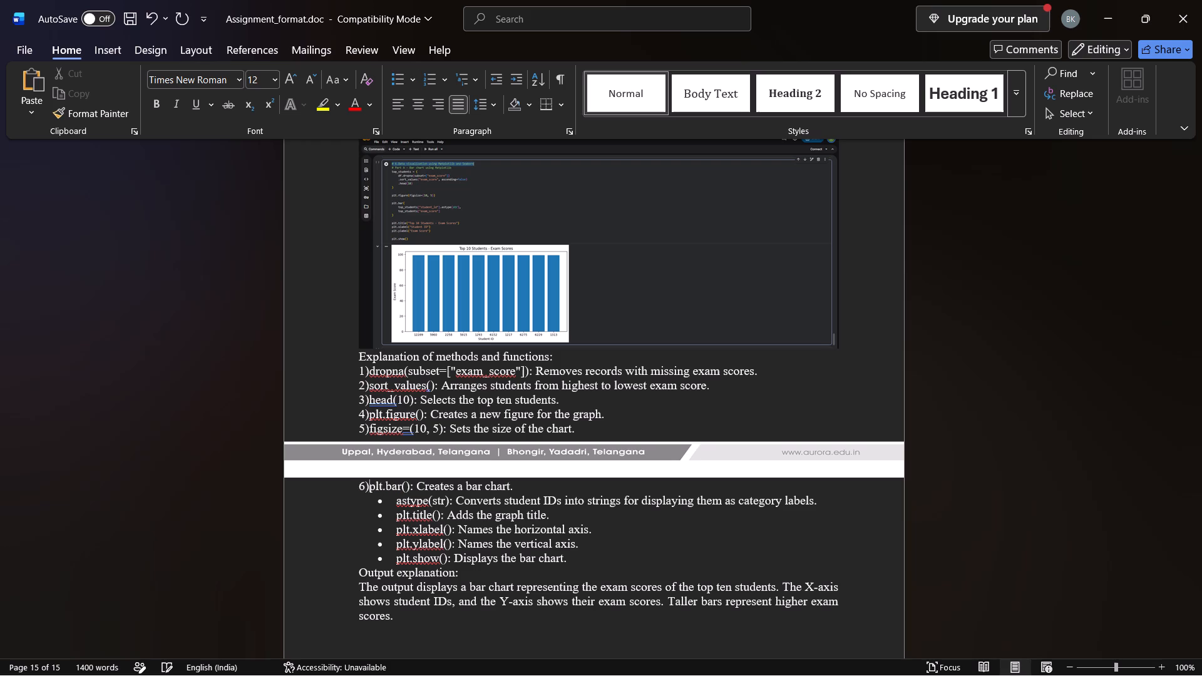
pyautogui.press('Down')
pyautogui.press('BackSpace')
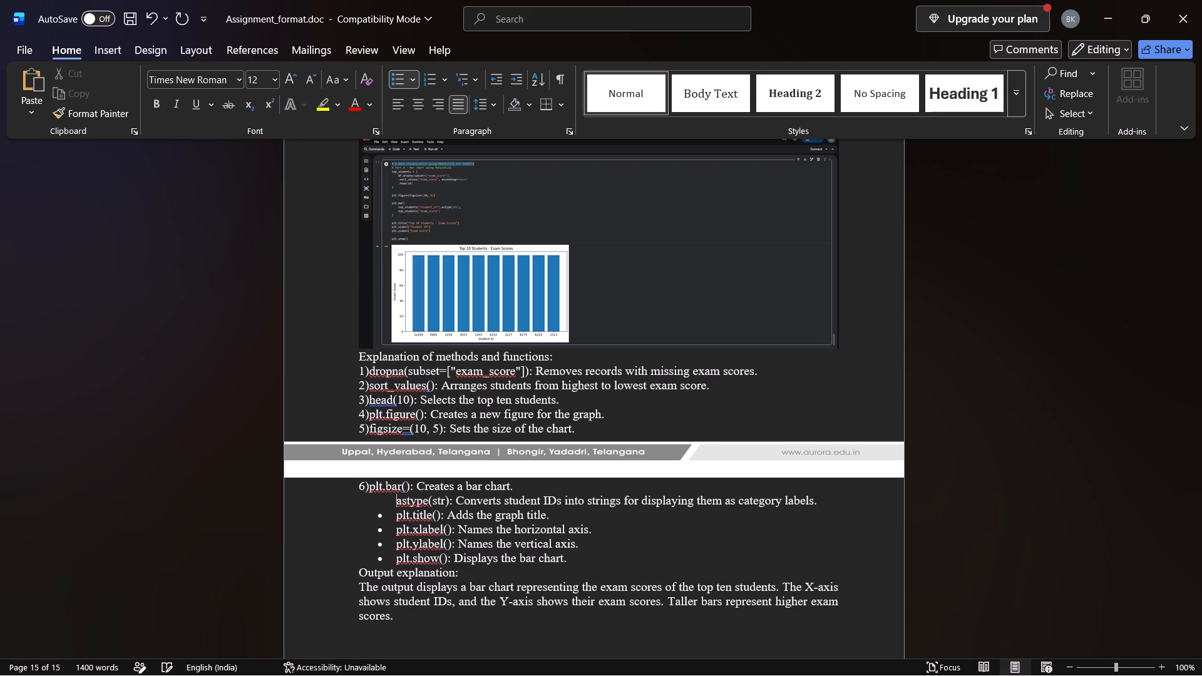
pyautogui.press('BackSpace')
pyautogui.write('7)')
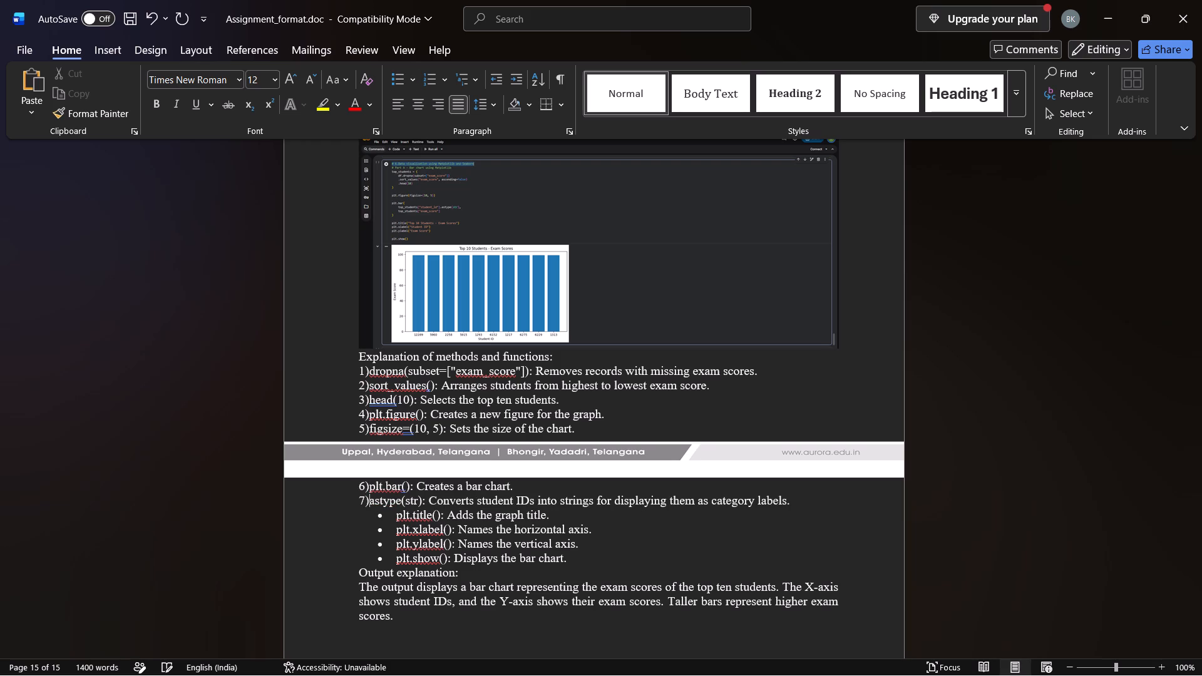
# Replace the bullets on the plt.title() and plt.xlabel() explanation lines with the numbers 8) and 9).
pyautogui.press('Down')
pyautogui.press('BackSpace')
pyautogui.press('BackSpace')
pyautogui.write('8)')
pyautogui.press('Down')
pyautogui.press('BackSpace')
pyautogui.press('BackSpace')
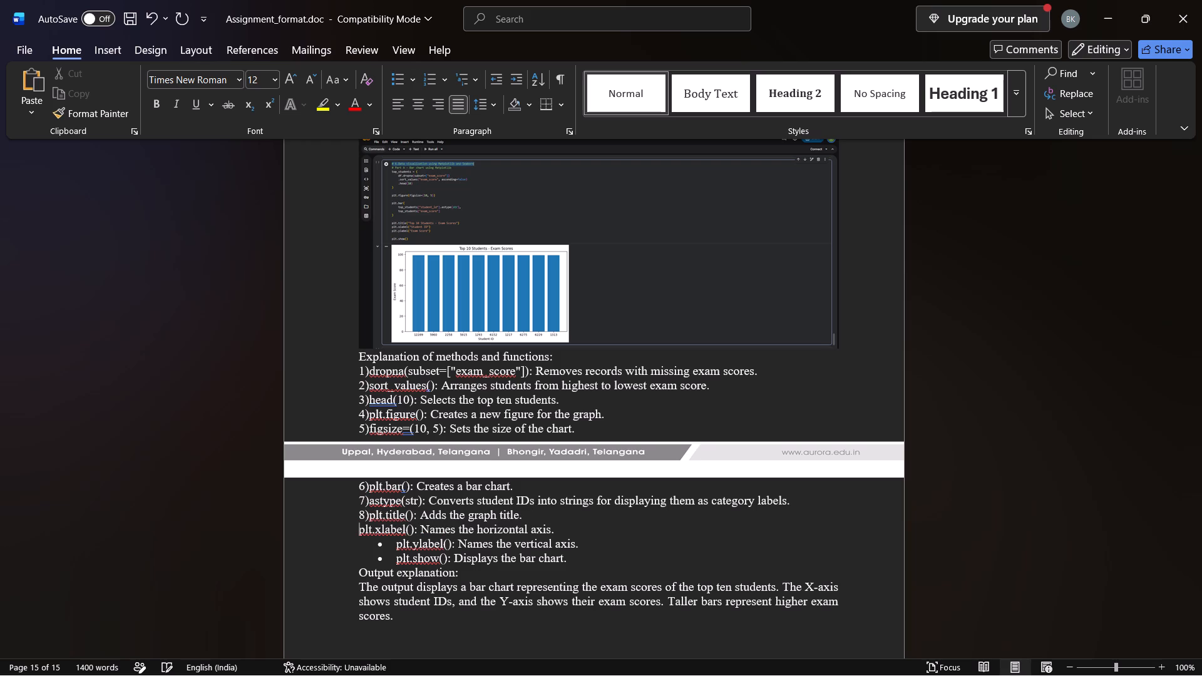
pyautogui.write('9)')
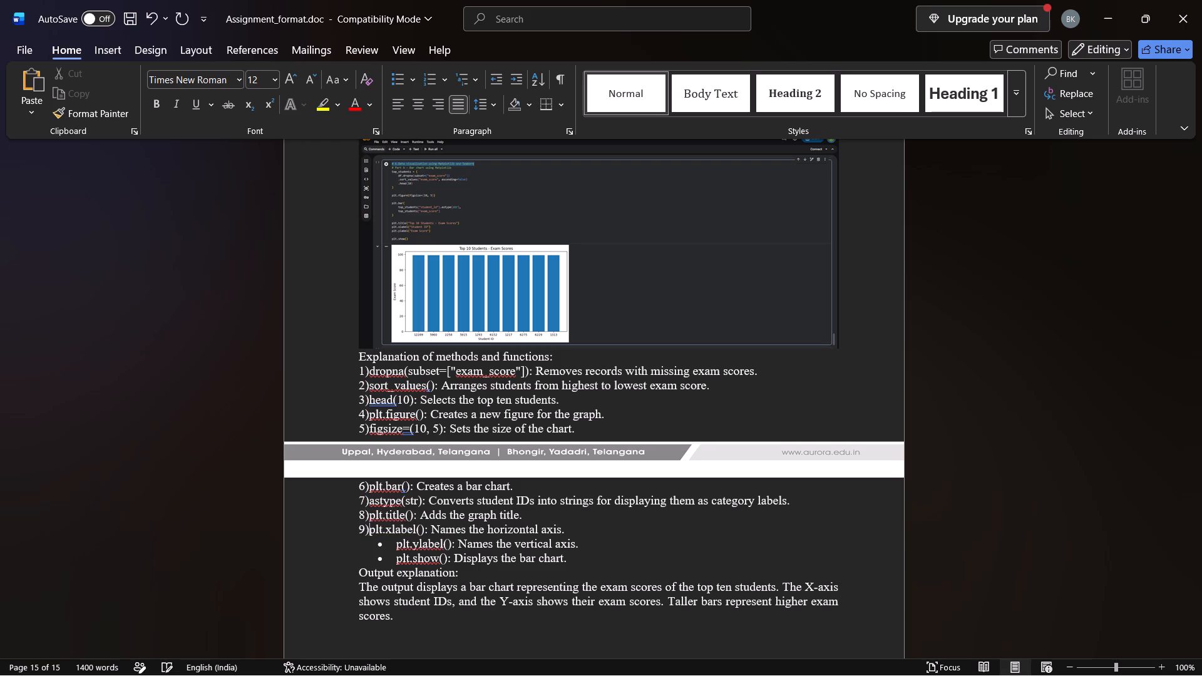
# Replace the bullets on the plt.ylabel() and plt.show() explanation lines with the numbers 10) and 11).
pyautogui.press('Down')
pyautogui.press('BackSpace')
pyautogui.press('BackSpace')
pyautogui.write('10')
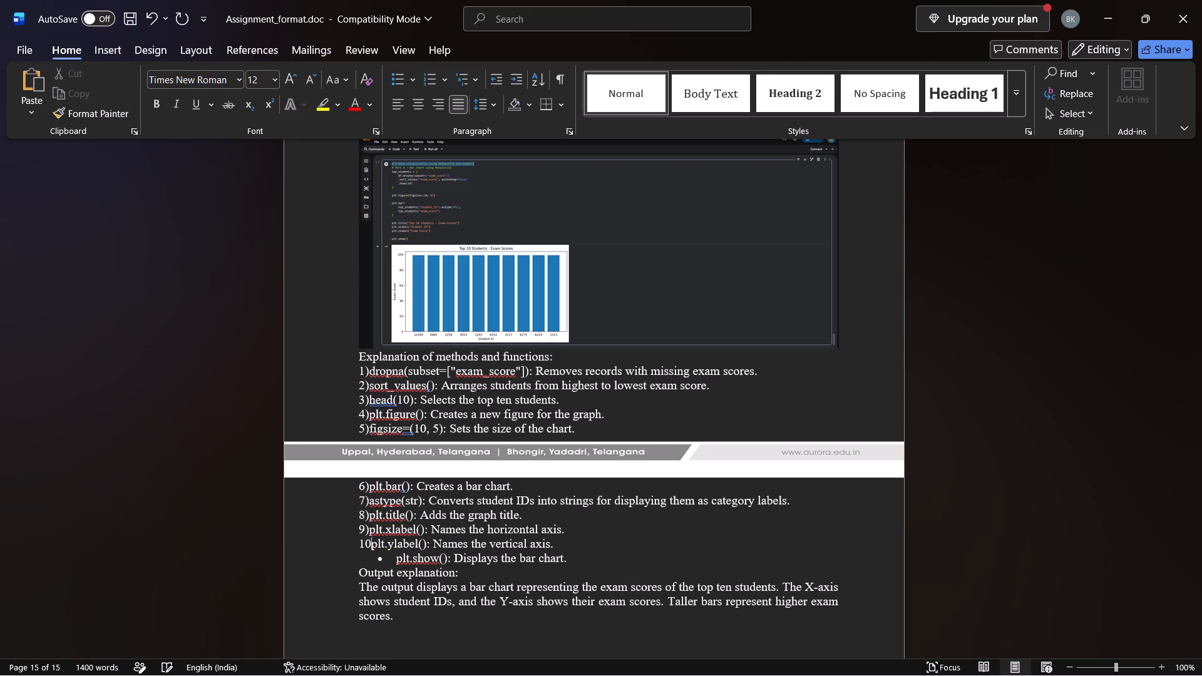
pyautogui.hotkey('shift', ')')
pyautogui.press('Down')
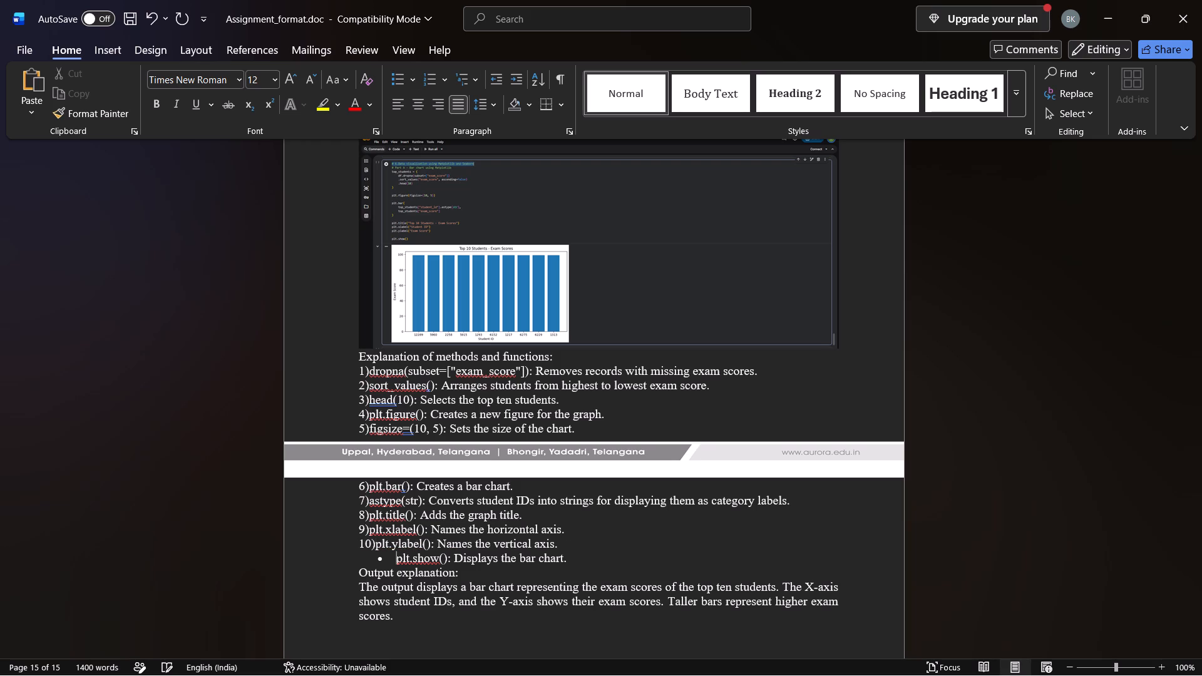
pyautogui.press('BackSpace')
pyautogui.press('BackSpace')
pyautogui.write('11')
pyautogui.hotkey('shift', ')')
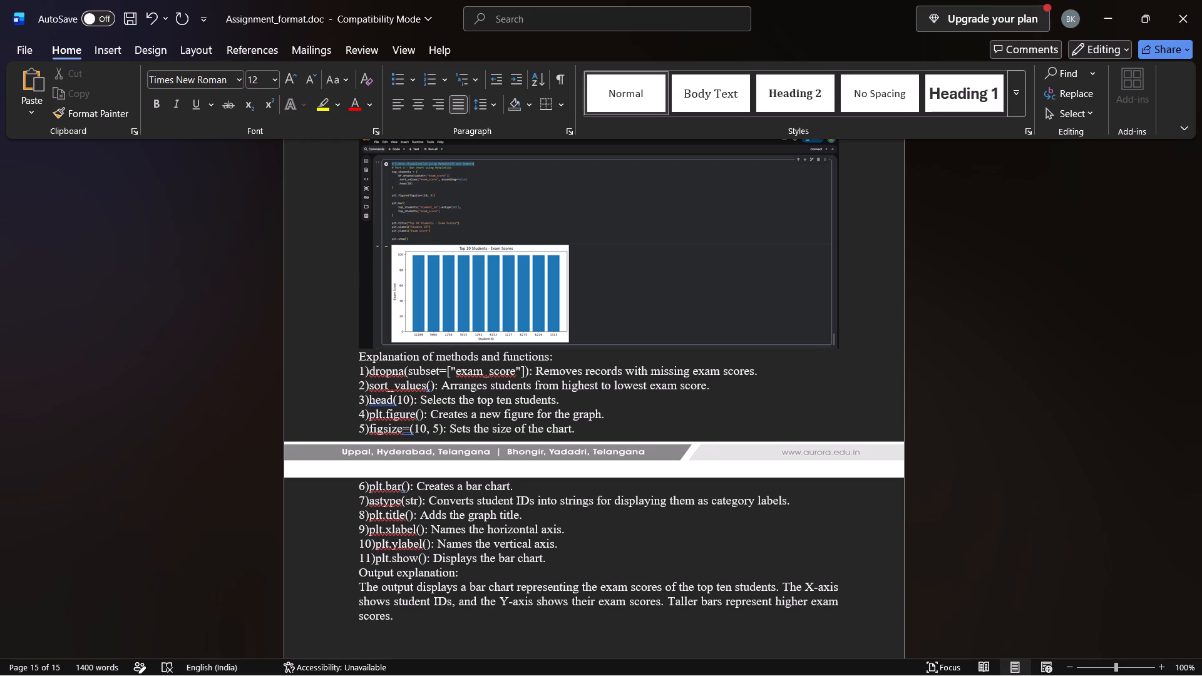
# Add two new lines after the bar chart's output explanation paragraph.
pyautogui.click(399, 617)
pyautogui.press('Return')
pyautogui.press('Return')
# Capture a screenshot of the "Study Hours vs CGPA (100 Students)" scatter plot code and its full output in the lab_2.ipynb Colab notebook.
pyautogui.hotkey('alt', 'Tab')
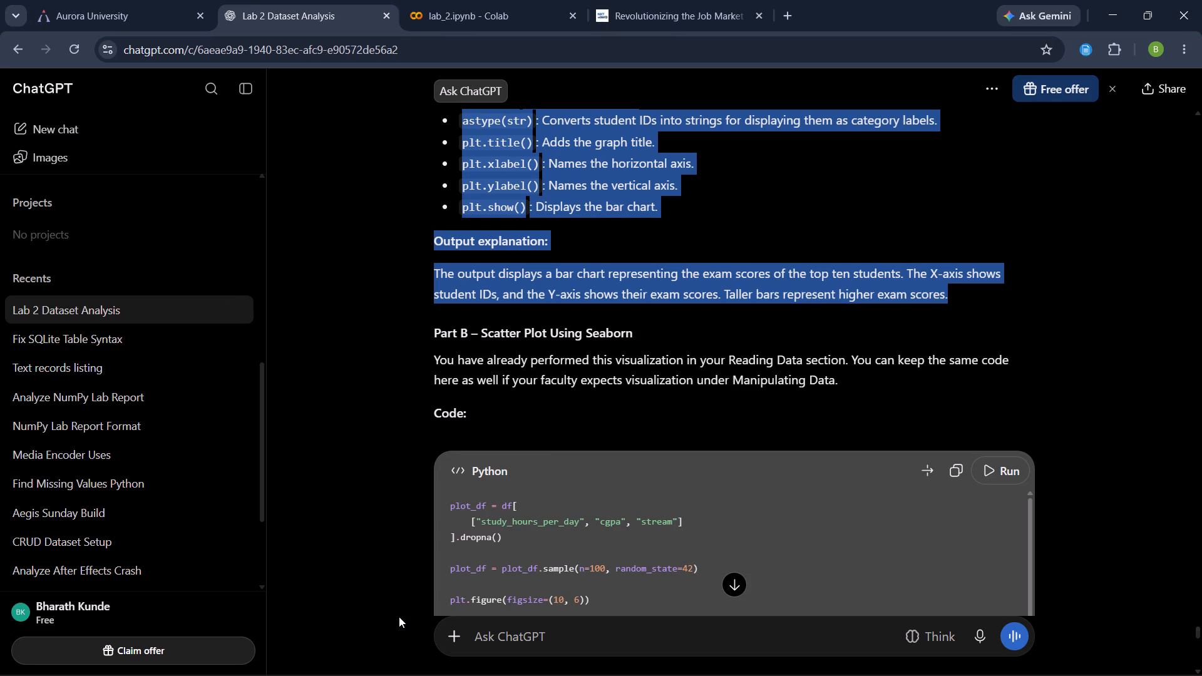
pyautogui.click(506, 0)
pyautogui.scroll(-1, 438, 307)
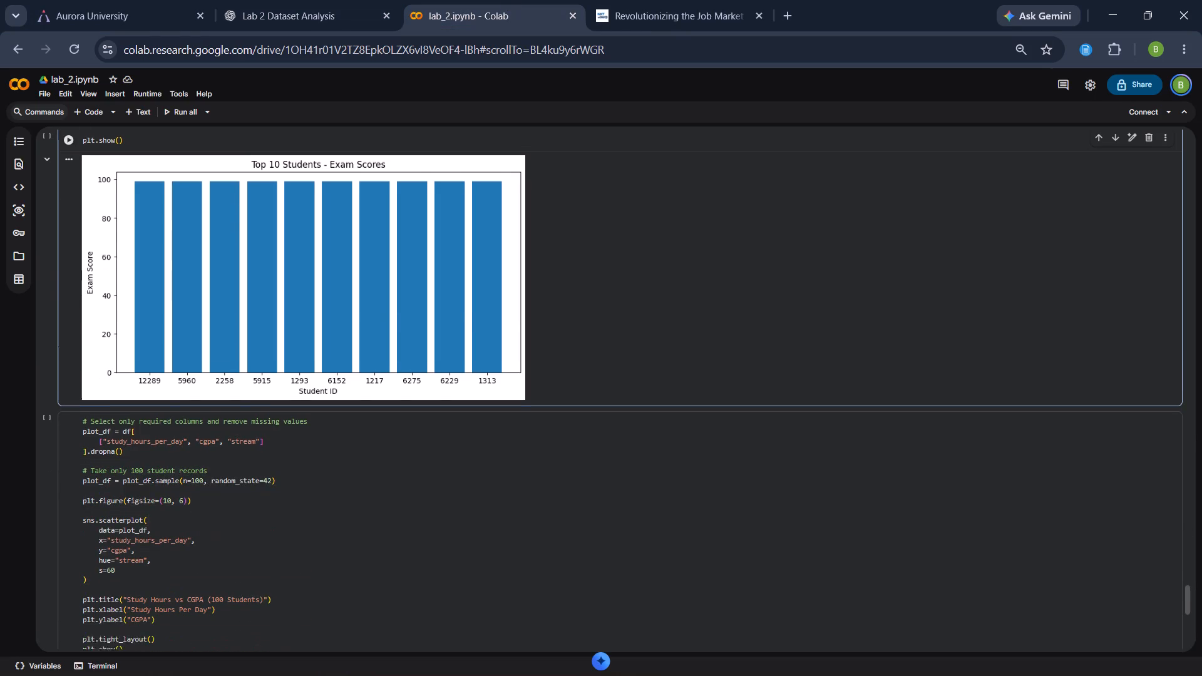
pyautogui.scroll(-1, 438, 307)
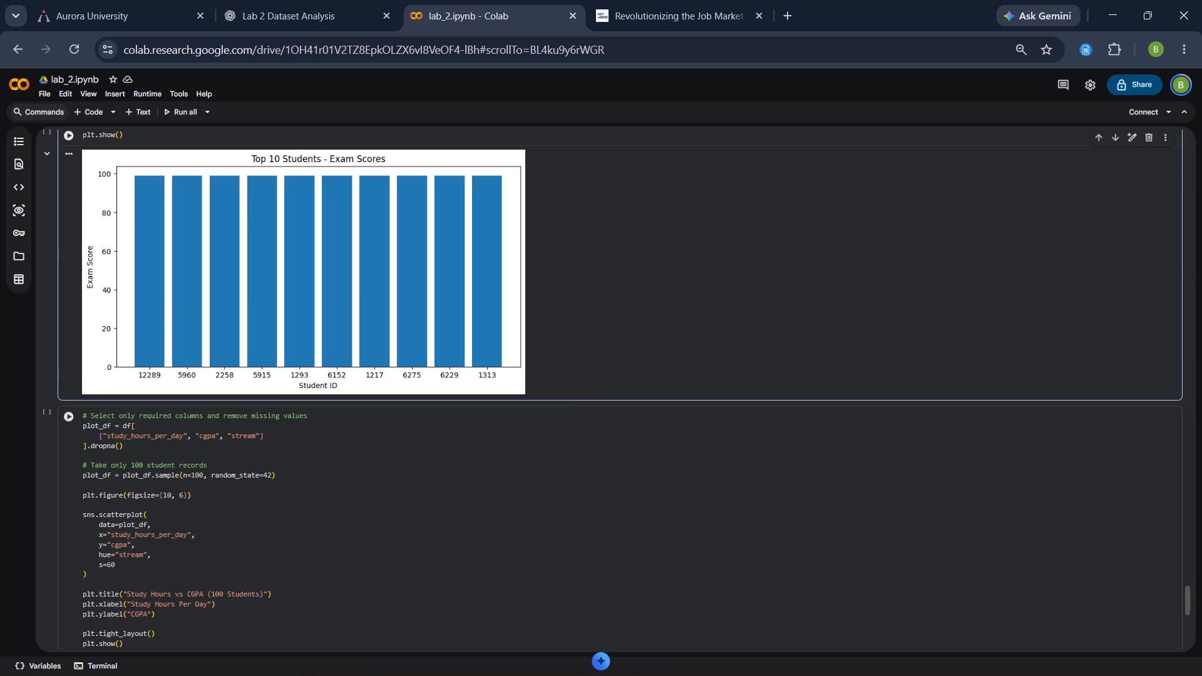
pyautogui.scroll(-1, 314, 435)
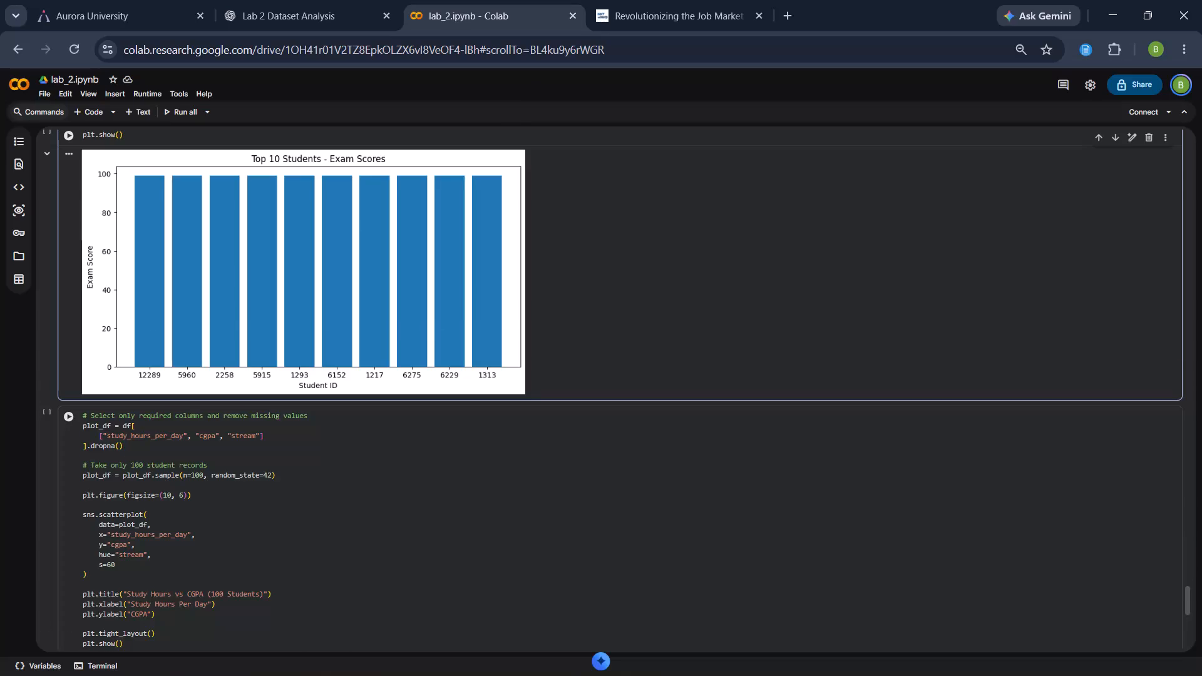
pyautogui.scroll(-2, 314, 435)
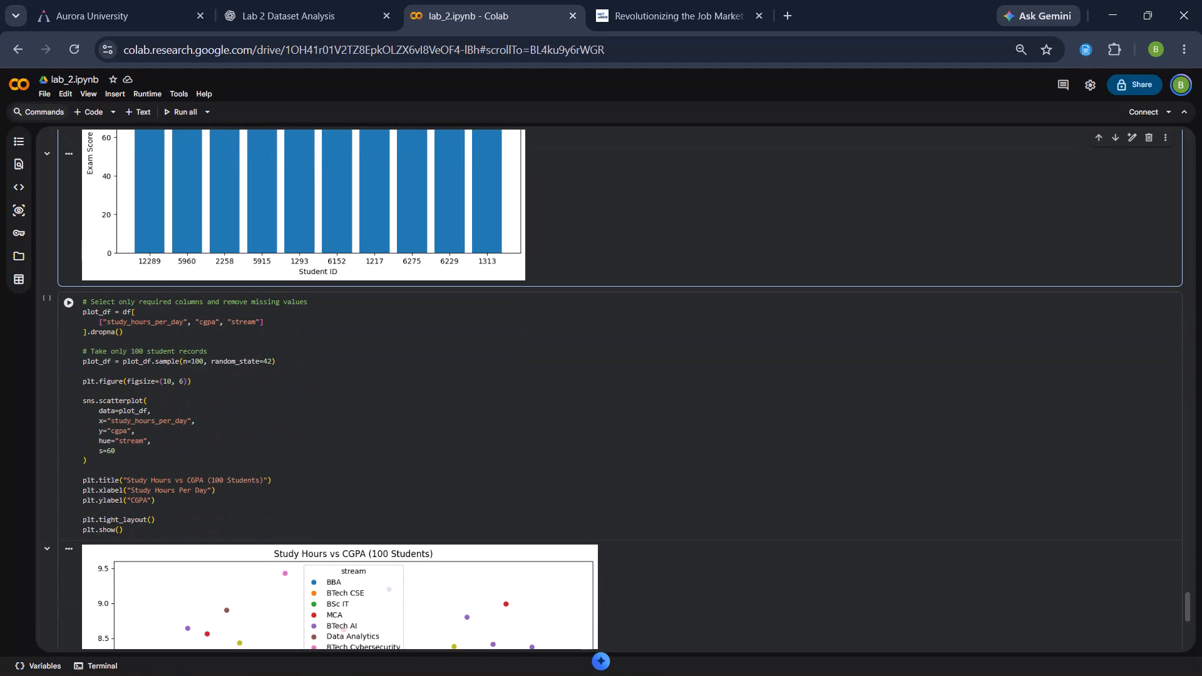
pyautogui.scroll(-2, 314, 435)
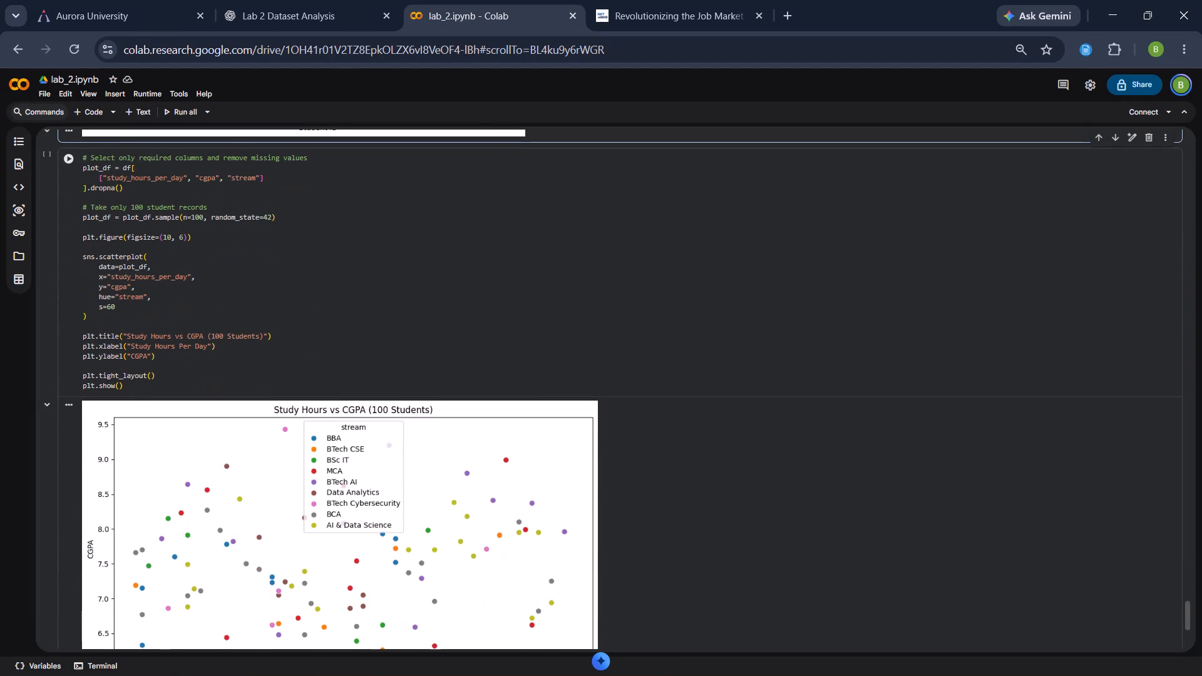
pyautogui.scroll(-1, 314, 435)
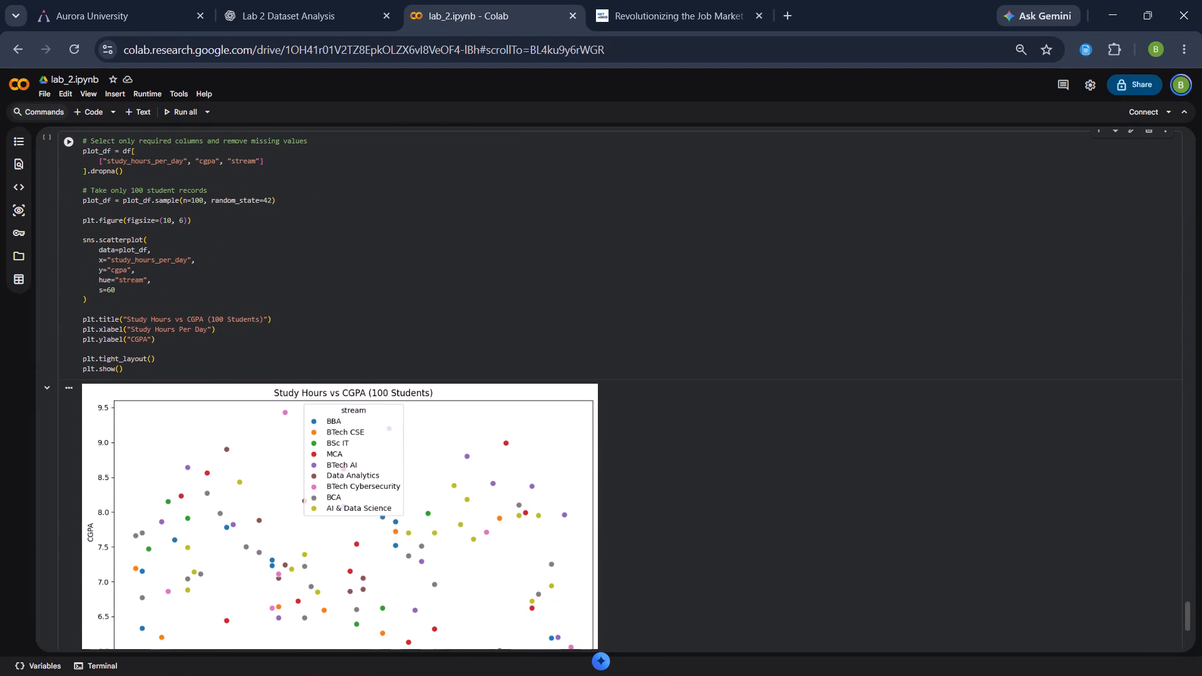
pyautogui.scroll(-1, 314, 435)
pyautogui.hotkey('ctrl', '-')
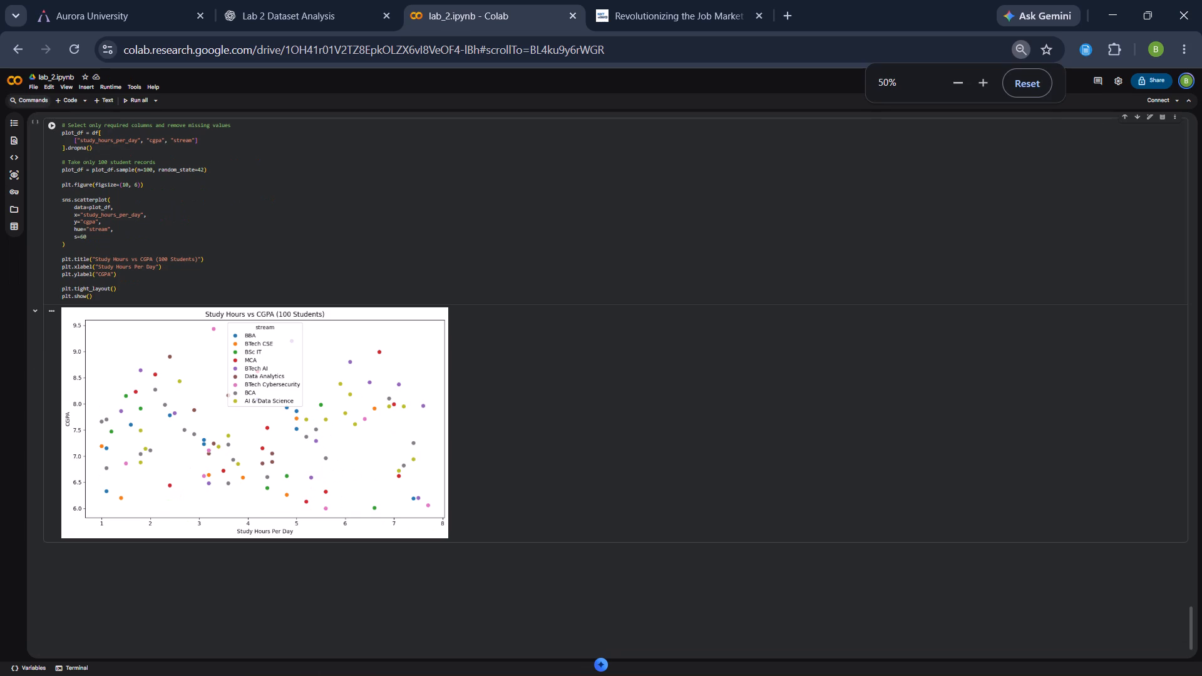
pyautogui.hotkey('ctrl', '=')
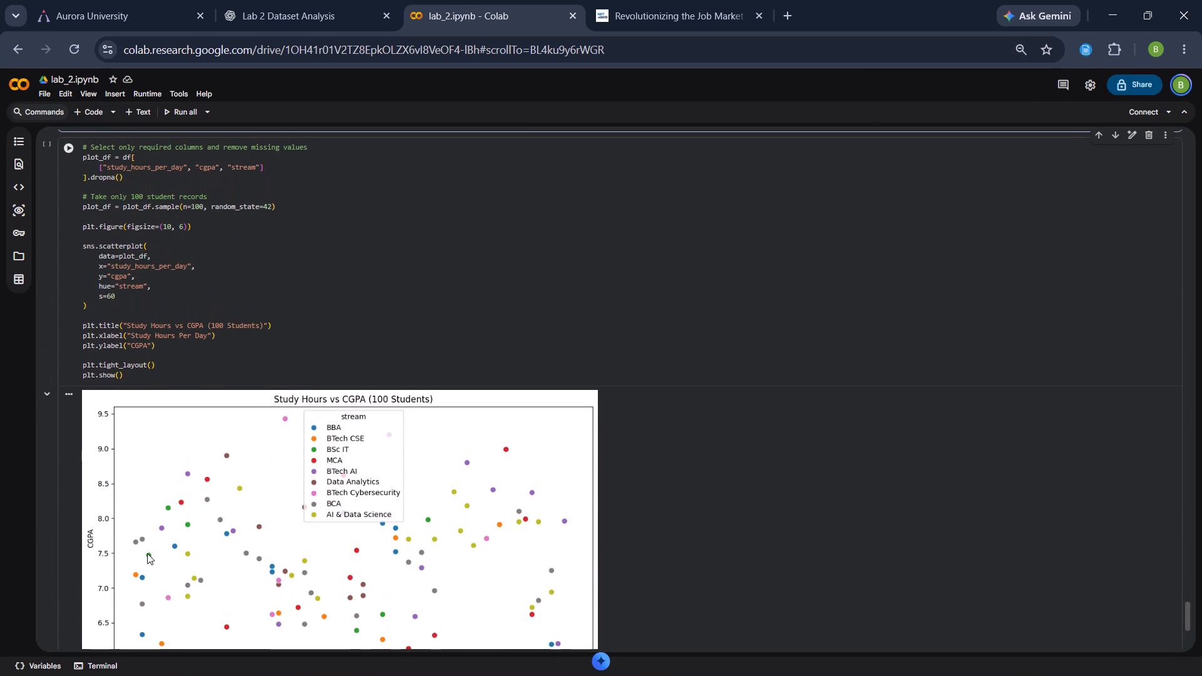
pyautogui.scroll(-1, 198, 502)
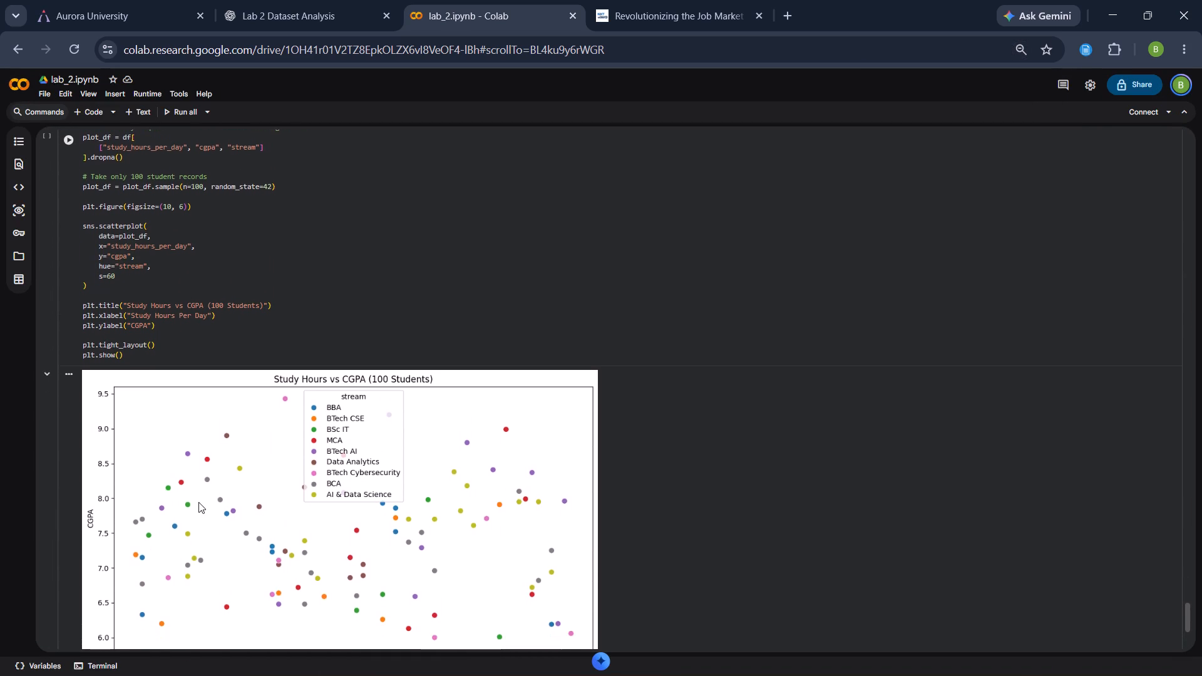
pyautogui.scroll(-1, 198, 502)
pyautogui.hotkey('ctrl', '-')
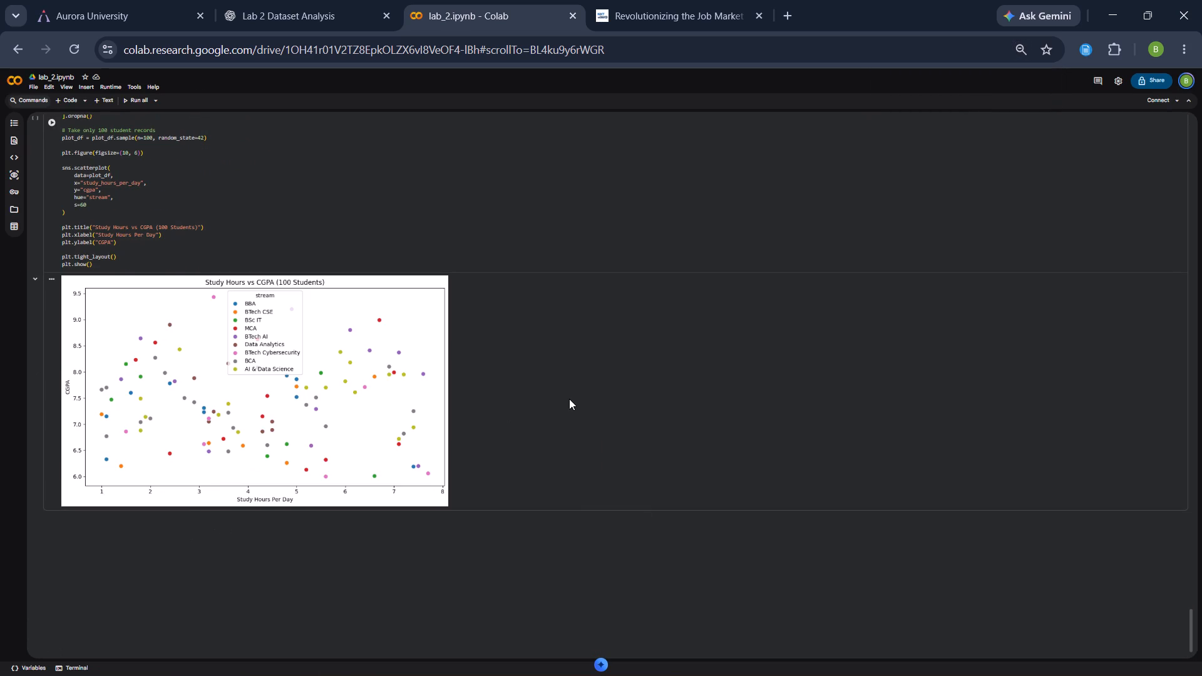
pyautogui.hscroll(4, 569, 399)
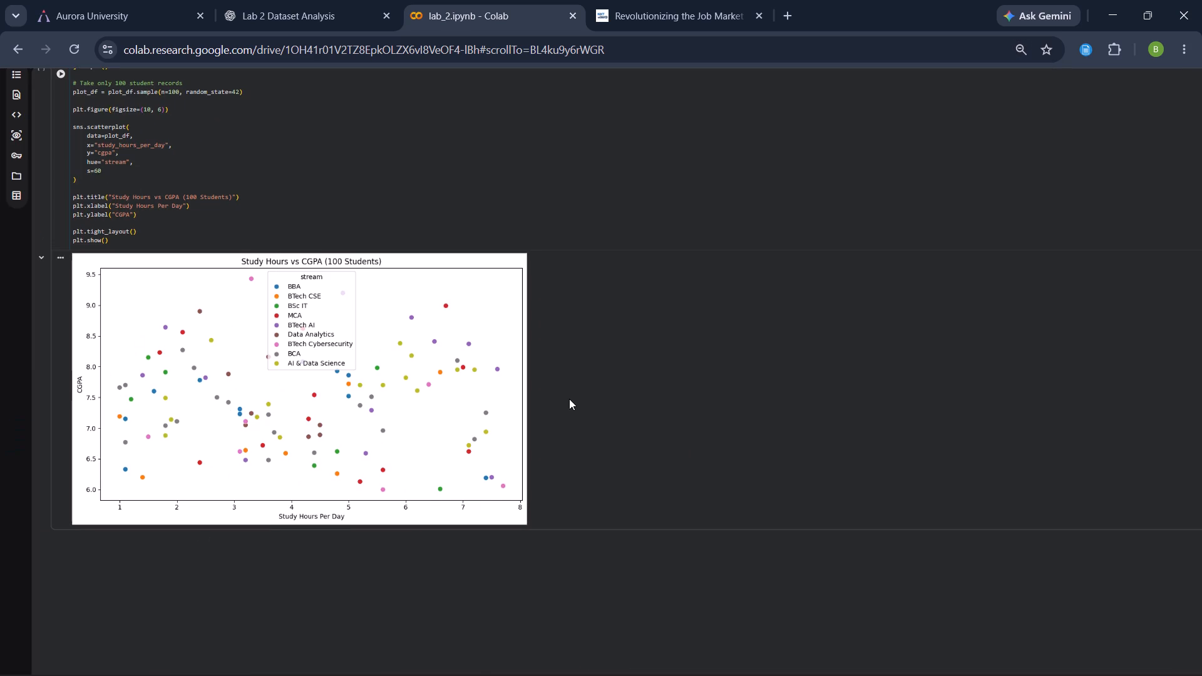
pyautogui.hscroll(2, 569, 399)
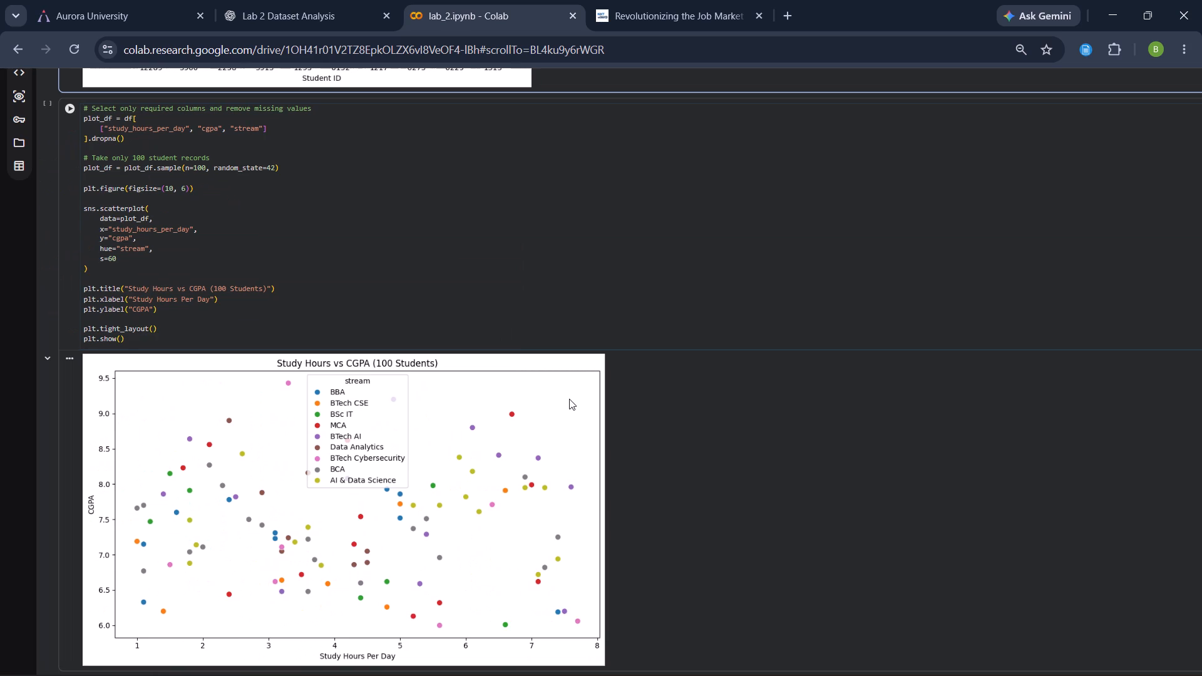
pyautogui.hscroll(1, 569, 399)
pyautogui.scroll(-1, 712, 351)
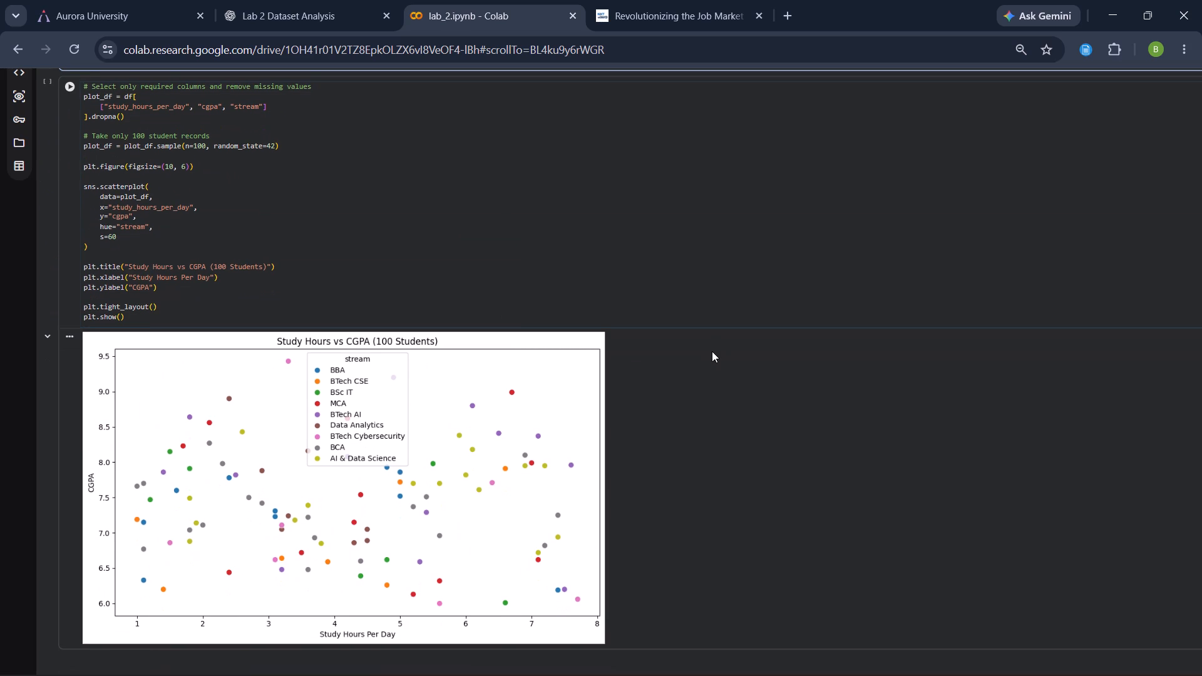
pyautogui.scroll(-1, 712, 351)
pyautogui.press('Print')
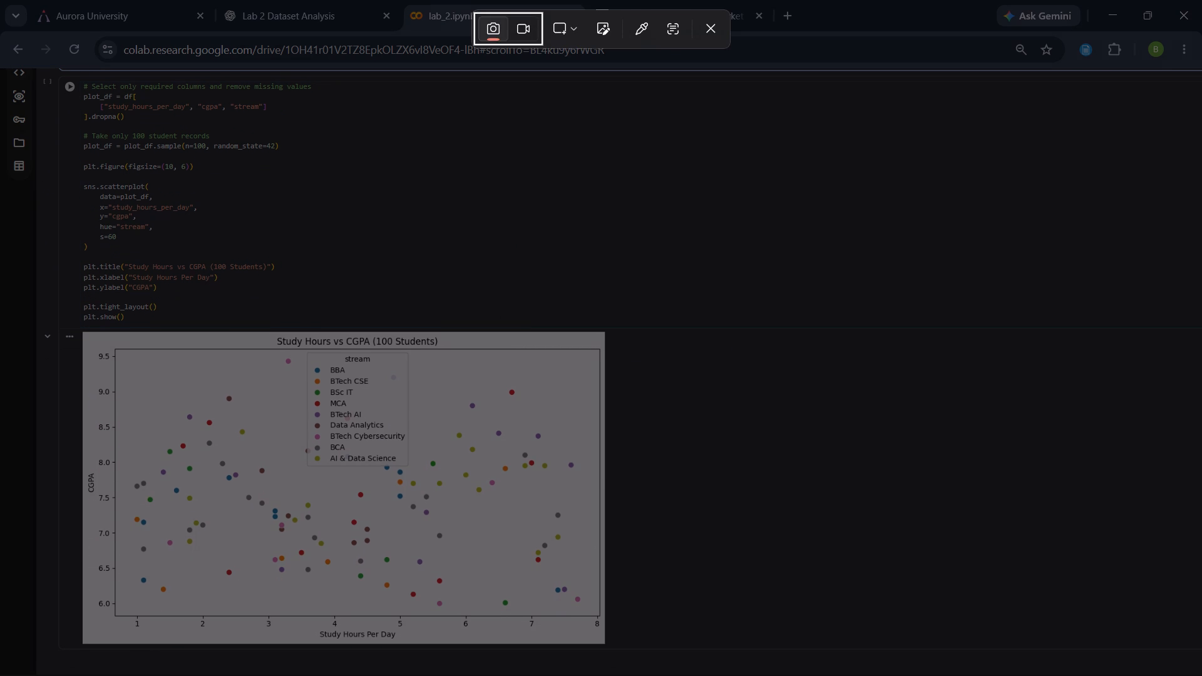
pyautogui.moveTo(0, 66); pyautogui.dragTo(1201, 675)
pyautogui.hscroll(7, 755, 412)
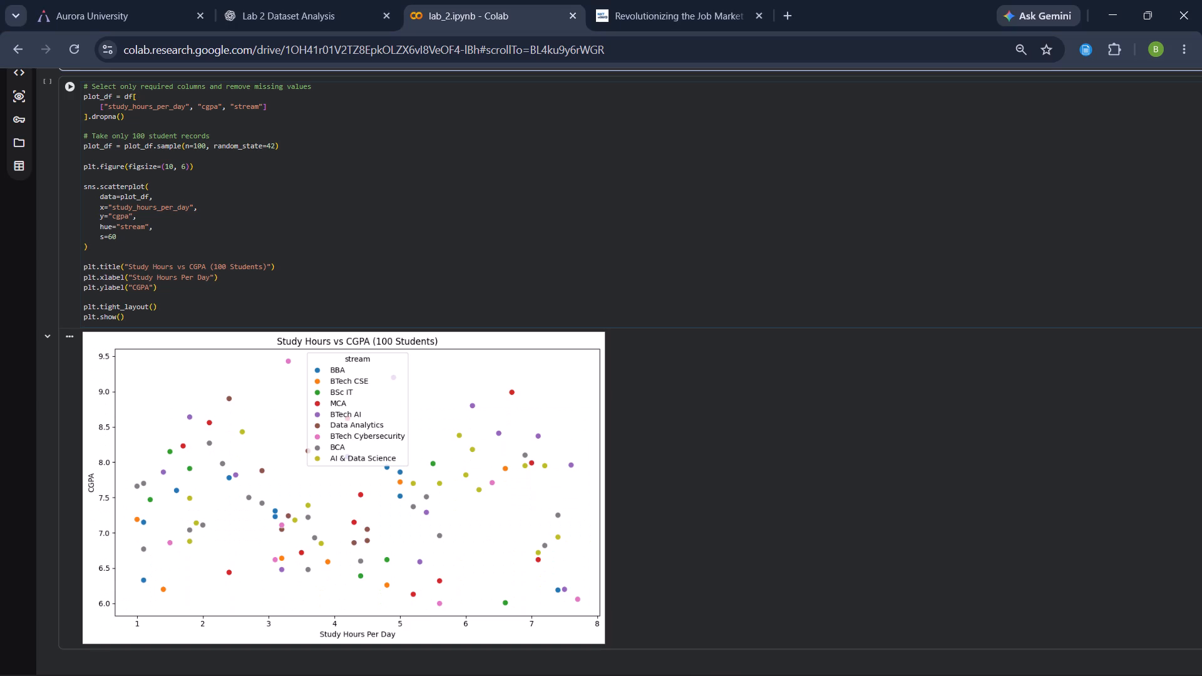
# Paste the scatter plot screenshot into the Word report below the bar chart's output explanation.
pyautogui.hotkey('alt', 'Tab')
pyautogui.hotkey('ctrl', 'v')
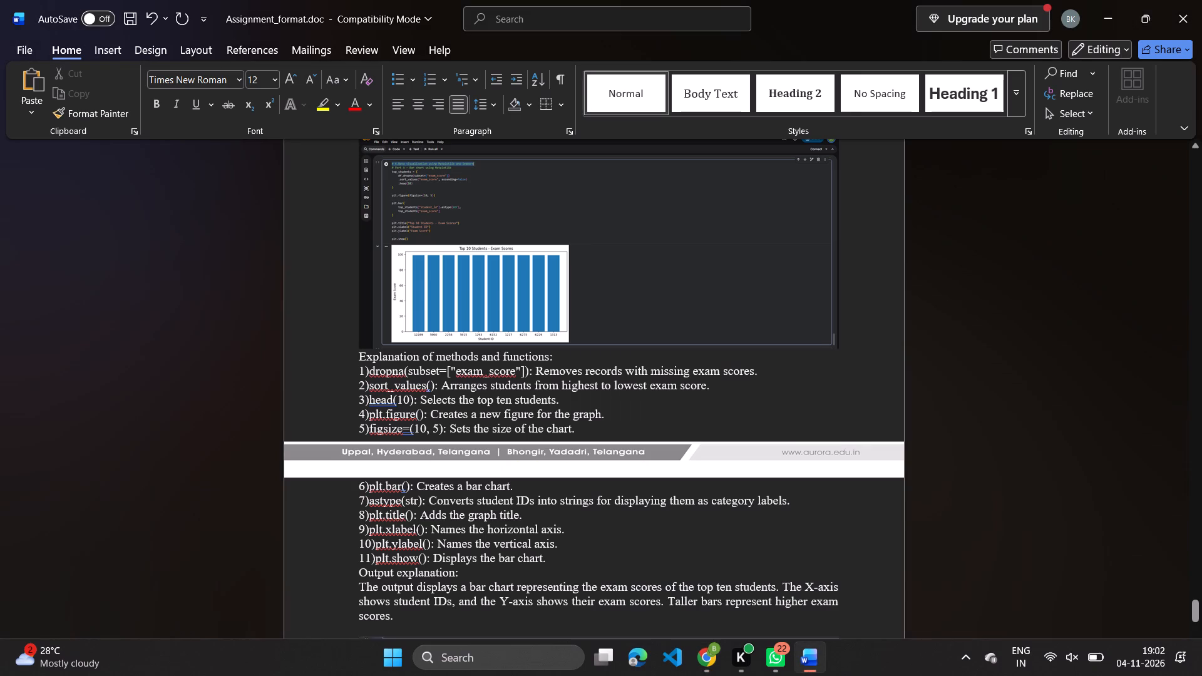
# Place the text cursor on a new line below the scatter plot screenshot in the Word report.
pyautogui.scroll(-2, 1201, 675)
pyautogui.scroll(-1, 1201, 543)
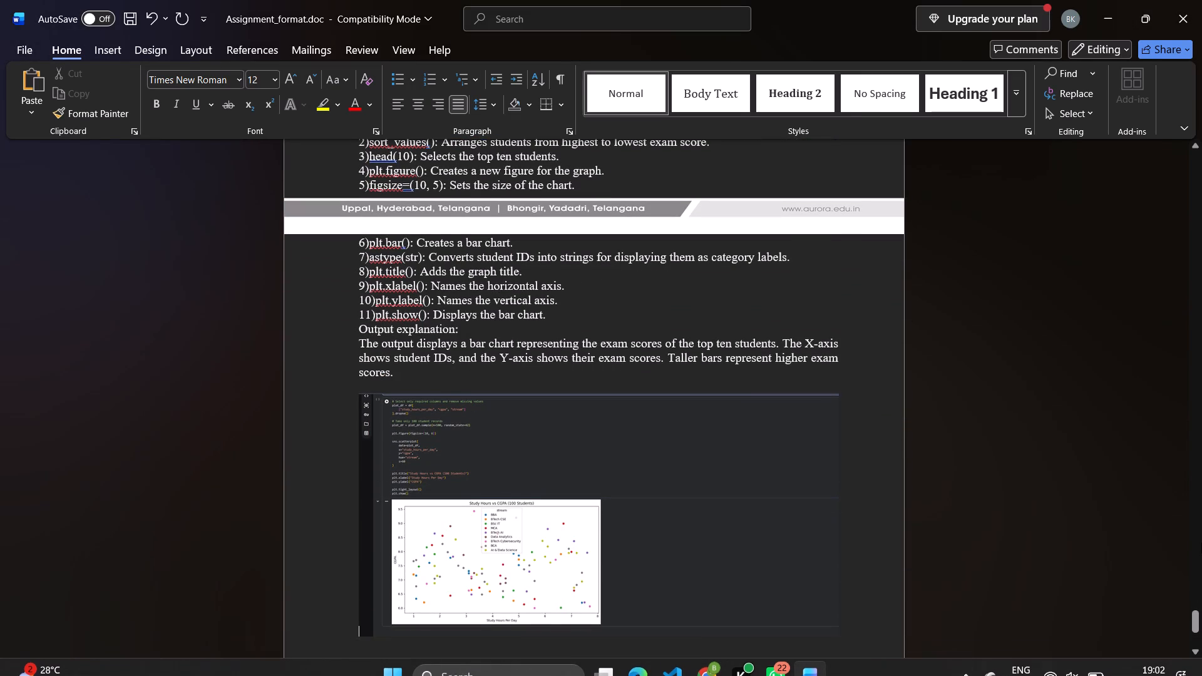
pyautogui.scroll(-1, 1201, 543)
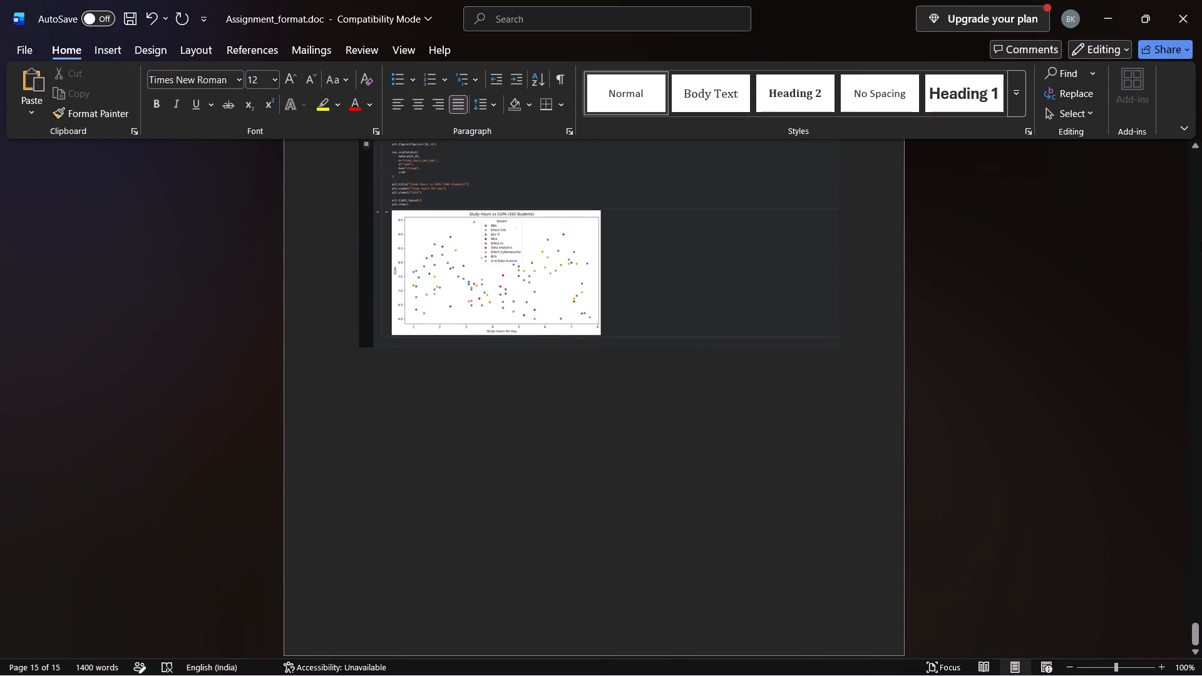
pyautogui.doubleClick(503, 399)
pyautogui.doubleClick(385, 362)
pyautogui.hotkey('alt', 'Tab')
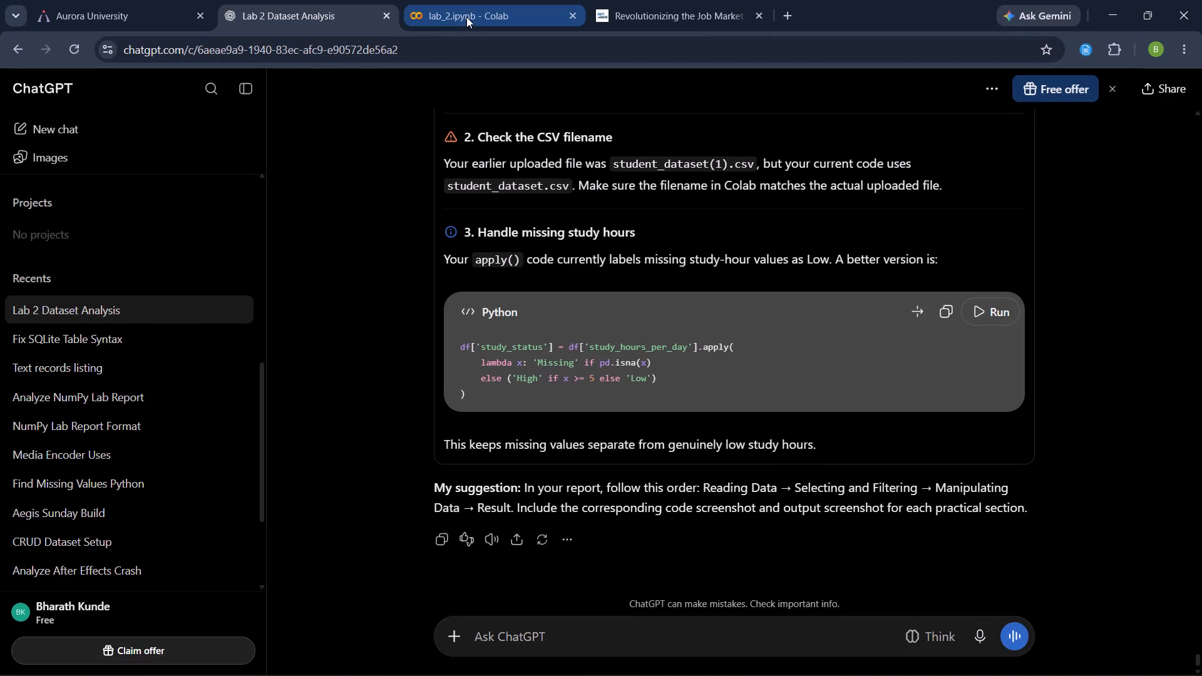
# Look back through the lab_2.ipynb Colab notebook from the scatter plot cell up to the early dataset cells.
pyautogui.click(466, 17)
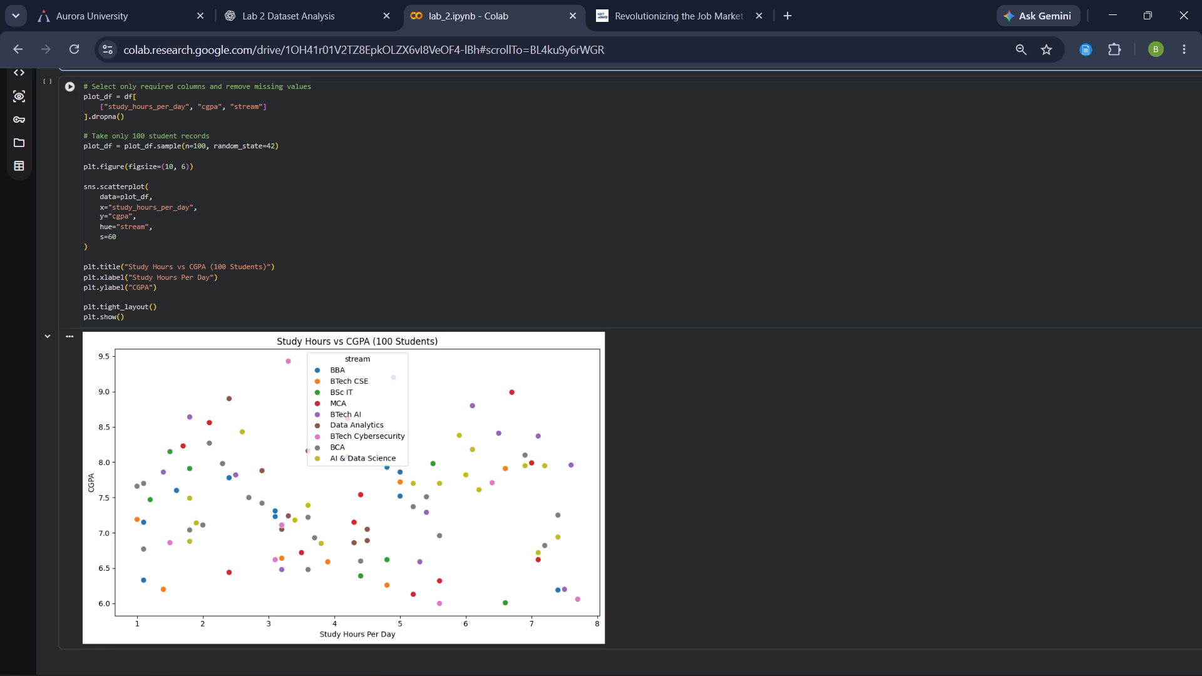
pyautogui.scroll(1, 161, 173)
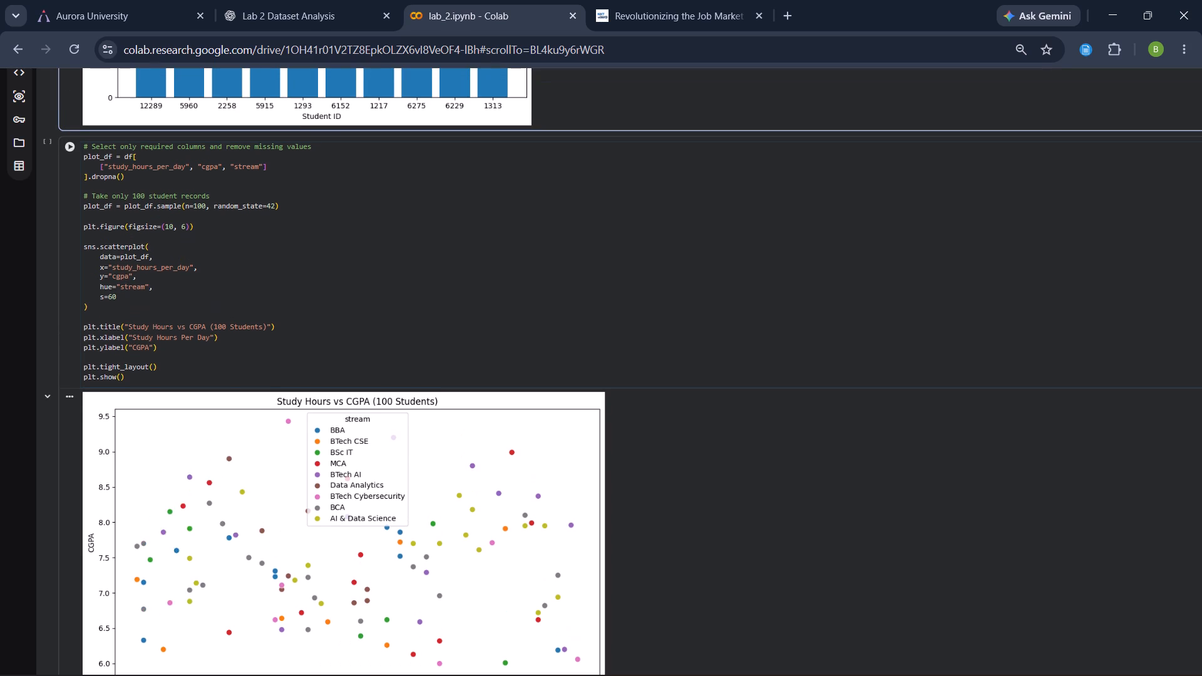
pyautogui.scroll(2, 161, 173)
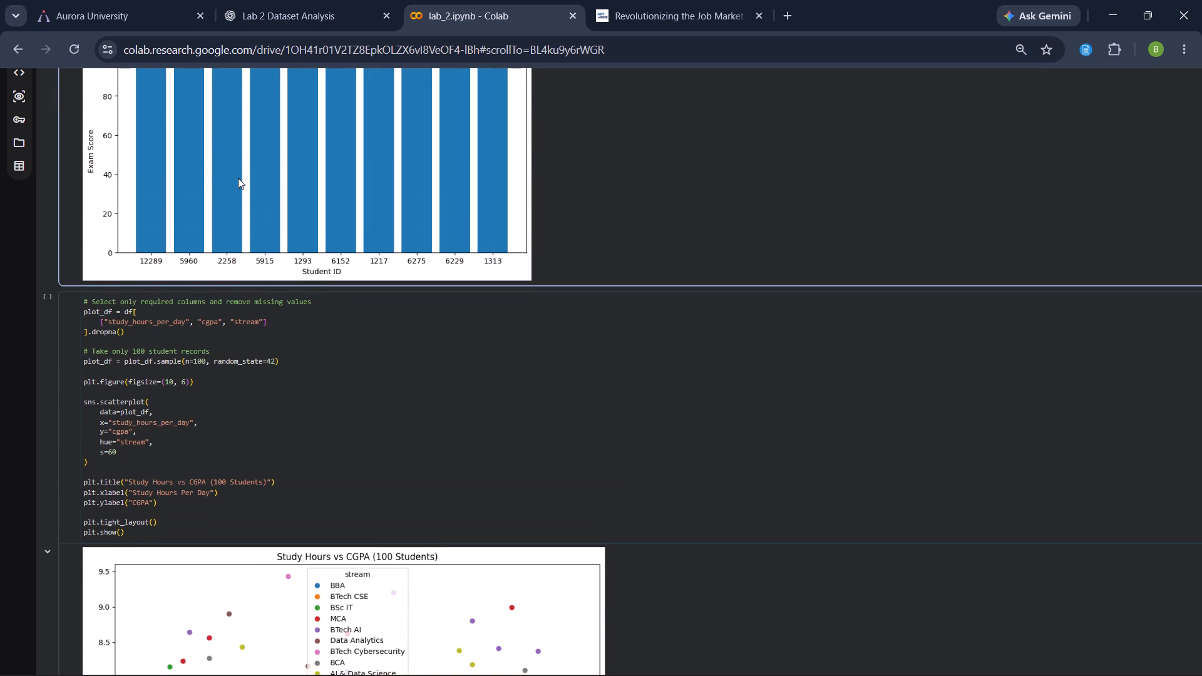
pyautogui.scroll(5, 238, 178)
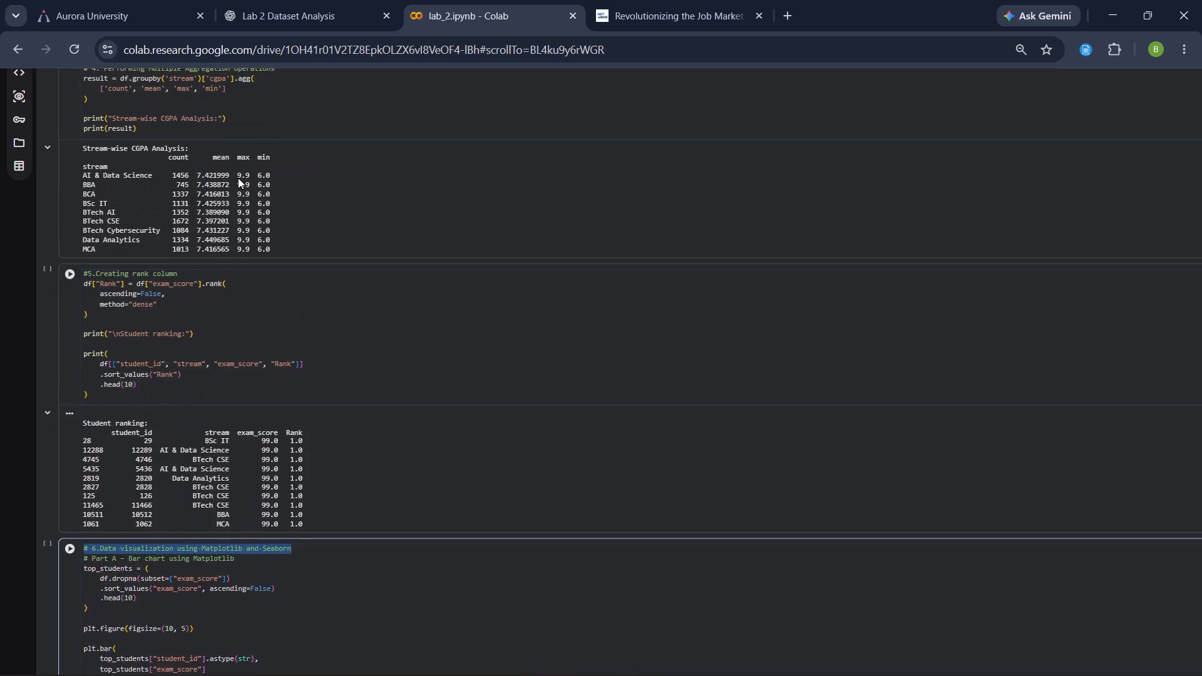
pyautogui.scroll(1, 238, 178)
pyautogui.click(339, 230)
pyautogui.scroll(7, 339, 230)
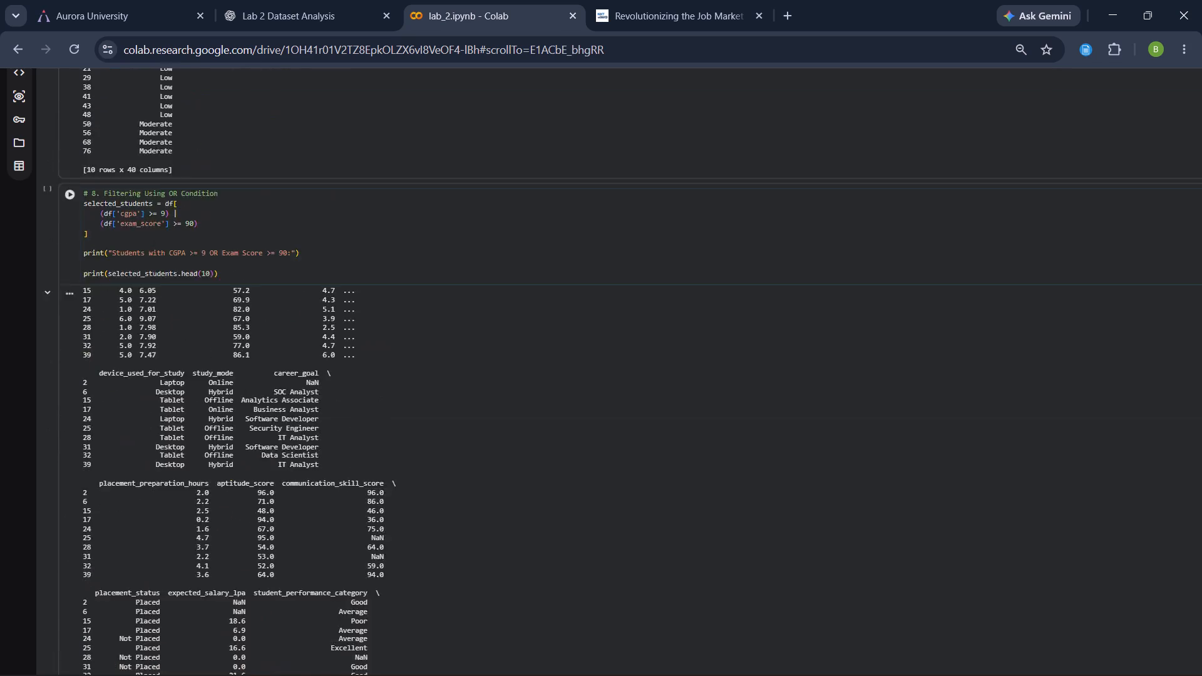
pyautogui.scroll(3, 339, 230)
pyautogui.scroll(3, 810, 237)
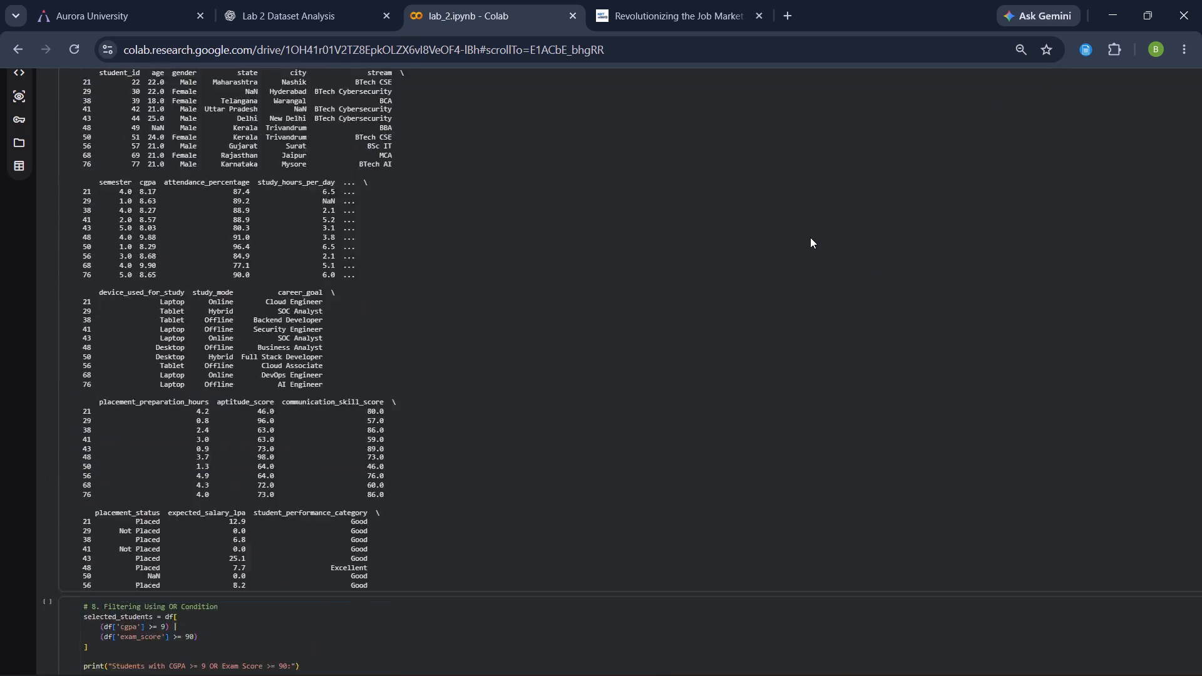
pyautogui.scroll(12, 810, 237)
# Share the lab_2.ipynb notebook at 100% page zoom with general access set to Anyone with the link, and copy its link.
pyautogui.hotkey('ctrl', '=')
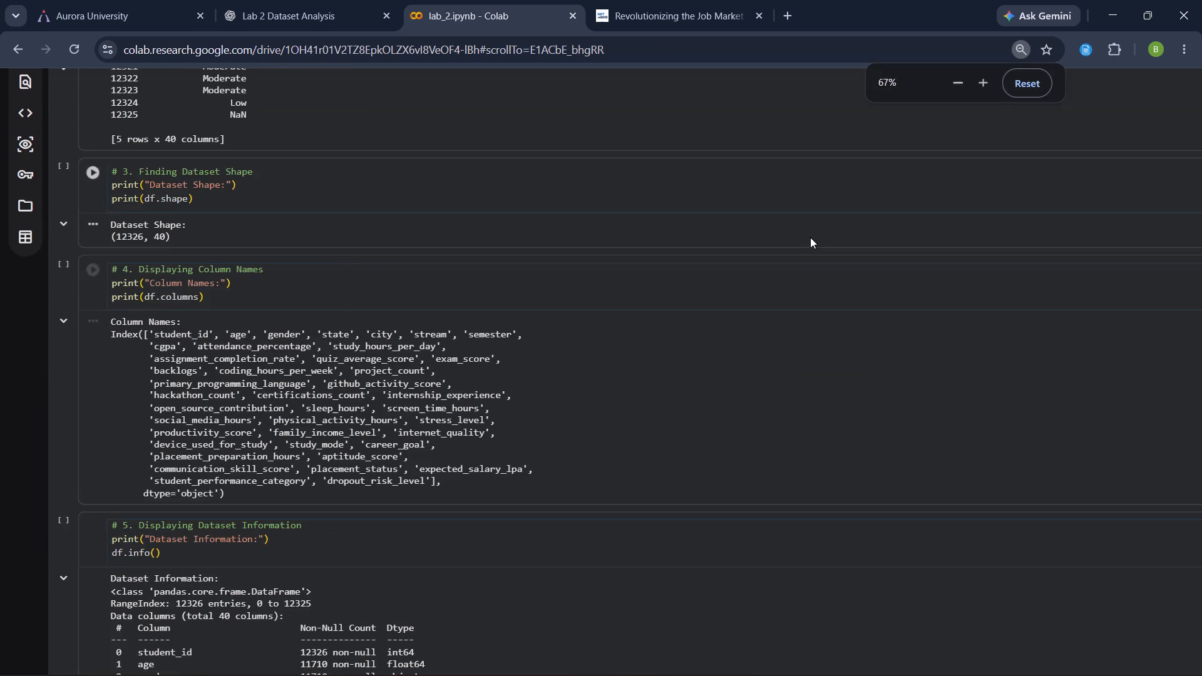
pyautogui.click(1034, 75)
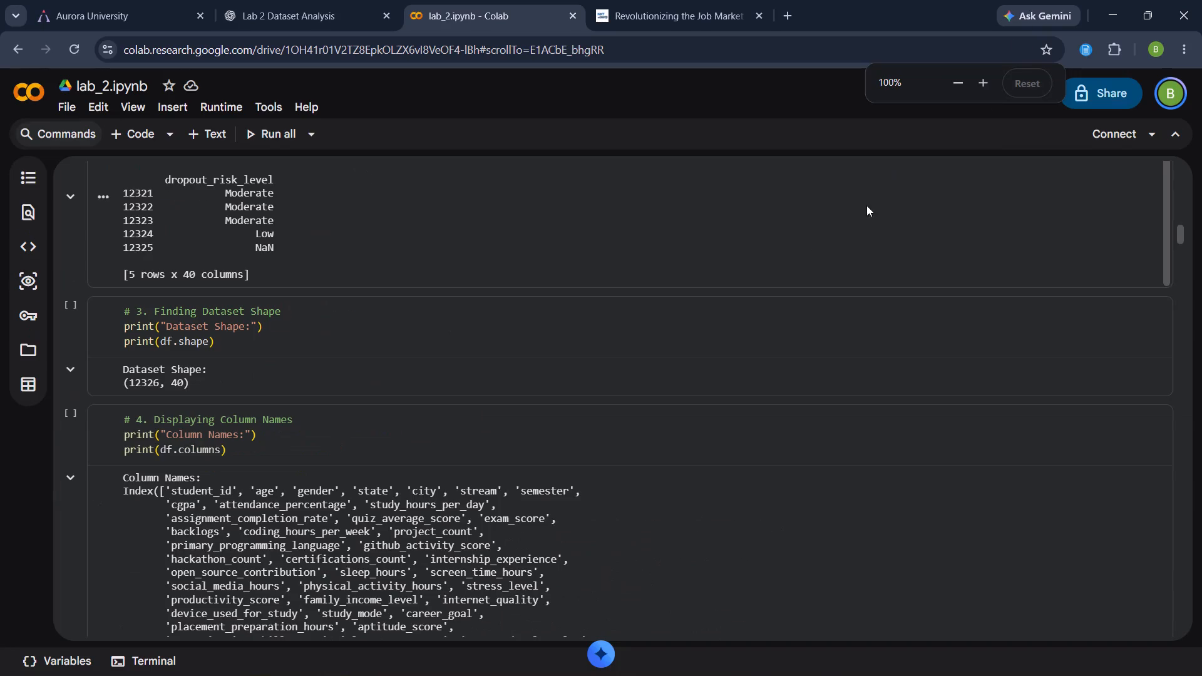
pyautogui.click(1105, 95)
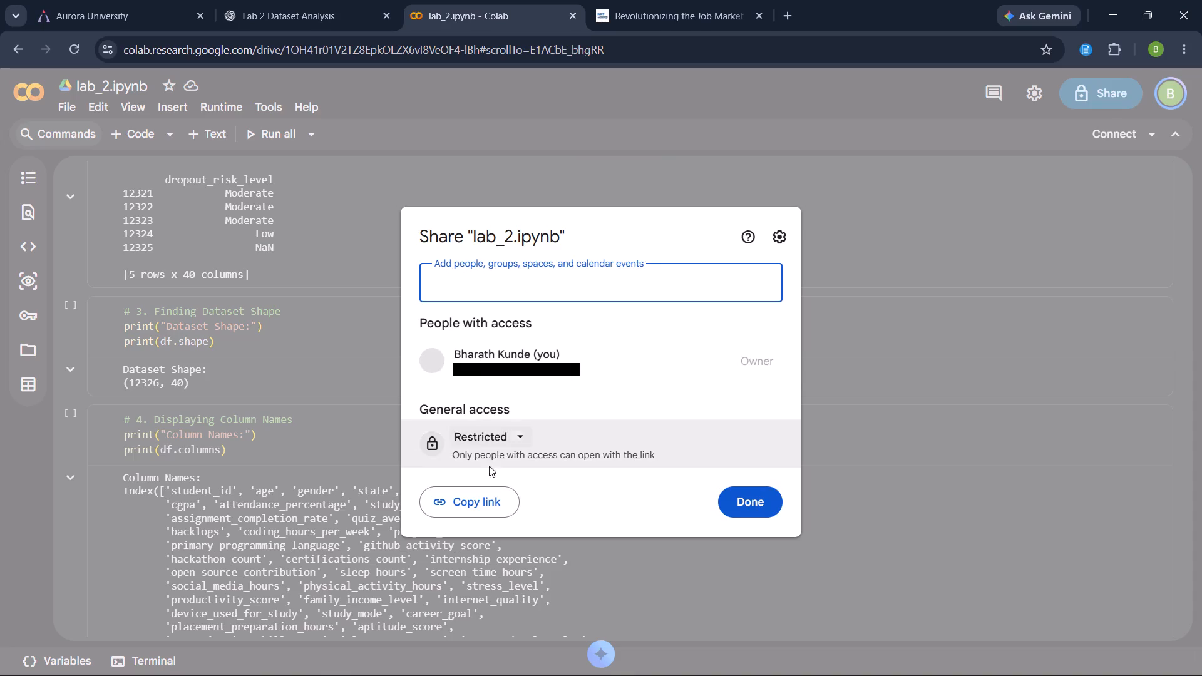
pyautogui.click(508, 433)
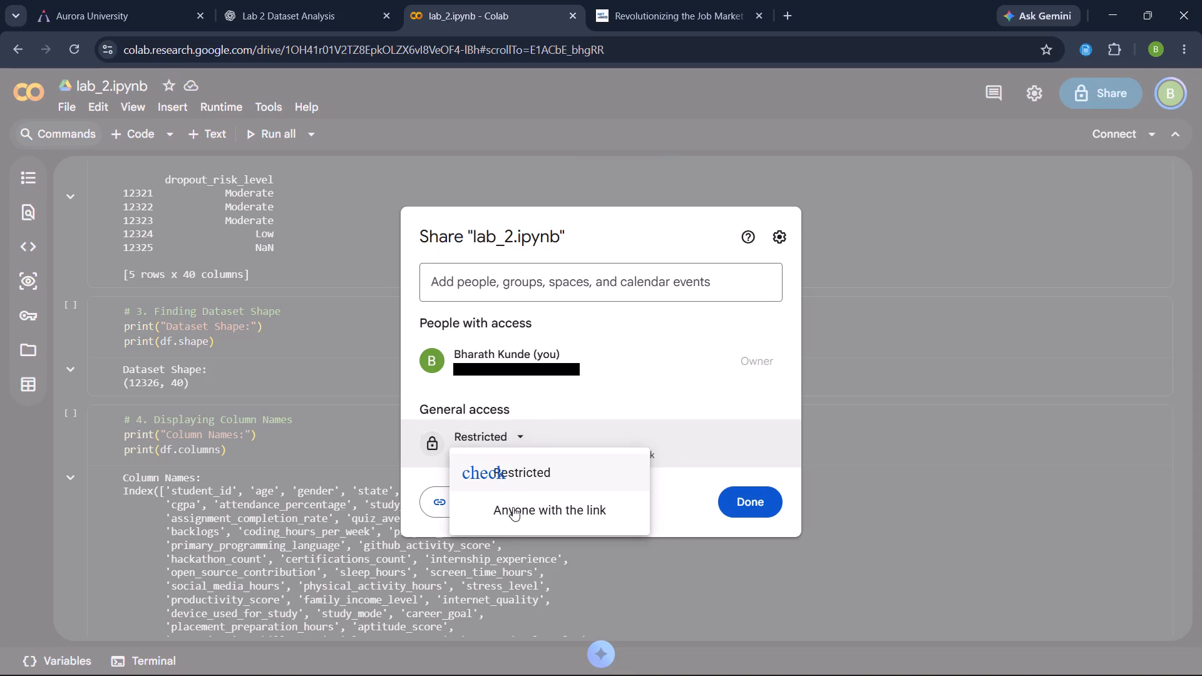
pyautogui.click(515, 508)
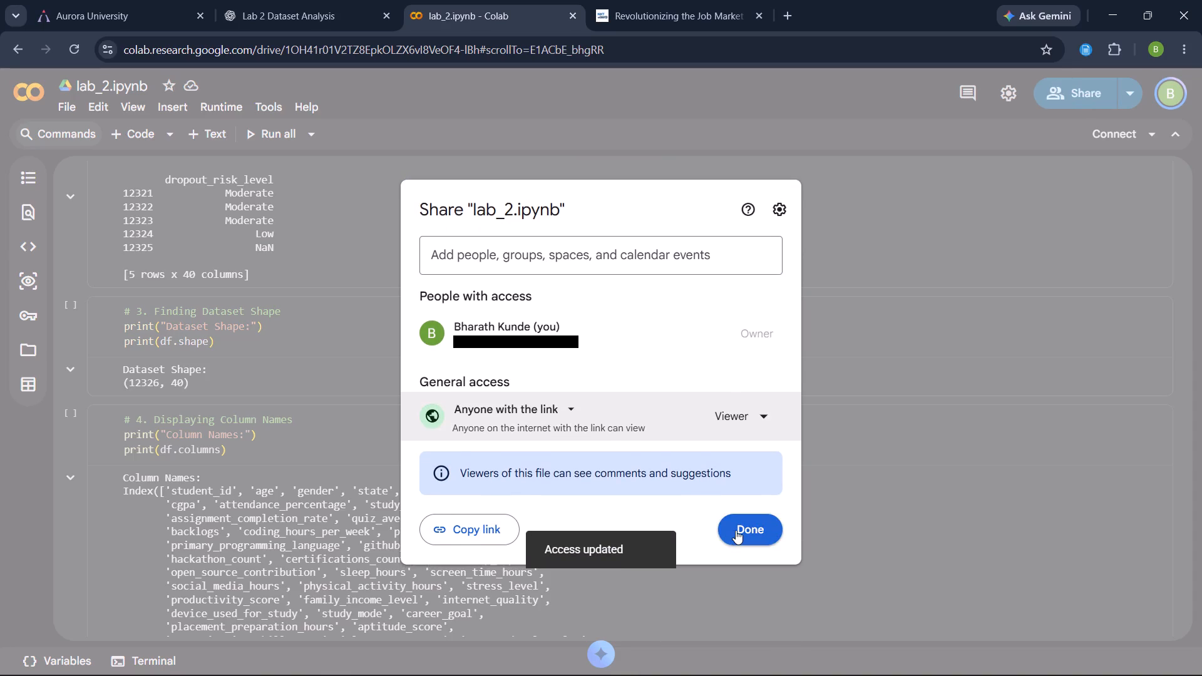
pyautogui.click(466, 524)
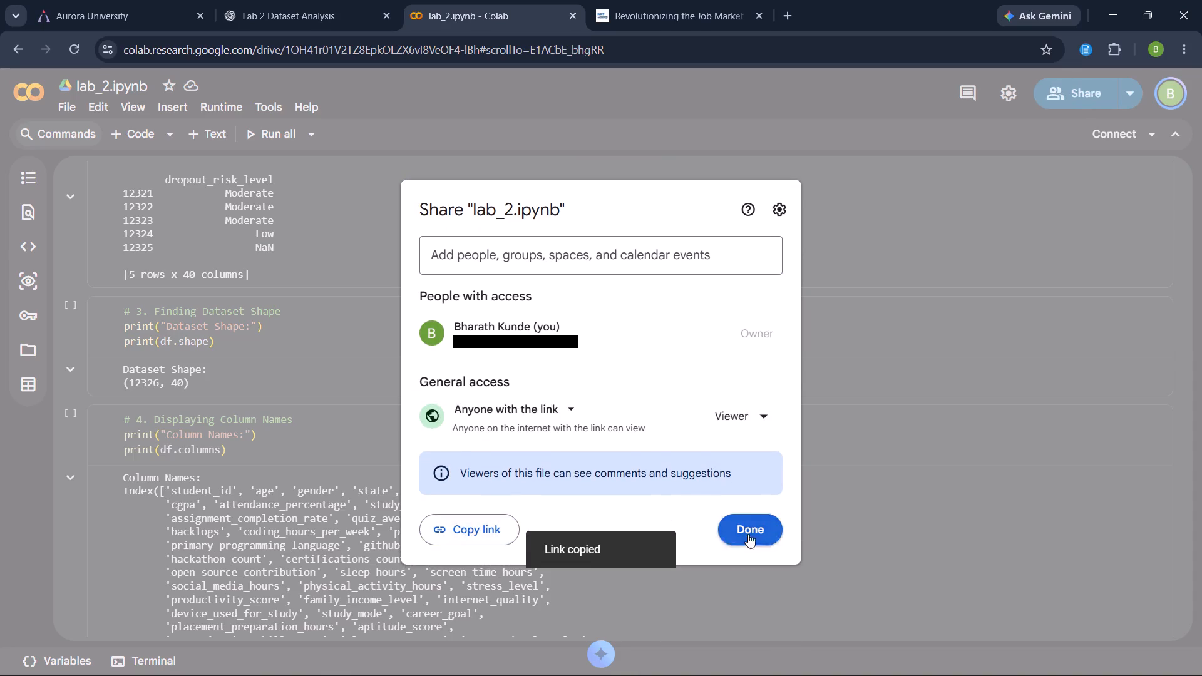
# Close the sharing dialog, switch to the Word report and add the line "Google colab link:" below the final output explanation.
pyautogui.click(748, 534)
pyautogui.click(805, 666)
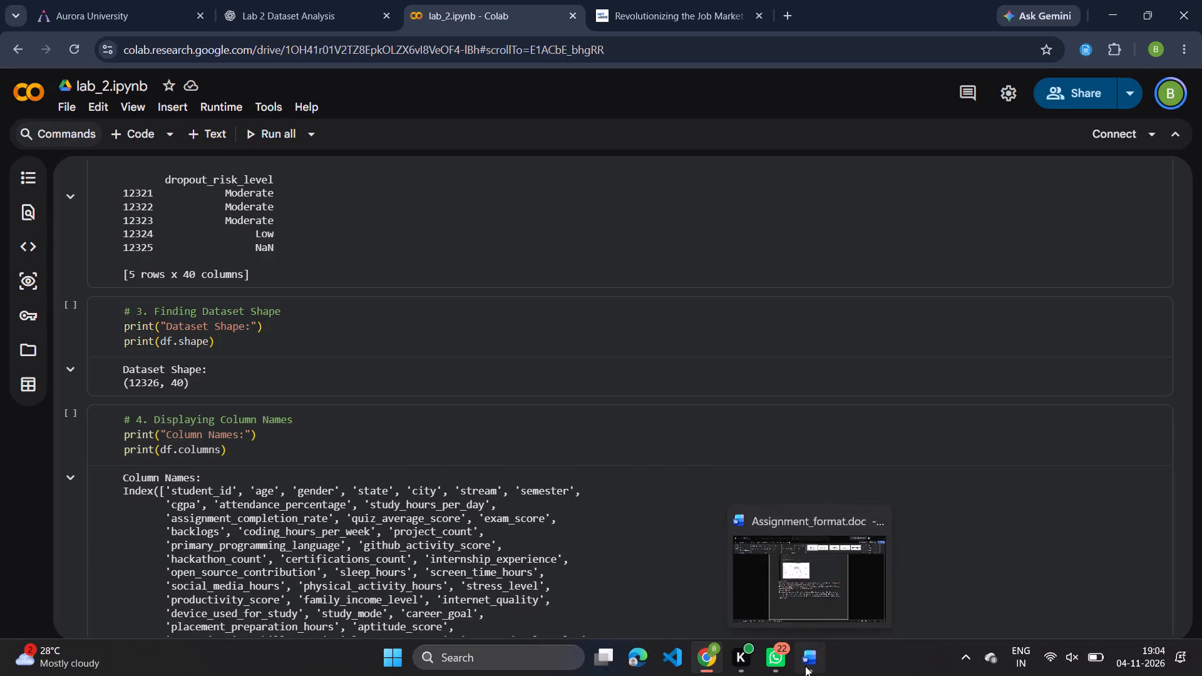
pyautogui.press('Return')
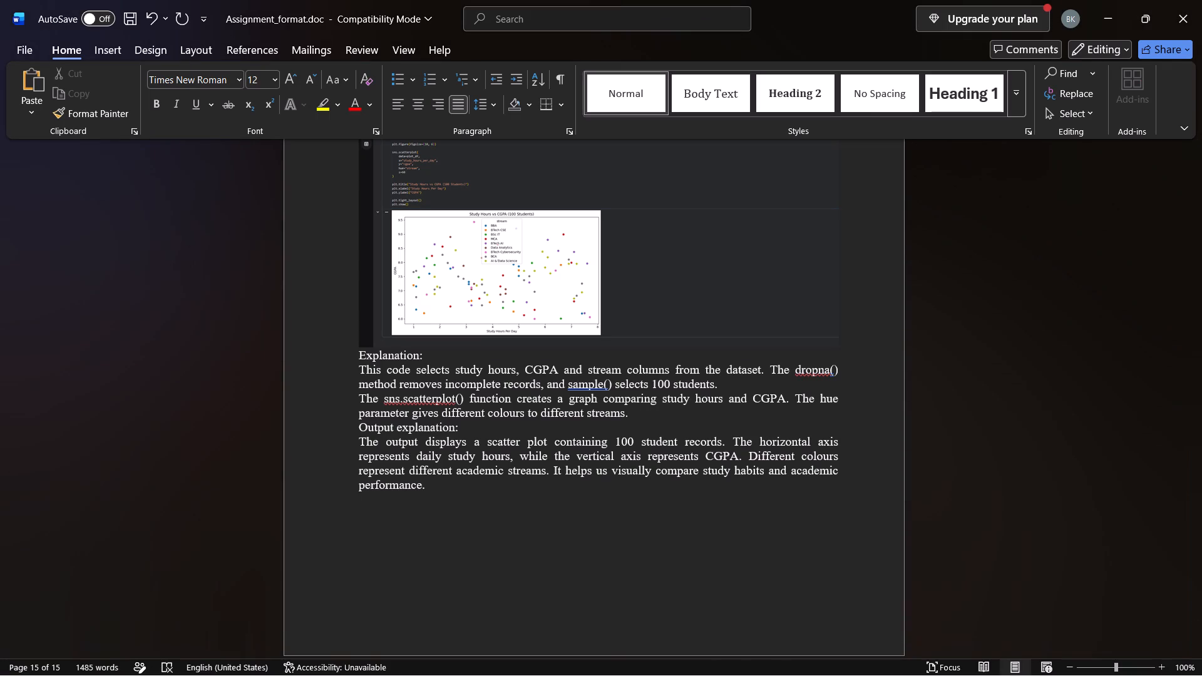
pyautogui.press('d')
pyautogui.press('BackSpace')
pyautogui.write('google cola')
pyautogui.press('b')
pyautogui.press('space')
pyautogui.write('link')
pyautogui.hotkey('shift', ':')
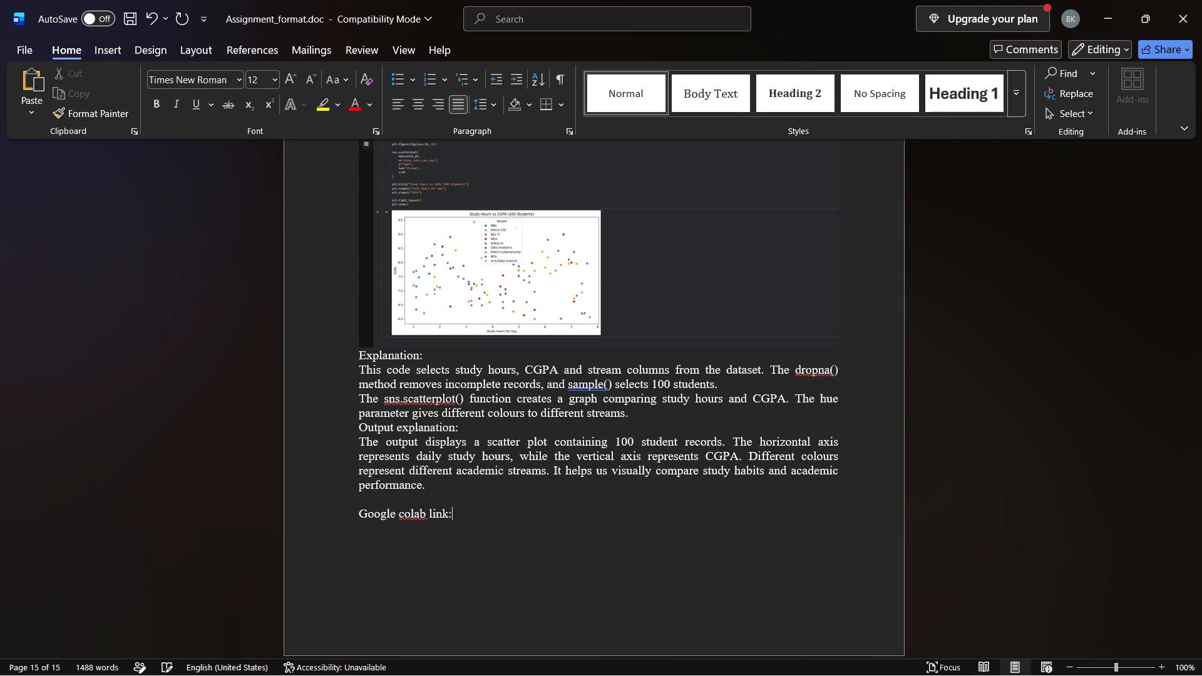
pyautogui.press('space')
# Paste the copied notebook link on its own line beneath the "Google colab link:" label.
pyautogui.hotkey('ctrl', 'v')
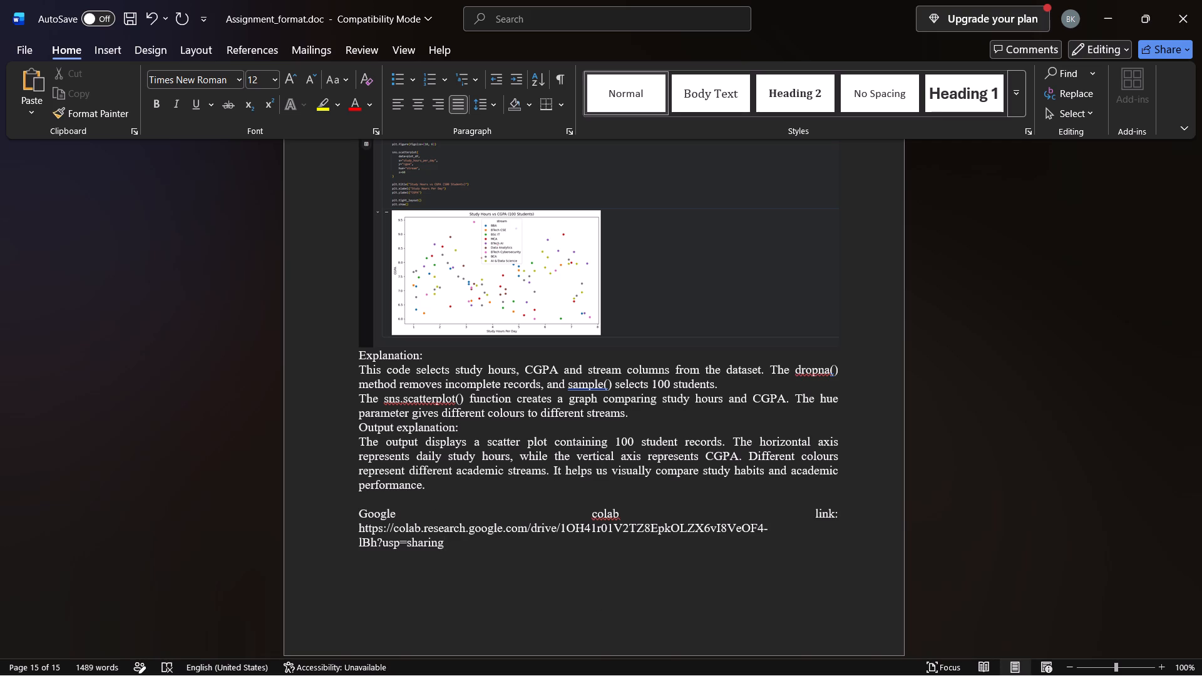
pyautogui.hotkey('ctrl', 'z')
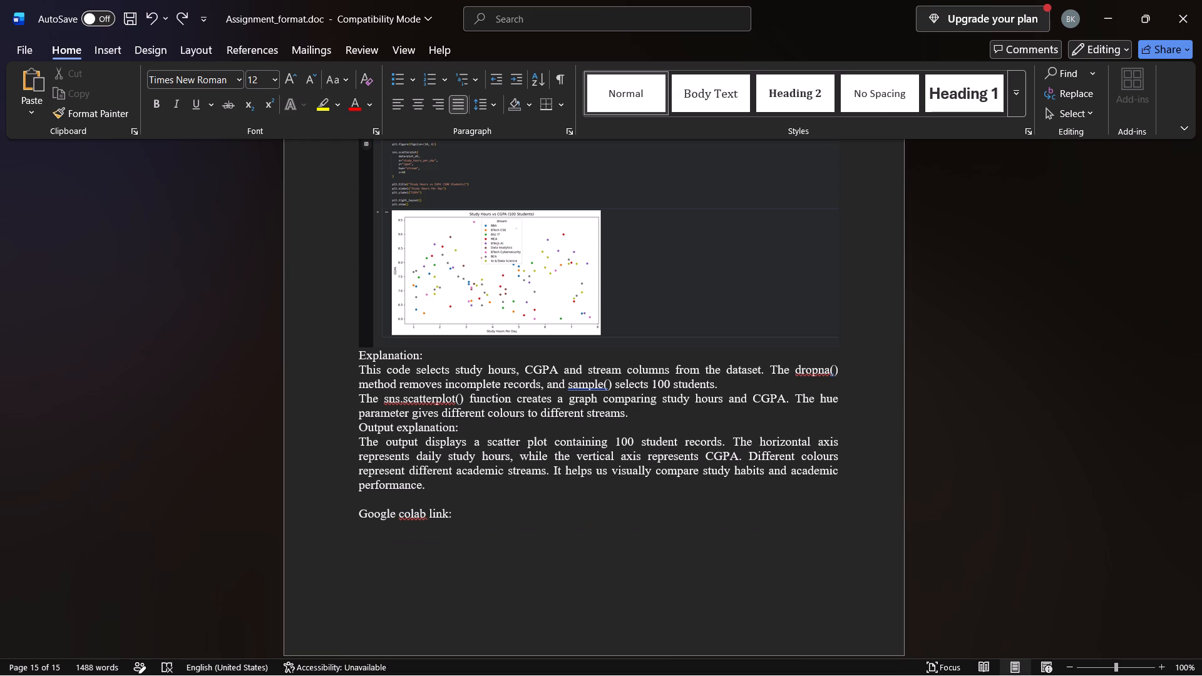
pyautogui.press('Return')
pyautogui.hotkey('ctrl', 'v')
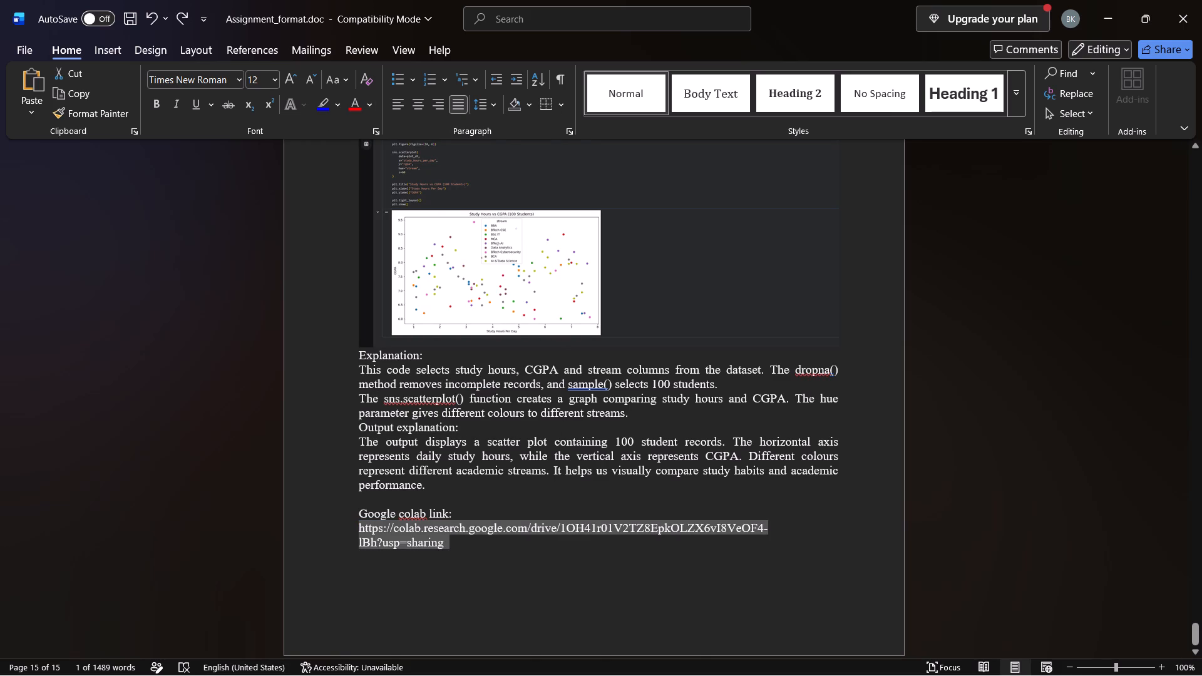
# Set the font colour of the whole pasted notebook link to the standard light blue.
pyautogui.moveTo(476, 559); pyautogui.dragTo(448, 547)
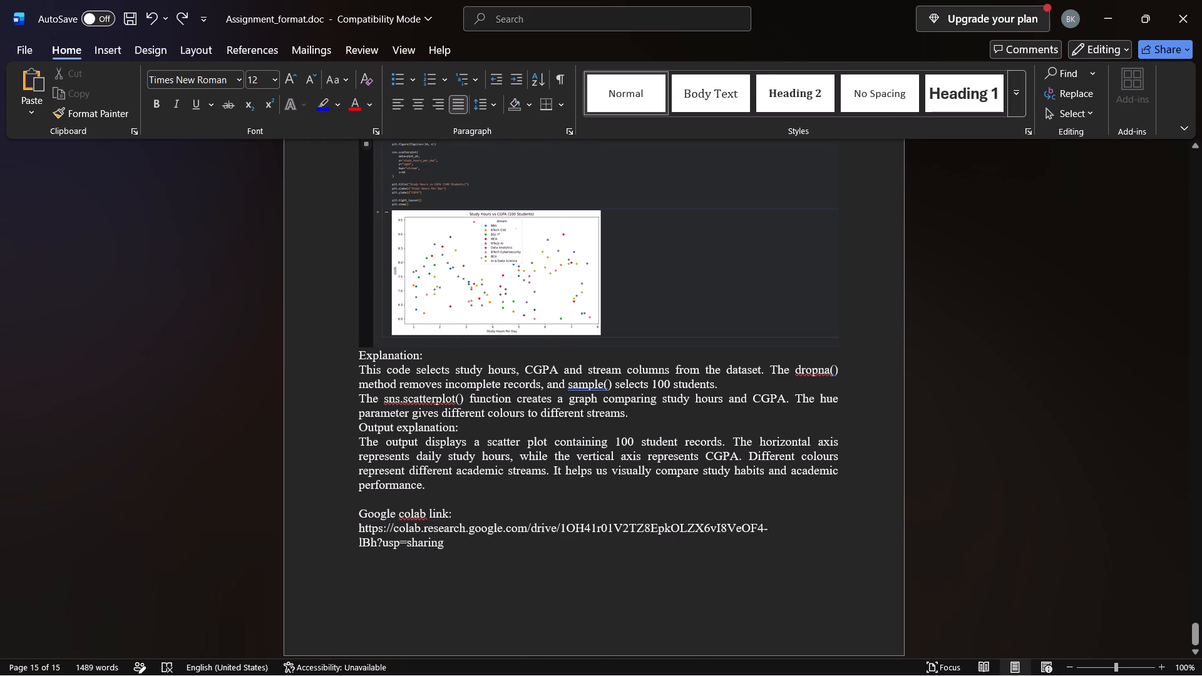
pyautogui.moveTo(448, 547); pyautogui.dragTo(360, 531)
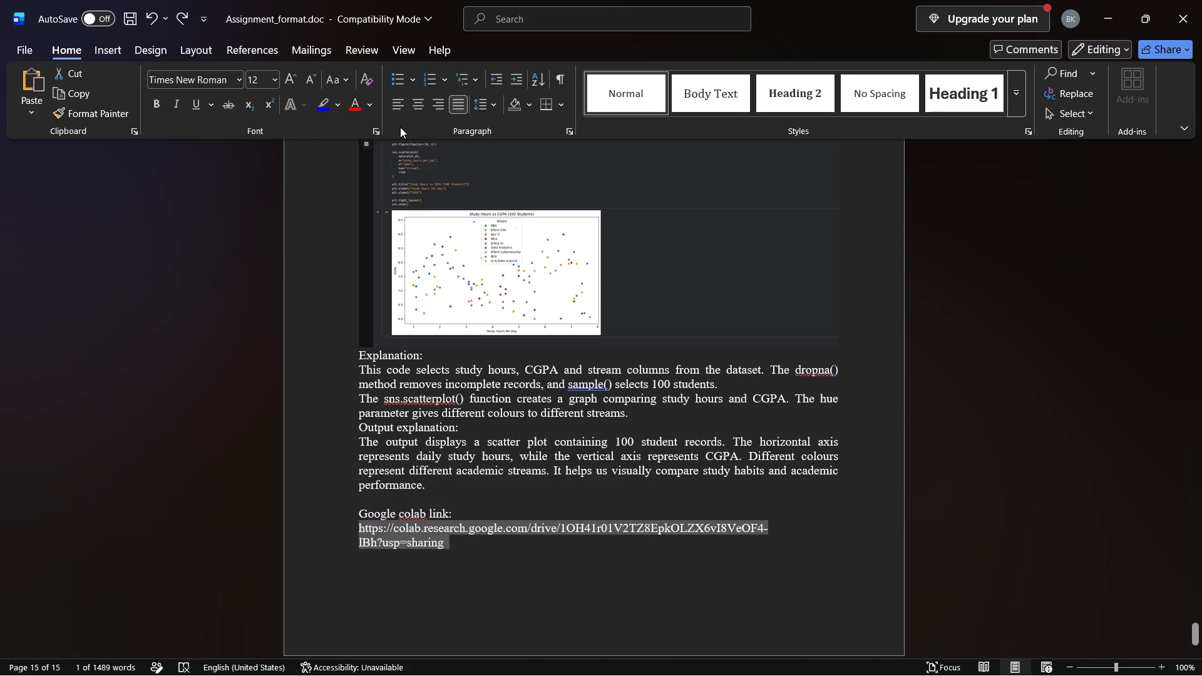
pyautogui.click(367, 105)
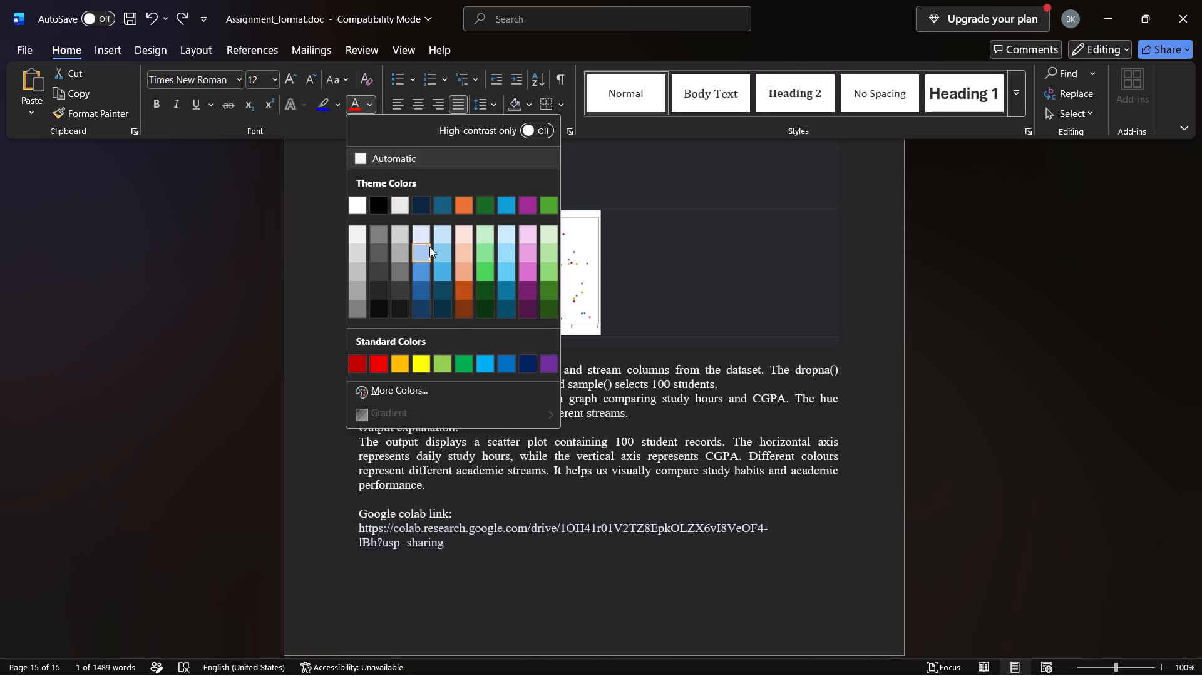
pyautogui.click(481, 357)
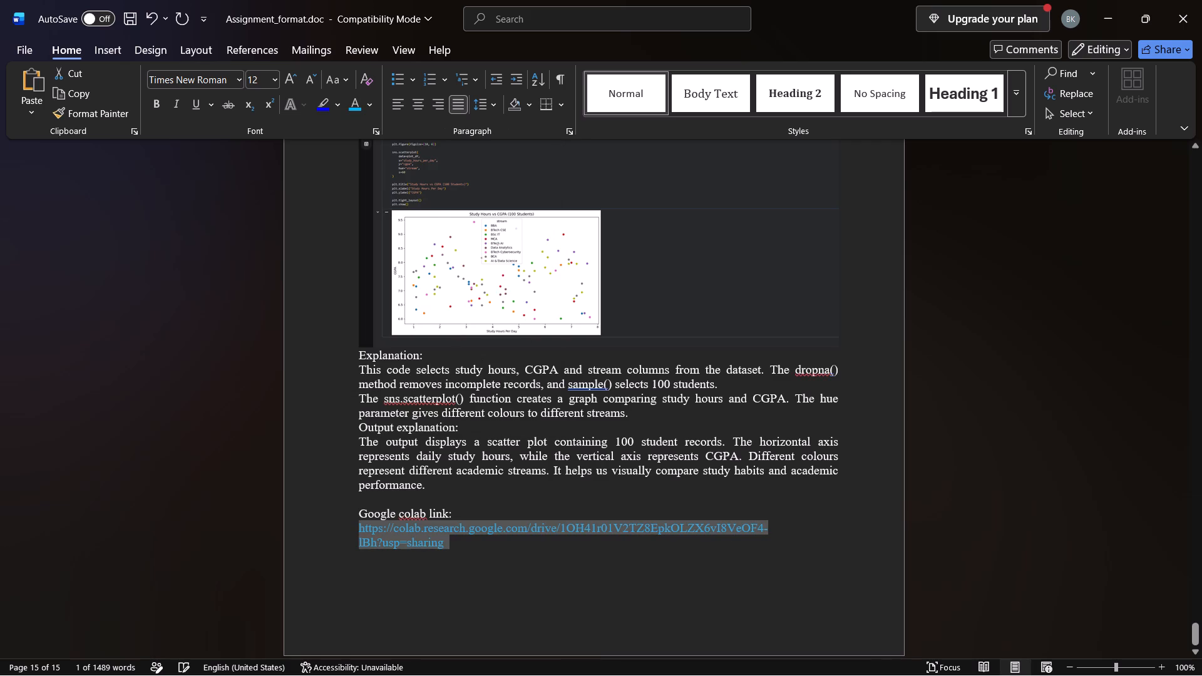
pyautogui.click(500, 542)
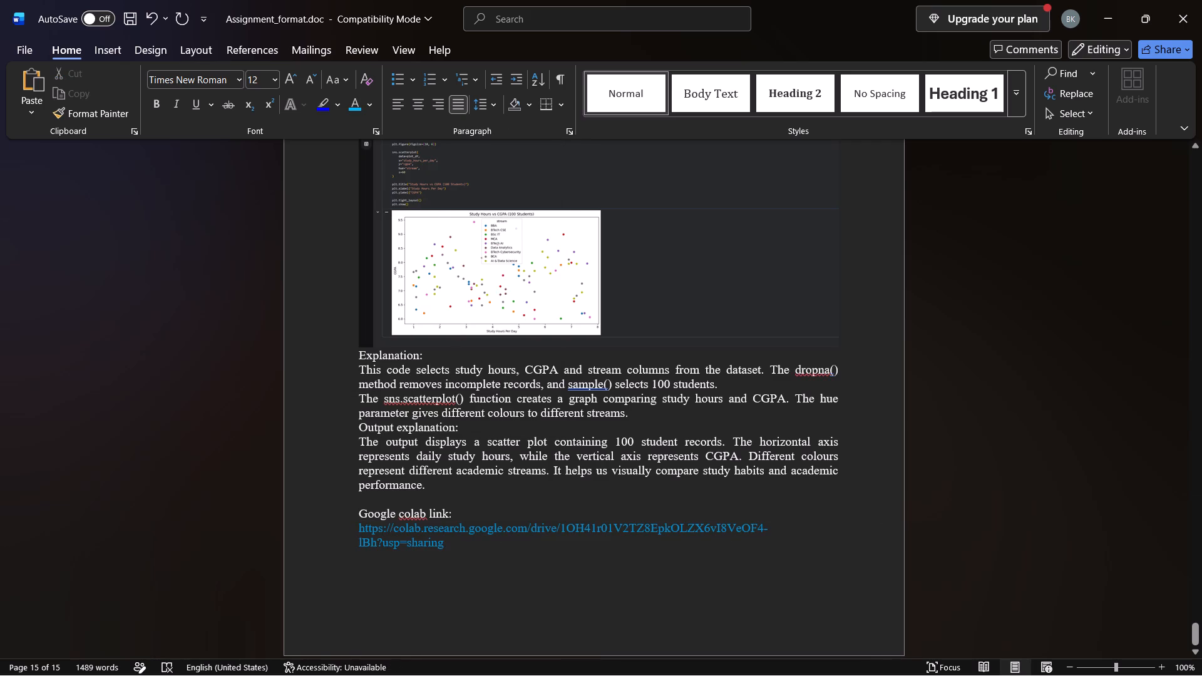
# Start exporting the report as a PDF, with the 2ND_YEAR_TERM_2 folder as the destination.
pyautogui.scroll(20, 506, 511)
pyautogui.scroll(11, 506, 511)
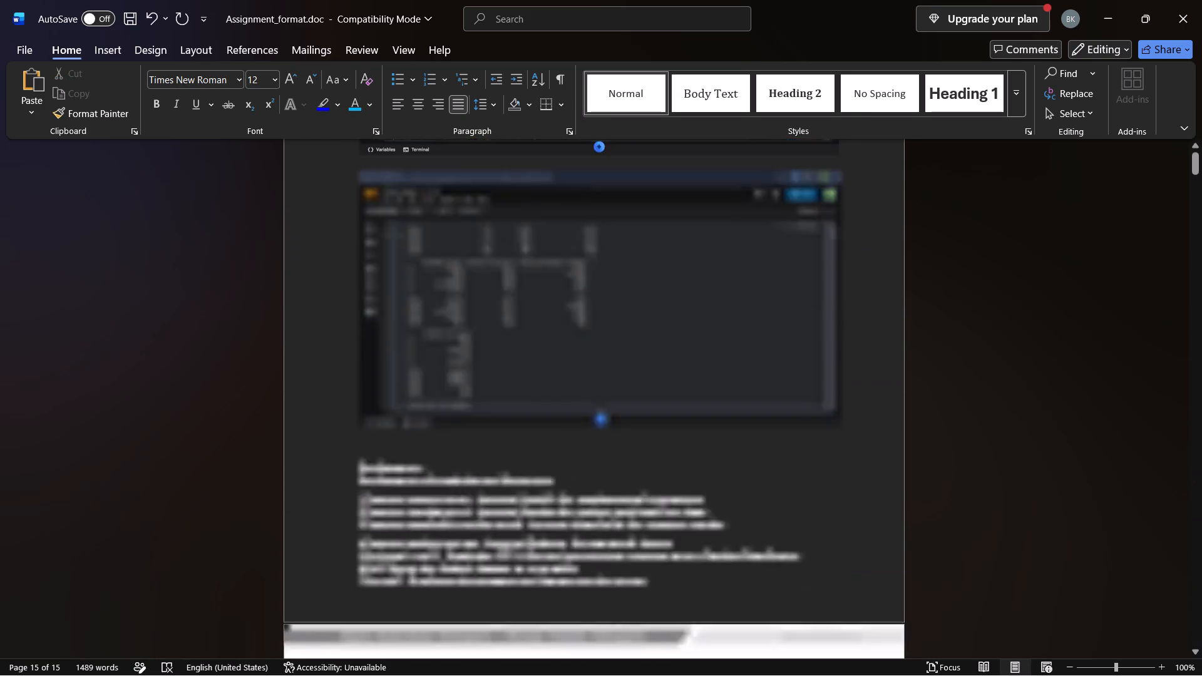
pyautogui.scroll(13, 506, 511)
pyautogui.scroll(9, 506, 511)
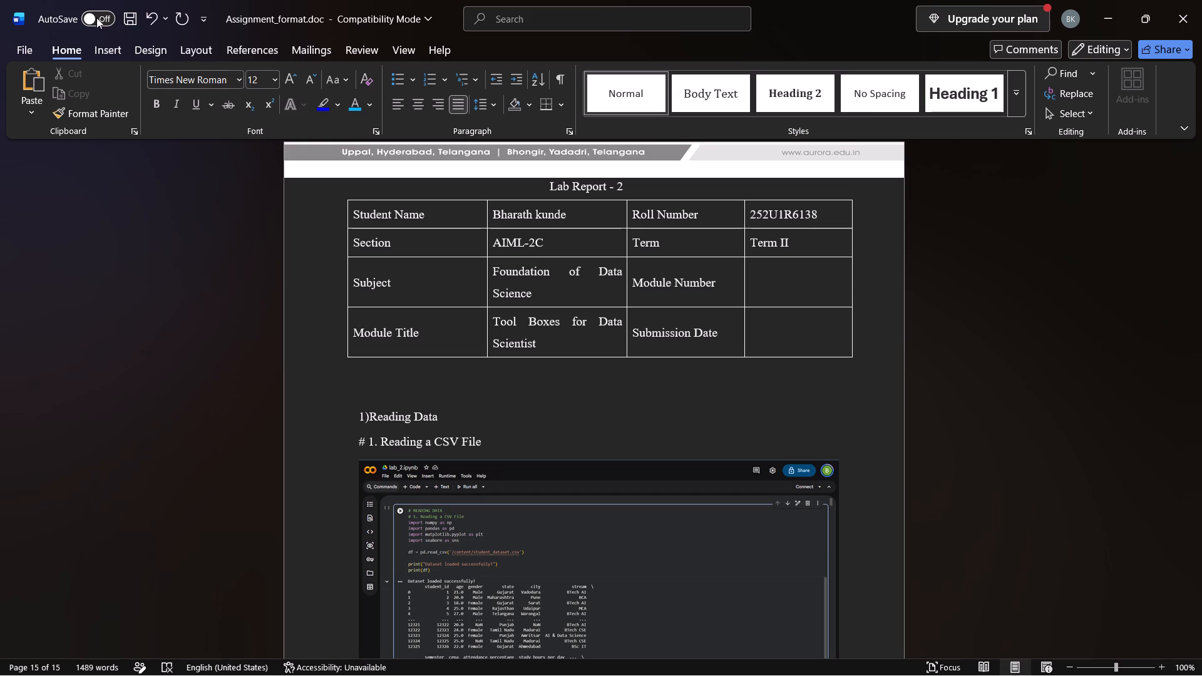
pyautogui.click(20, 48)
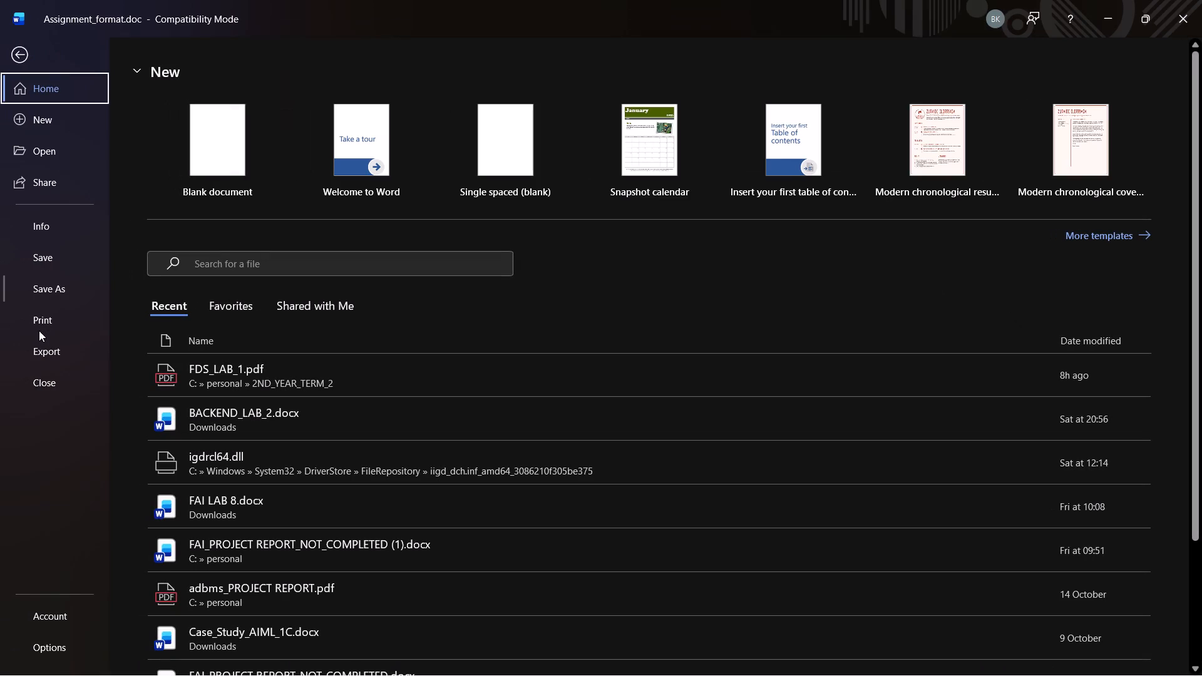
pyautogui.click(39, 347)
pyautogui.click(424, 222)
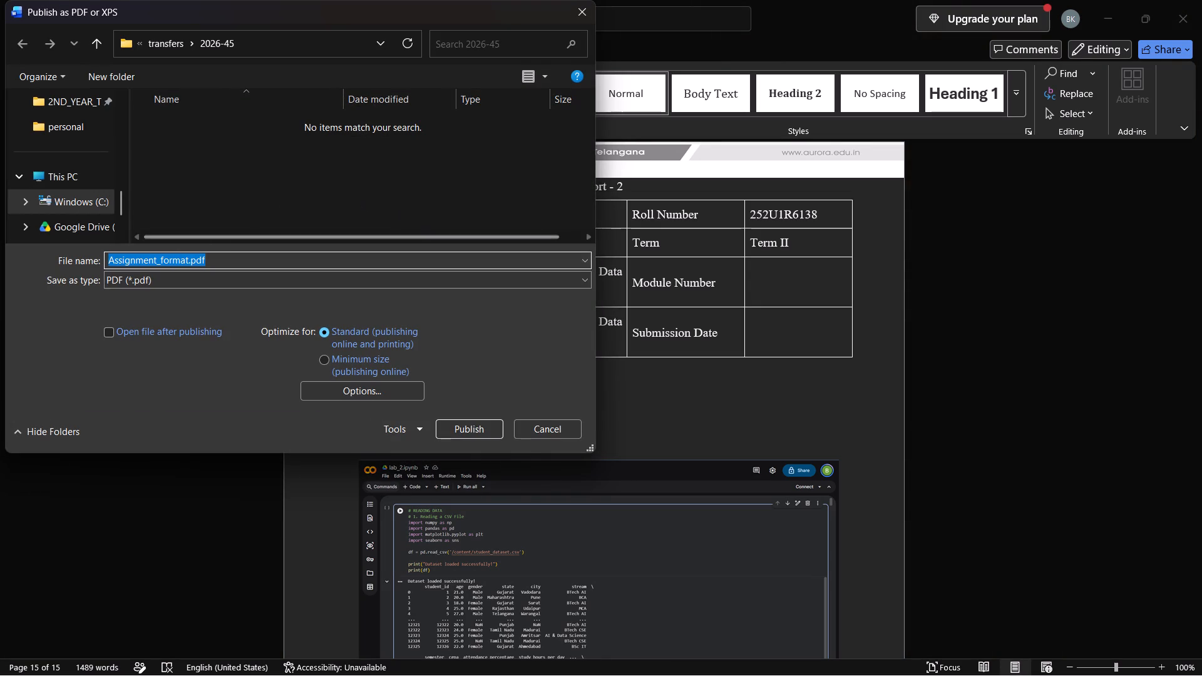
pyautogui.click(90, 105)
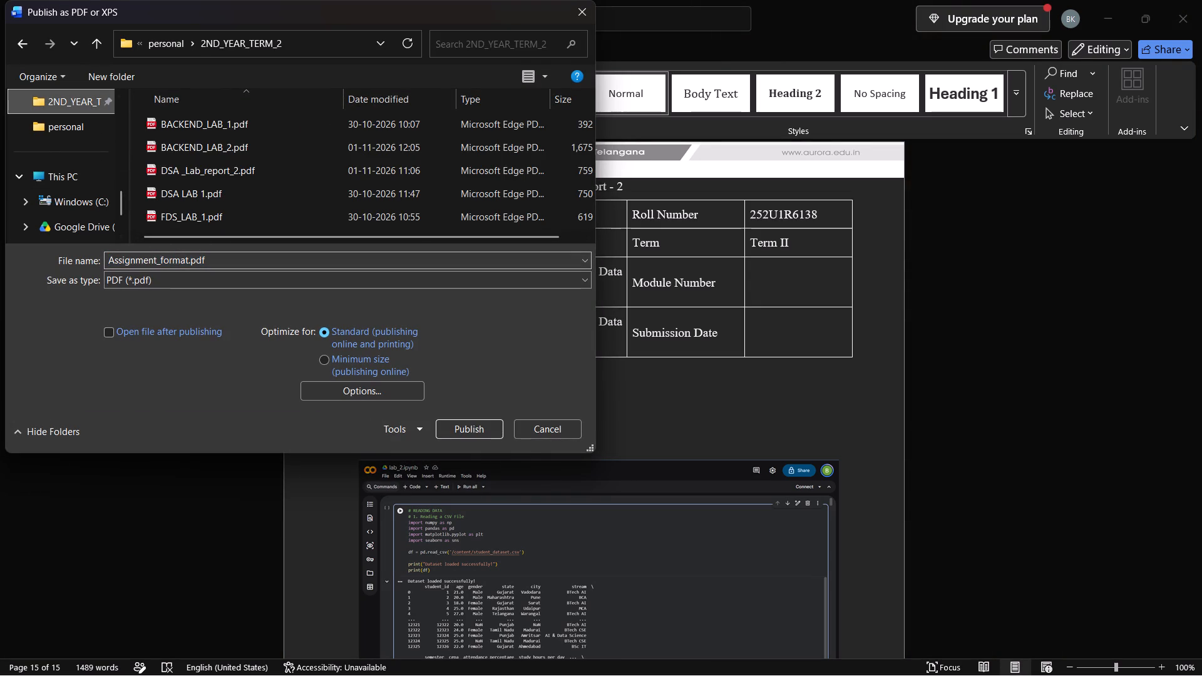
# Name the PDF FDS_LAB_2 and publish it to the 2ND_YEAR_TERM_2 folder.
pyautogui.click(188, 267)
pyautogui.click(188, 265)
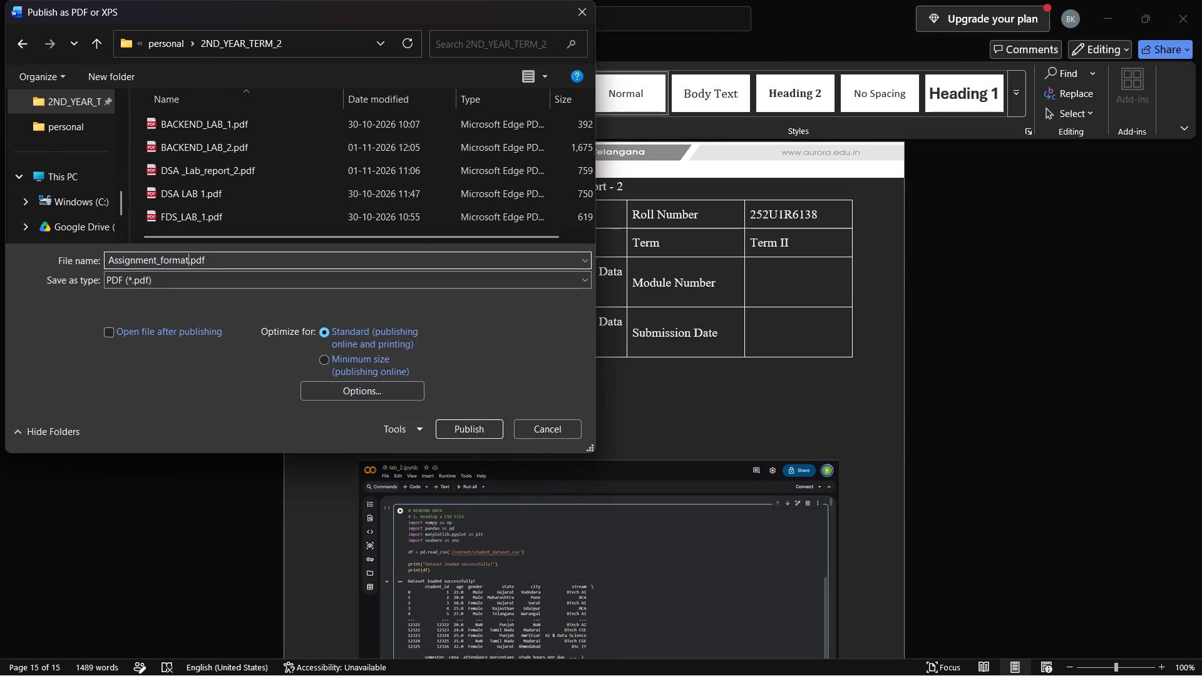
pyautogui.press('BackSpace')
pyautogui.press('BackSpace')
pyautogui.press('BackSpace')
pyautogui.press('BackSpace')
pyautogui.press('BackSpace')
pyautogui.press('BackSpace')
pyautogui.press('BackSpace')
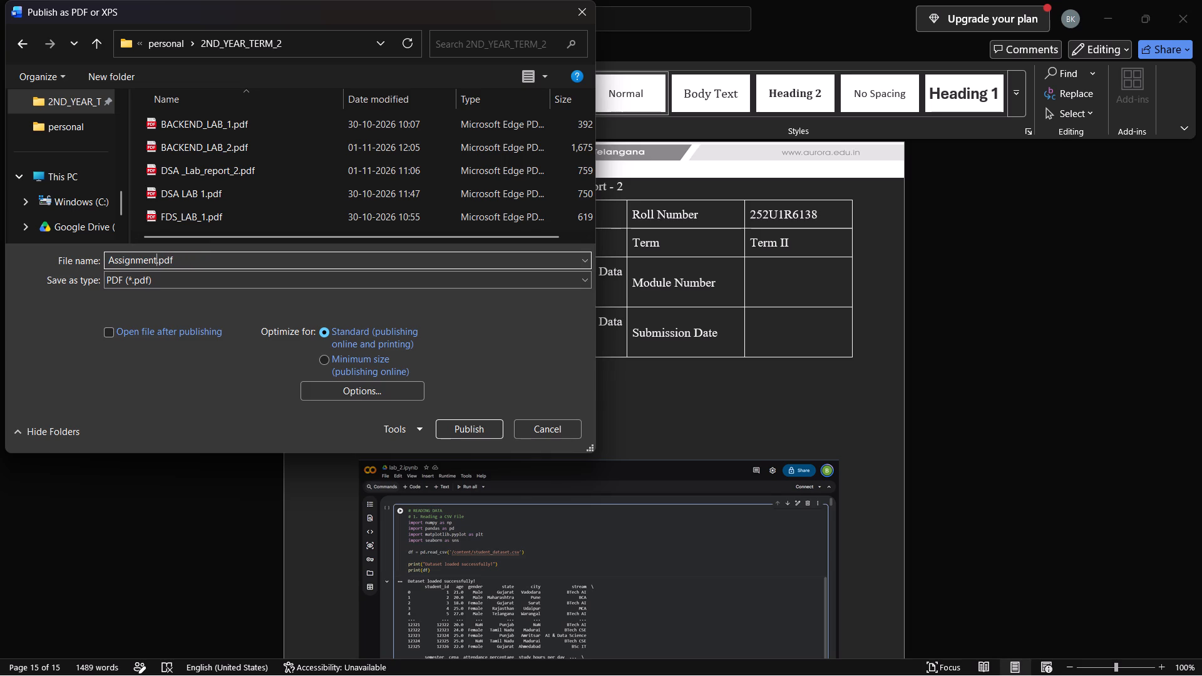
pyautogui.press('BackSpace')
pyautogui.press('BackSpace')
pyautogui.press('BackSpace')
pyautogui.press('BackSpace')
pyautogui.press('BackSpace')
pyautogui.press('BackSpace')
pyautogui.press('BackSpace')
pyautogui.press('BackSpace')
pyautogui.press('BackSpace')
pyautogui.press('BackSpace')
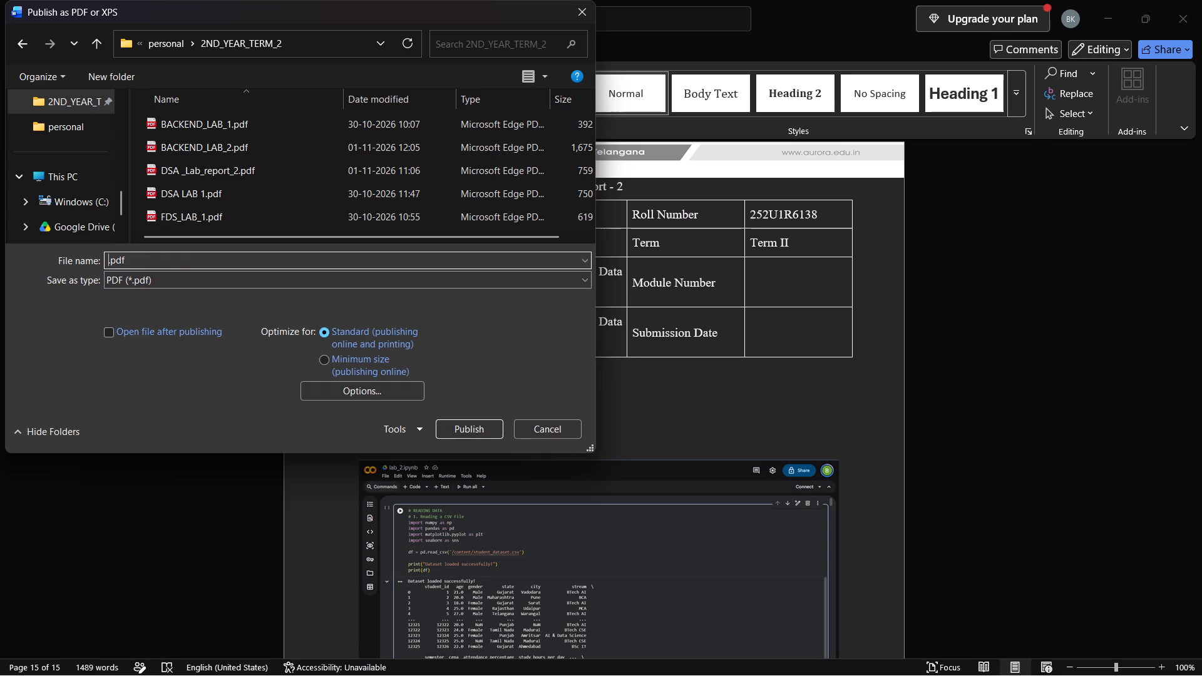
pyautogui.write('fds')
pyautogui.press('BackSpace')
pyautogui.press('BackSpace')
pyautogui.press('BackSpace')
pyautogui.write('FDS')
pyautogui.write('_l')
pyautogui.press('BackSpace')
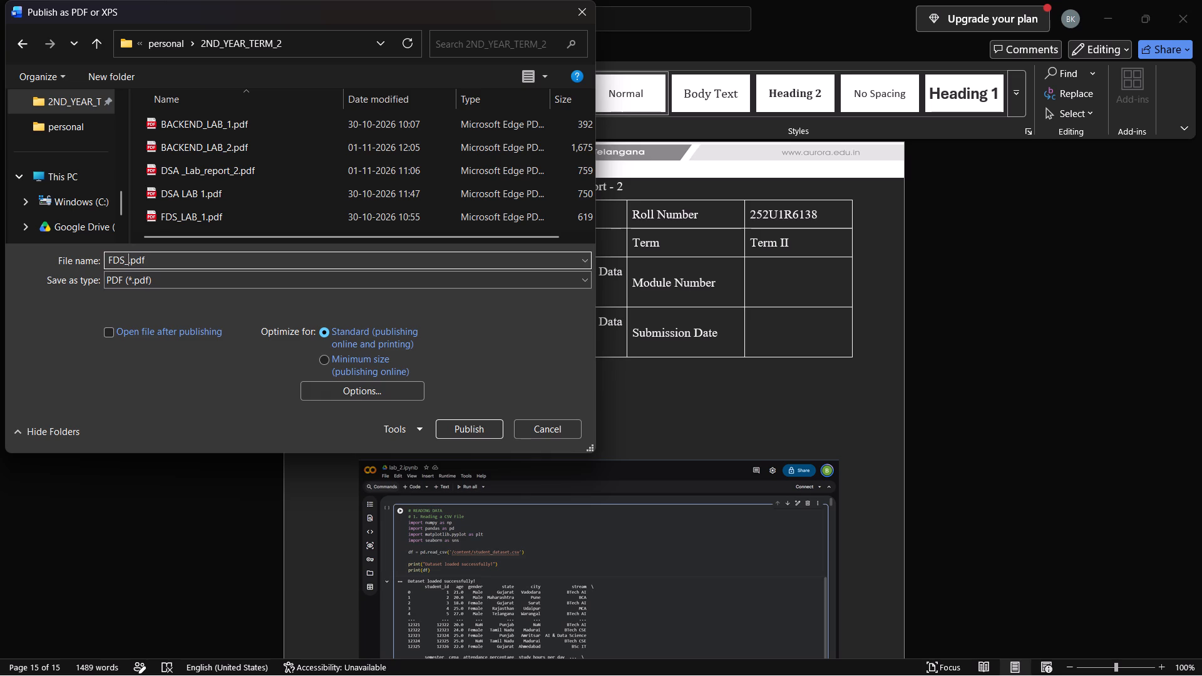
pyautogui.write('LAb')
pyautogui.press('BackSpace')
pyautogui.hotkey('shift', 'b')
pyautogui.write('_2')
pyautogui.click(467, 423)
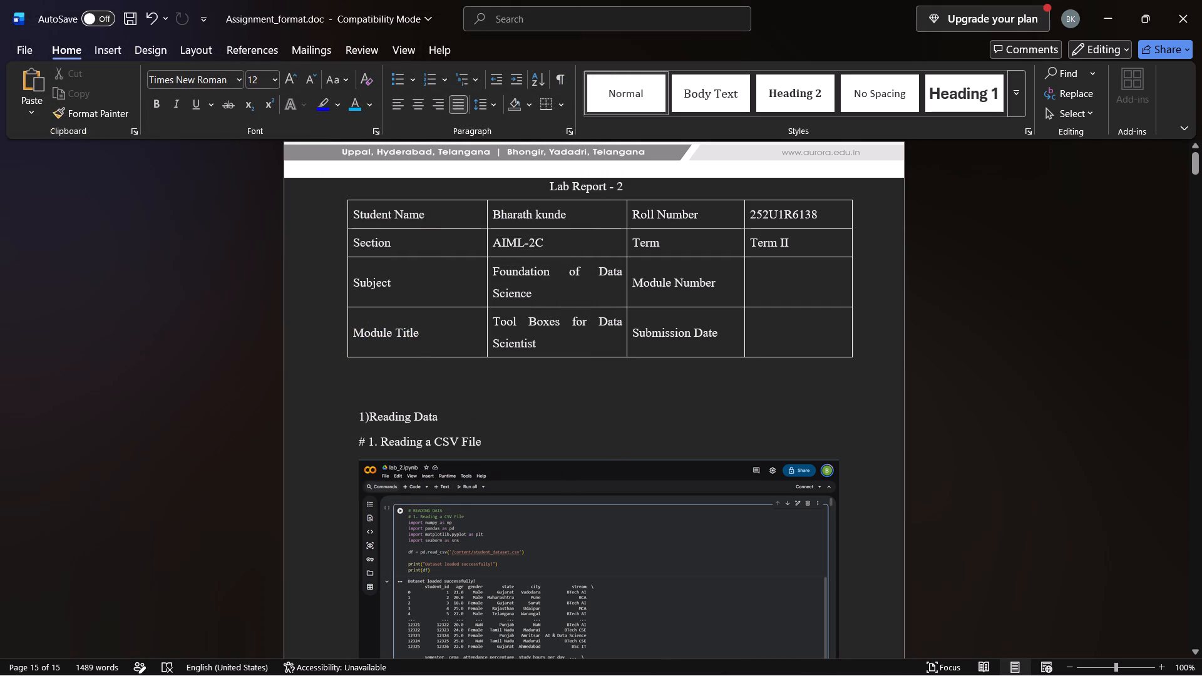
# Fill in the report's header table with Module Number 2 and Submission Date 05-11-2026.
pyautogui.click(782, 276)
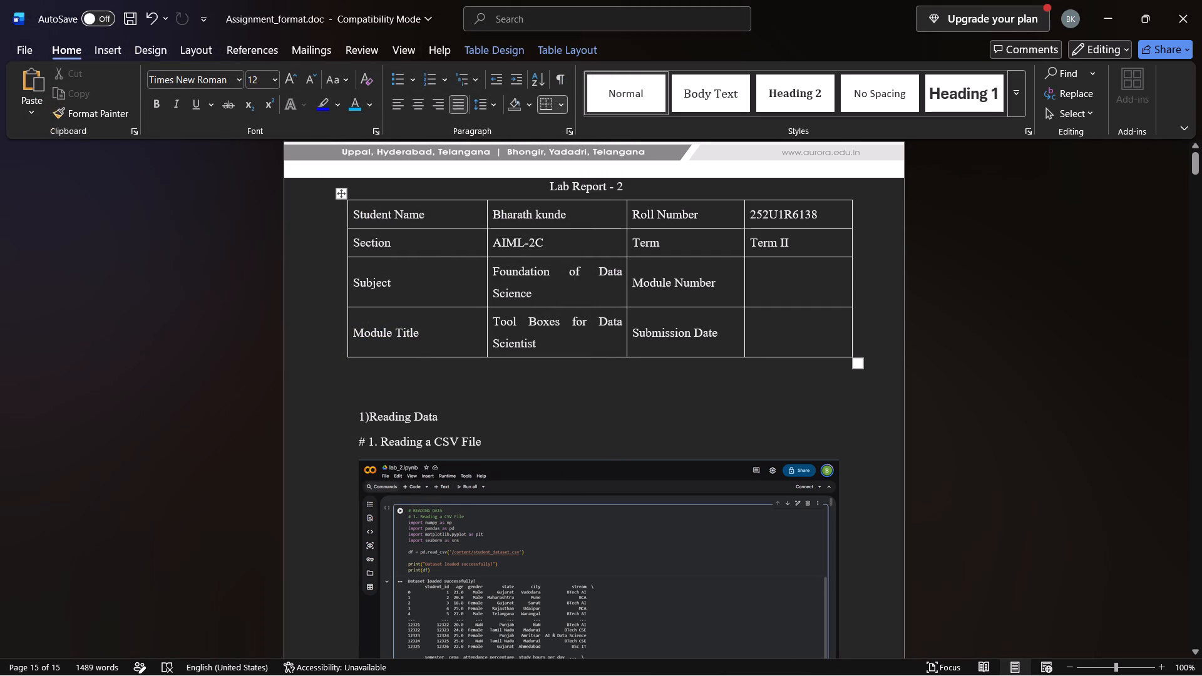
pyautogui.press('2')
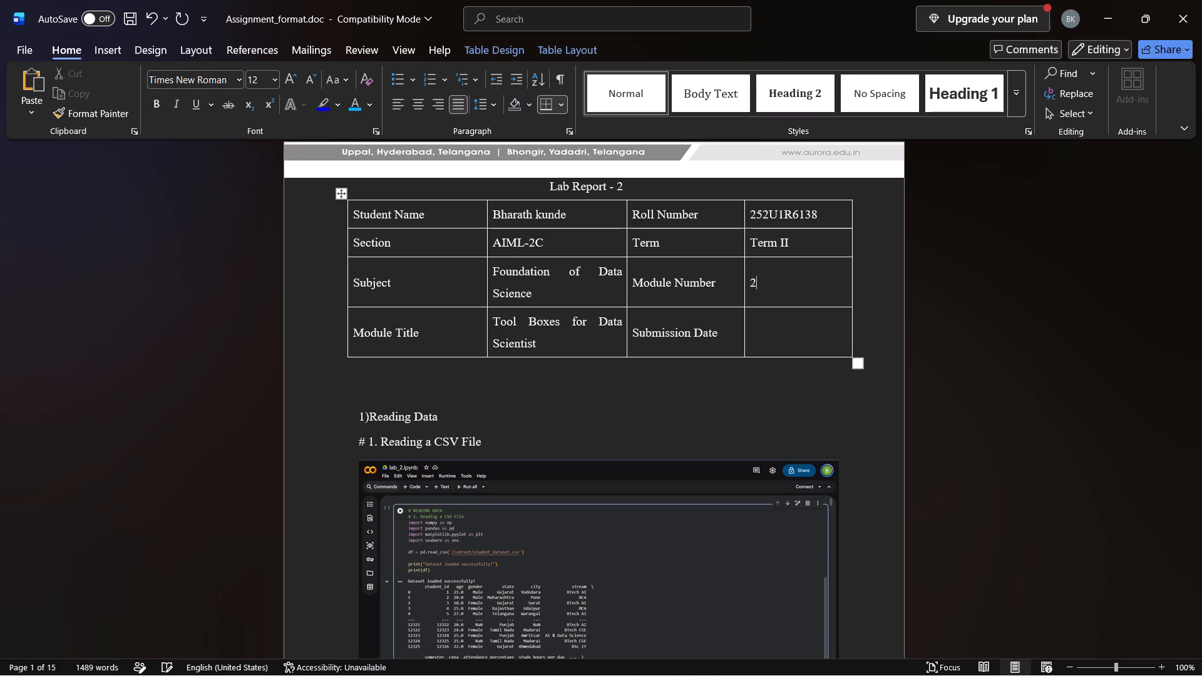
pyautogui.click(765, 331)
pyautogui.write('05')
pyautogui.press('-')
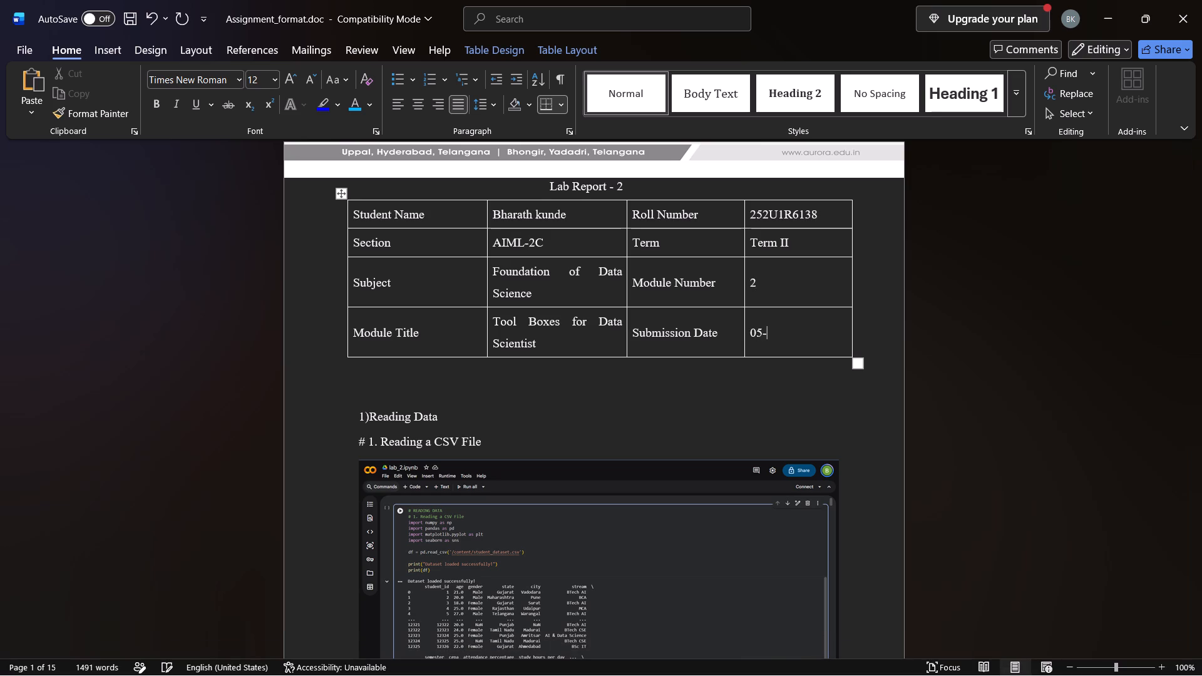
pyautogui.write('10')
pyautogui.press('=')
pyautogui.press('BackSpace')
pyautogui.press('BackSpace')
pyautogui.write('1-')
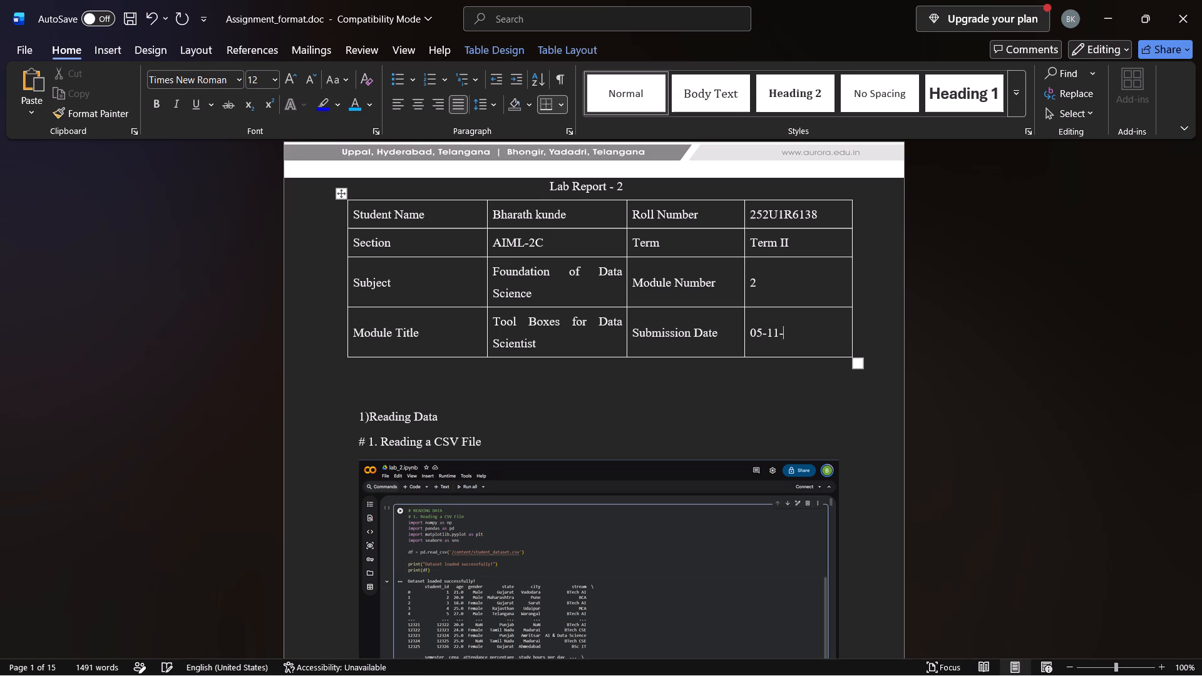
pyautogui.write('202')
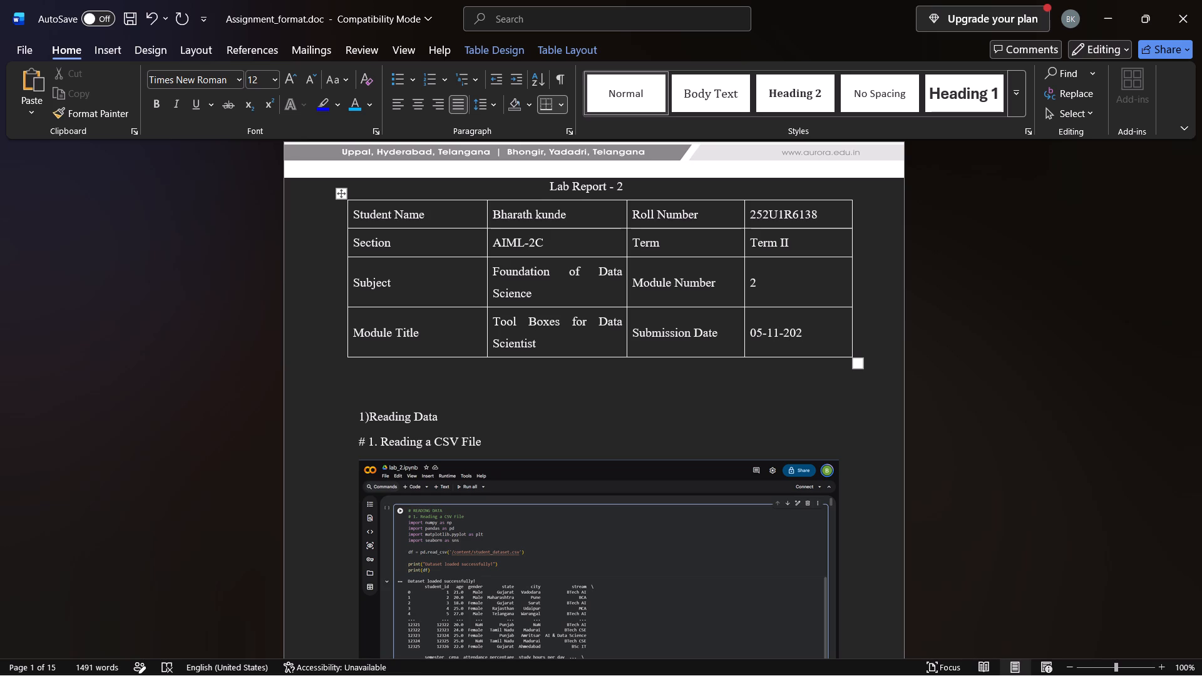
pyautogui.press('6')
# Export the updated report as FDS_LAB_2.pdf into the 2ND_YEAR_TERM_2 folder, replacing the existing file of that name.
pyautogui.click(24, 48)
pyautogui.click(49, 353)
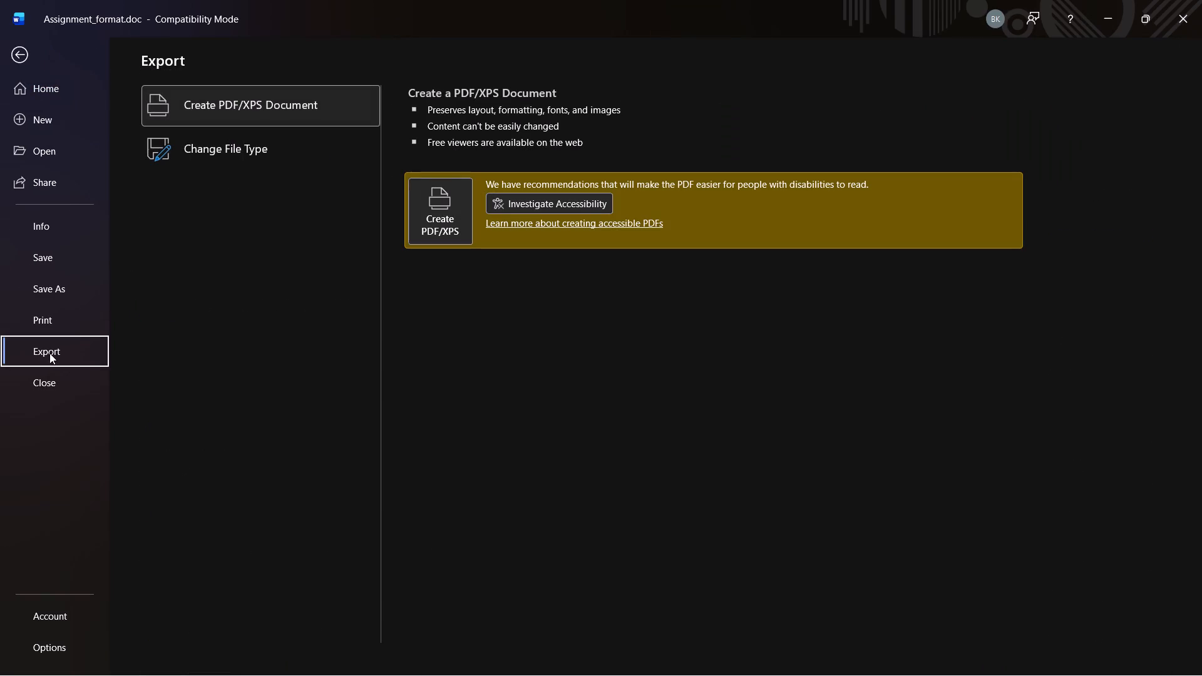
pyautogui.click(430, 205)
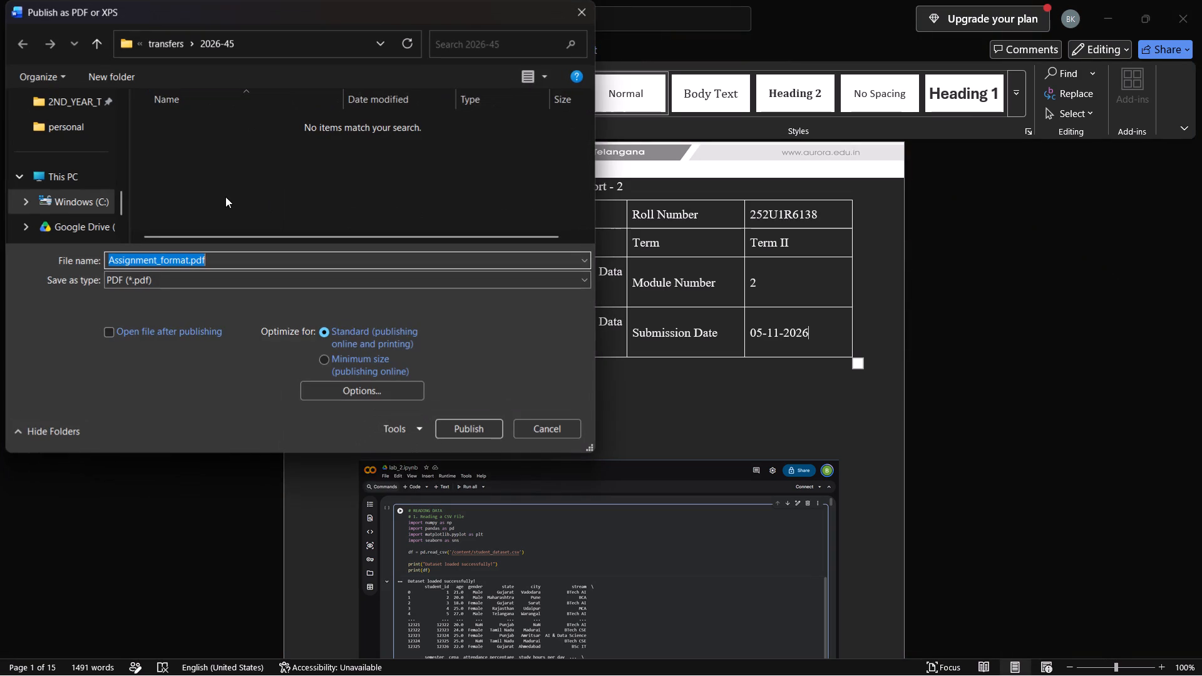
pyautogui.click(89, 101)
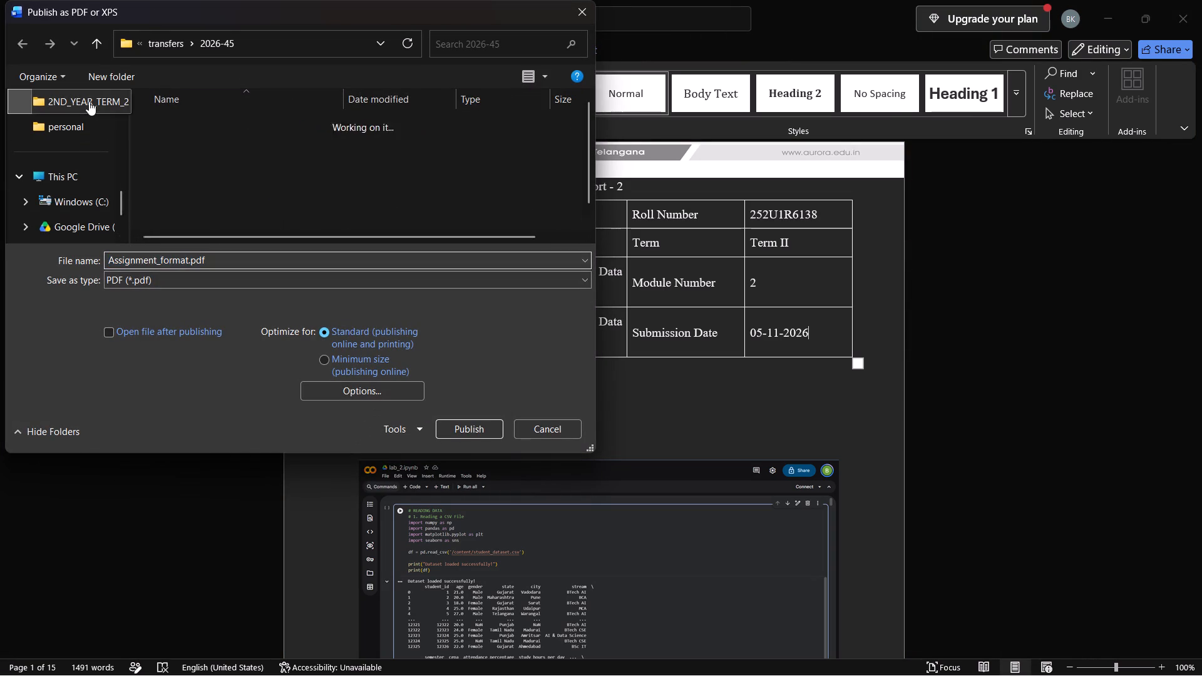
pyautogui.click(187, 261)
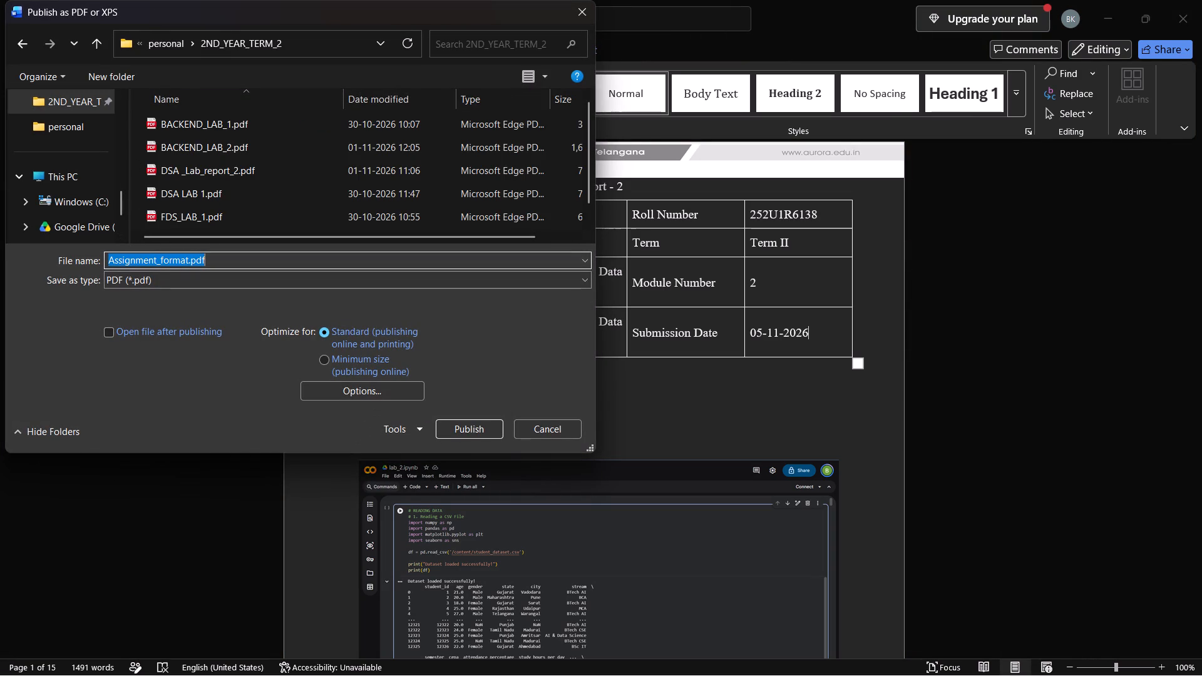
pyautogui.click(187, 261)
pyautogui.press('BackSpace')
pyautogui.press('BackSpace')
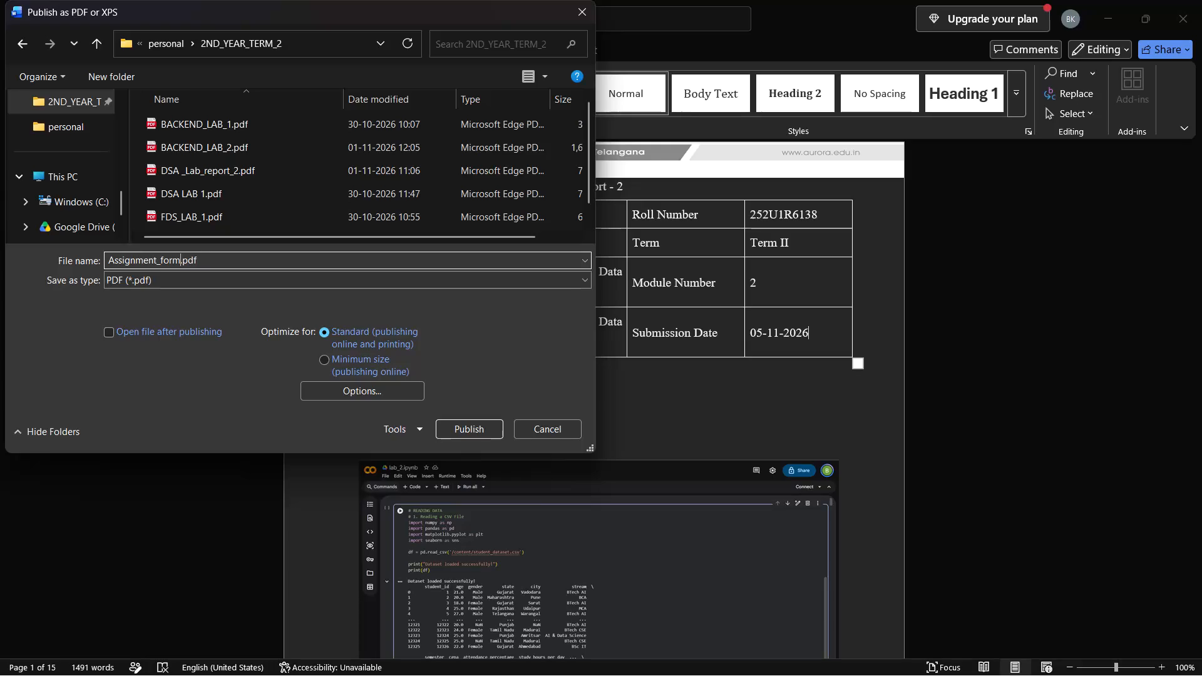
pyautogui.press('BackSpace')
pyautogui.press('BackSpace')
pyautogui.press('BackSpace')
pyautogui.press('BackSpace')
pyautogui.press('BackSpace')
pyautogui.press('BackSpace')
pyautogui.press('BackSpace')
pyautogui.press('BackSpace')
pyautogui.press('BackSpace')
pyautogui.press('BackSpace')
pyautogui.press('BackSpace')
pyautogui.press('BackSpace')
pyautogui.press('BackSpace')
pyautogui.press('BackSpace')
pyautogui.press('BackSpace')
pyautogui.hotkey('shift', 'f')
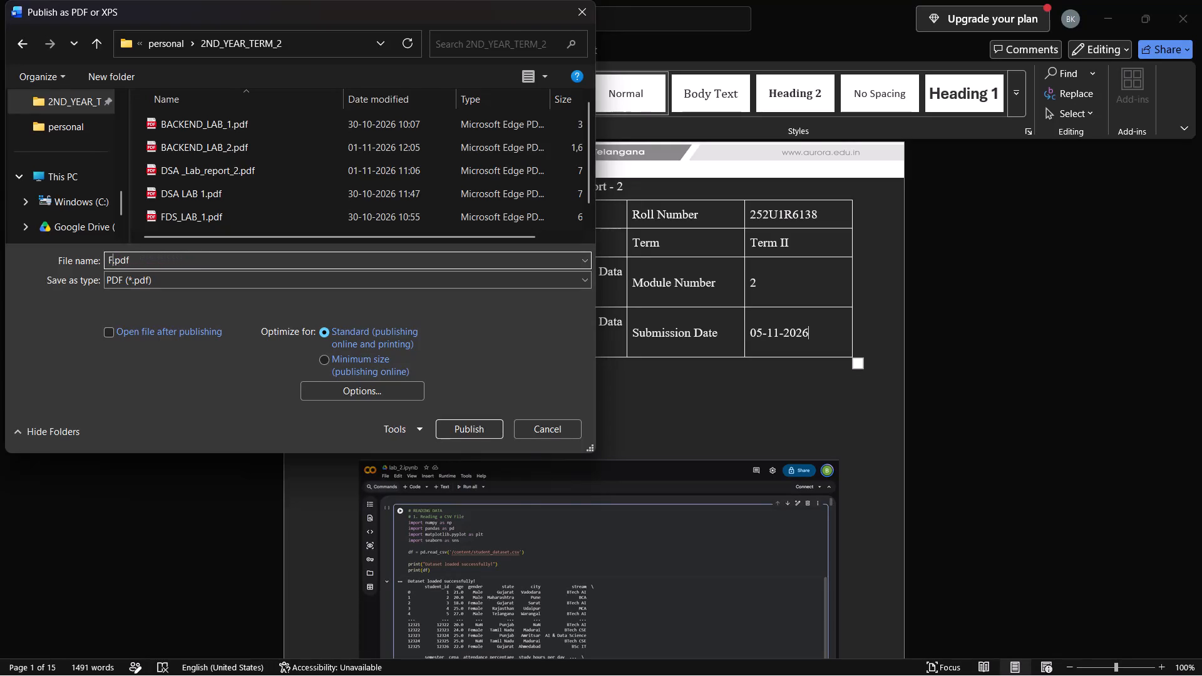
pyautogui.write('DS')
pyautogui.hotkey('shift', '_')
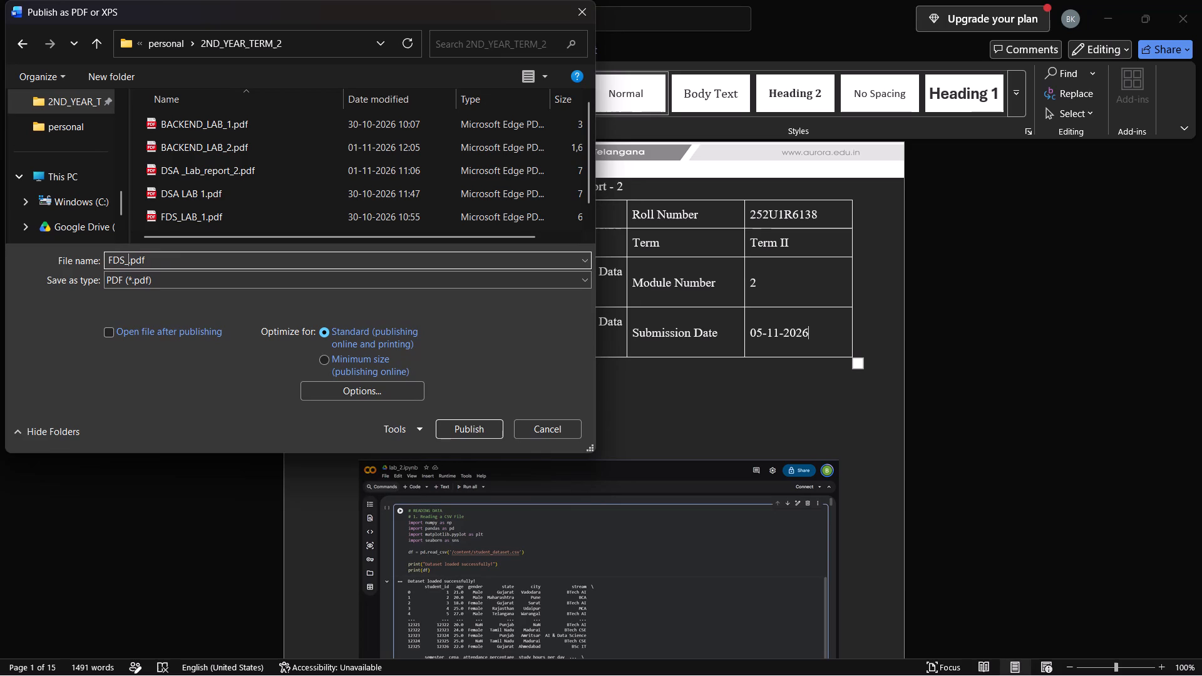
pyautogui.write('LAB')
pyautogui.write('_2')
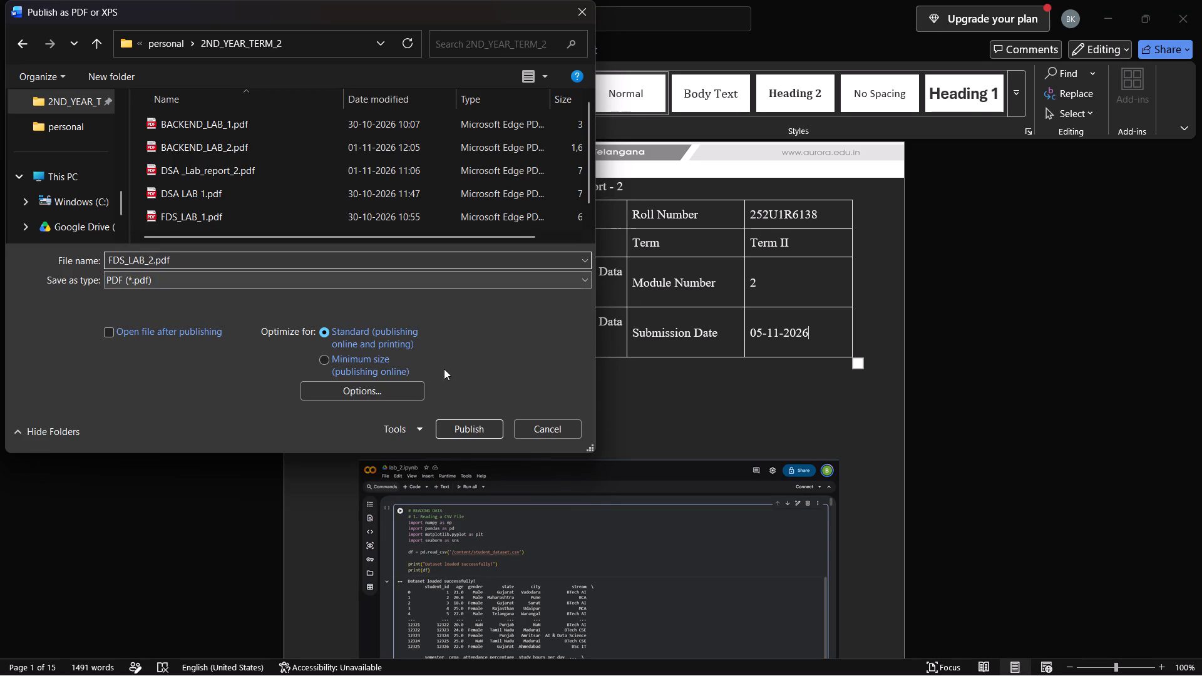
pyautogui.click(465, 429)
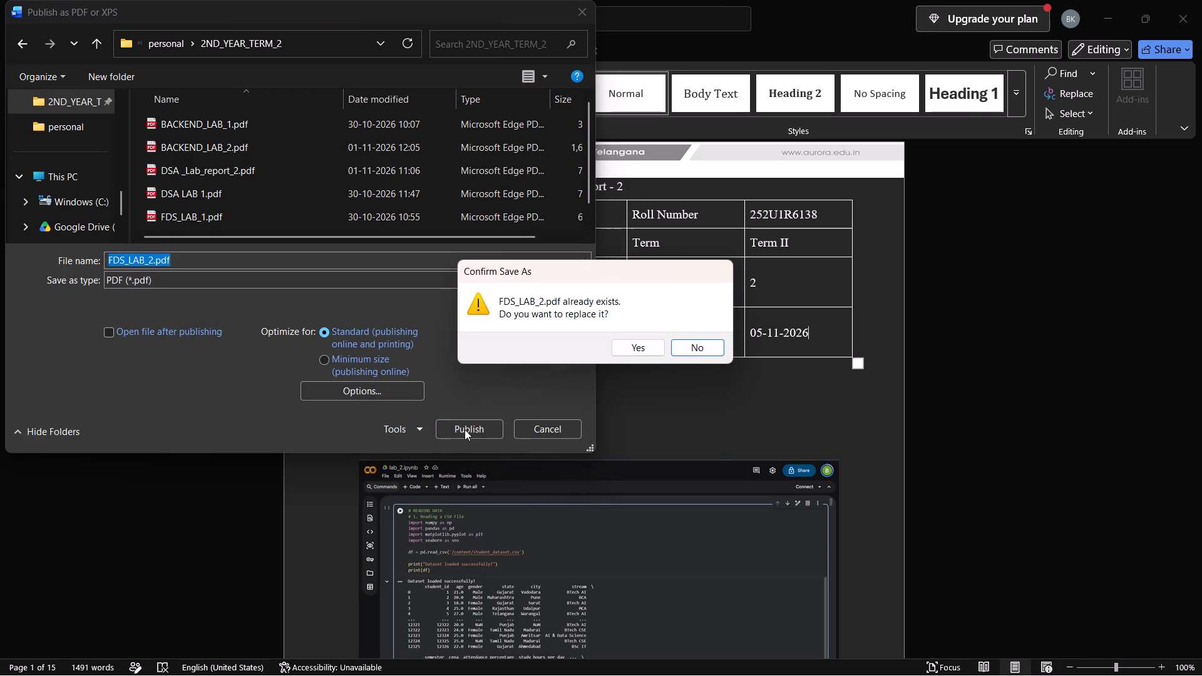
pyautogui.click(644, 344)
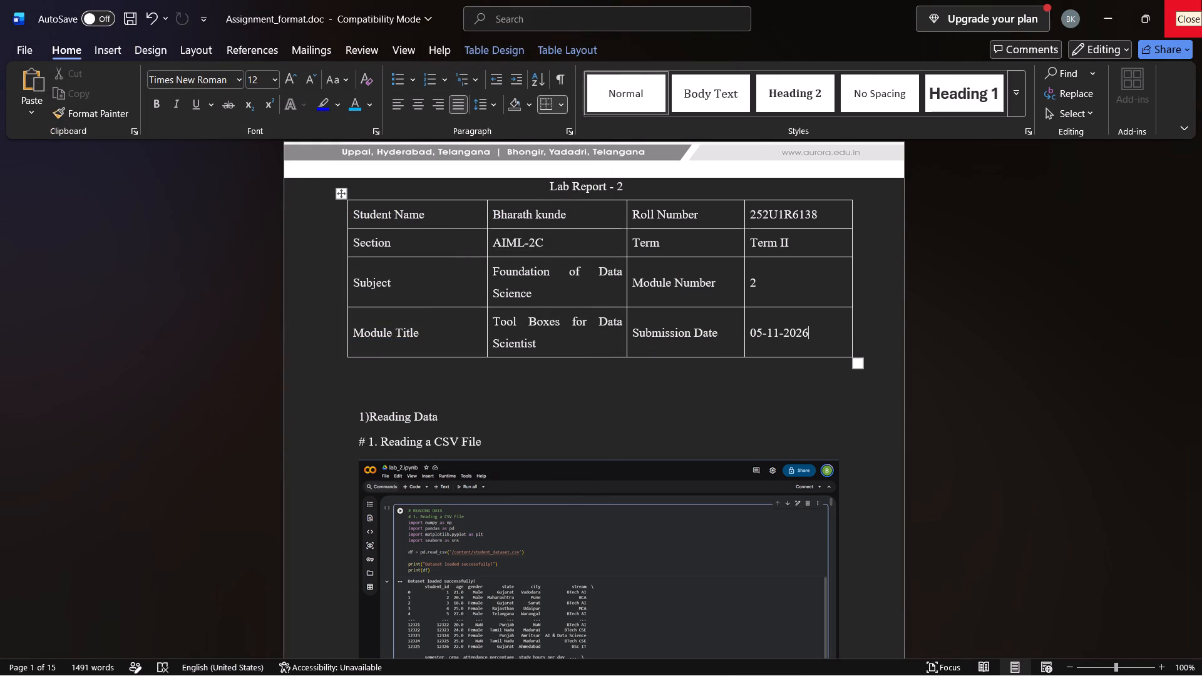
# Close the Assignment_format document without saving its changes.
pyautogui.click(1201, 0)
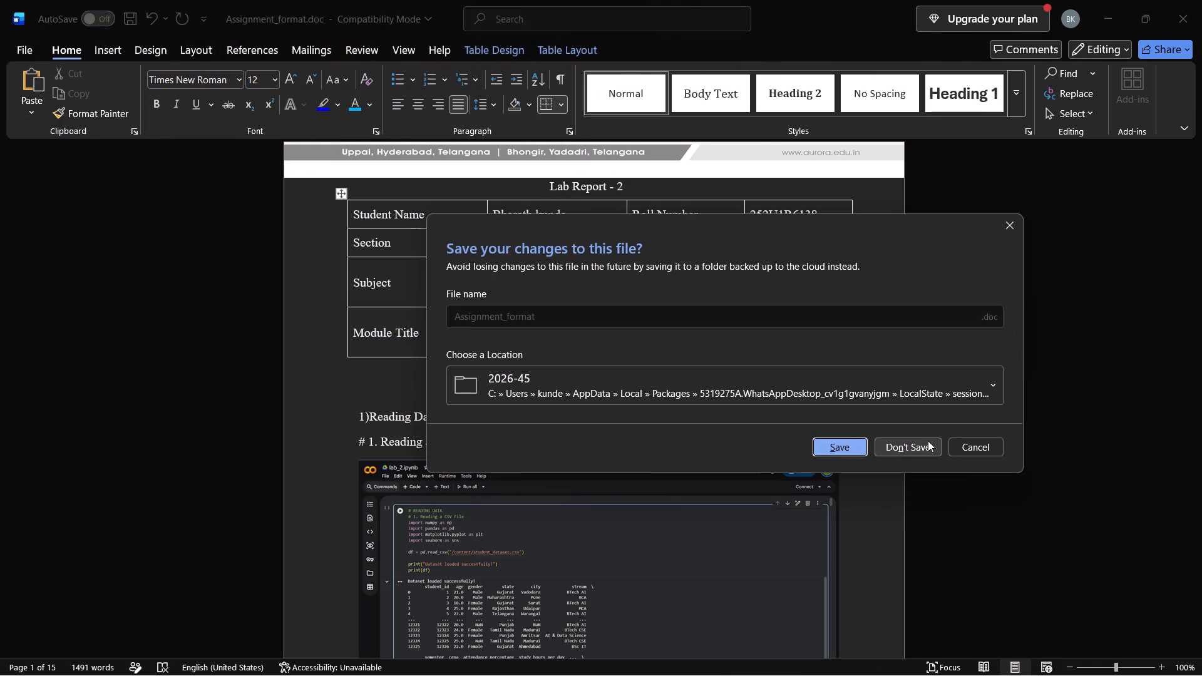
pyautogui.click(926, 444)
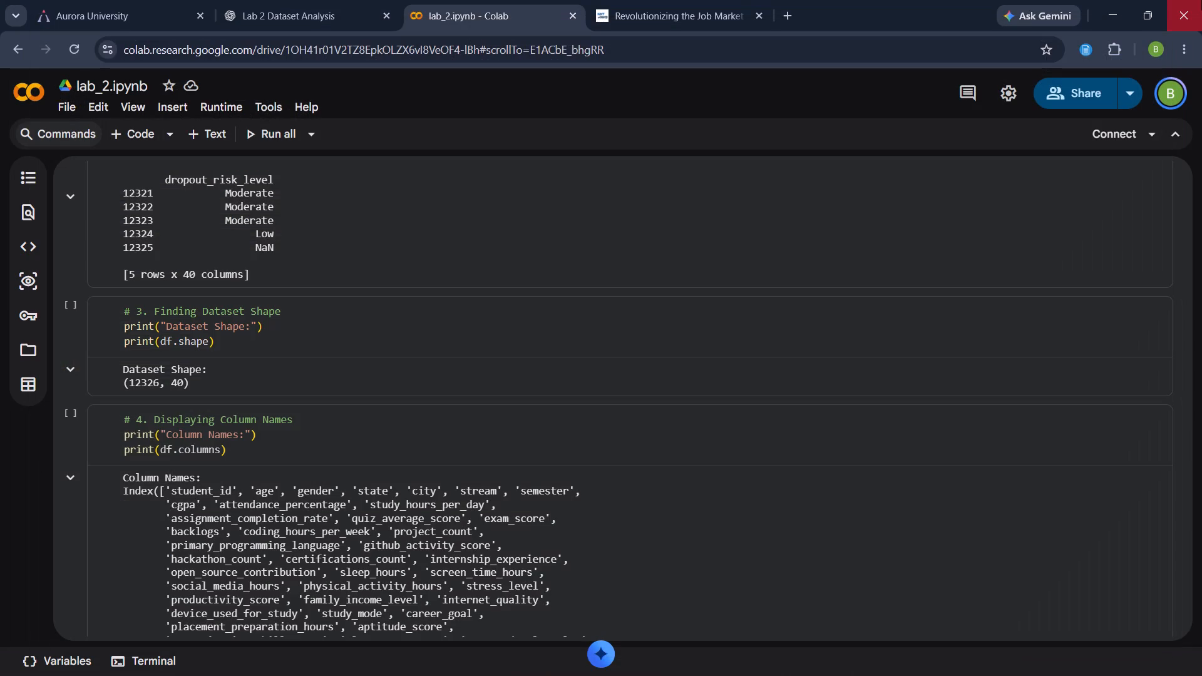
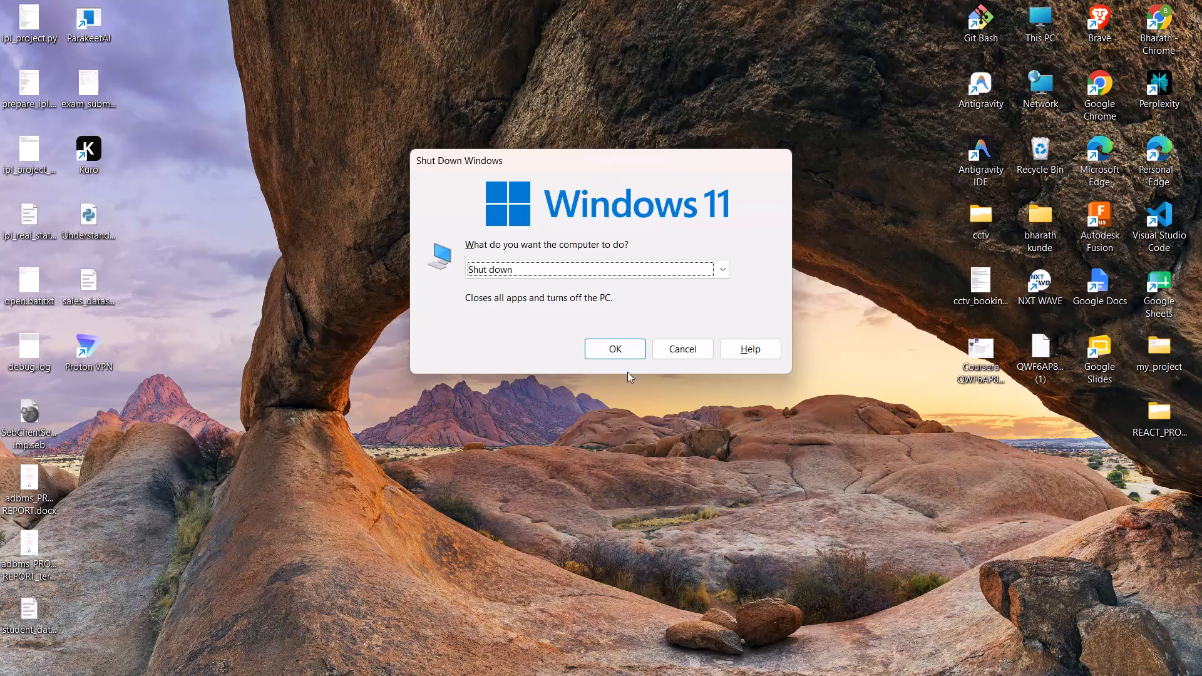
# Shut down the computer, closing all open apps and turning off the PC.
pyautogui.click(622, 349)
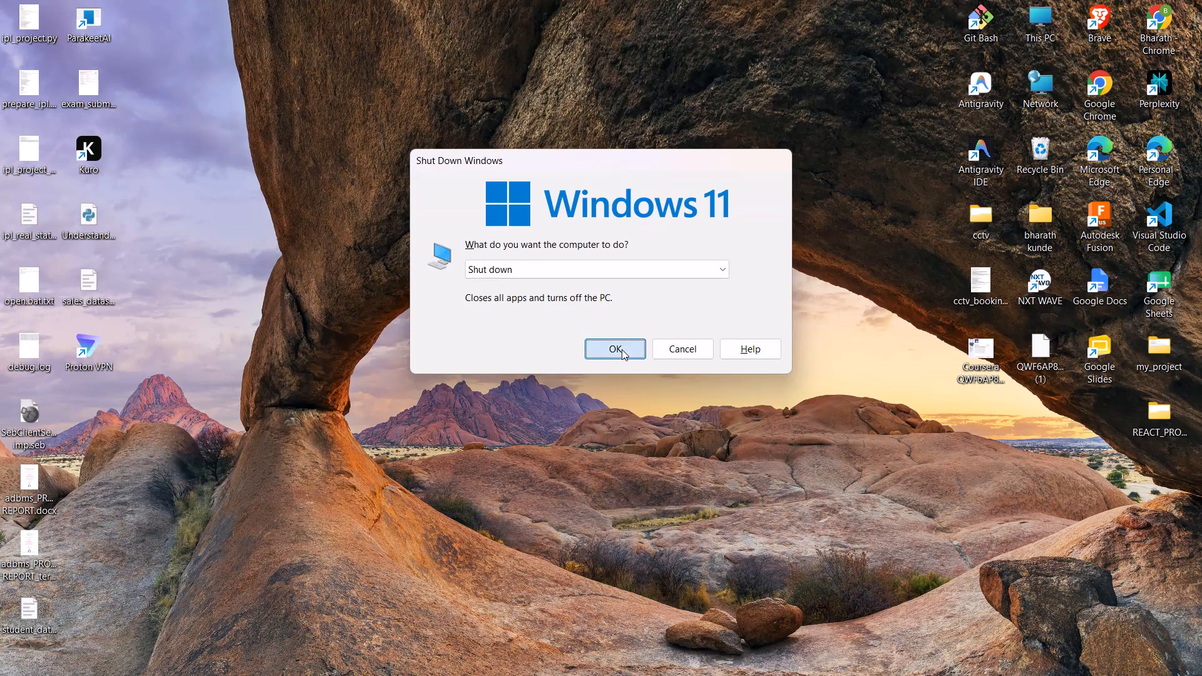